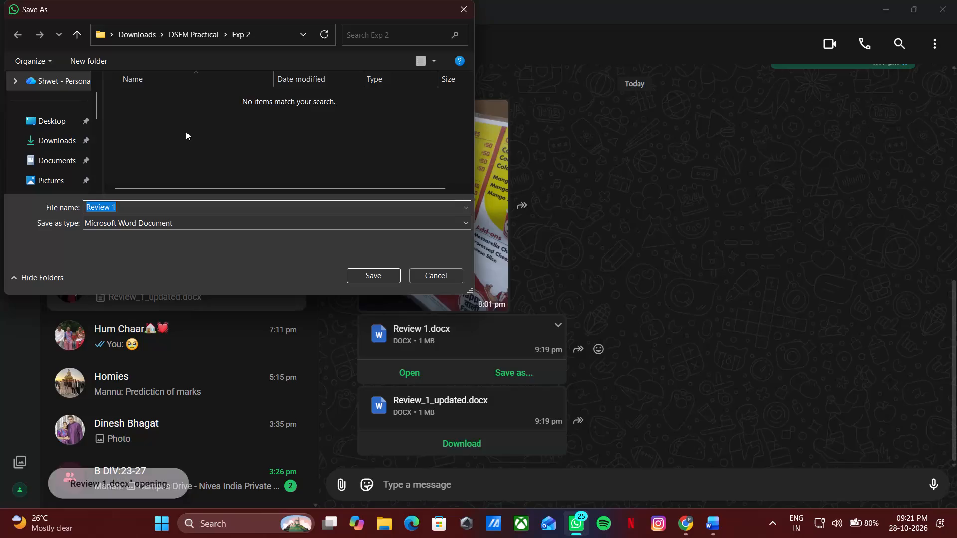
# Choose the Downloads folder as the save location for the Review 1 Word document.
pyautogui.click(55, 131)
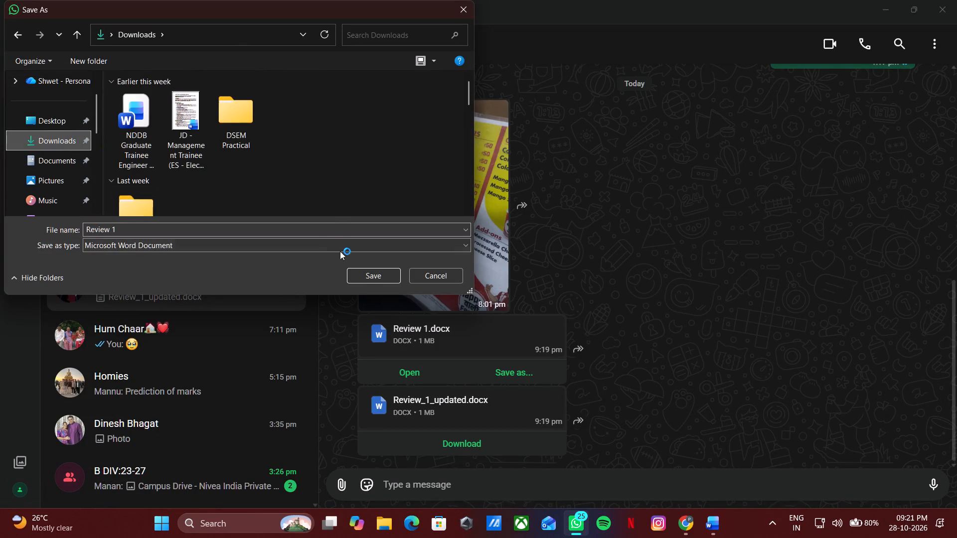
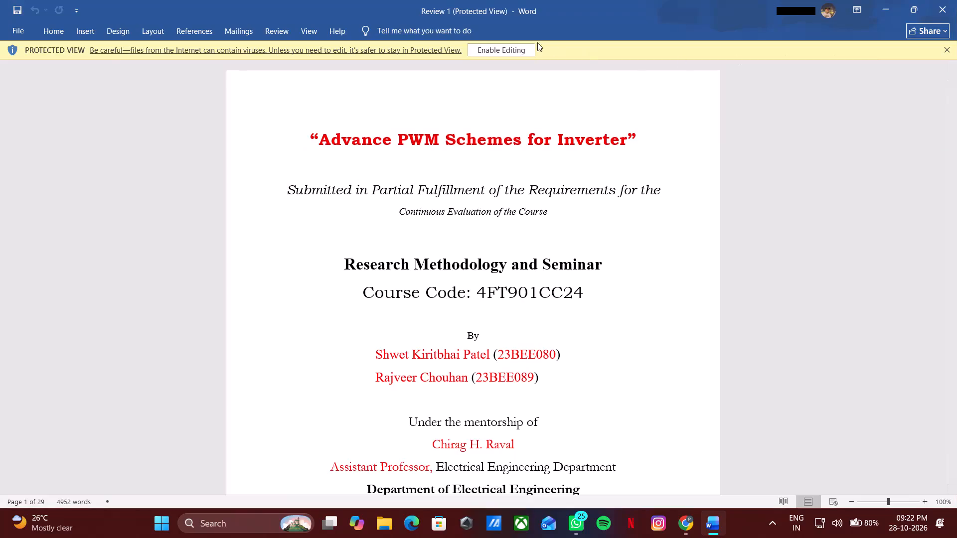
# Enable editing for the protected Review 1 document.
pyautogui.click(500, 46)
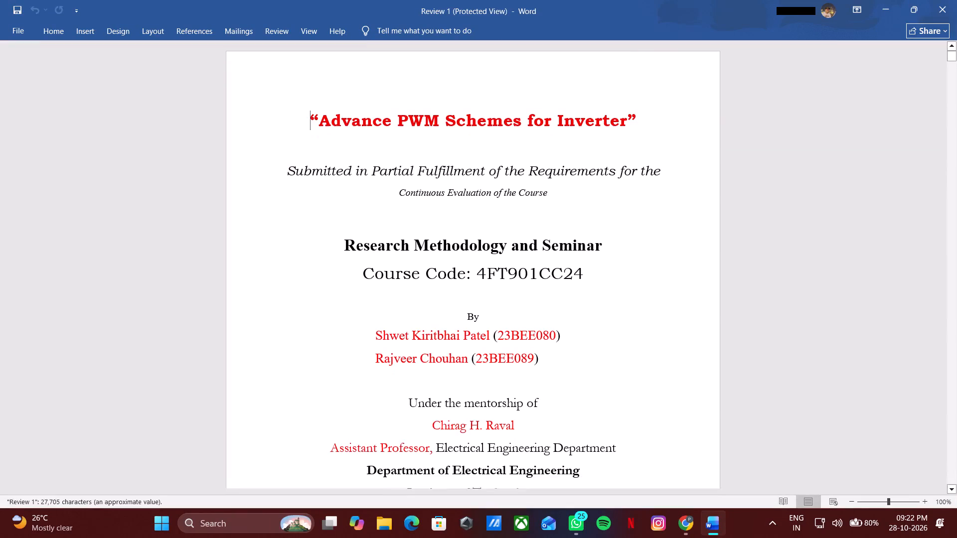
# Save the Review 1 document to the OneDrive - Personal folder through Share, keeping its file name.
pyautogui.click(919, 29)
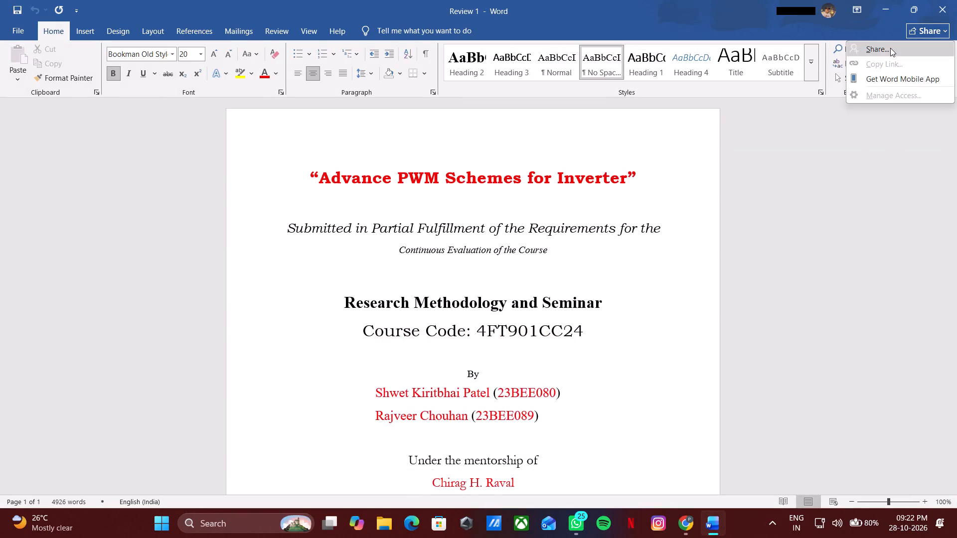
pyautogui.click(890, 48)
pyautogui.click(860, 187)
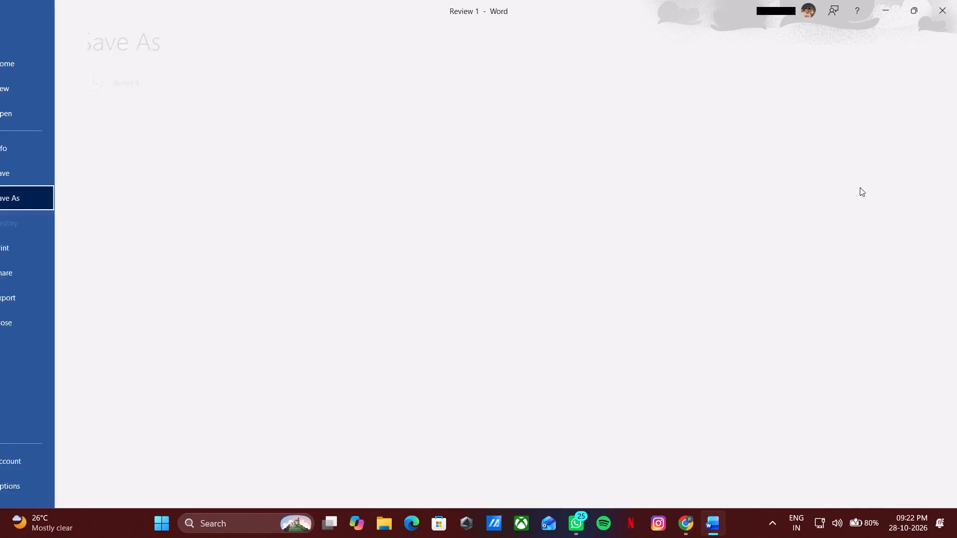
pyautogui.doubleClick(381, 80)
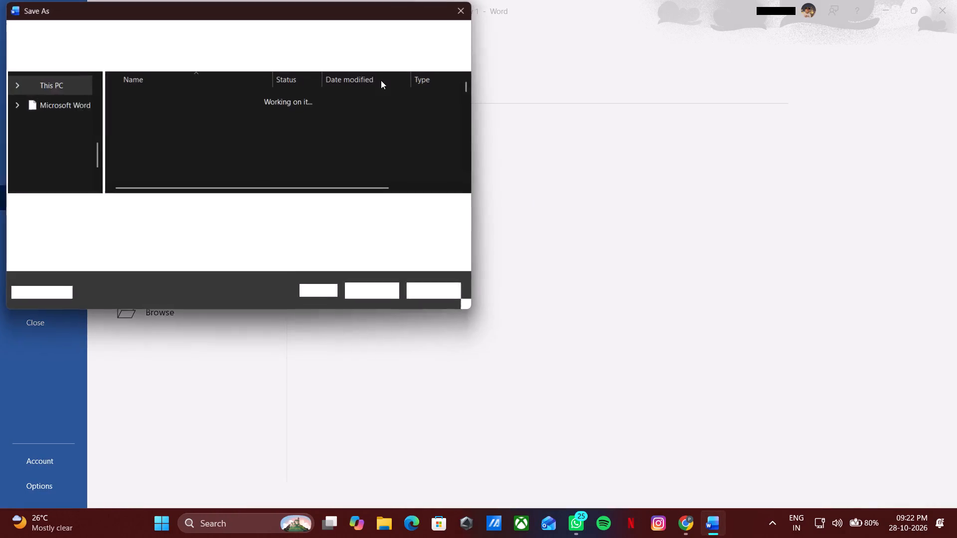
pyautogui.click(371, 291)
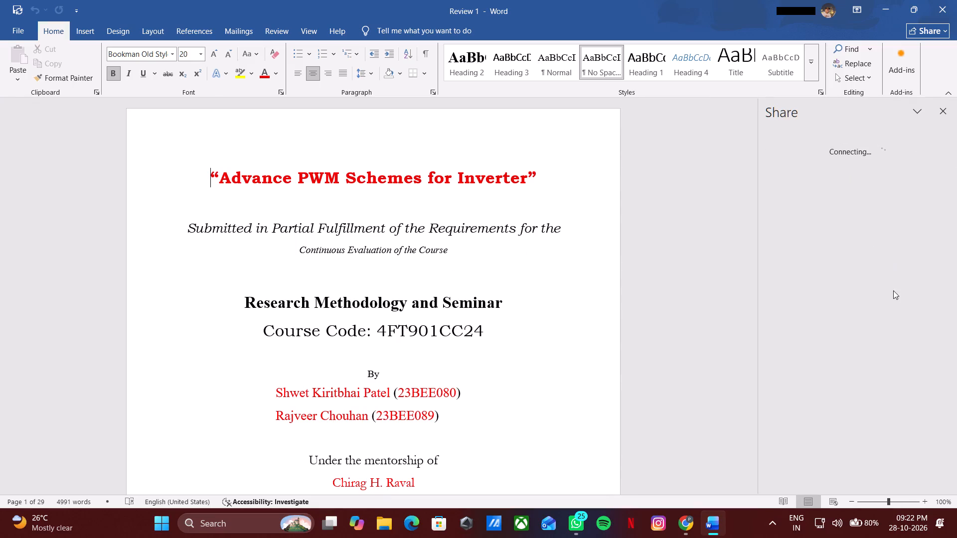
pyautogui.click(864, 270)
pyautogui.click(943, 112)
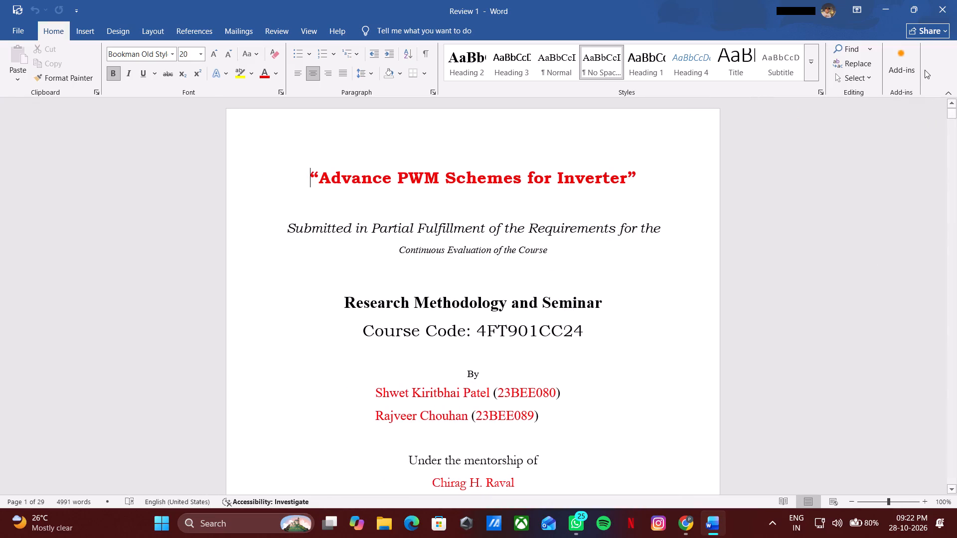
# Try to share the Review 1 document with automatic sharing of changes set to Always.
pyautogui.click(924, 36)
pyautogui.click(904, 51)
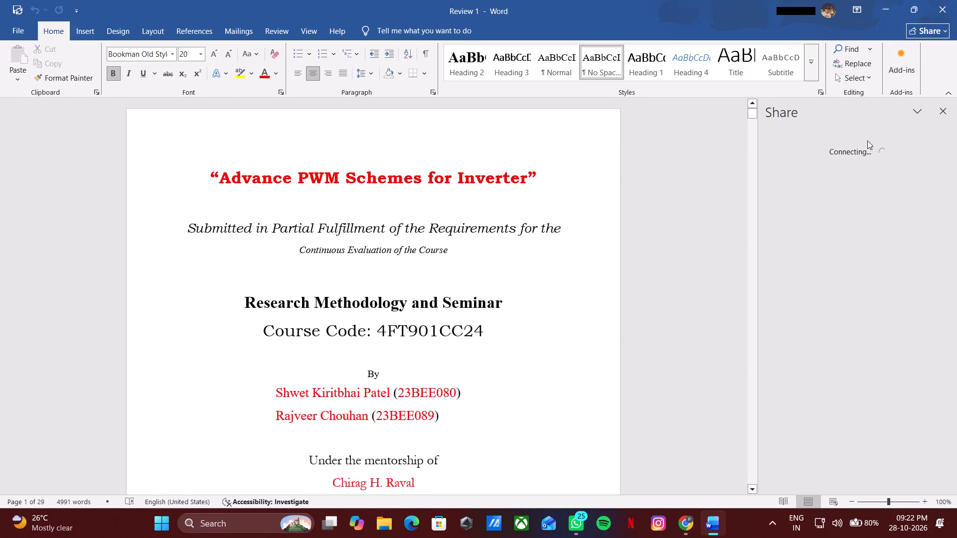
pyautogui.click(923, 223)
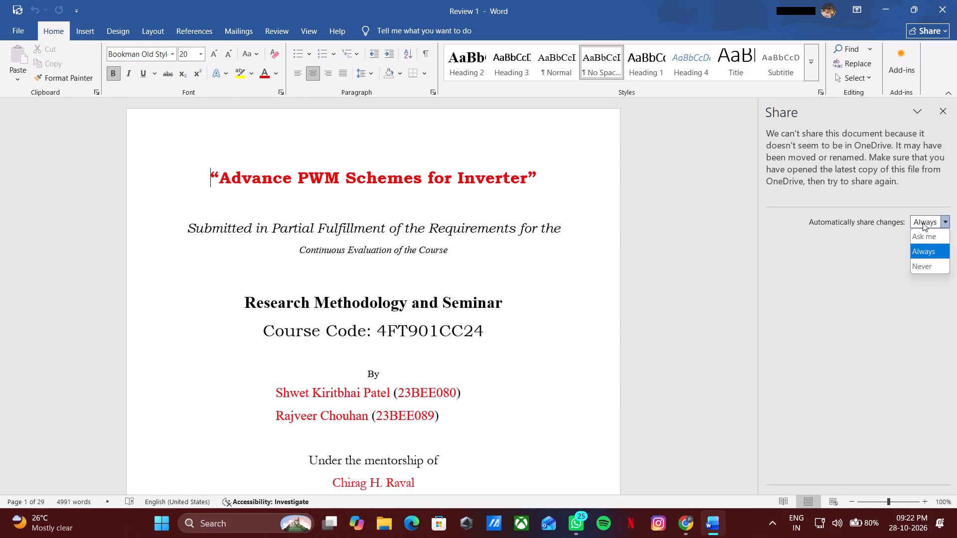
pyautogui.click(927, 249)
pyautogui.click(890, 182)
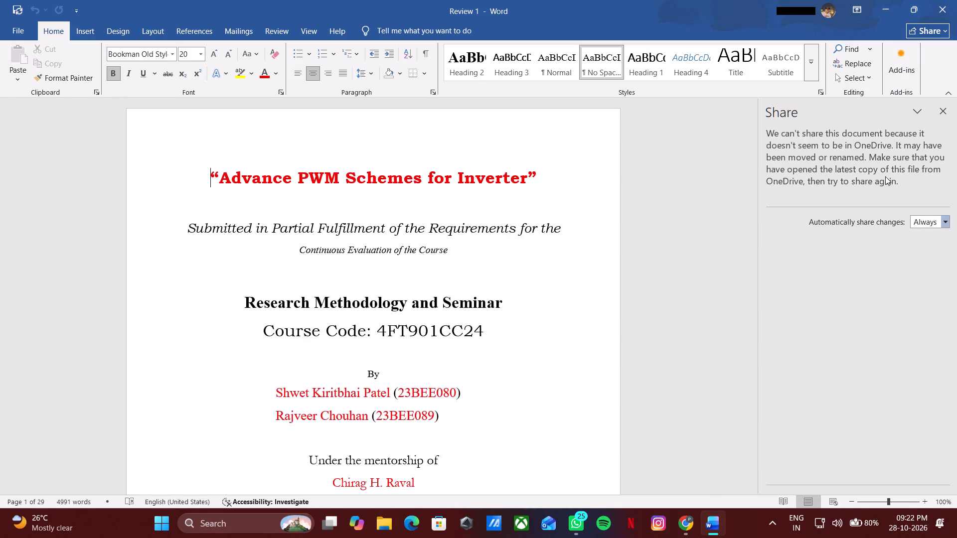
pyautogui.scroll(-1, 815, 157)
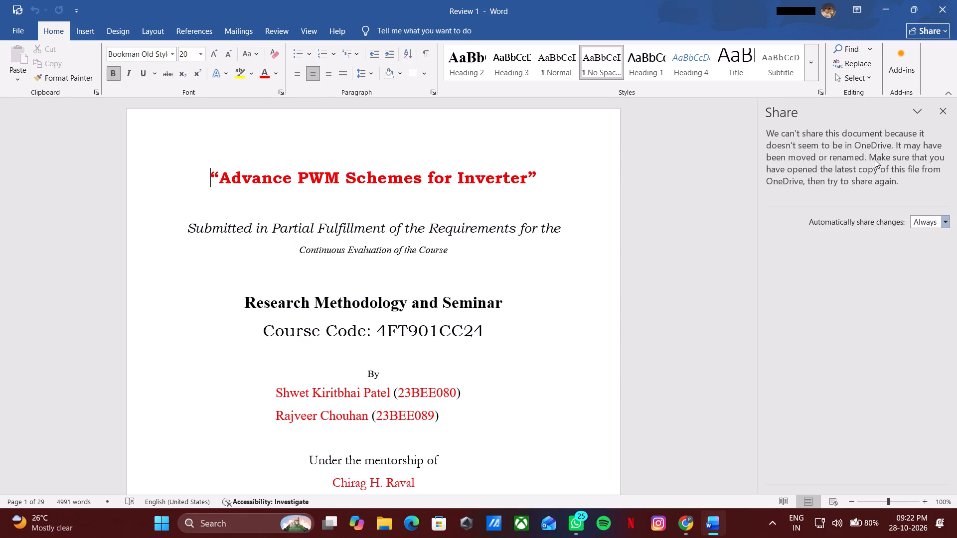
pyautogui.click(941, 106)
# Save a copy of the document to OneDrive - Personal under the name Final Review.
pyautogui.click(15, 26)
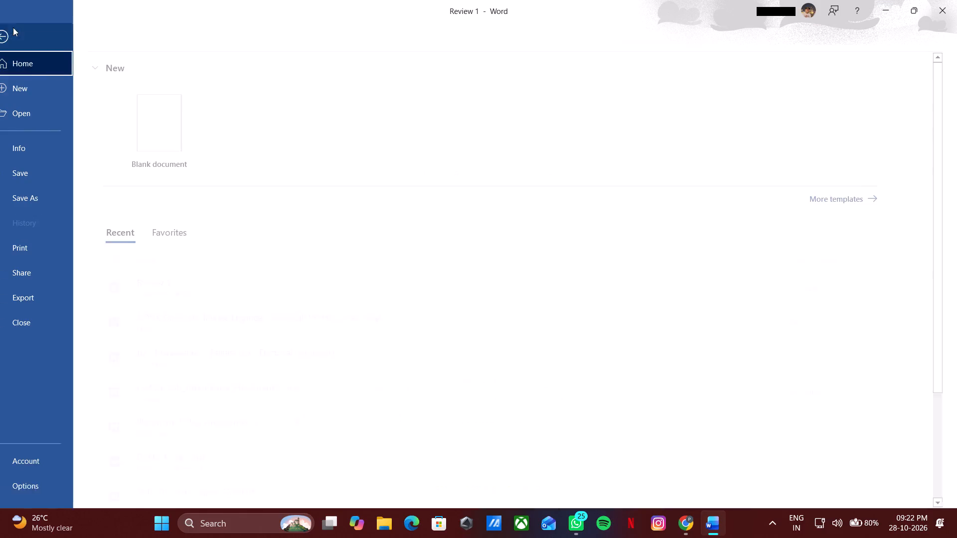
pyautogui.click(47, 199)
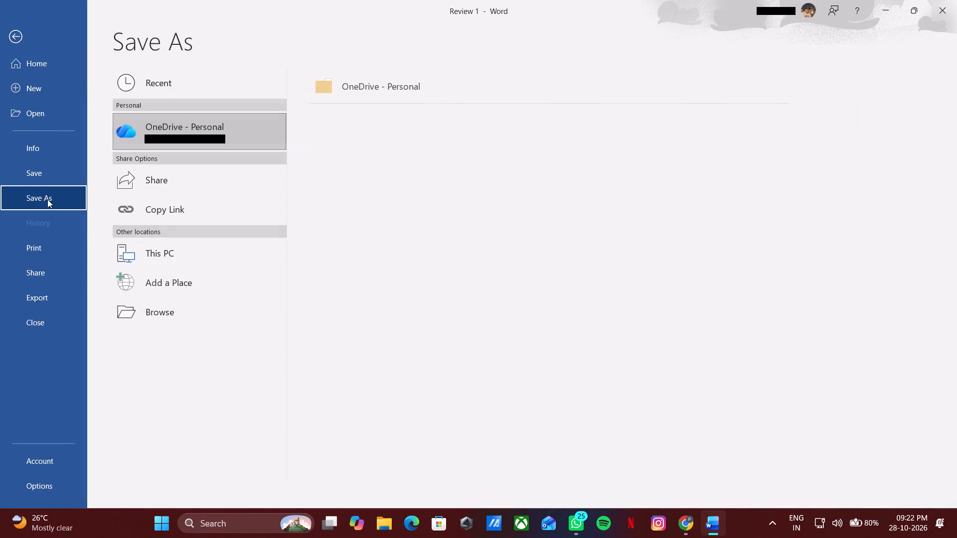
pyautogui.click(209, 124)
pyautogui.doubleClick(342, 95)
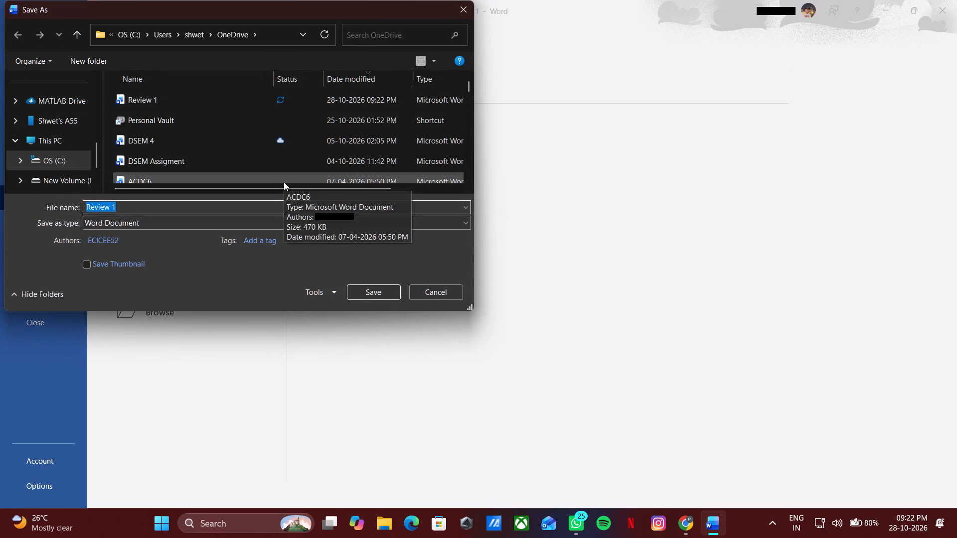
pyautogui.hotkey('shift', 'f')
pyautogui.write('inal Review')
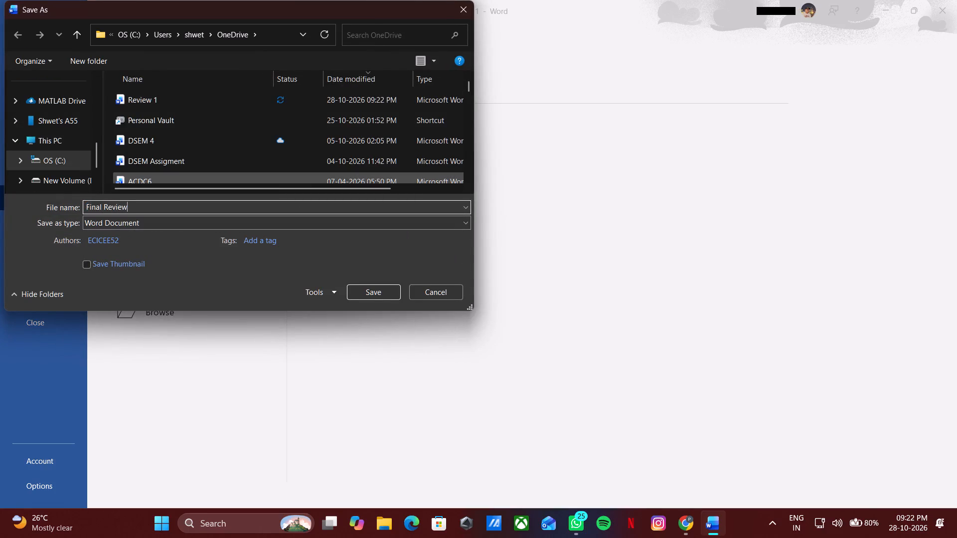
pyautogui.press('Return')
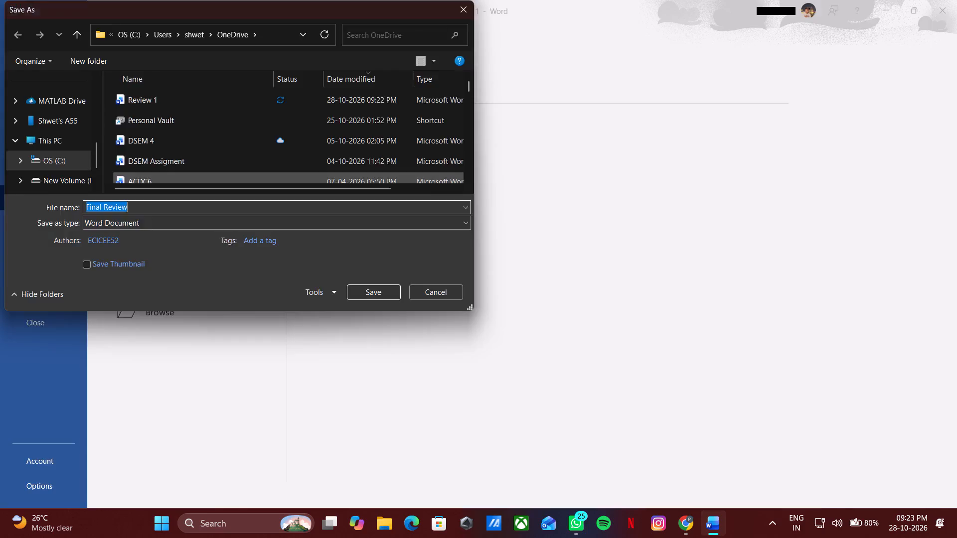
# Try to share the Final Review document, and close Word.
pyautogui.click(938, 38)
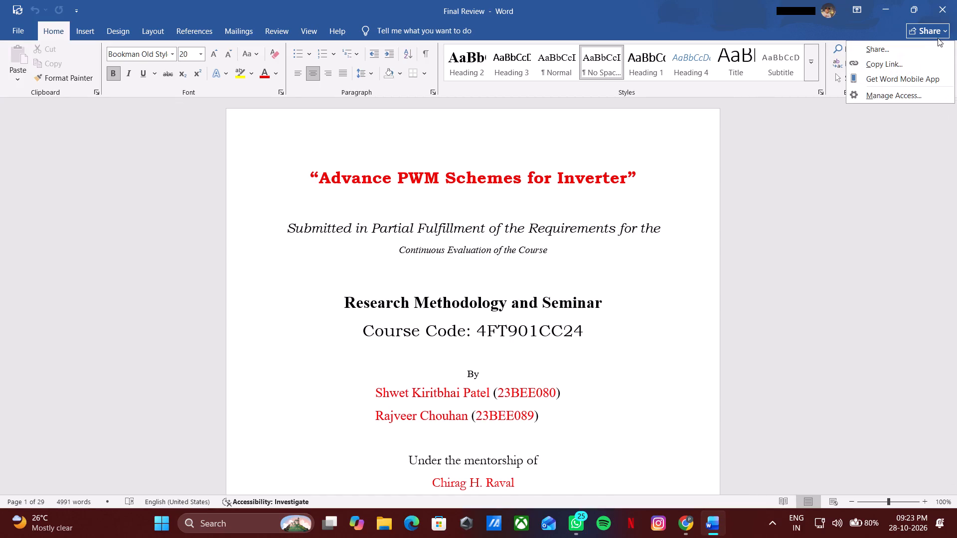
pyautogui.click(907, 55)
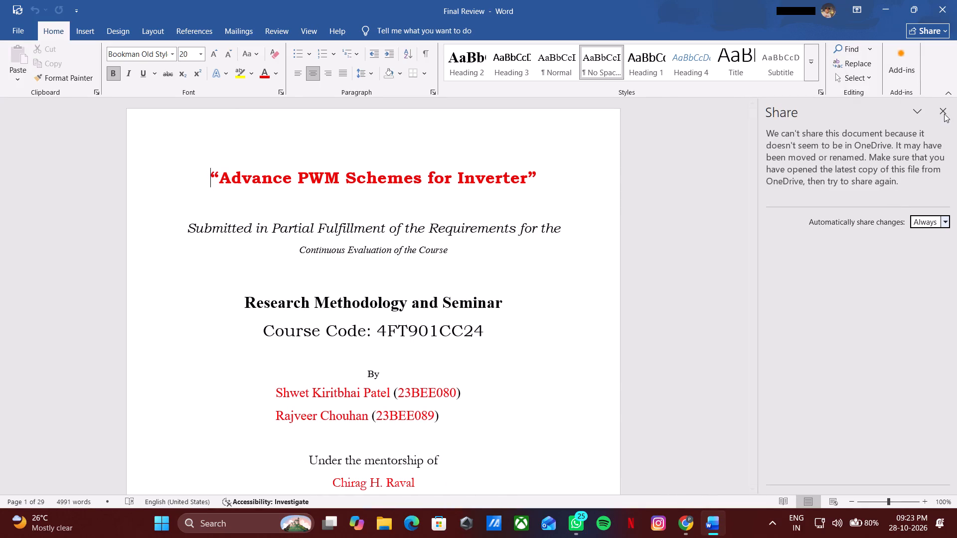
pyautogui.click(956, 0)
# Look through the personal OneDrive folder and its Documents subfolder in File Explorer for the saved document.
pyautogui.doubleClick(35, 80)
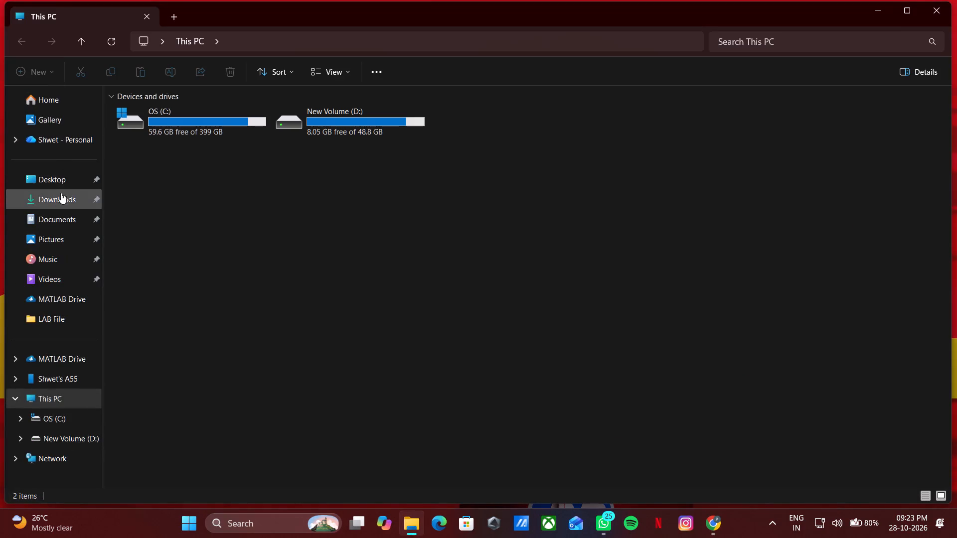
pyautogui.click(59, 134)
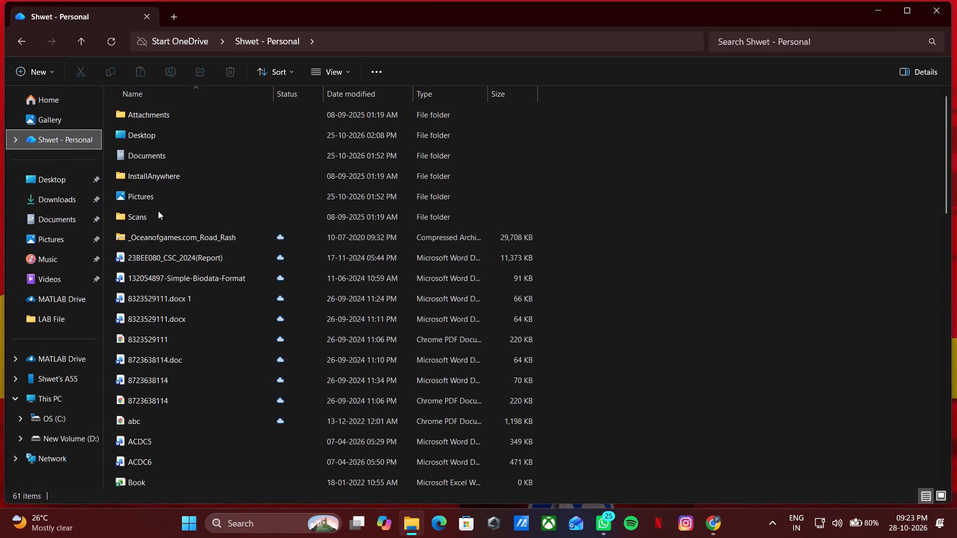
pyautogui.scroll(-12, 173, 263)
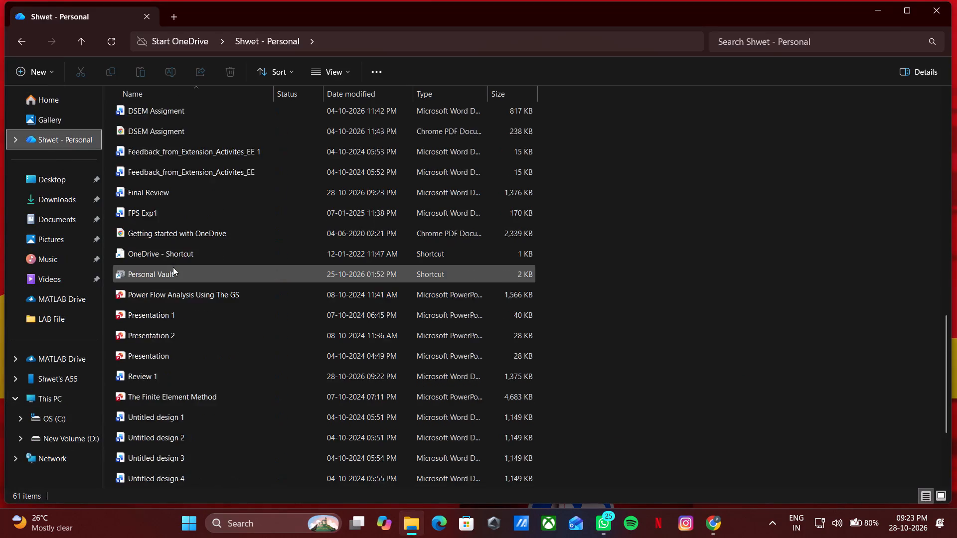
pyautogui.scroll(-11, 173, 268)
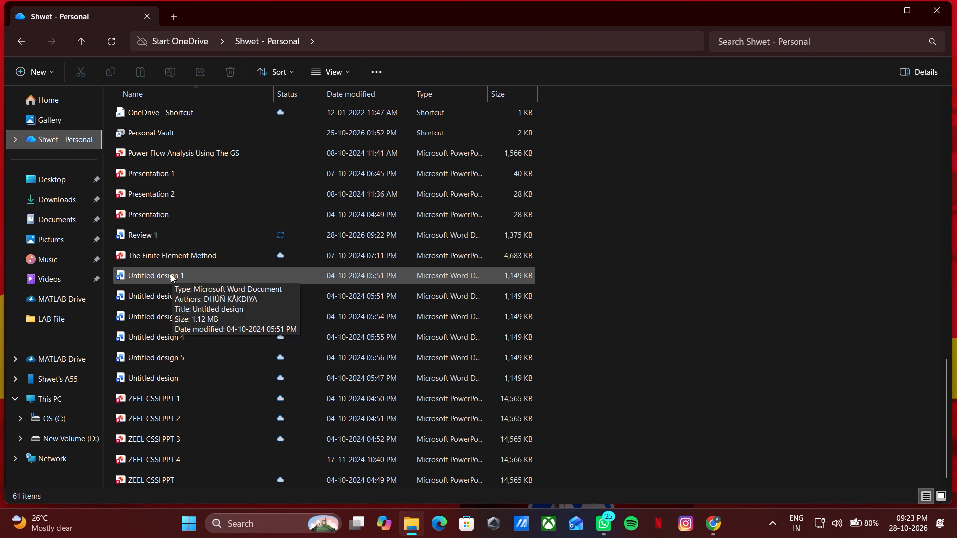
pyautogui.press('f')
pyautogui.scroll(19, 407, 235)
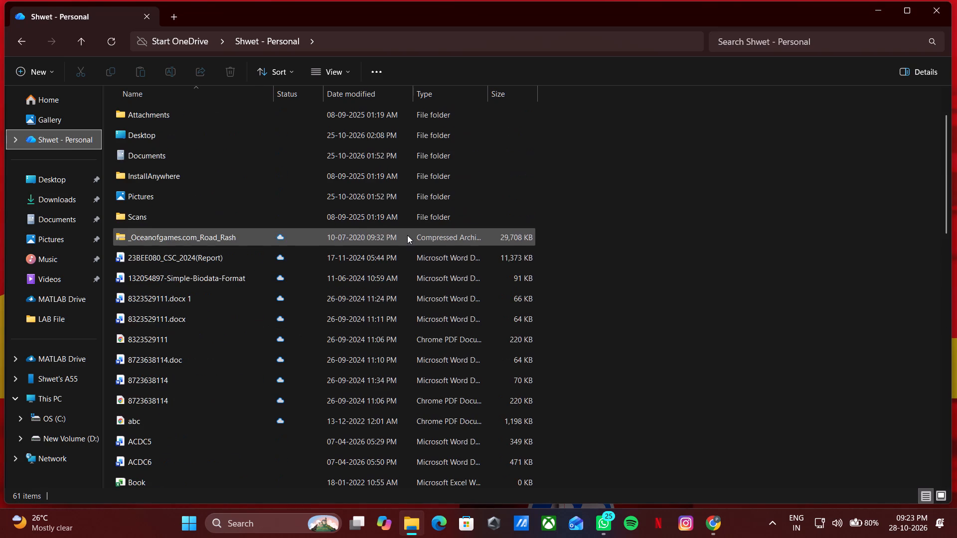
pyautogui.scroll(1, 407, 235)
pyautogui.doubleClick(240, 161)
# Start OneDrive from File Explorer and set it to start with Windows.
pyautogui.click(181, 49)
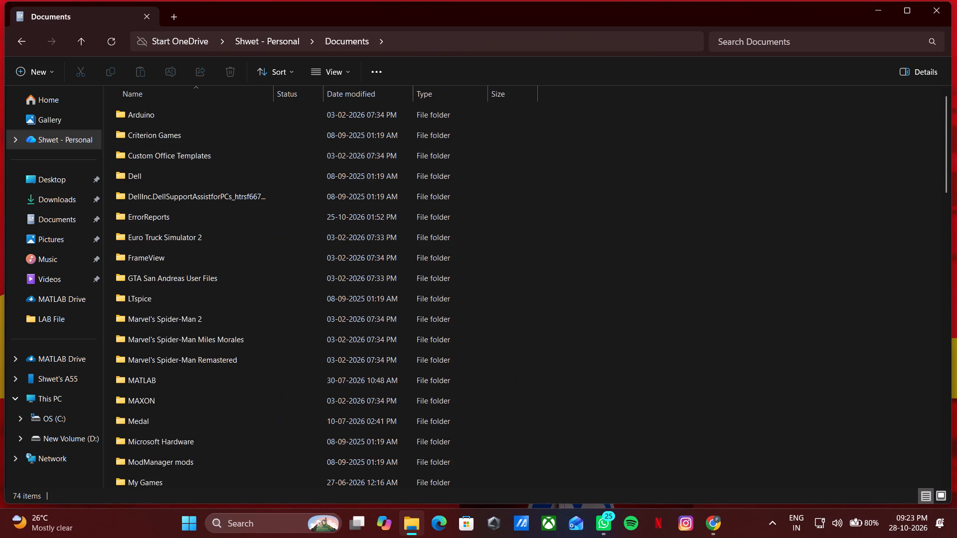
pyautogui.click(579, 208)
pyautogui.click(185, 42)
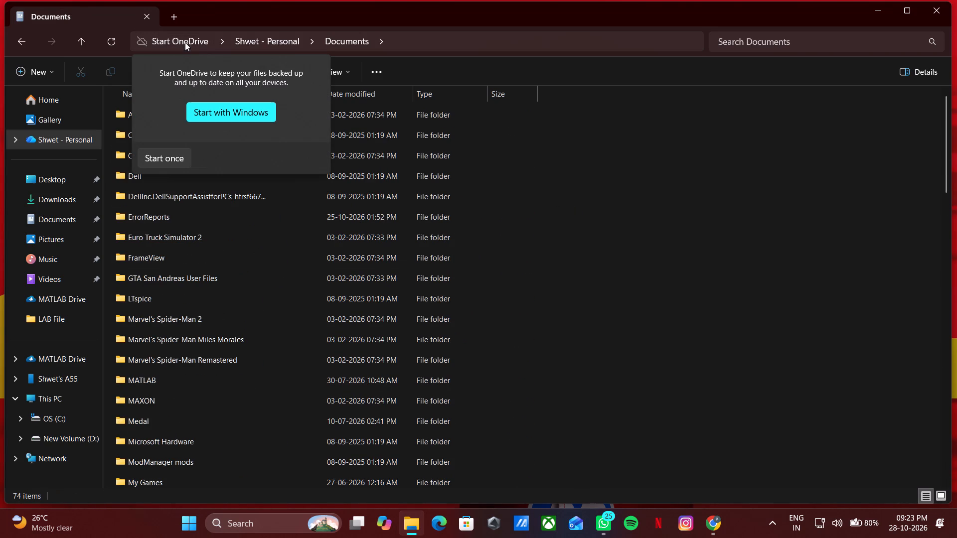
pyautogui.click(253, 108)
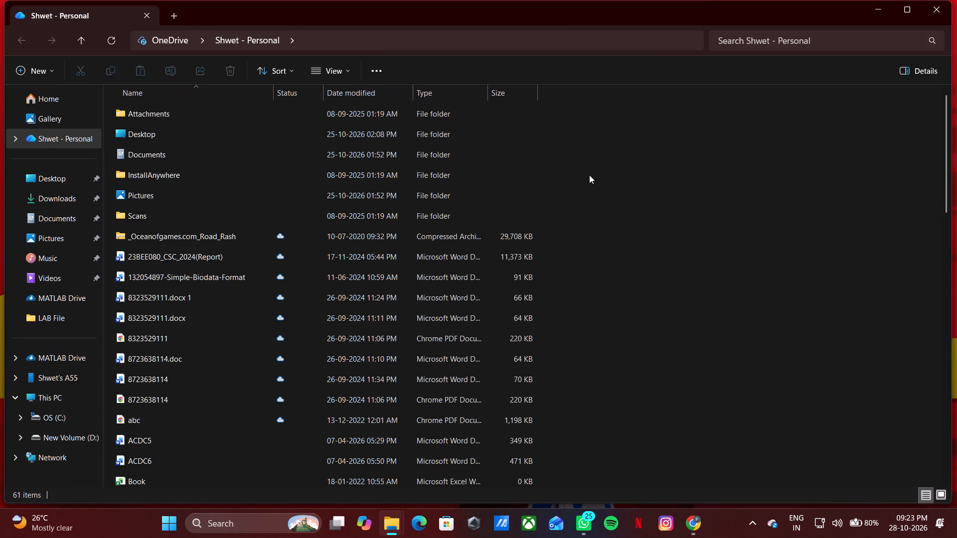
# Look through the OneDrive Documents folder, and close File Explorer.
pyautogui.doubleClick(207, 155)
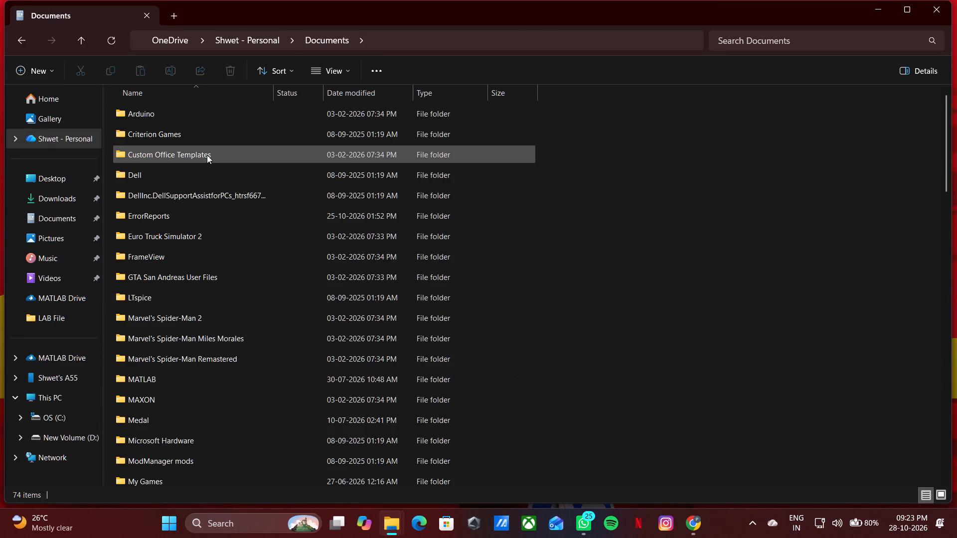
pyautogui.scroll(-16, 210, 246)
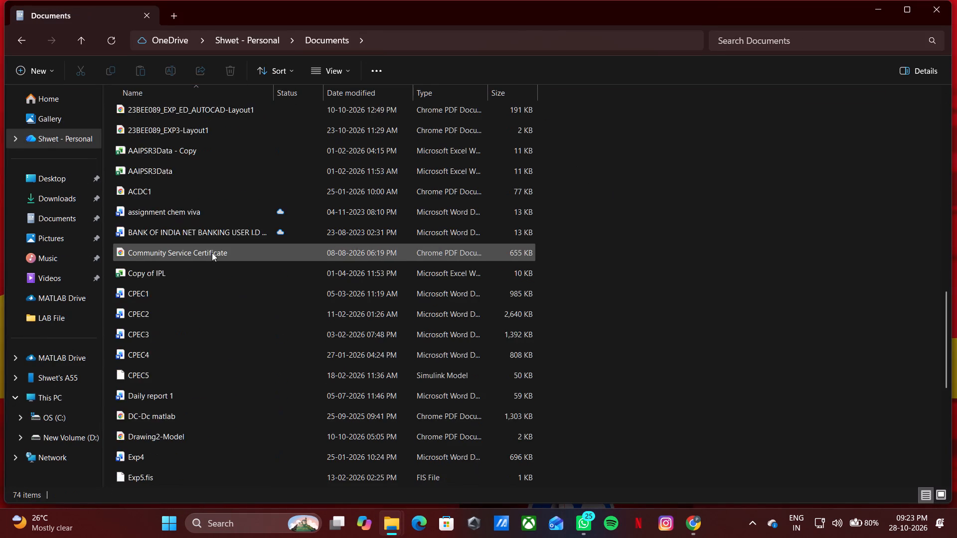
pyautogui.scroll(-17, 212, 253)
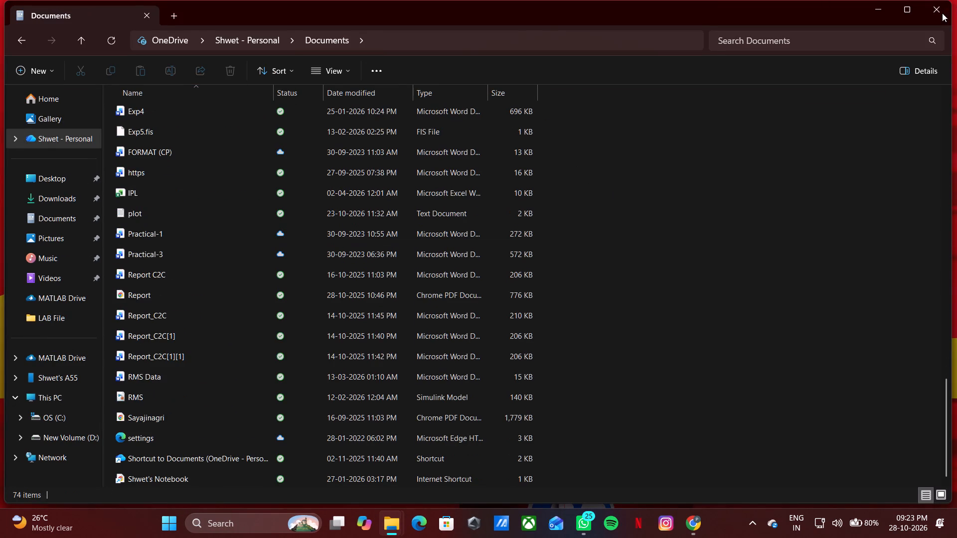
pyautogui.click(941, 13)
pyautogui.click(930, 6)
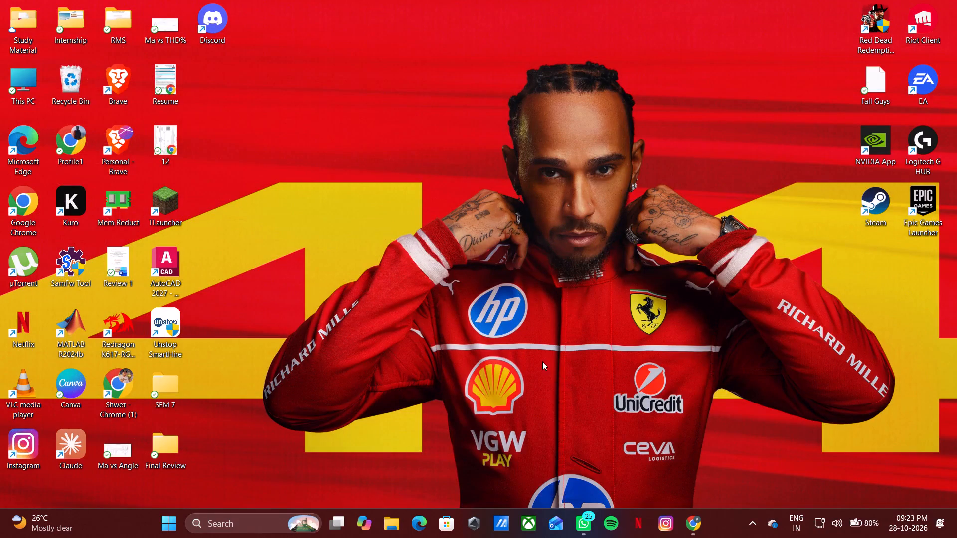
# Launch Word and open the recent Final Review document from OneDrive - Personal in a maximized window.
pyautogui.write('word')
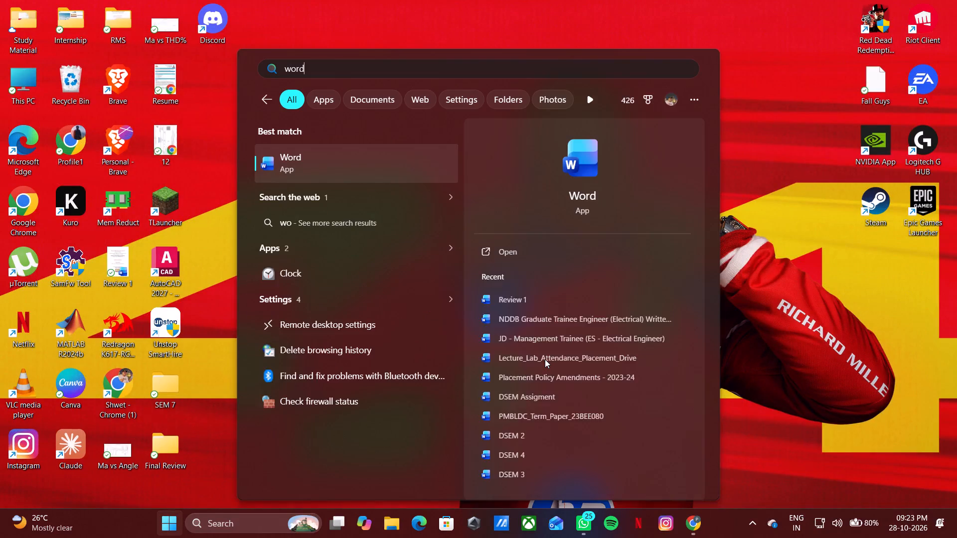
pyautogui.press('Return')
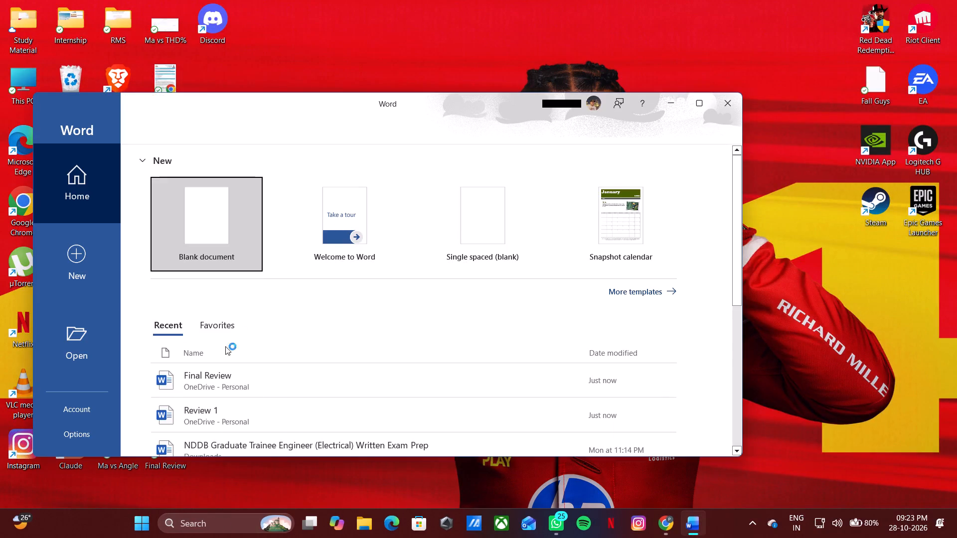
pyautogui.click(212, 384)
pyautogui.click(702, 93)
# Open sharing for the Final Review document, keep the Can edit permission and begin inviting people.
pyautogui.click(937, 25)
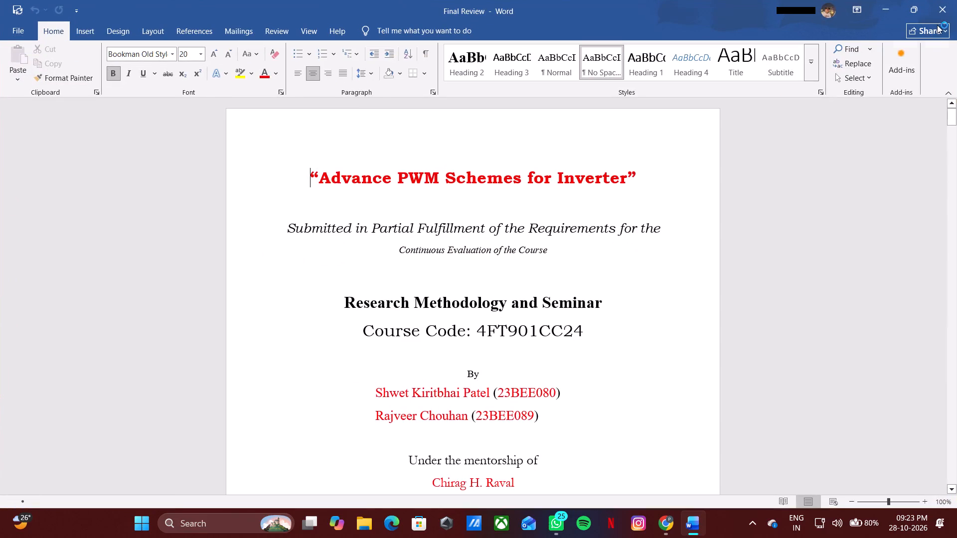
pyautogui.click(927, 47)
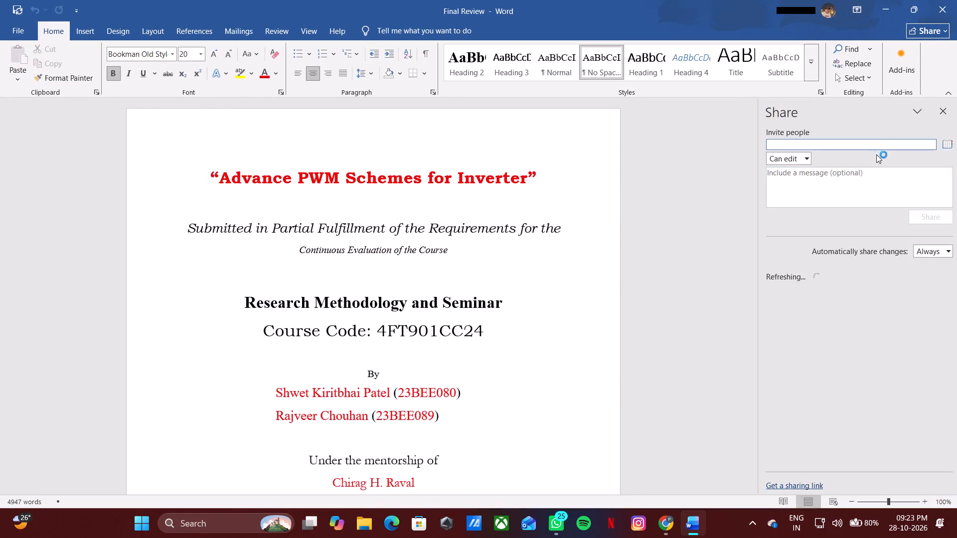
pyautogui.click(786, 160)
pyautogui.click(786, 160)
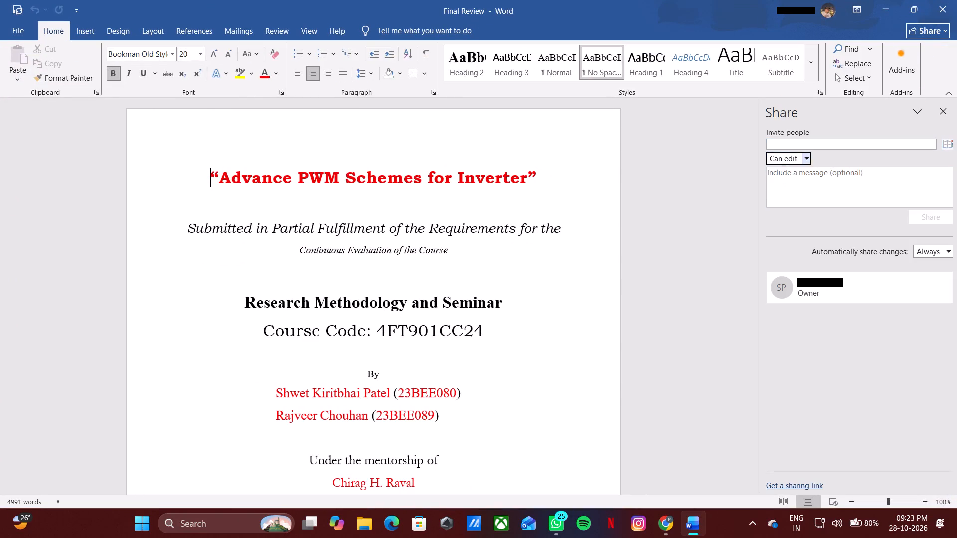
pyautogui.click(800, 145)
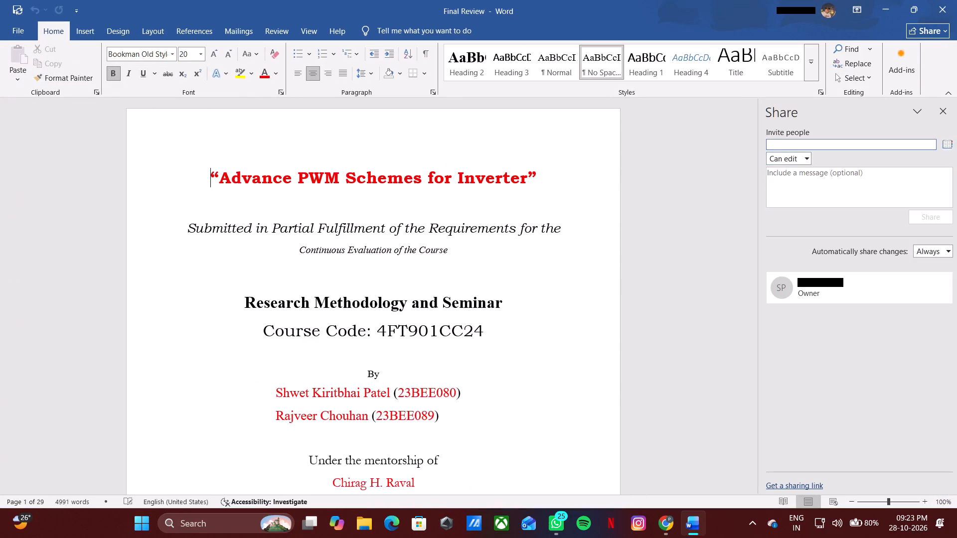
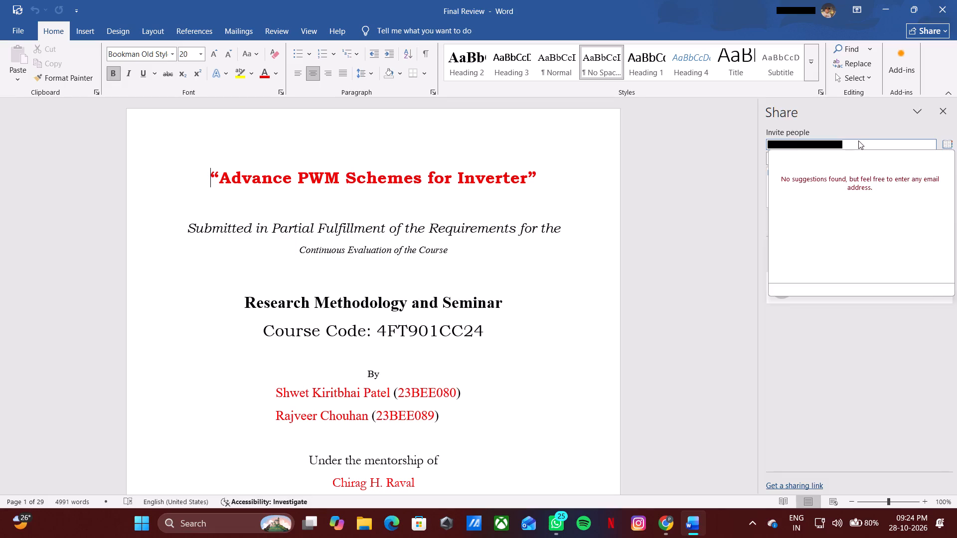
# Send the Final Review invitation to the entered recipient with Can edit permission, and close sharing.
pyautogui.tripleClick(858, 140)
pyautogui.click(859, 141)
pyautogui.click(948, 141)
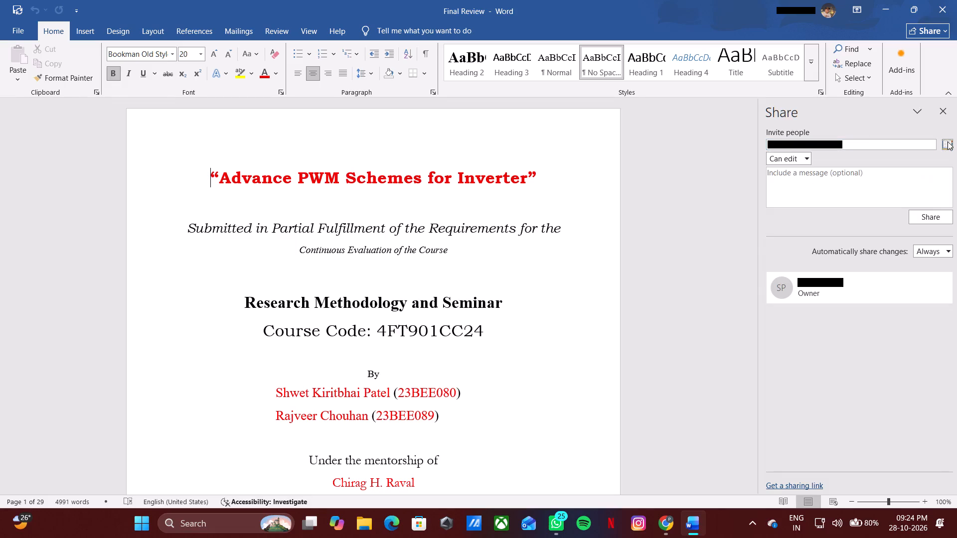
pyautogui.click(932, 219)
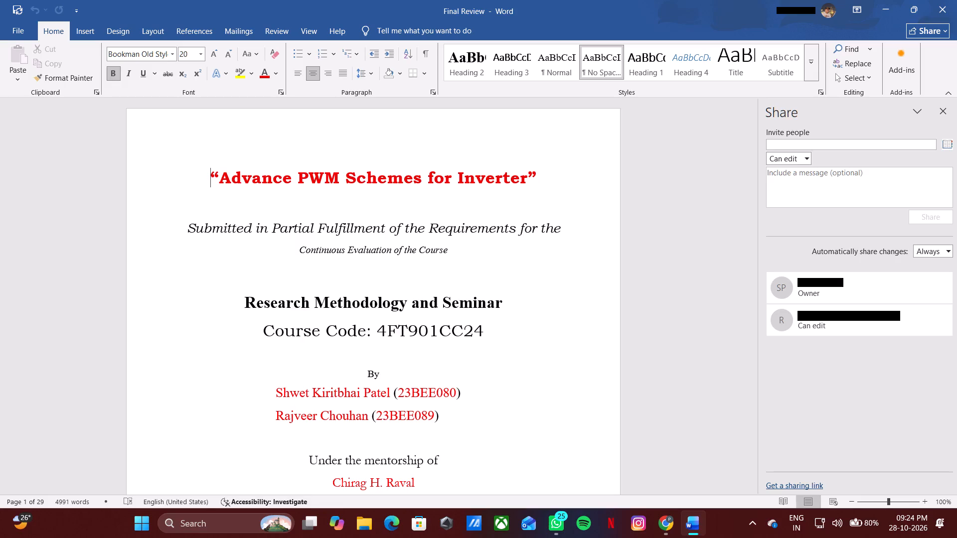
pyautogui.click(946, 114)
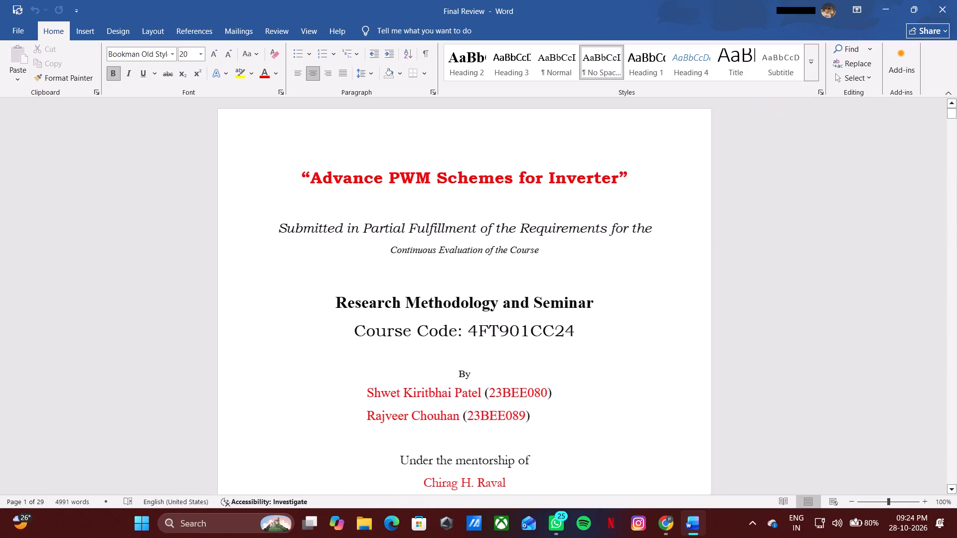
# Open the sharing options for the Final Review document again.
pyautogui.click(931, 28)
pyautogui.click(924, 61)
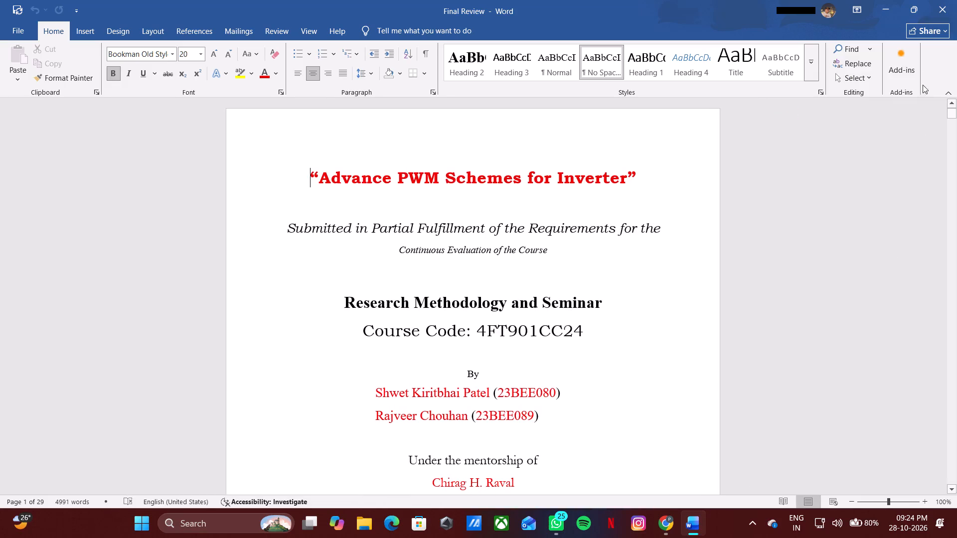
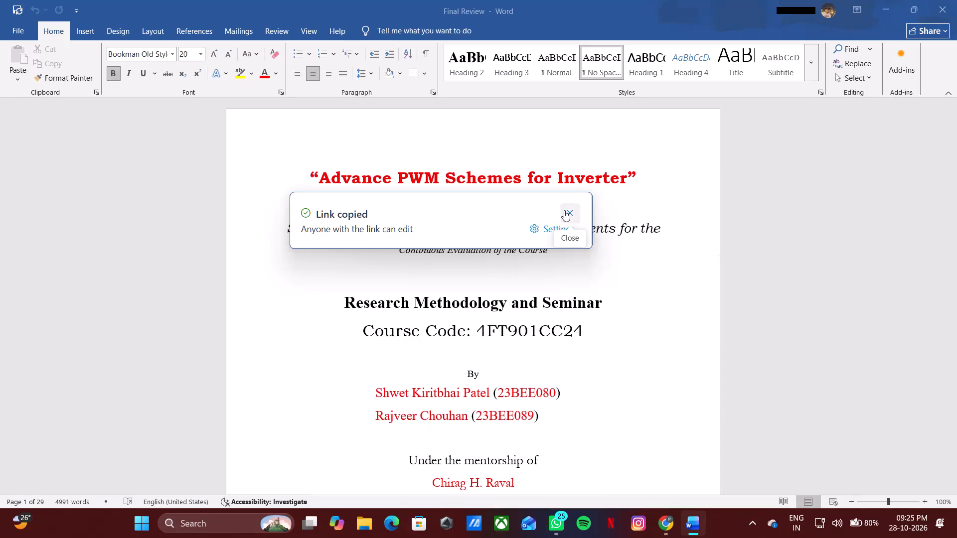
# Close the notice about the copied sharing link and return to the Final Review document.
pyautogui.click(574, 213)
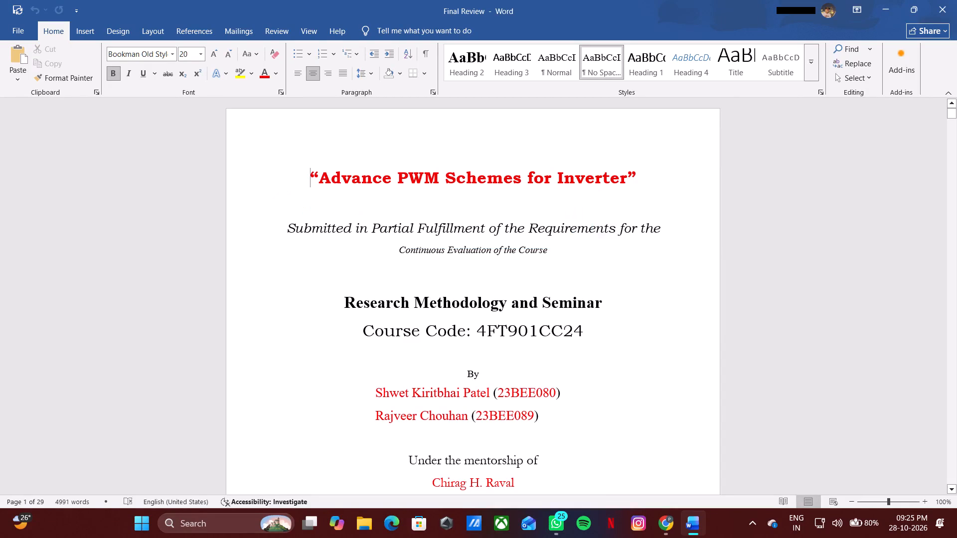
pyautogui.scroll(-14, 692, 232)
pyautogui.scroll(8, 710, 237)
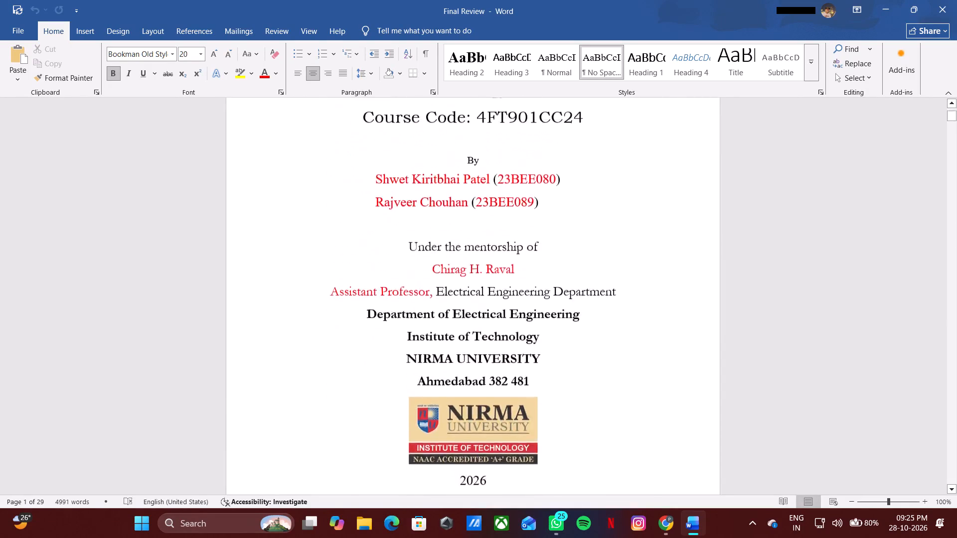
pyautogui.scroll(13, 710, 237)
# Review who has access to the Final Review document, checking the invited person's entry and the edit-link entry.
pyautogui.click(945, 26)
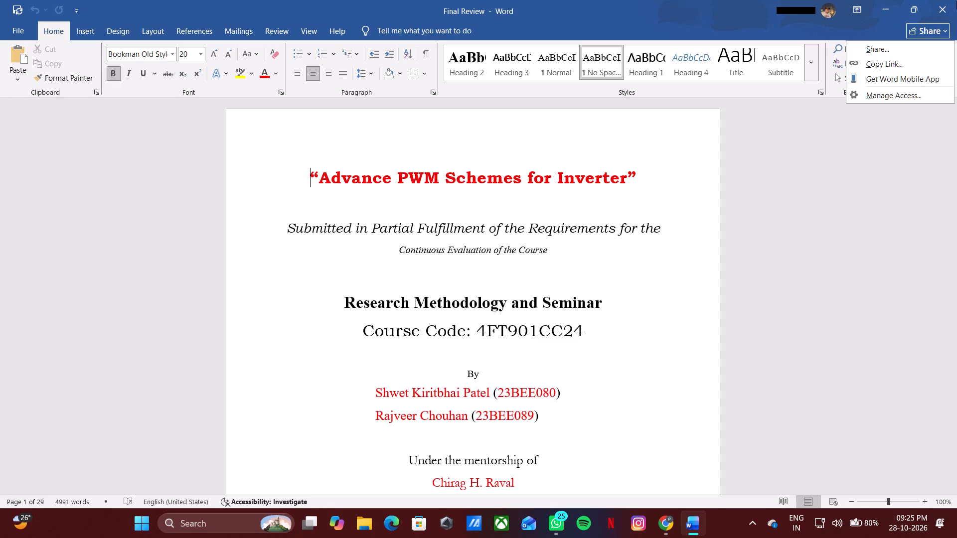
pyautogui.click(871, 48)
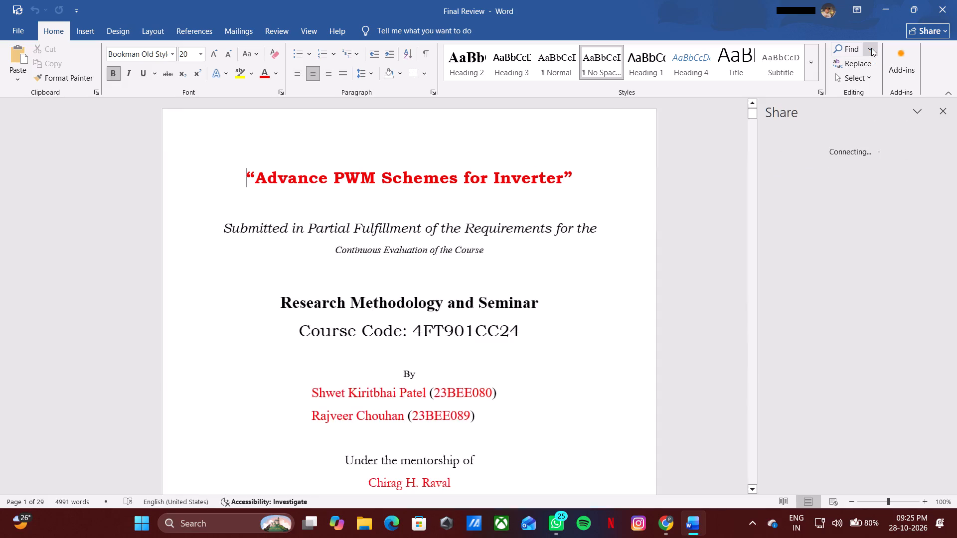
pyautogui.click(856, 316)
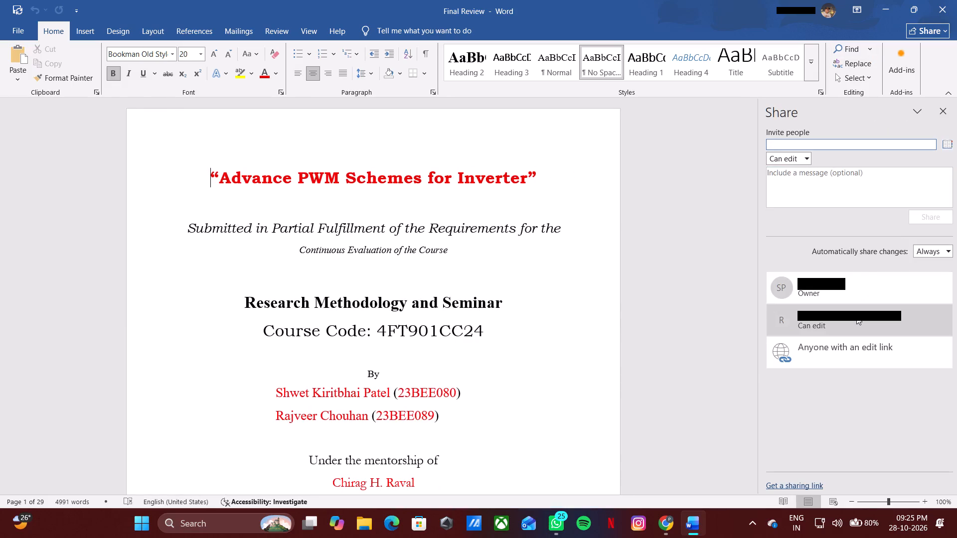
pyautogui.click(851, 344)
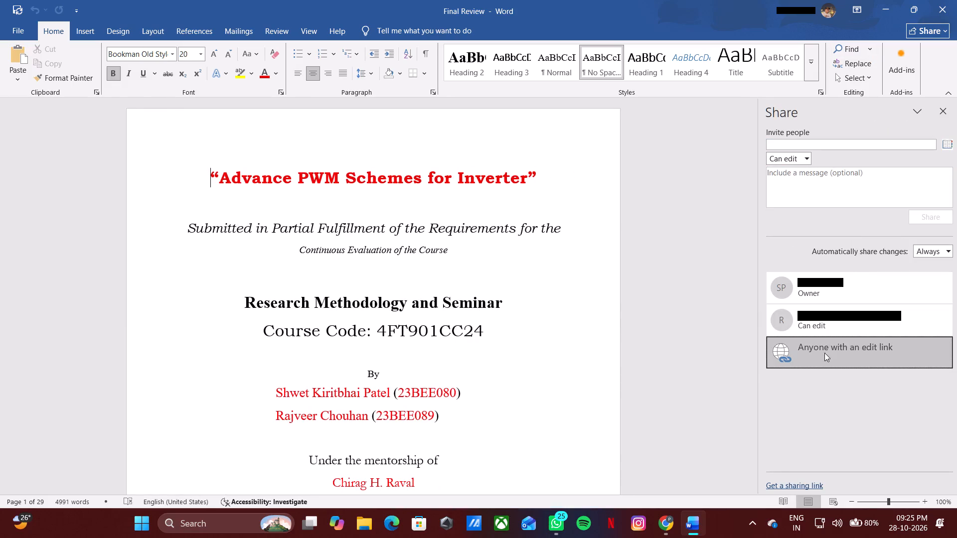
pyautogui.click(687, 329)
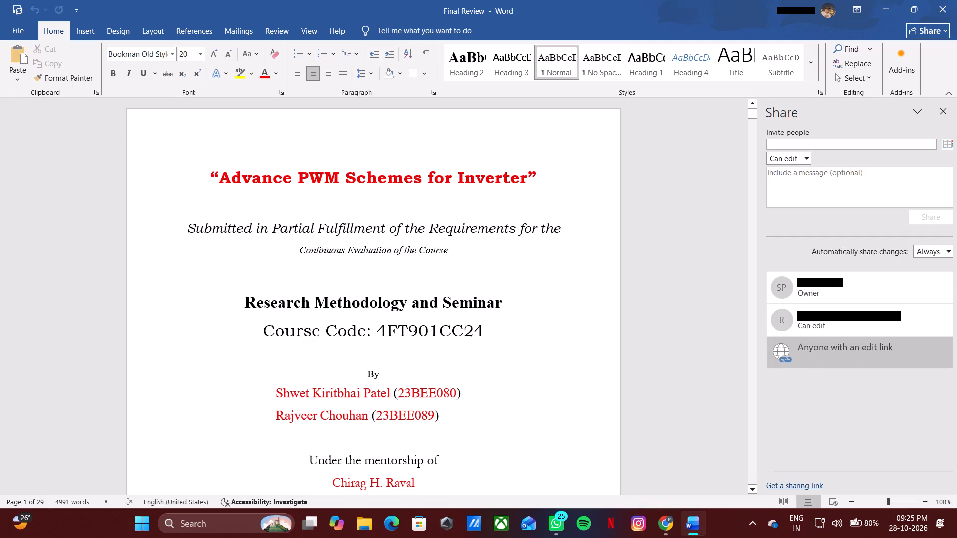
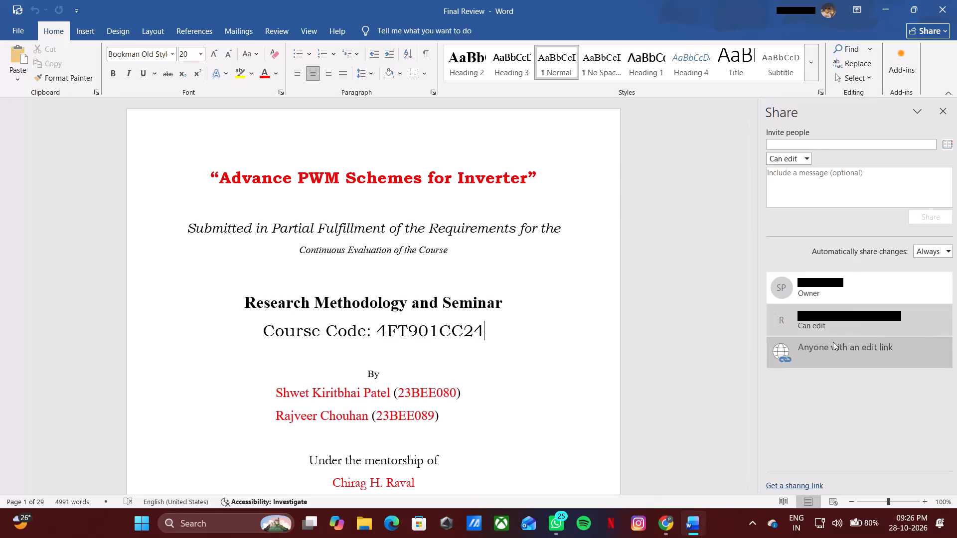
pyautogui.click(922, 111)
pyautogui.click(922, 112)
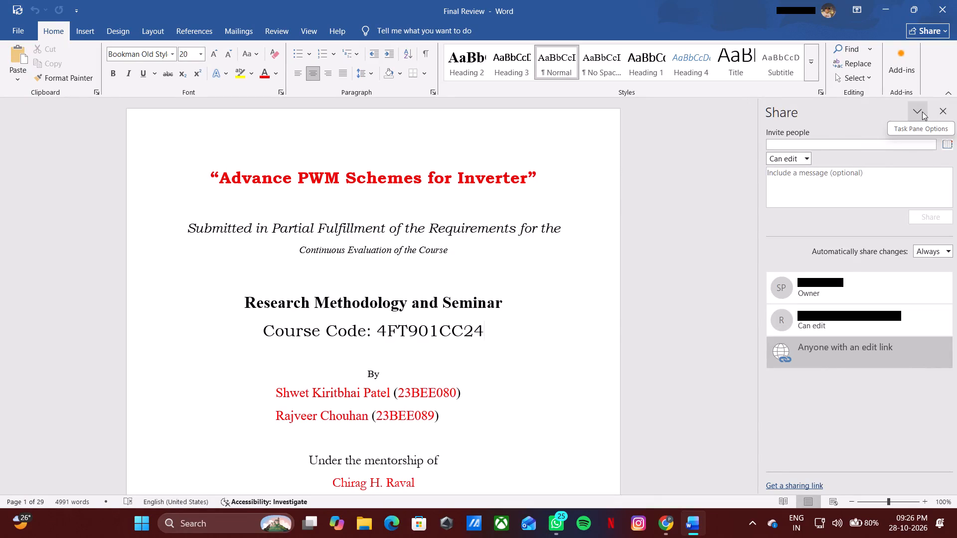
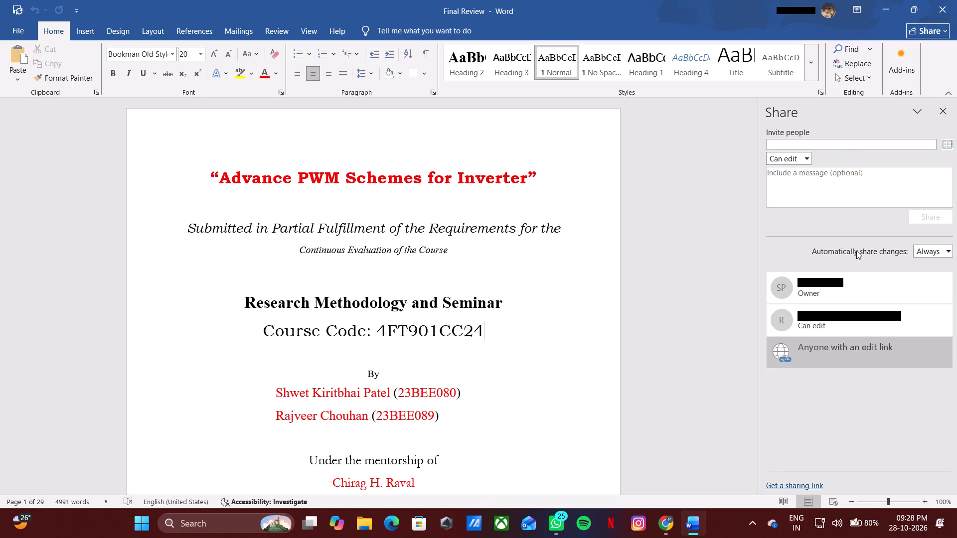
# Check the invited collaborator's entry in the sharing list and the setting for automatically sharing changes.
pyautogui.click(836, 313)
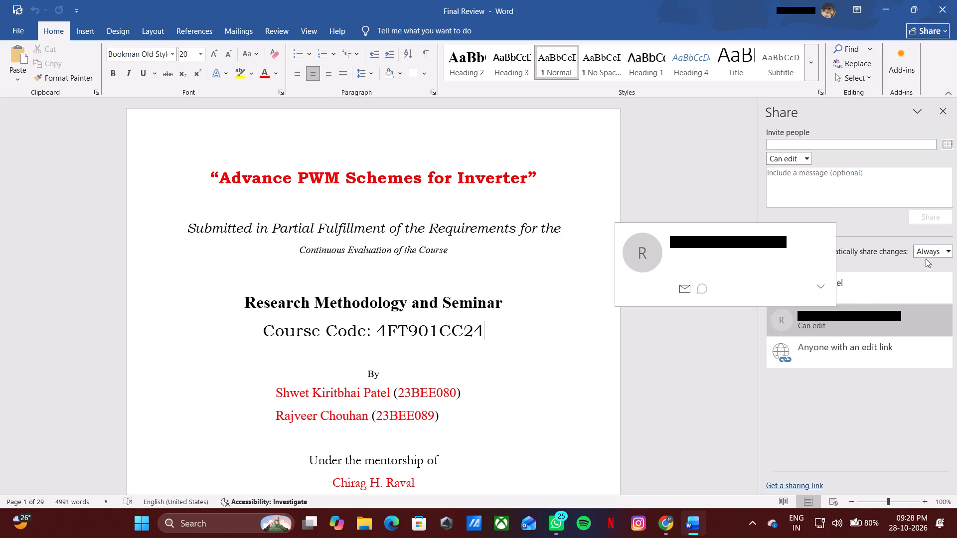
pyautogui.click(928, 253)
pyautogui.click(928, 253)
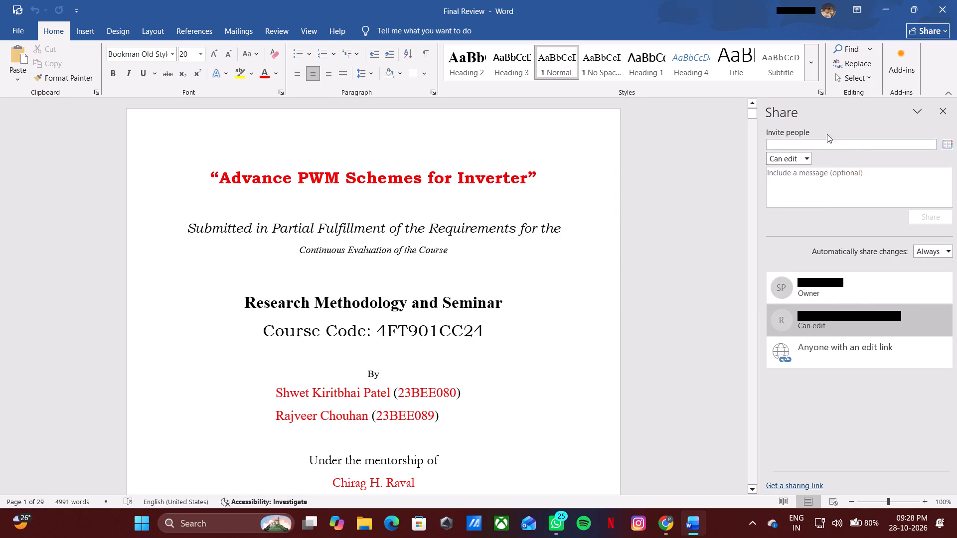
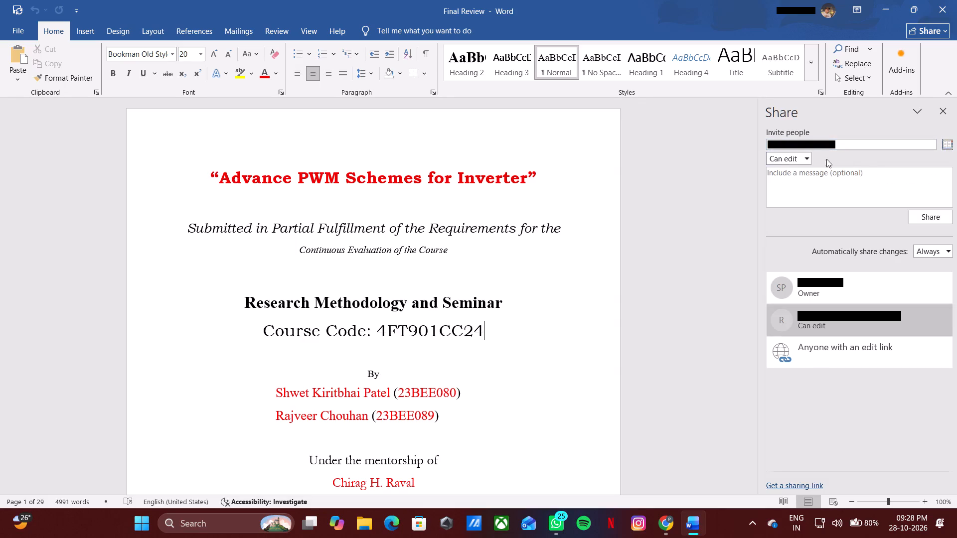
# Send the document invitation to the entered collaborator with the Can edit permission.
pyautogui.click(920, 218)
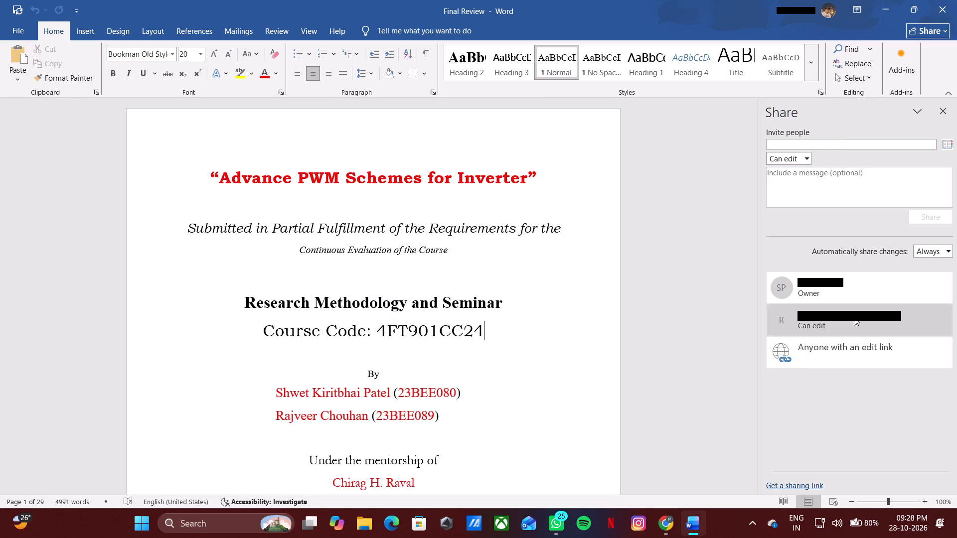
pyautogui.scroll(-4, 867, 351)
pyautogui.click(846, 394)
# Reopen the document's sharing settings and check the collaborators' access and the permission choices for new invitations.
pyautogui.click(919, 111)
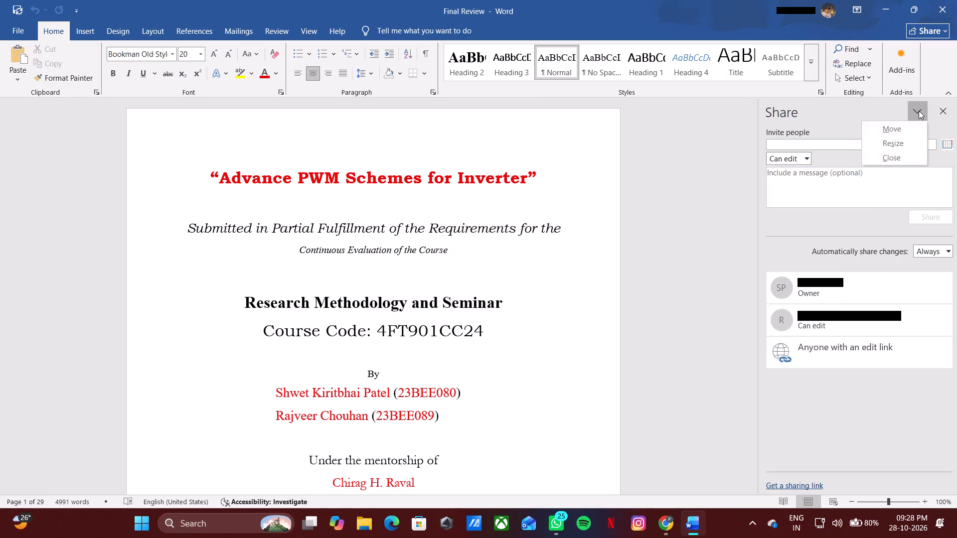
pyautogui.click(919, 111)
pyautogui.click(936, 109)
pyautogui.click(921, 31)
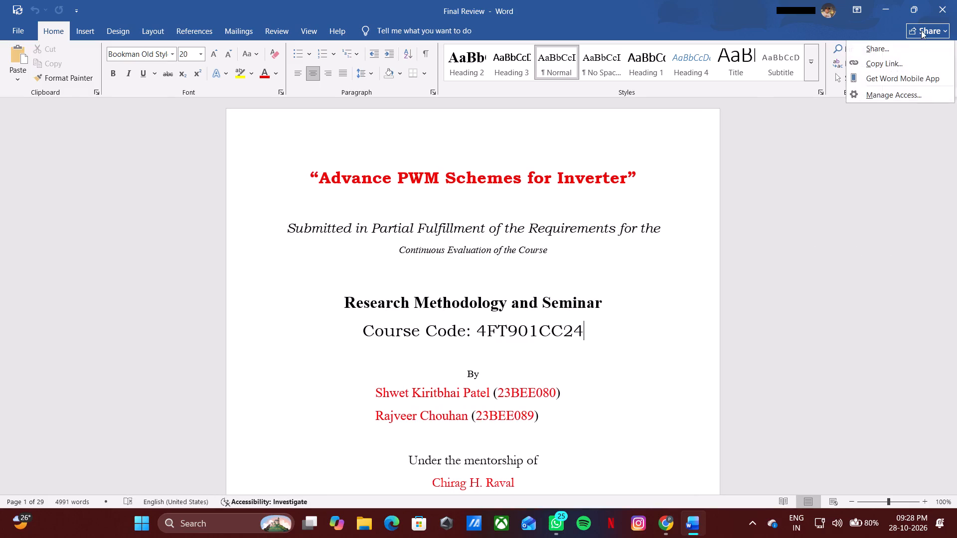
pyautogui.click(912, 55)
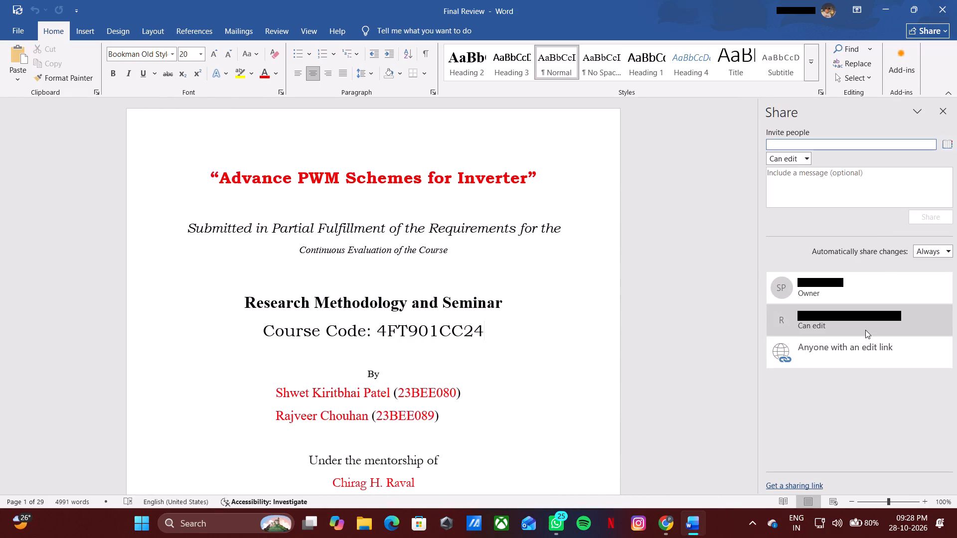
pyautogui.click(868, 404)
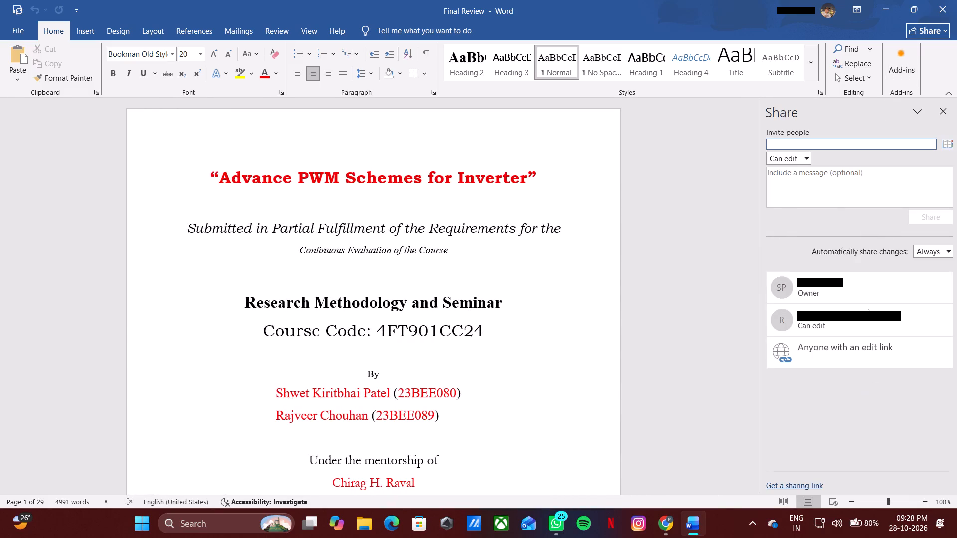
pyautogui.click(806, 158)
pyautogui.click(806, 158)
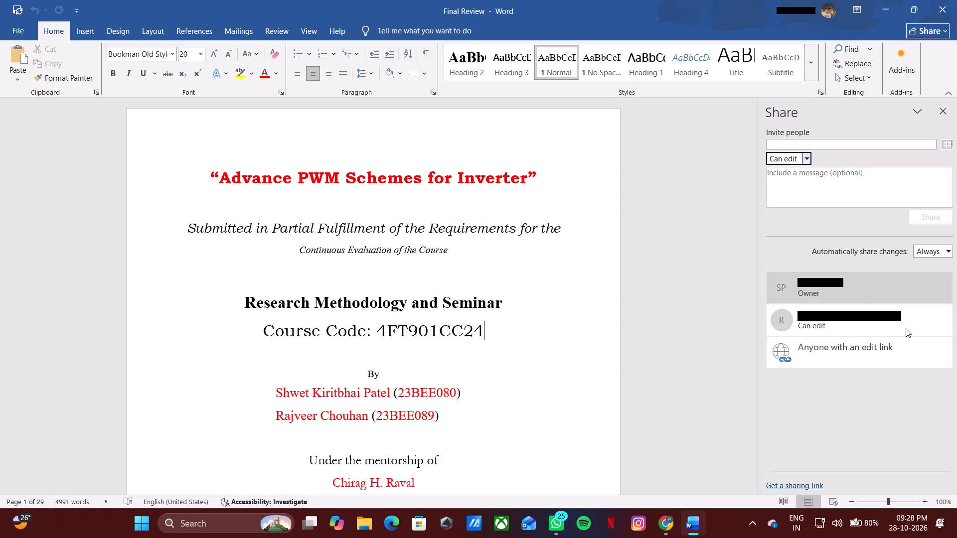
pyautogui.click(845, 148)
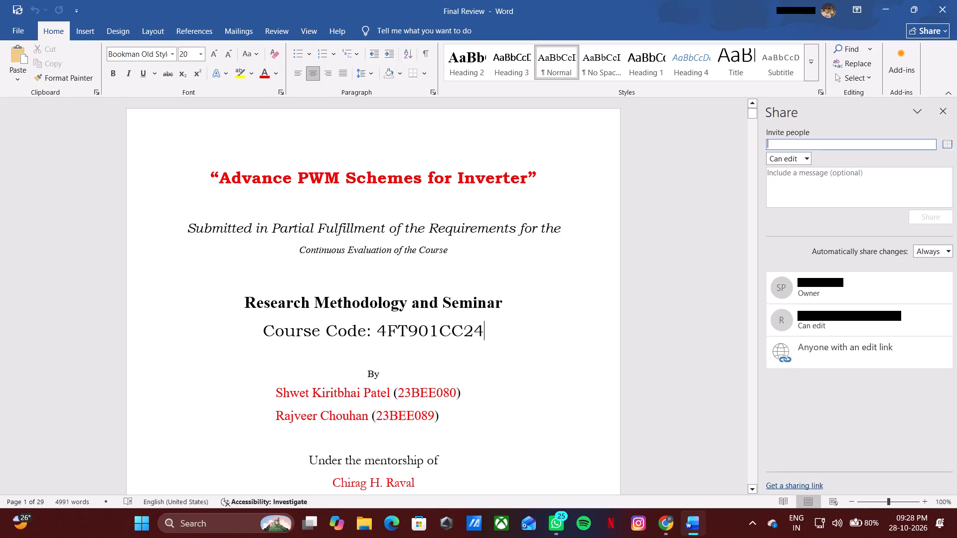
# Leave the sharing settings and look through the document from the cover page past the certificate.
pyautogui.click(560, 258)
pyautogui.scroll(-4, 564, 258)
pyautogui.click(947, 116)
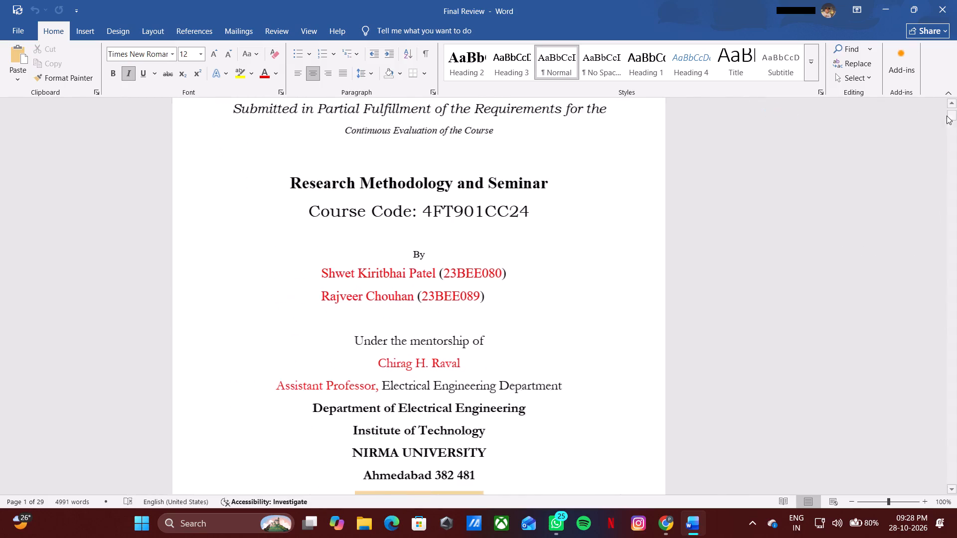
pyautogui.scroll(-4, 714, 244)
pyautogui.scroll(-19, 717, 242)
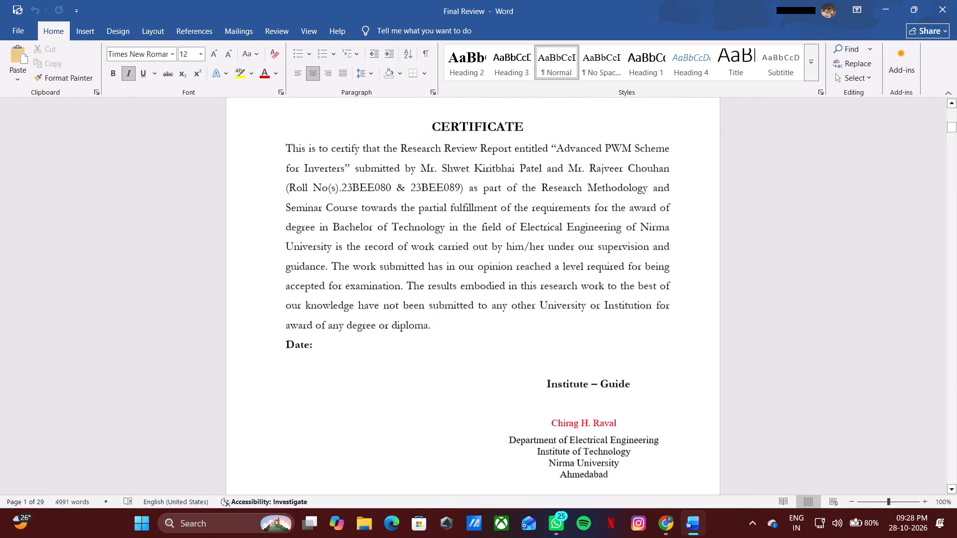
pyautogui.scroll(-11, 705, 253)
pyautogui.moveTo(956, 136); pyautogui.dragTo(955, 182)
# Minimize the Final Review document to reveal the desktop.
pyautogui.click(897, 9)
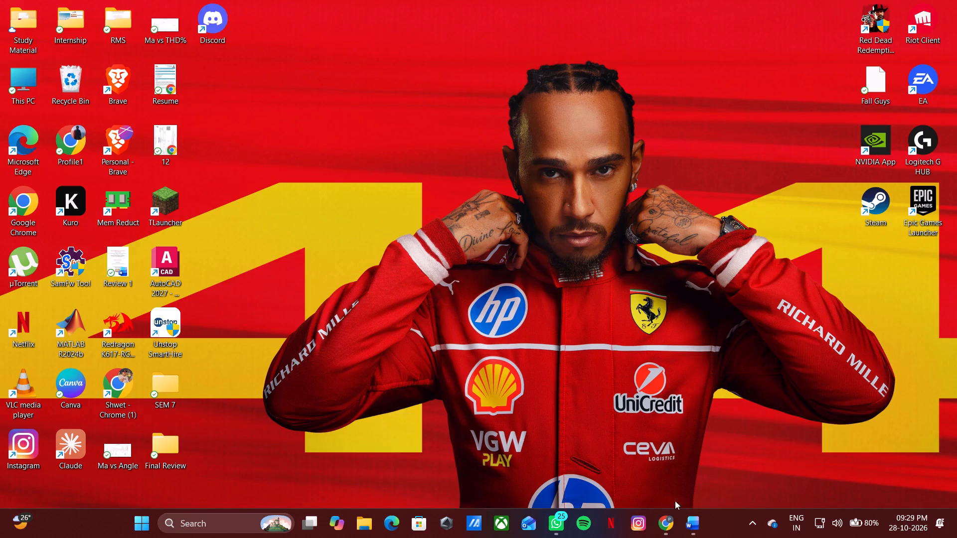
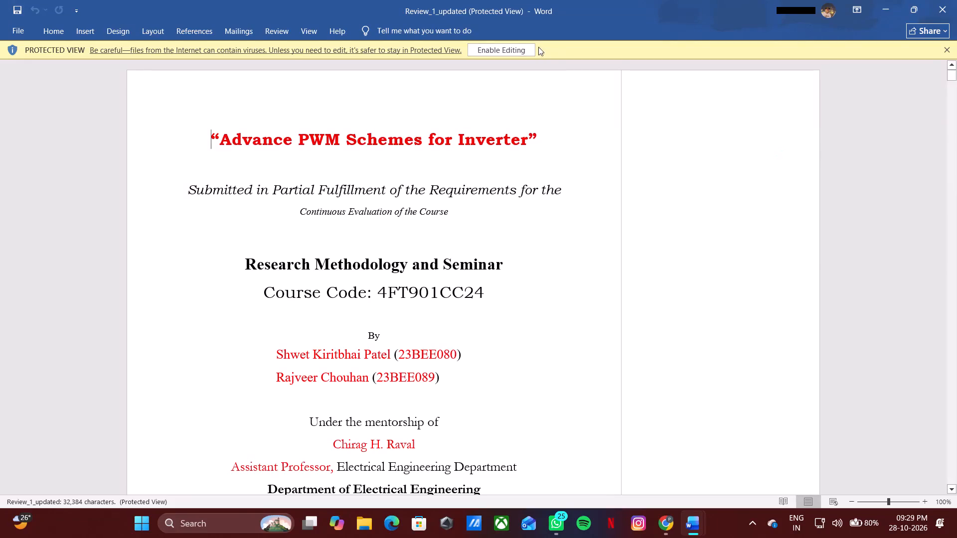
# Enable editing for Review_1_updated and skim its pages from the cover page to section 3.2.
pyautogui.click(522, 48)
pyautogui.scroll(-2, 738, 188)
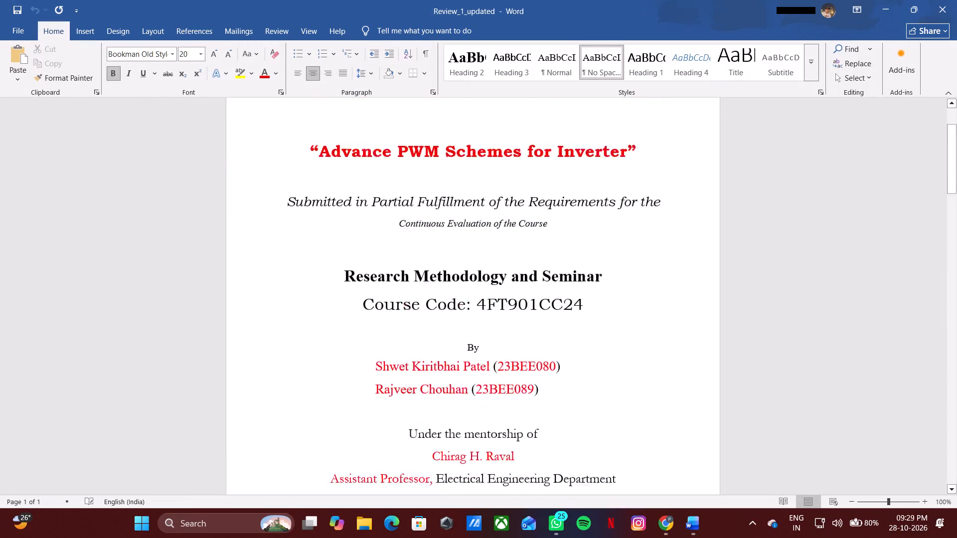
pyautogui.scroll(-11, 737, 188)
pyautogui.moveTo(953, 182); pyautogui.dragTo(950, 213)
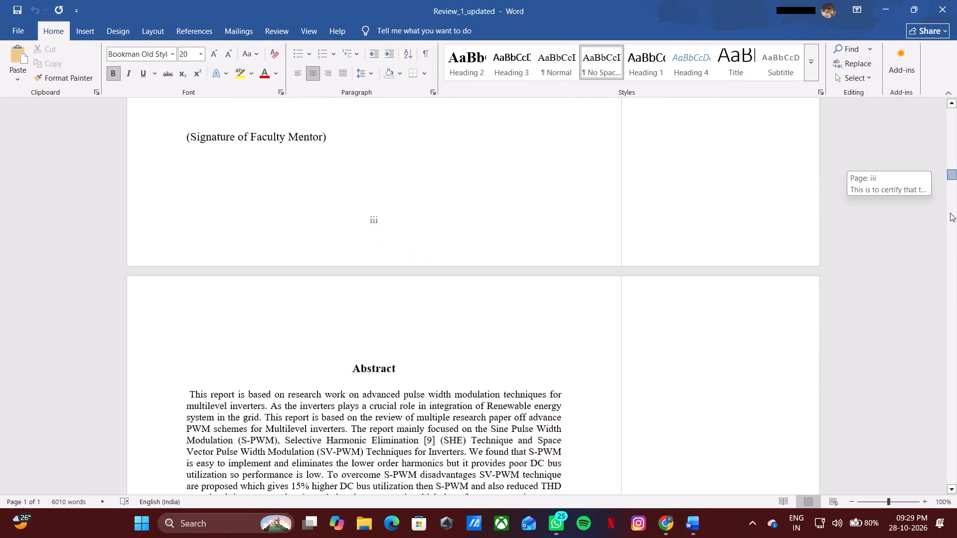
pyautogui.moveTo(950, 213); pyautogui.dragTo(956, 334)
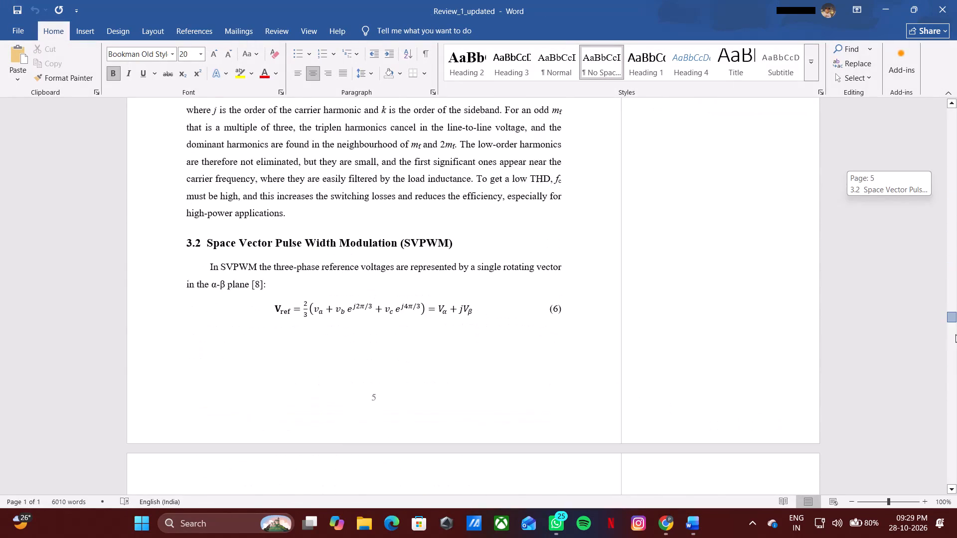
pyautogui.moveTo(956, 334); pyautogui.dragTo(955, 293)
# Arrange Review_1_updated and Final Review side by side.
pyautogui.moveTo(727, 8); pyautogui.dragTo(0, 182)
pyautogui.click(597, 168)
# Look through Review_1_updated's front matter, including the list of figures, nomenclature and contents, and return to its Introduction.
pyautogui.scroll(5, 627, 250)
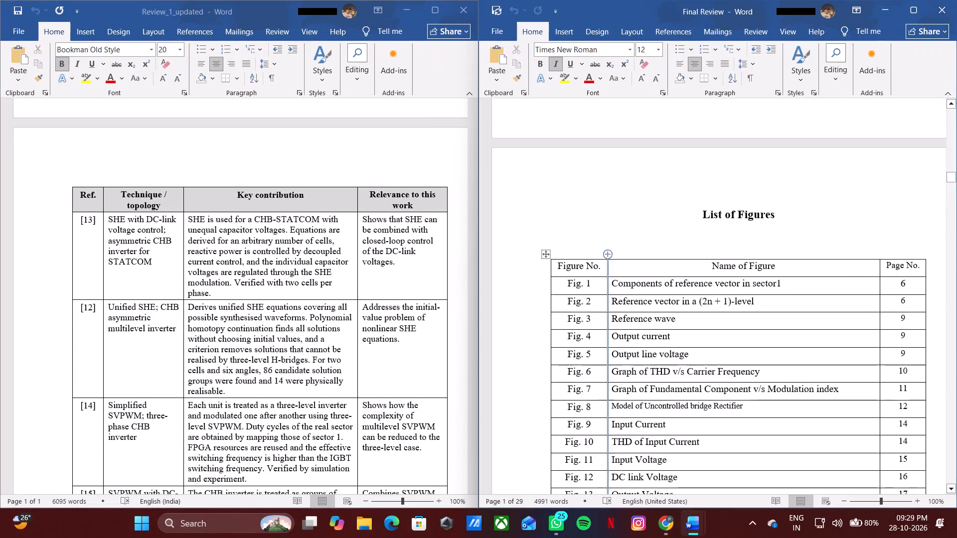
pyautogui.scroll(20, 168, 320)
pyautogui.scroll(19, 168, 320)
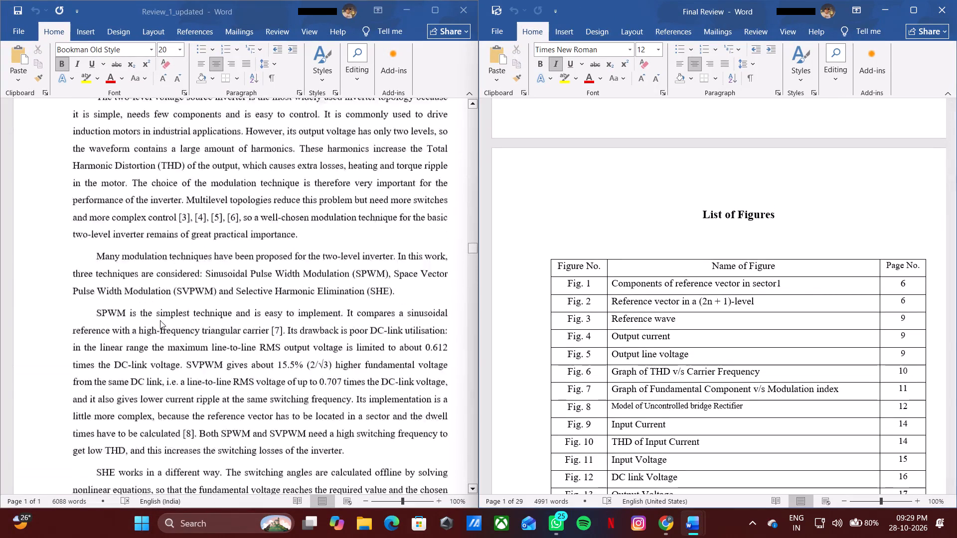
pyautogui.scroll(12, 160, 320)
pyautogui.scroll(20, 161, 319)
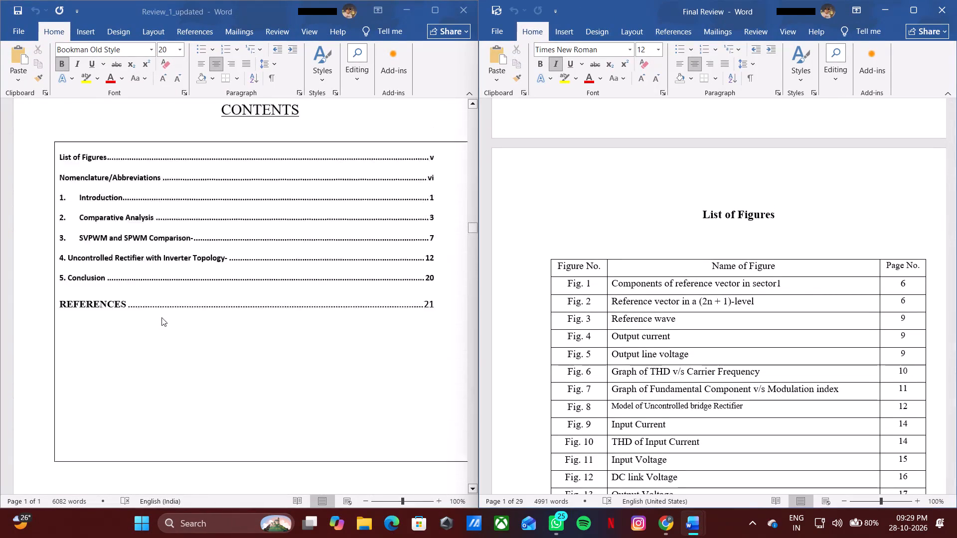
pyautogui.scroll(6, 161, 317)
pyautogui.scroll(-5, 162, 319)
pyautogui.scroll(15, 237, 336)
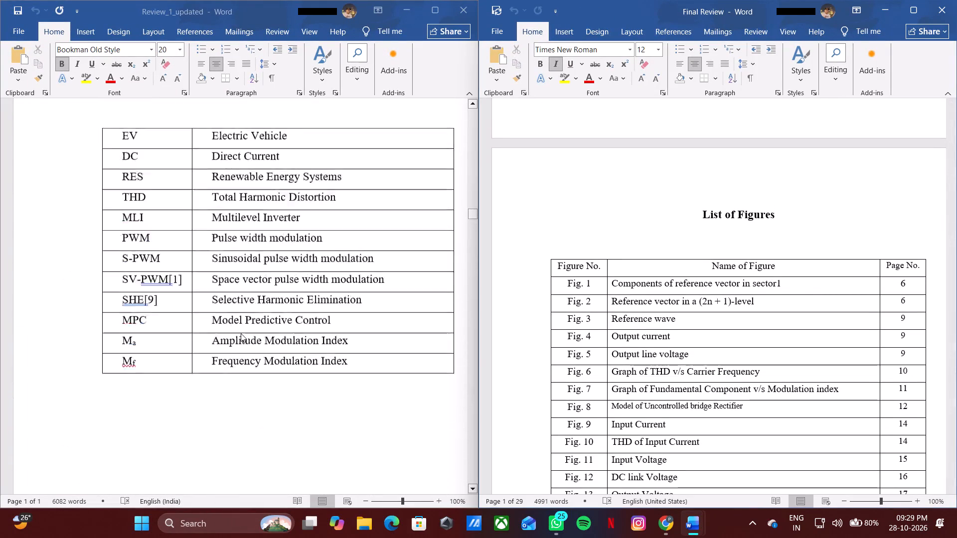
pyautogui.scroll(20, 241, 333)
pyautogui.scroll(19, 241, 333)
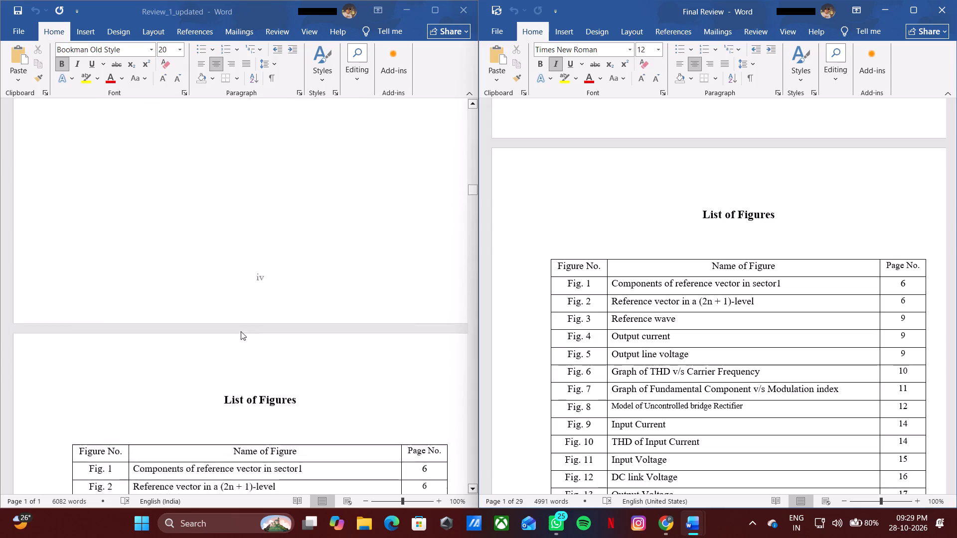
pyautogui.moveTo(470, 190); pyautogui.dragTo(468, 224)
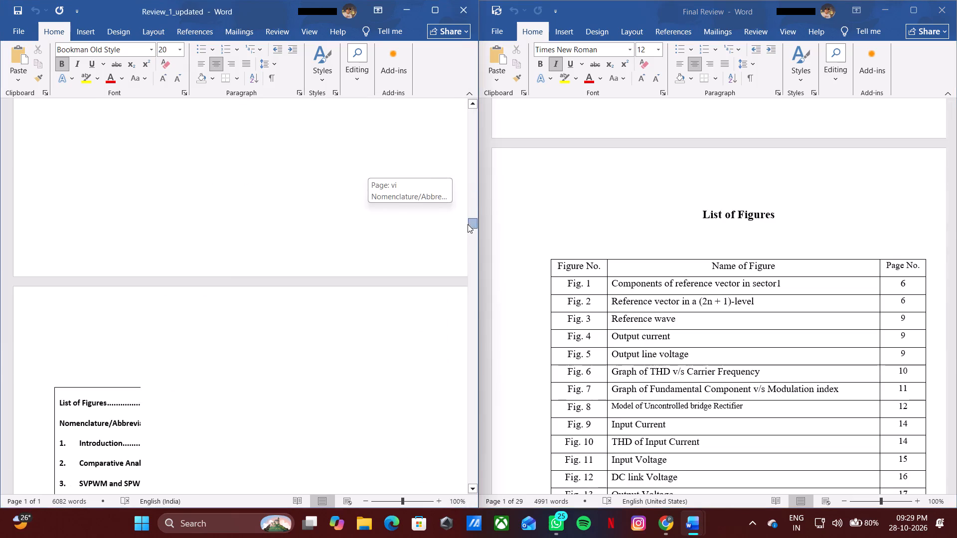
pyautogui.moveTo(468, 224); pyautogui.dragTo(468, 256)
# Examine Final Review from the List of Figures to the last paragraph of its Introduction.
pyautogui.scroll(-2, 694, 193)
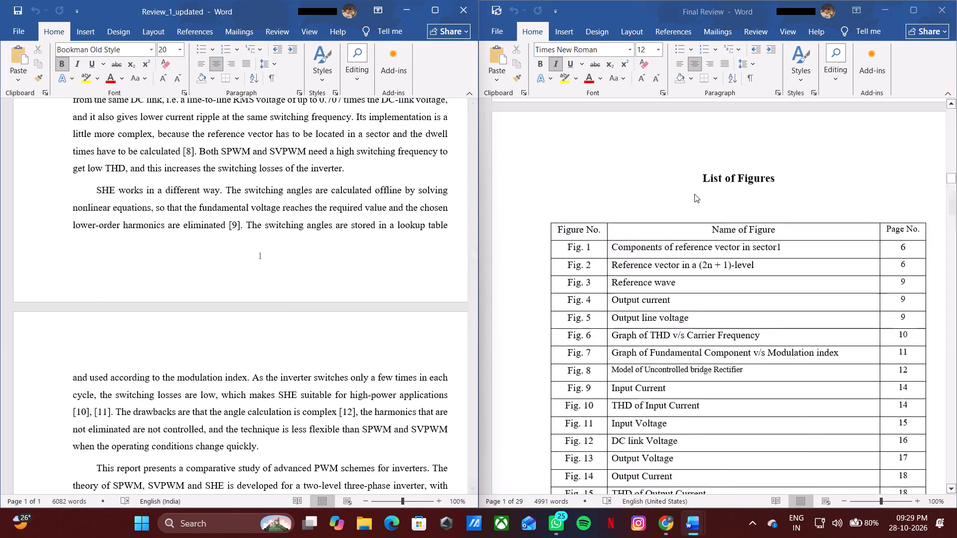
pyautogui.scroll(-6, 694, 194)
pyautogui.scroll(15, 178, 278)
pyautogui.scroll(-5, 696, 296)
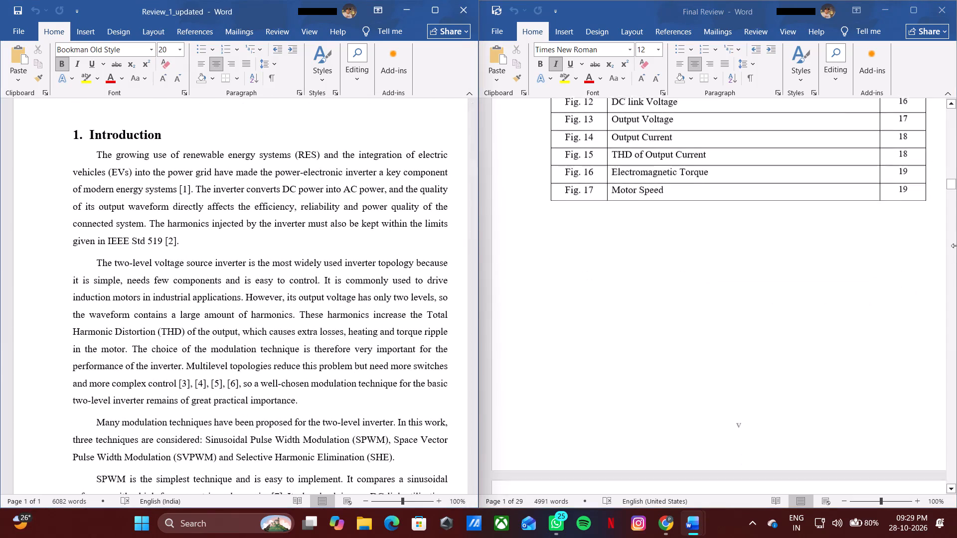
pyautogui.moveTo(953, 186); pyautogui.dragTo(947, 222)
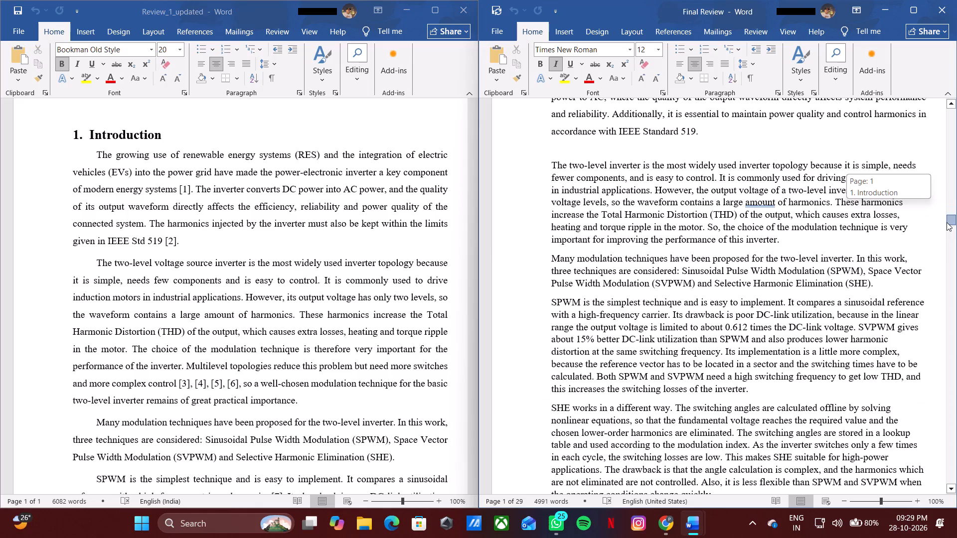
pyautogui.moveTo(947, 222); pyautogui.dragTo(946, 226)
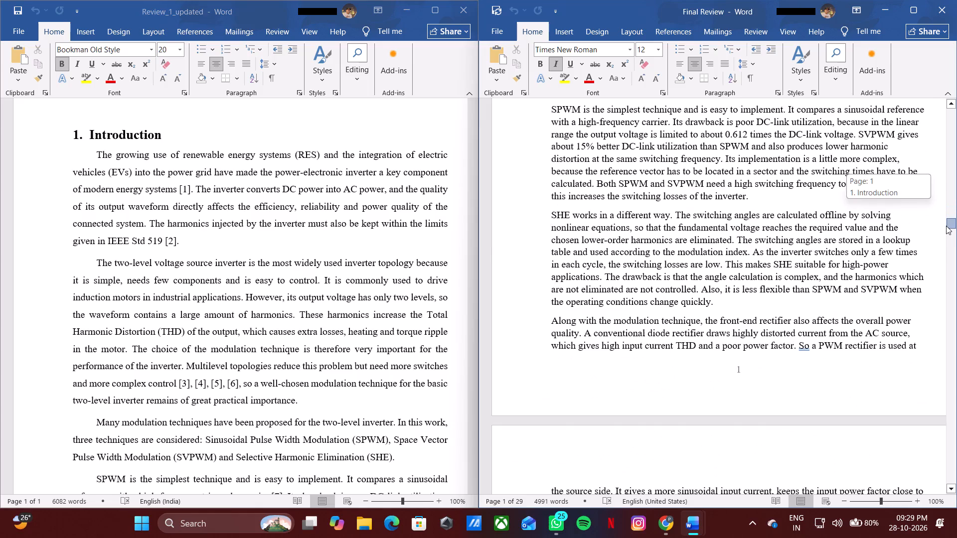
pyautogui.moveTo(946, 226); pyautogui.dragTo(945, 232)
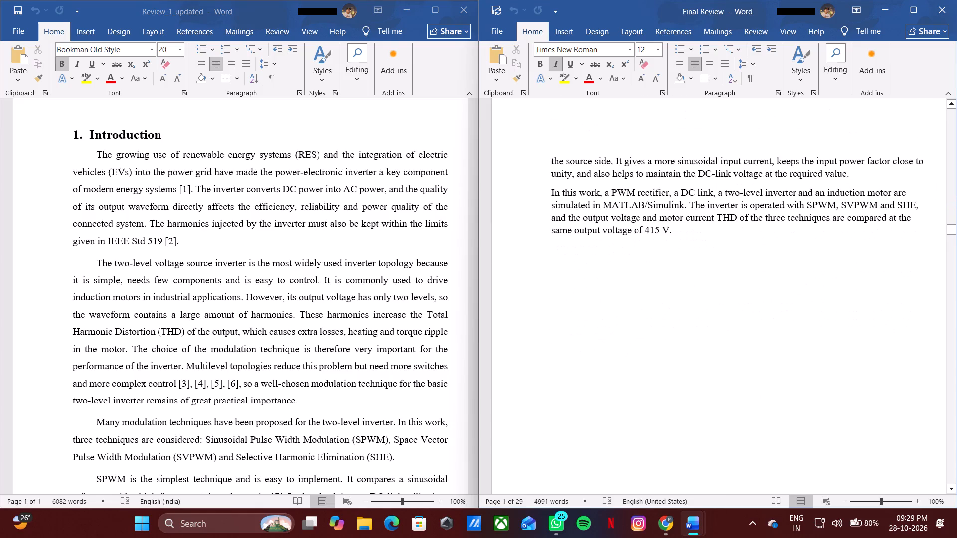
pyautogui.click(689, 238)
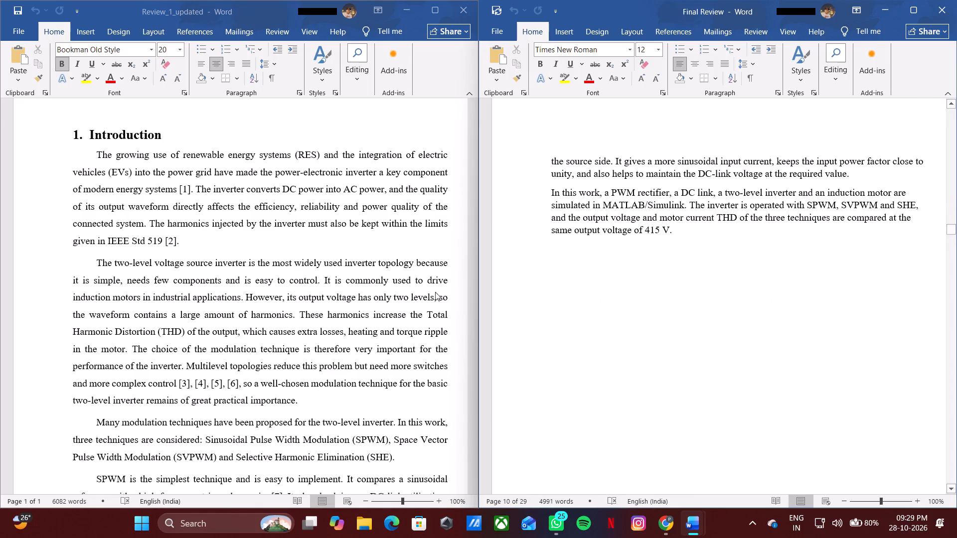
# Read Review_1_updated from the Introduction to the Literature Review section and Table 1.
pyautogui.scroll(-8, 390, 274)
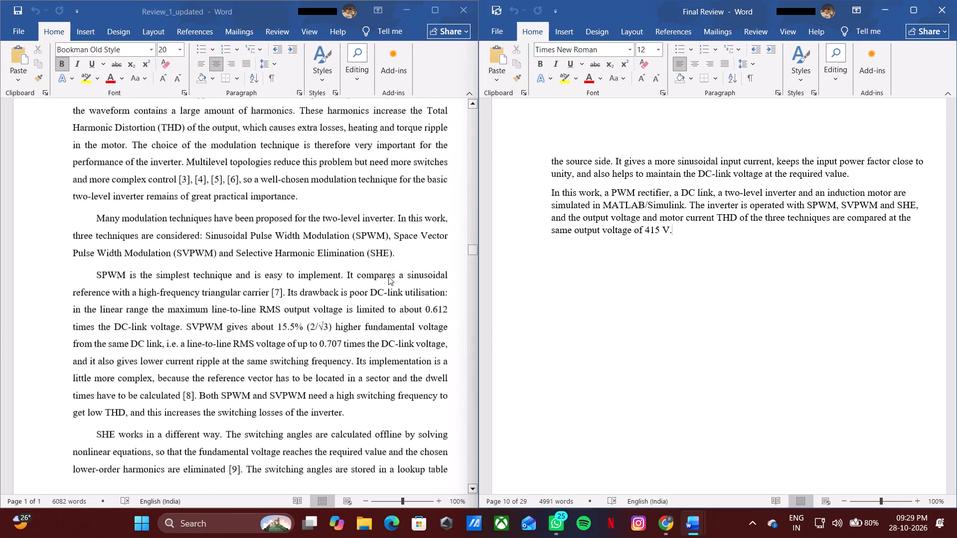
pyautogui.scroll(-20, 388, 276)
pyautogui.scroll(-2, 388, 276)
pyautogui.scroll(-1, 415, 308)
pyautogui.scroll(-3, 363, 325)
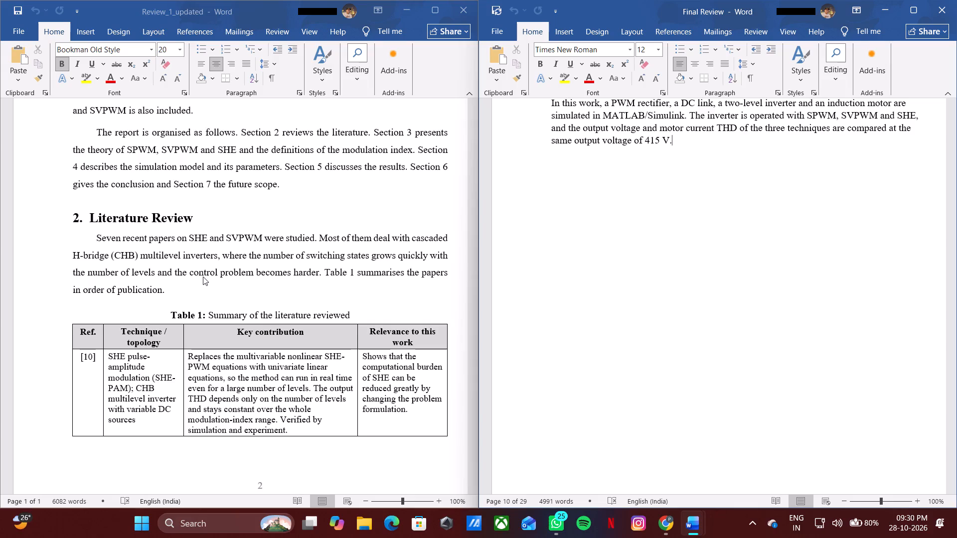
# Review the Introduction in Final Review again, from its heading to the closing paragraph.
pyautogui.scroll(8, 509, 261)
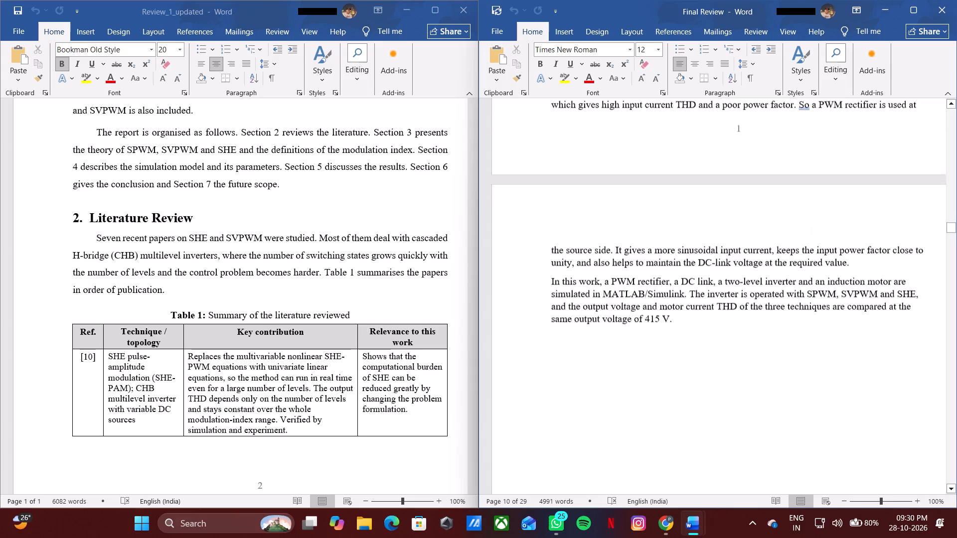
pyautogui.scroll(19, 566, 269)
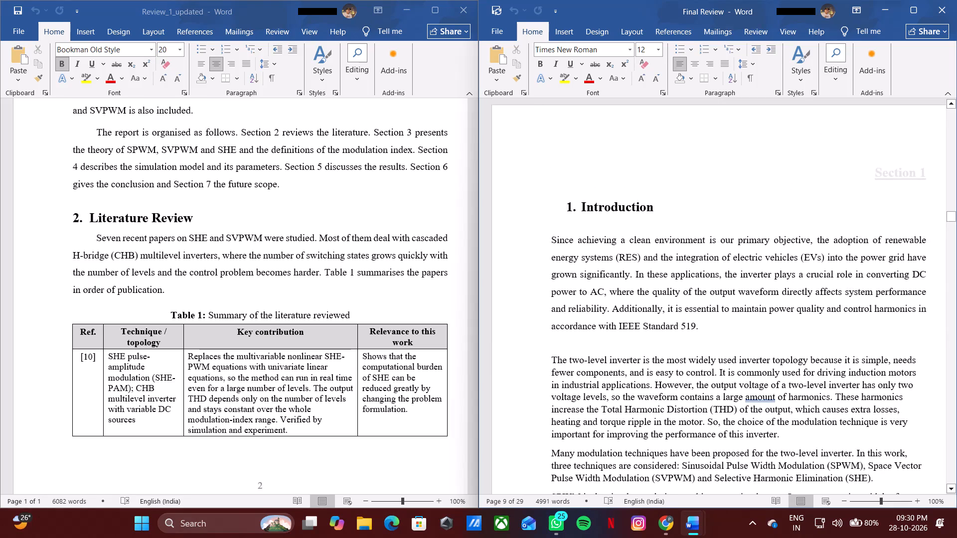
pyautogui.moveTo(665, 206); pyautogui.dragTo(544, 206)
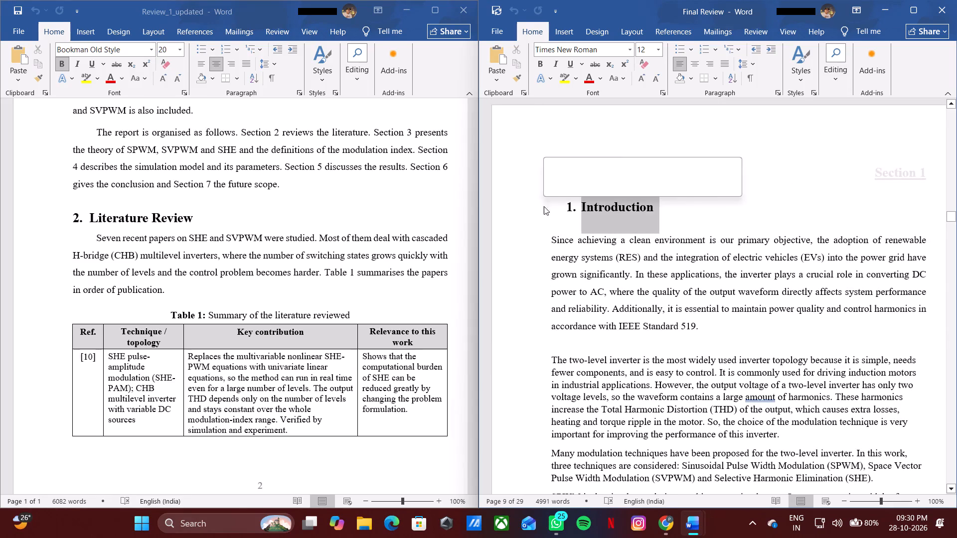
pyautogui.click(820, 214)
pyautogui.scroll(-15, 820, 214)
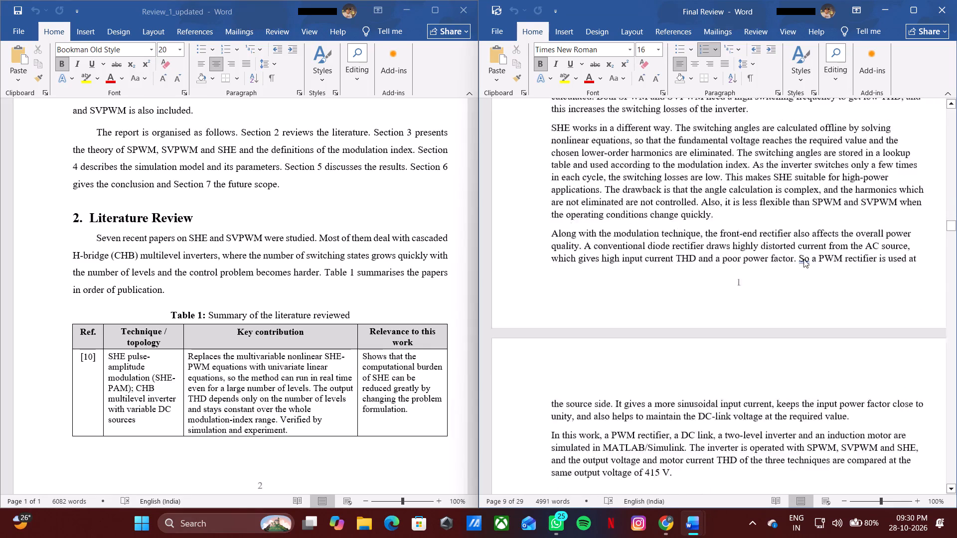
pyautogui.scroll(-6, 803, 259)
# Show the formatting marks in Final Review at the end of the Introduction.
pyautogui.click(689, 346)
pyautogui.scroll(-1, 688, 346)
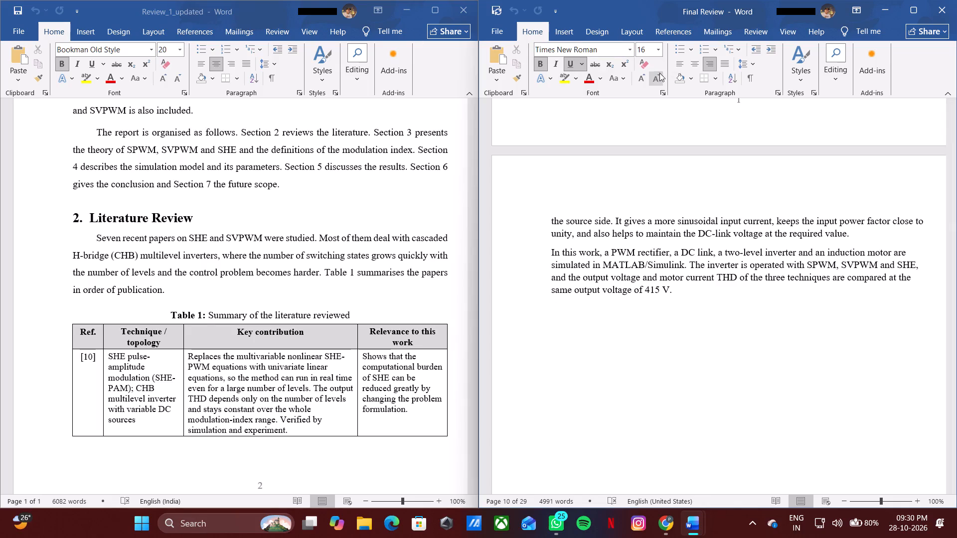
pyautogui.click(750, 78)
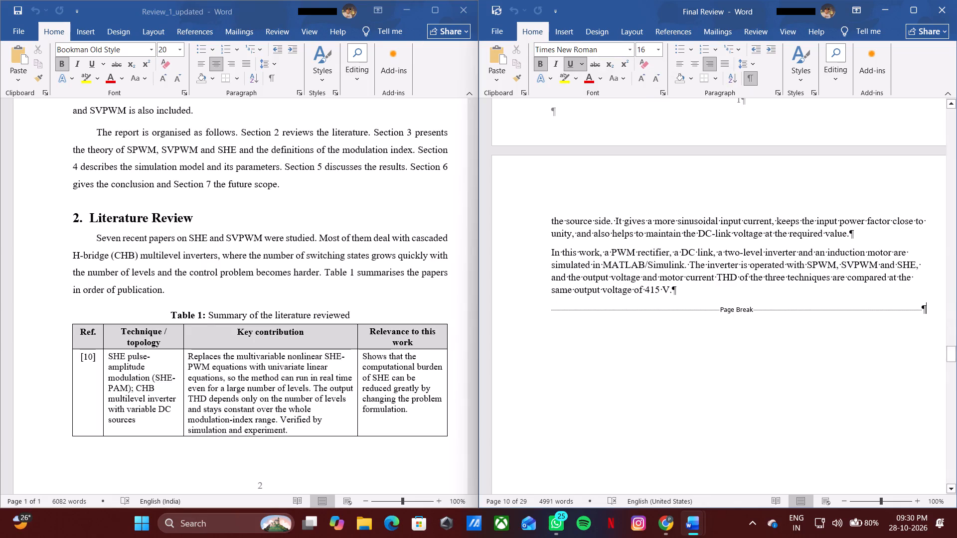
# Place the insertion point at the page break below the Introduction's last paragraph in Final Review.
pyautogui.click(763, 326)
pyautogui.scroll(-1, 737, 322)
pyautogui.click(763, 275)
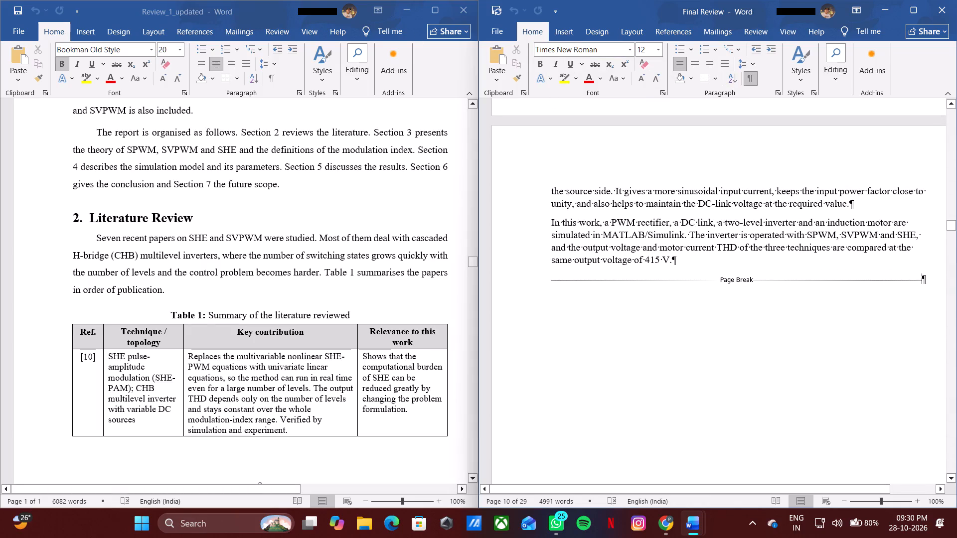
pyautogui.click(759, 282)
pyautogui.click(745, 281)
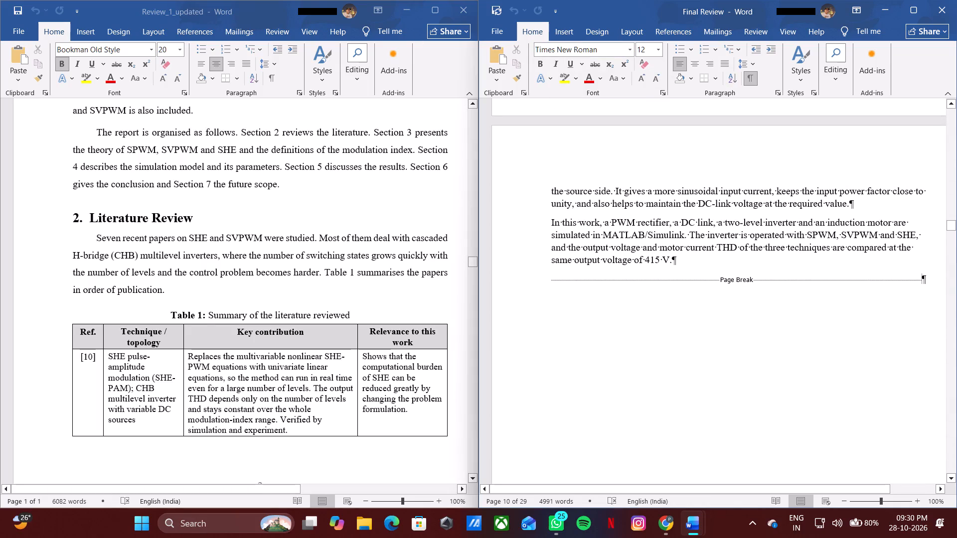
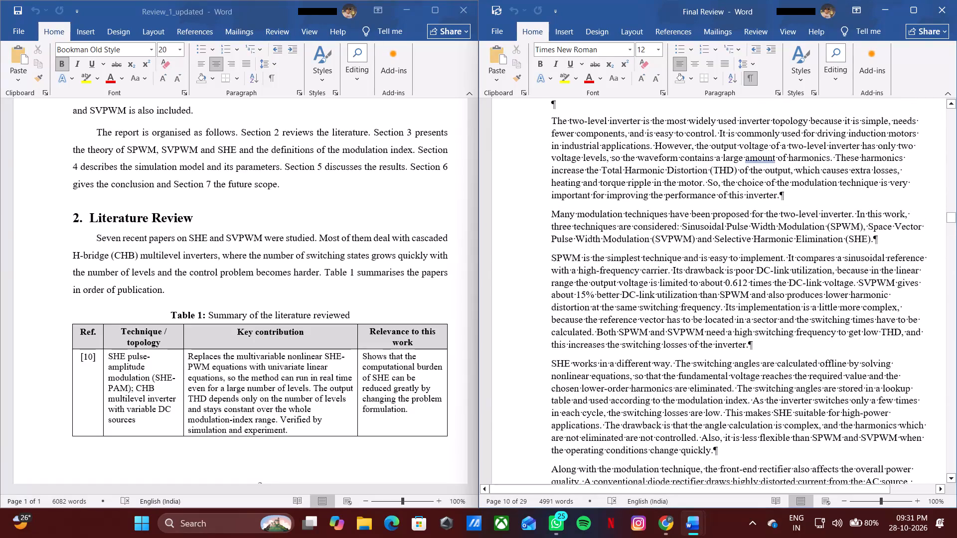
# Look through Final Review's front matter from the title page through the acknowledgement, List of Figures and Contents to the Introduction.
pyautogui.moveTo(950, 219); pyautogui.dragTo(956, 59)
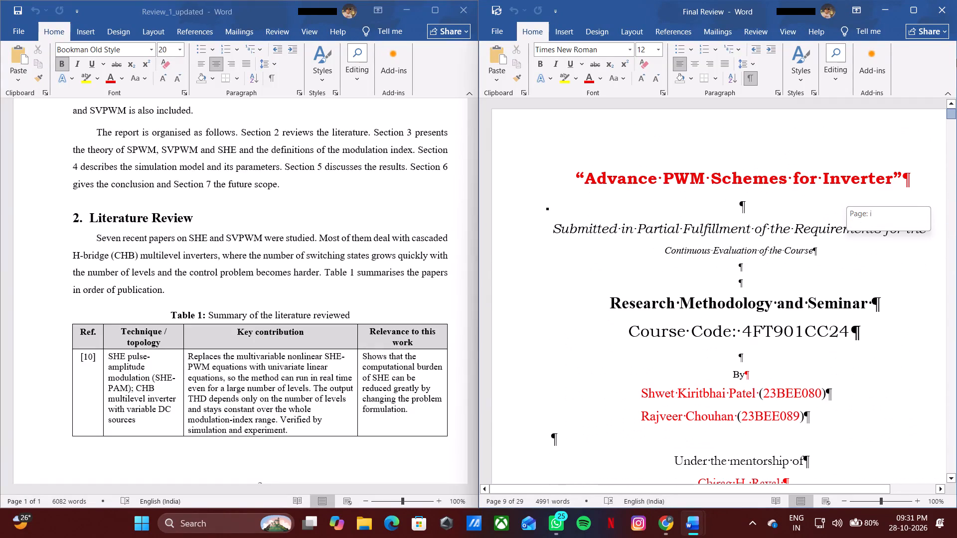
pyautogui.moveTo(956, 59); pyautogui.dragTo(956, 45)
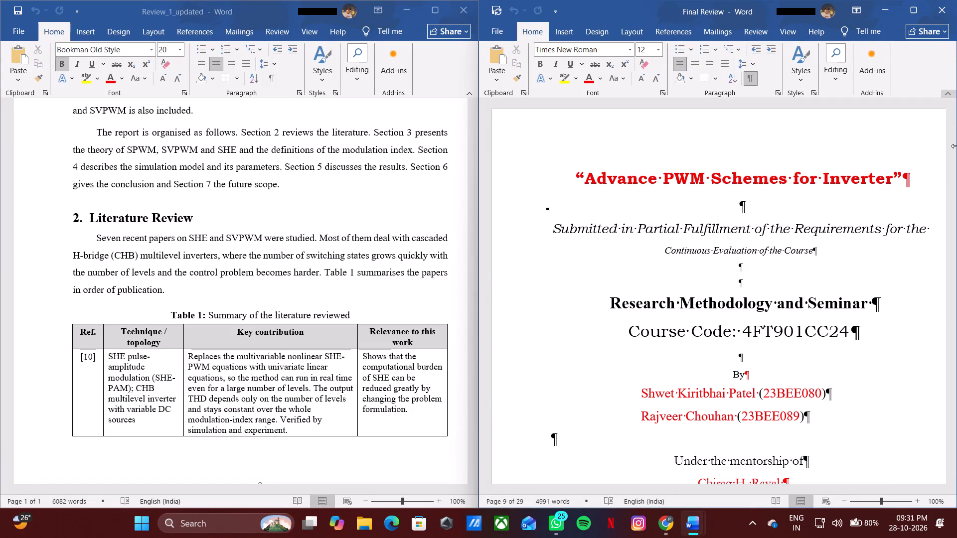
pyautogui.scroll(-13, 905, 226)
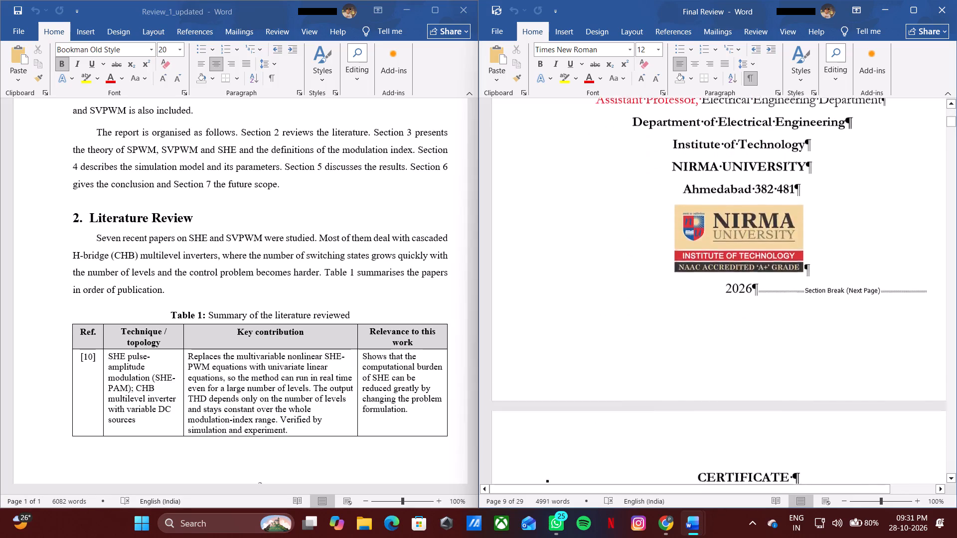
pyautogui.scroll(-20, 885, 215)
pyautogui.scroll(-17, 885, 215)
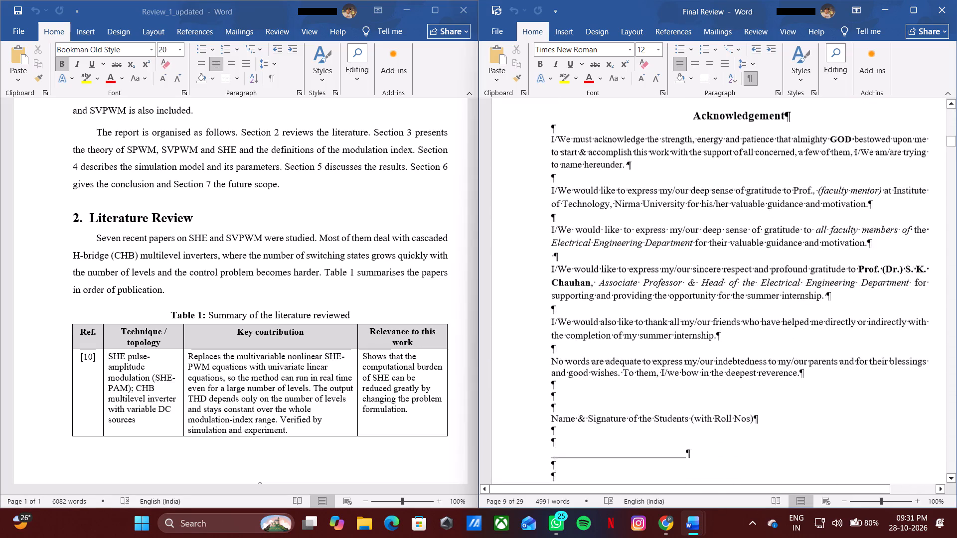
pyautogui.scroll(-20, 881, 232)
pyautogui.scroll(-16, 881, 232)
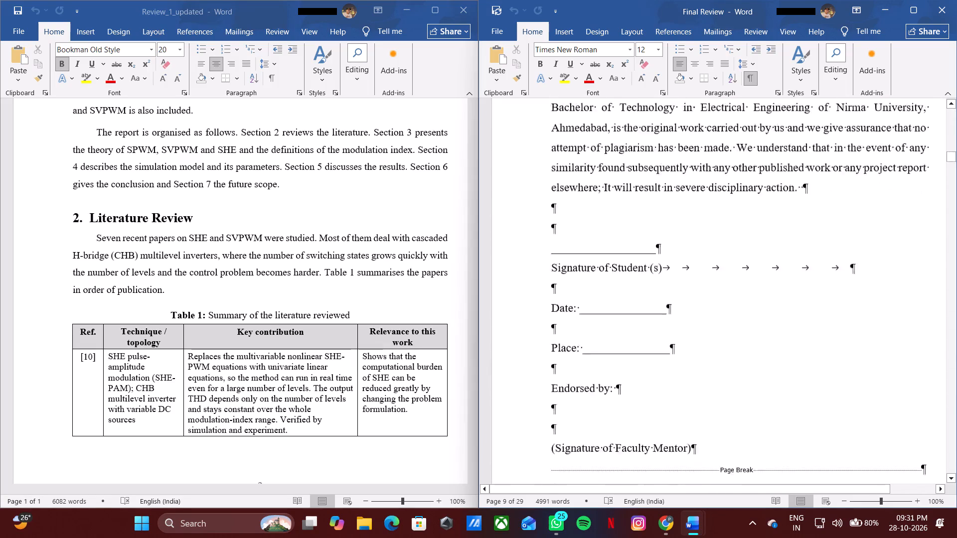
pyautogui.scroll(-11, 697, 303)
pyautogui.scroll(-20, 697, 305)
pyautogui.scroll(-8, 697, 305)
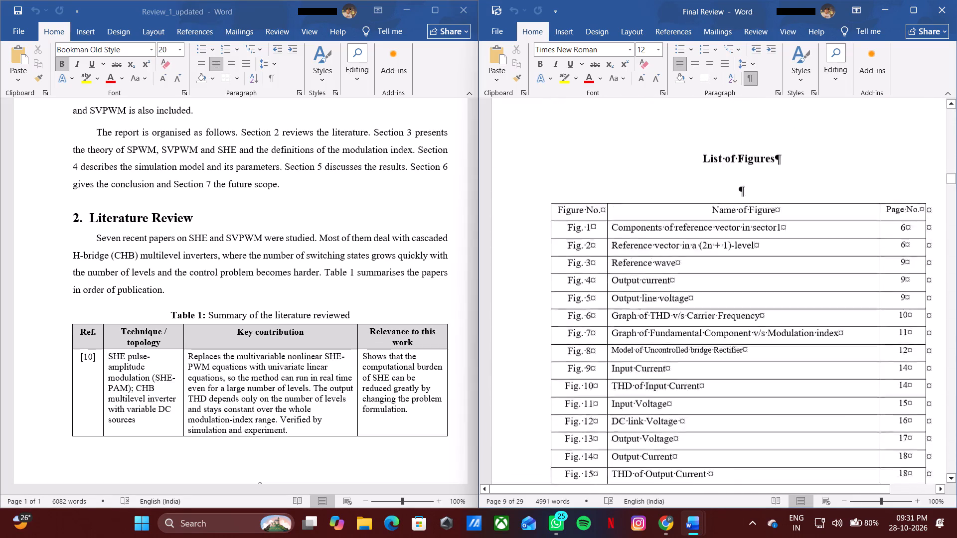
pyautogui.scroll(-20, 695, 325)
pyautogui.scroll(-14, 695, 325)
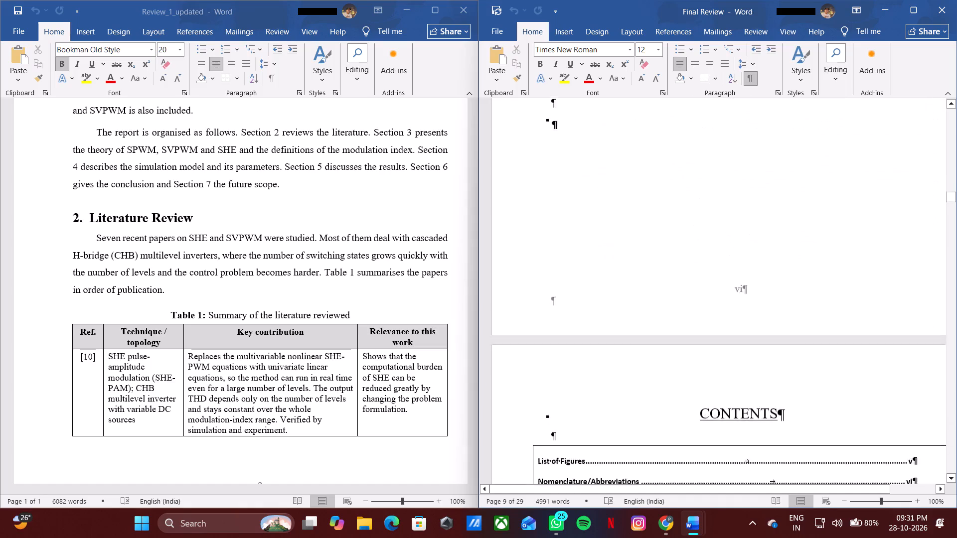
pyautogui.scroll(-20, 698, 333)
pyautogui.scroll(-15, 698, 333)
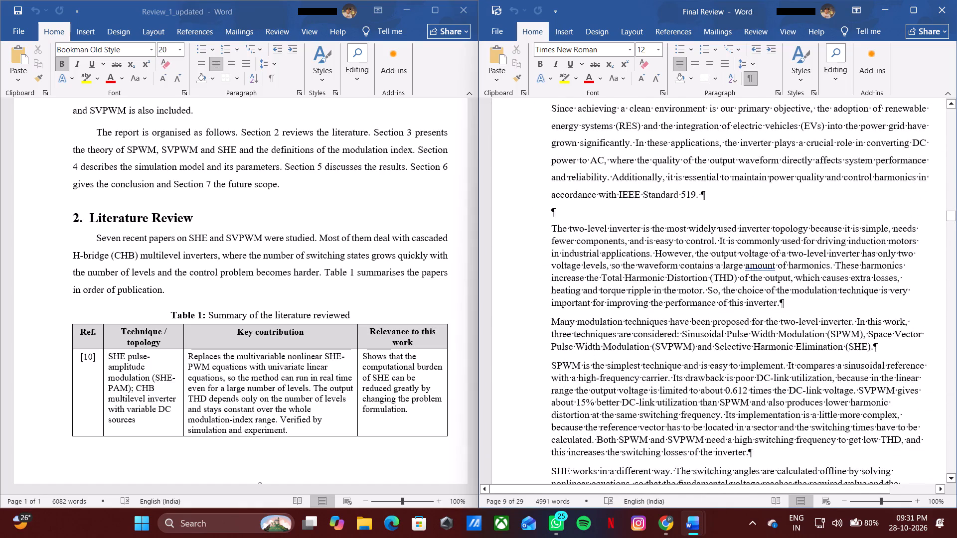
# Review the Introduction in Final Review down to the page break after its closing paragraph and back up to its heading.
pyautogui.scroll(-4, 702, 339)
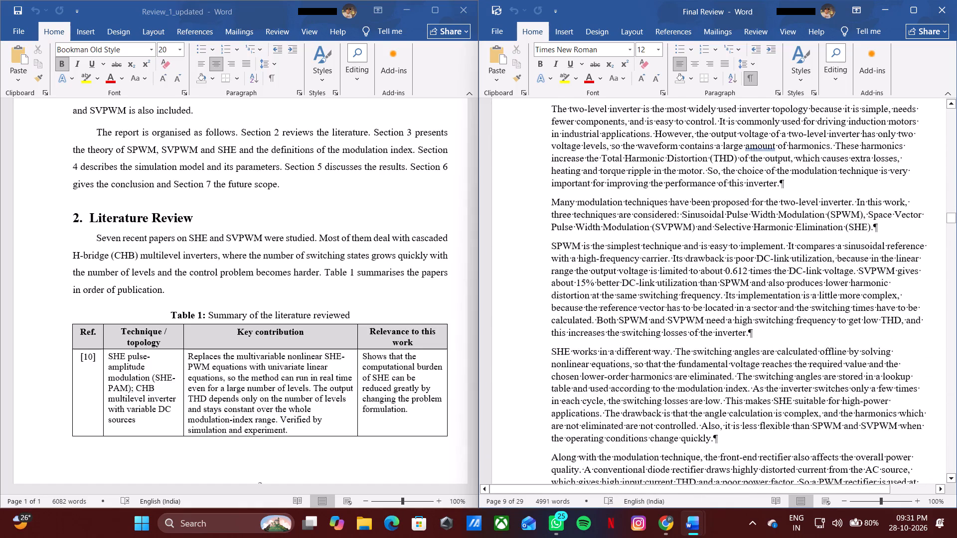
pyautogui.scroll(-11, 711, 341)
pyautogui.scroll(3, 725, 357)
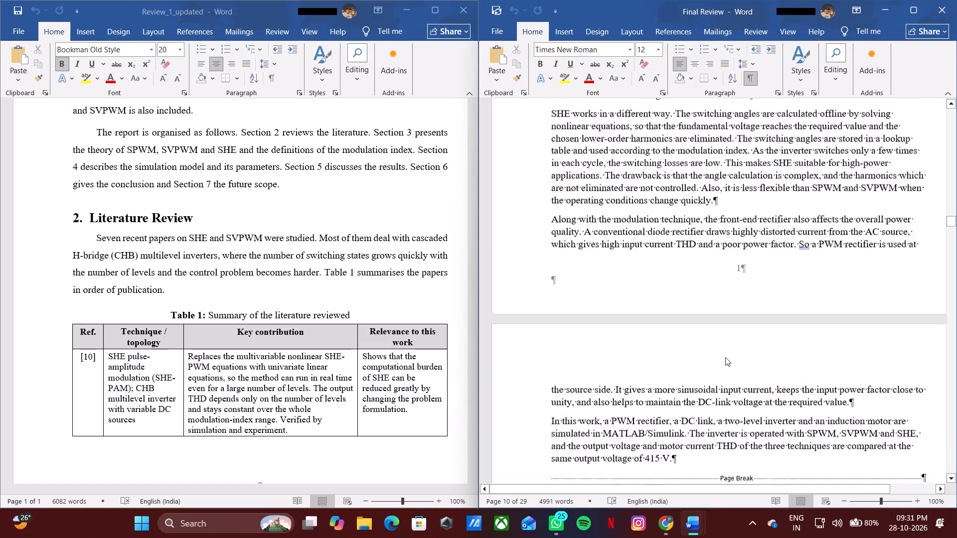
pyautogui.scroll(7, 725, 357)
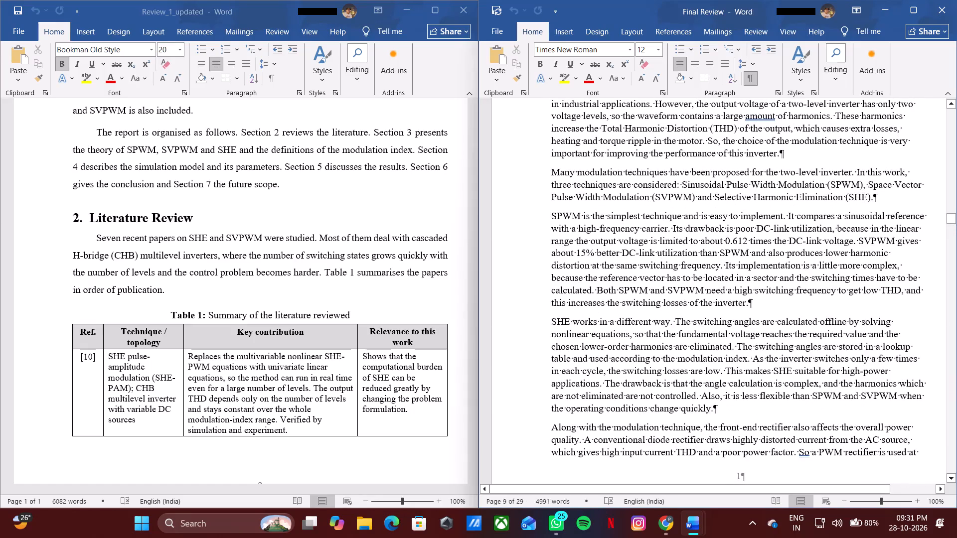
pyautogui.scroll(1, 725, 356)
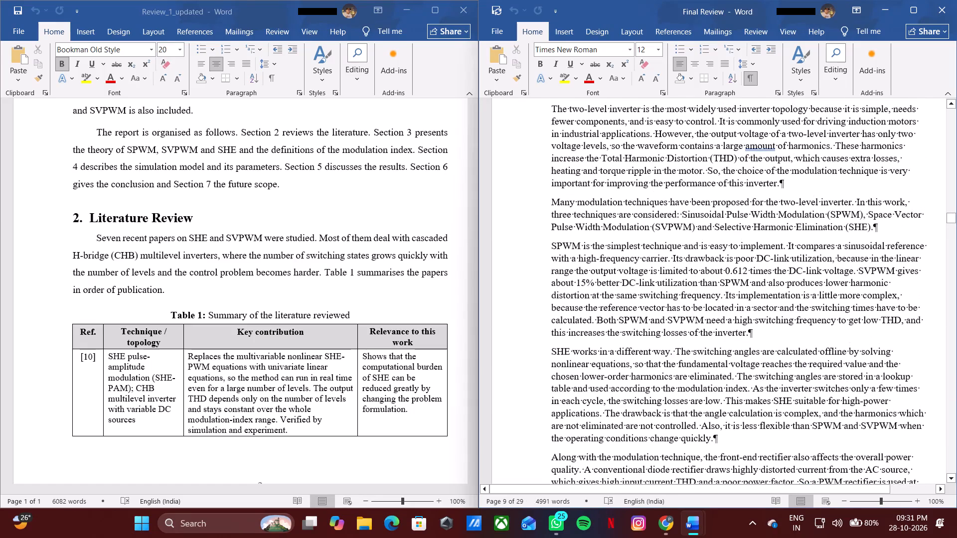
pyautogui.scroll(5, 791, 367)
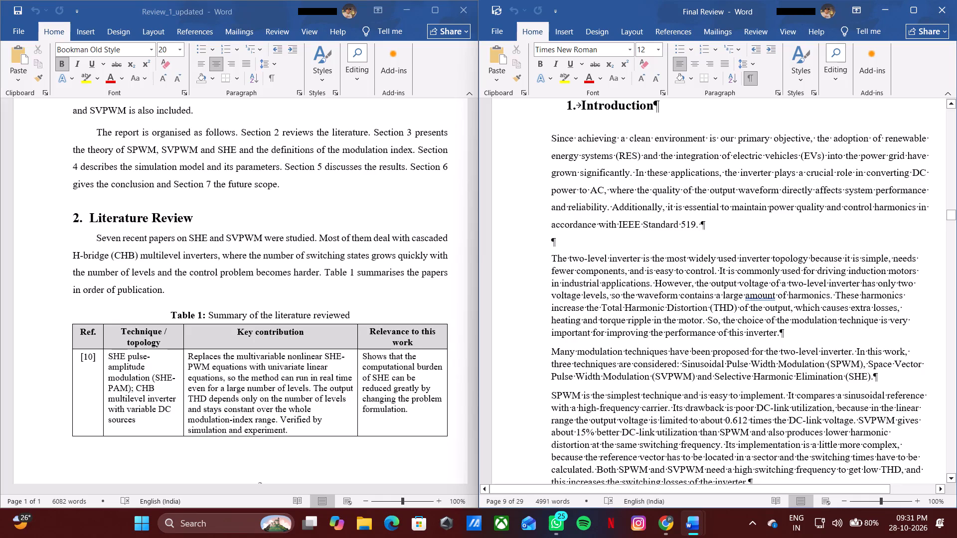
# Place the insertion point at the end of the Introduction's first paragraph in Final Review, after "IEEE Standard 519.".
pyautogui.click(573, 242)
pyautogui.click(725, 233)
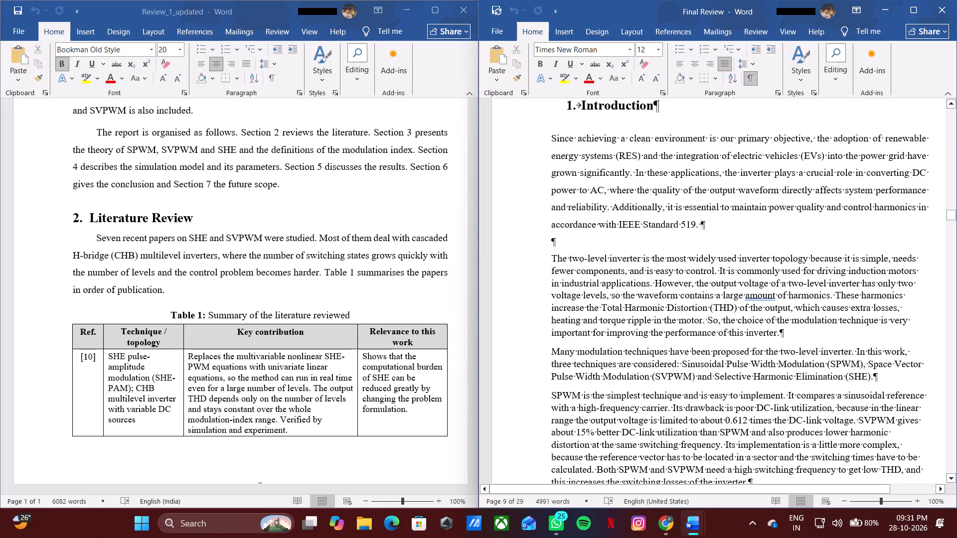
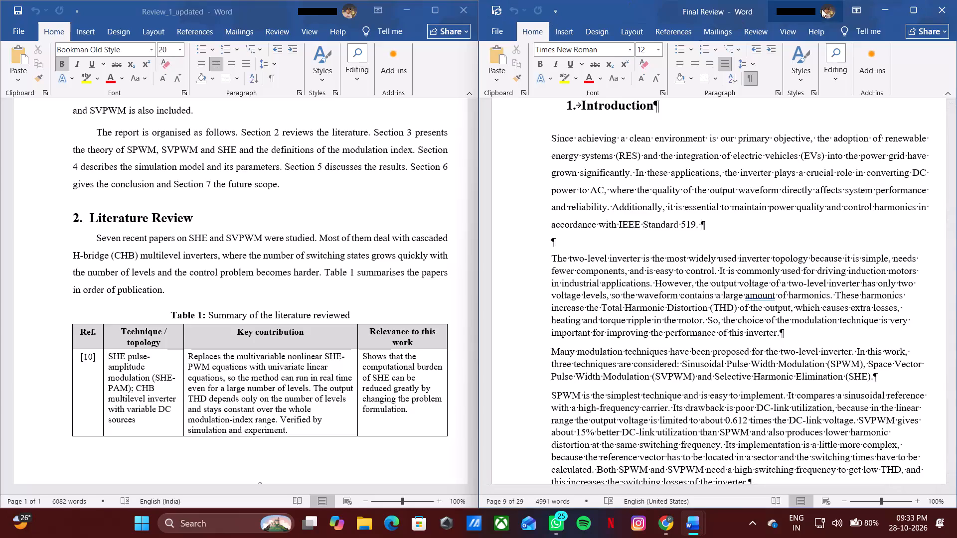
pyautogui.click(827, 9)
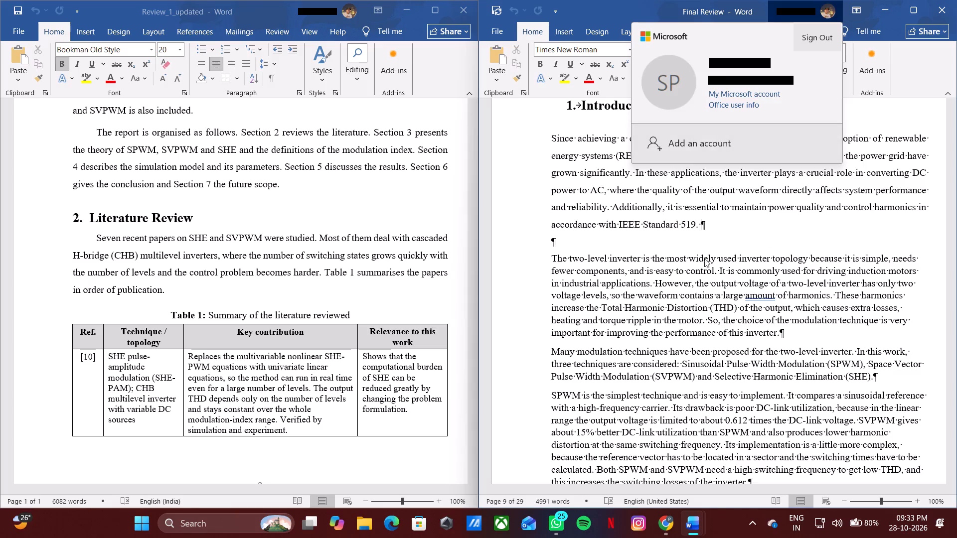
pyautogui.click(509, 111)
# Maximise the Final Review window on its start page and look through the list of recent documents.
pyautogui.click(516, 29)
pyautogui.click(504, 30)
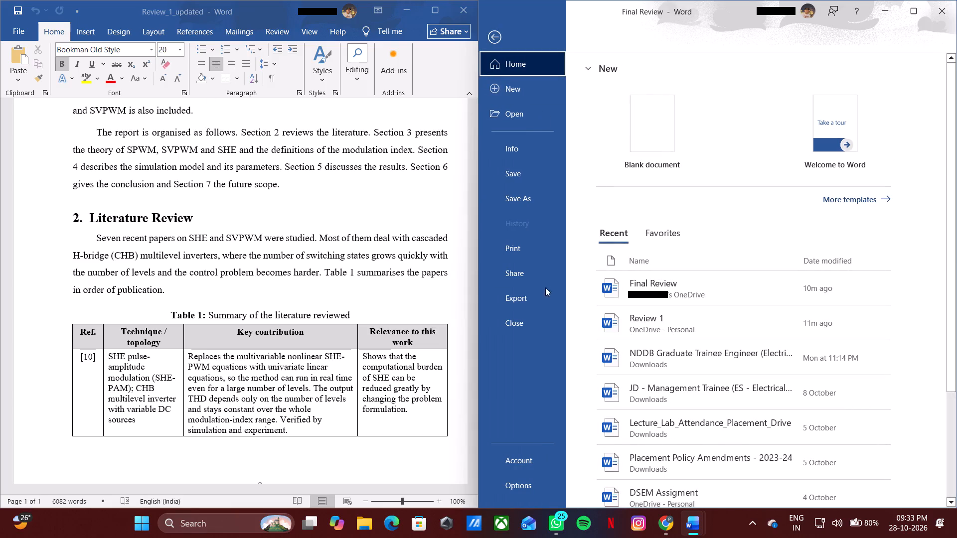
pyautogui.click(920, 15)
pyautogui.doubleClick(45, 64)
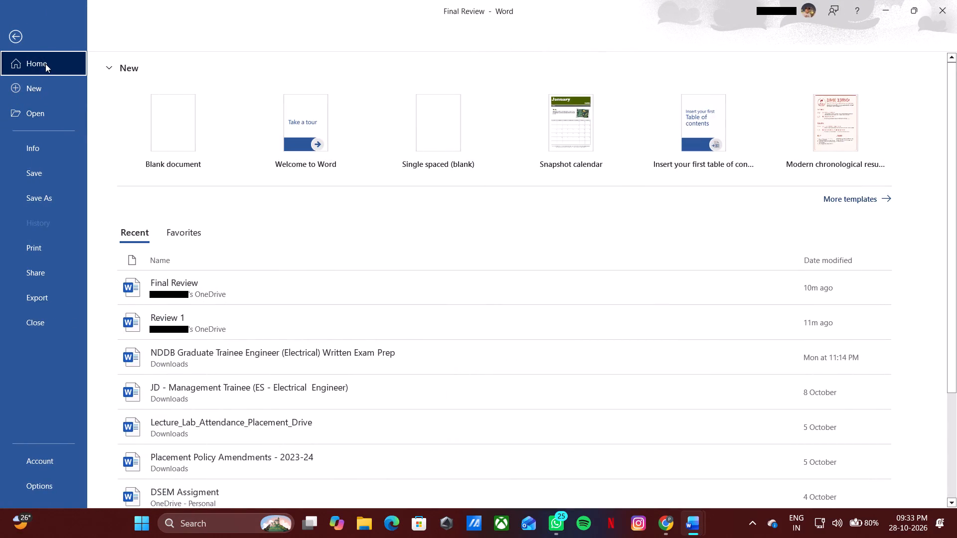
pyautogui.scroll(1, 359, 184)
pyautogui.scroll(-13, 359, 184)
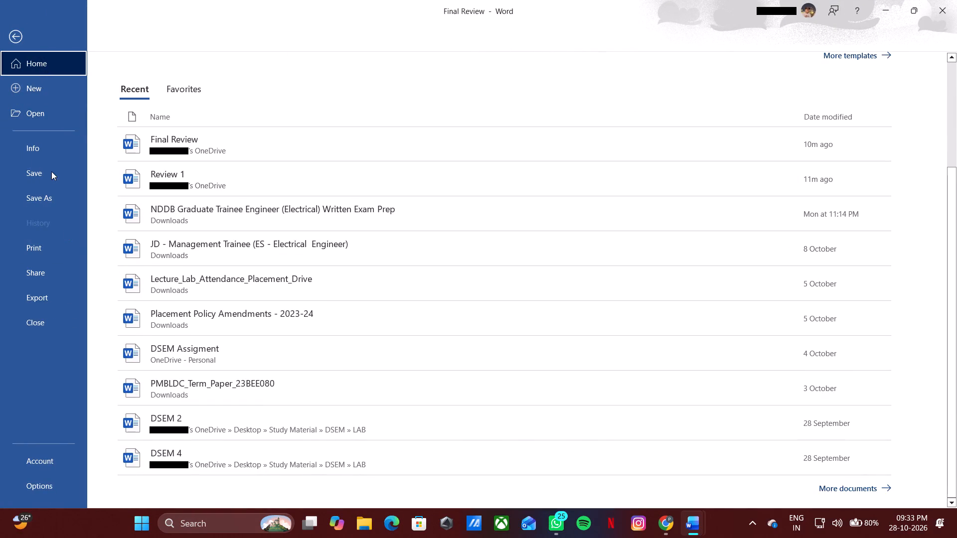
pyautogui.click(60, 72)
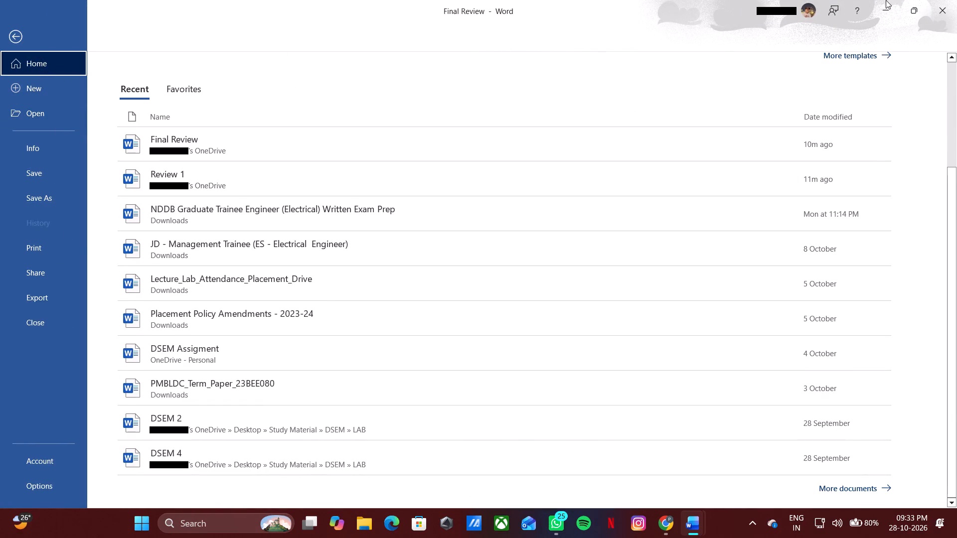
# Minimise the Final Review window.
pyautogui.click(886, 0)
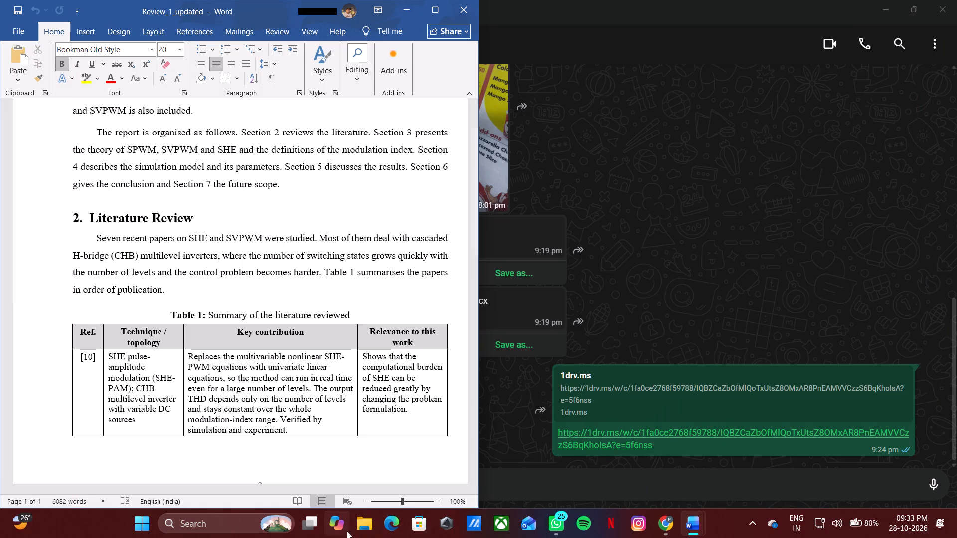
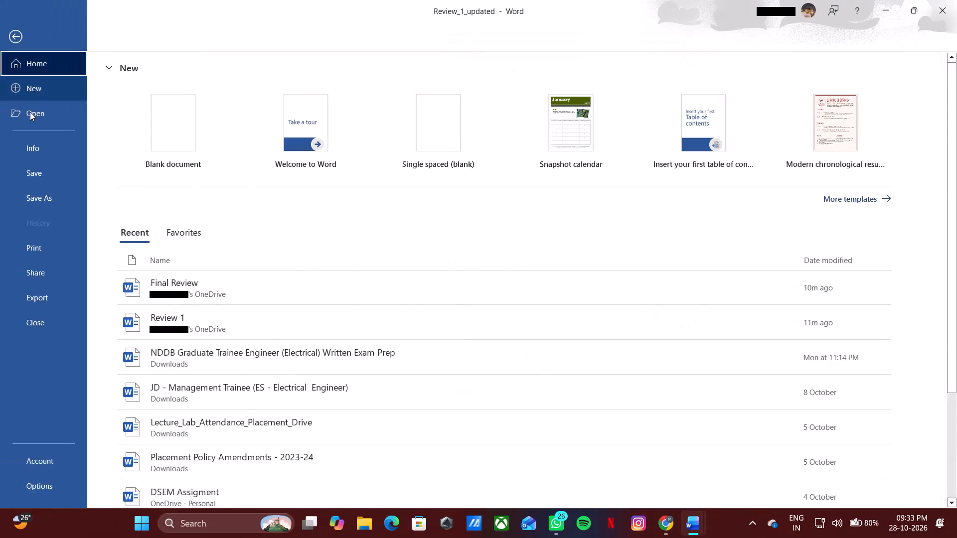
# Look over the recent documents list and close the Review_1_updated document.
pyautogui.click(21, 42)
pyautogui.click(14, 32)
pyautogui.doubleClick(18, 66)
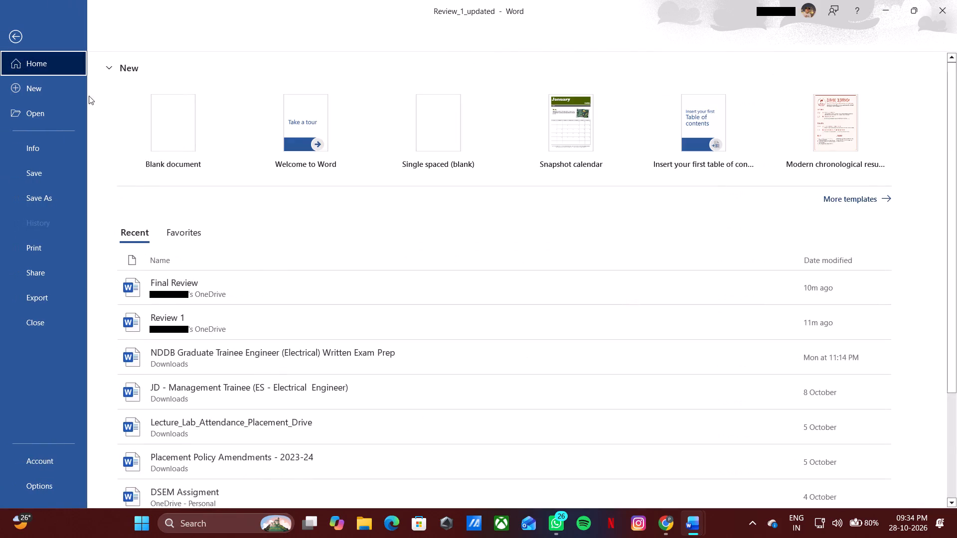
pyautogui.scroll(-6, 371, 204)
pyautogui.scroll(-3, 260, 344)
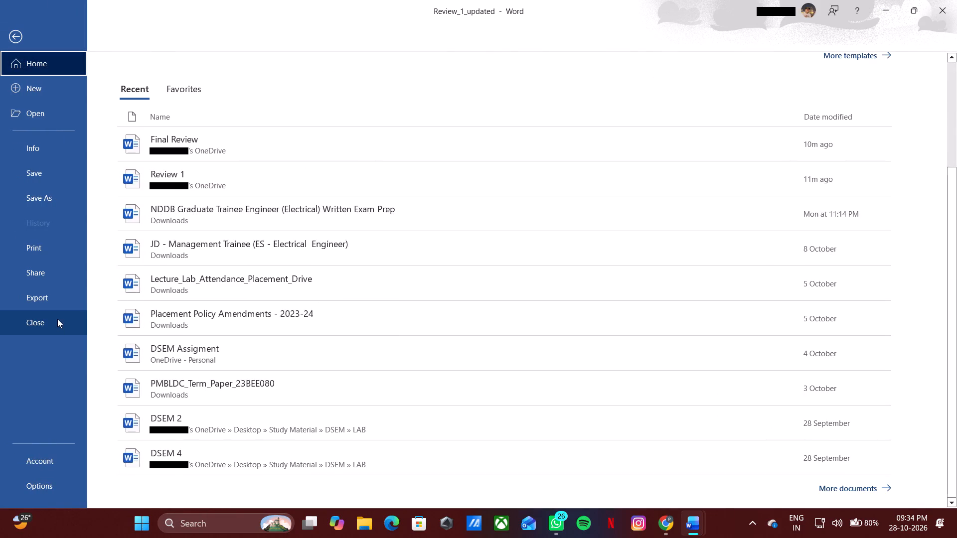
pyautogui.click(57, 319)
# Switch from Word to the Windows Start menu.
pyautogui.click(146, 532)
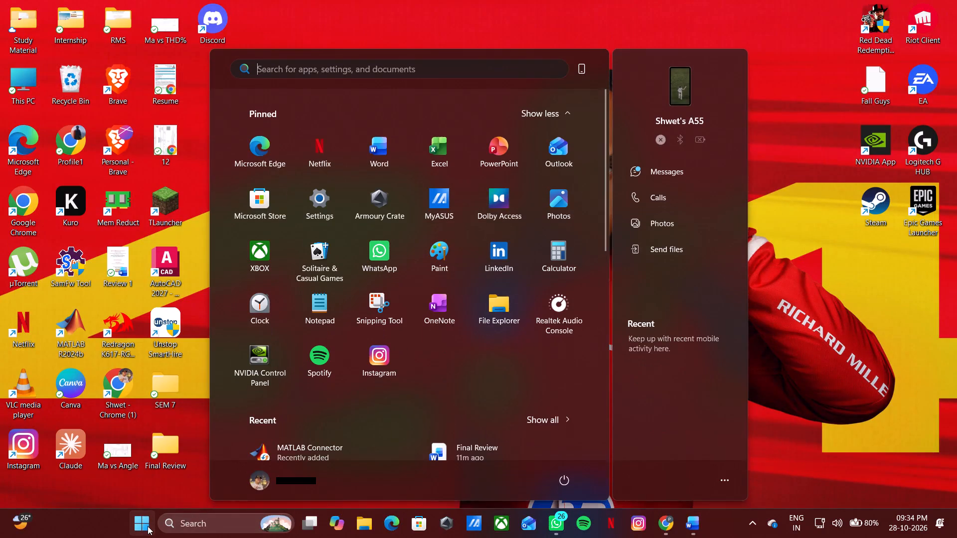
# Launch the Word desktop app and maximize its window.
pyautogui.write('word')
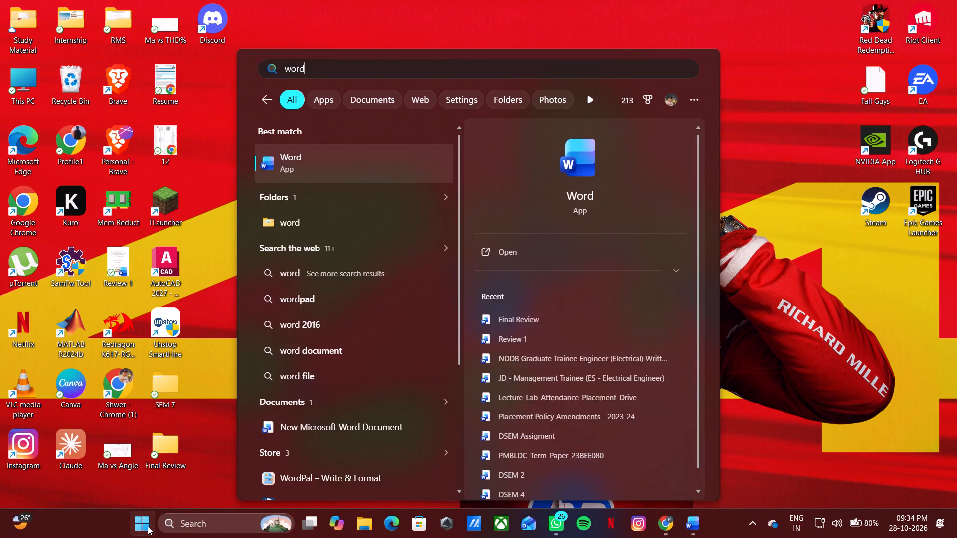
pyautogui.press('Return')
pyautogui.click(701, 121)
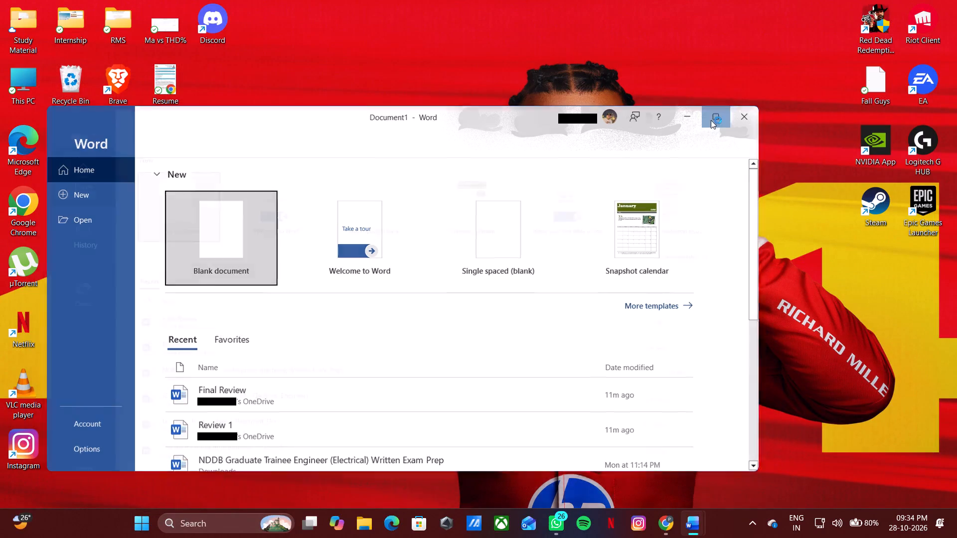
# Browse the OneDrive - Personal location for an existing document to open.
pyautogui.click(32, 263)
pyautogui.click(166, 124)
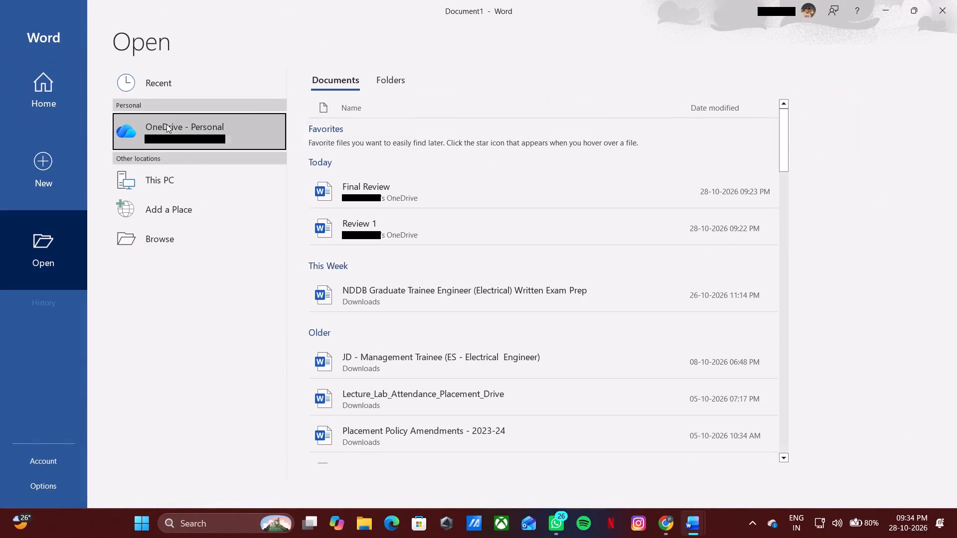
# Check the recent documents and the This PC folders for an existing document to open.
pyautogui.click(186, 84)
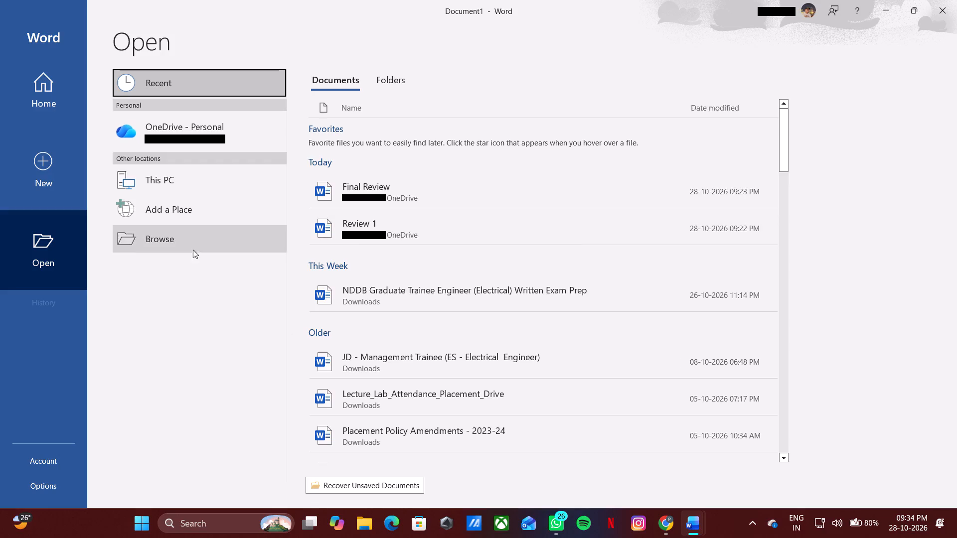
pyautogui.click(179, 183)
pyautogui.click(313, 83)
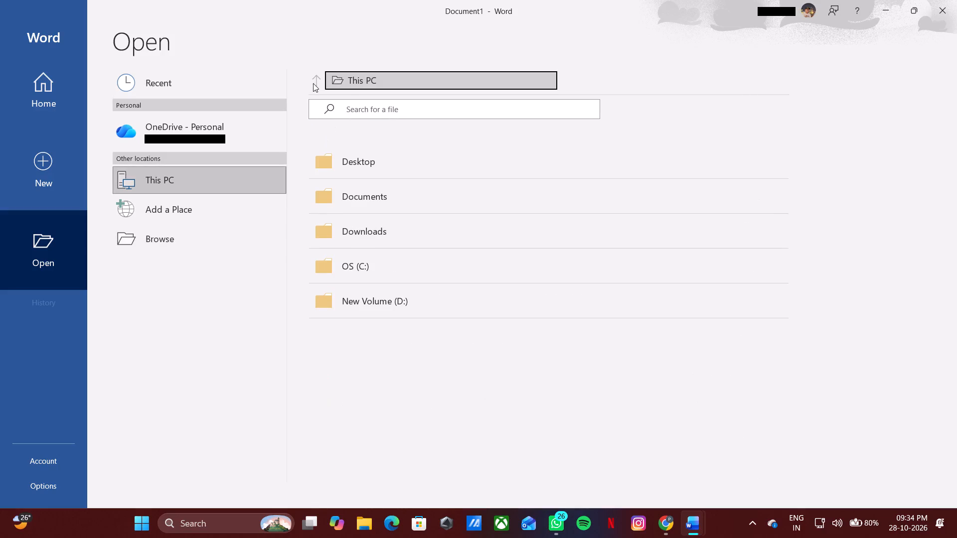
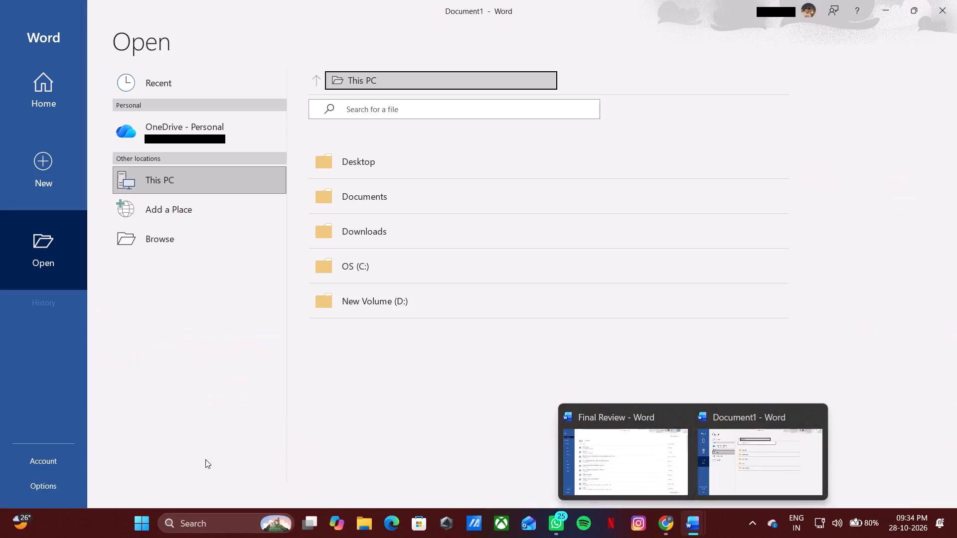
# Switch to Microsoft Edge and open the copied OneDrive share link to the Review 1 document in a new tab.
pyautogui.click(389, 520)
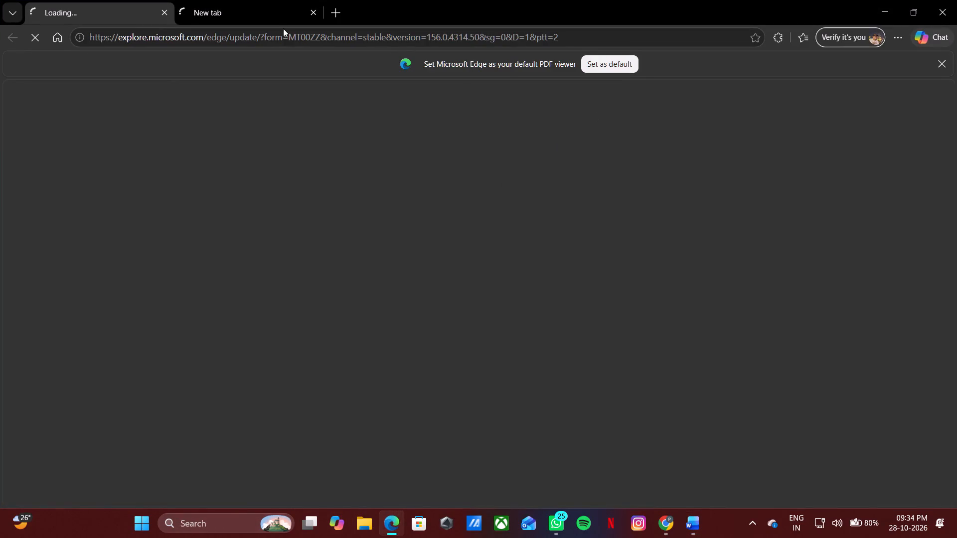
pyautogui.click(337, 11)
pyautogui.hotkey('ctrl', 'v')
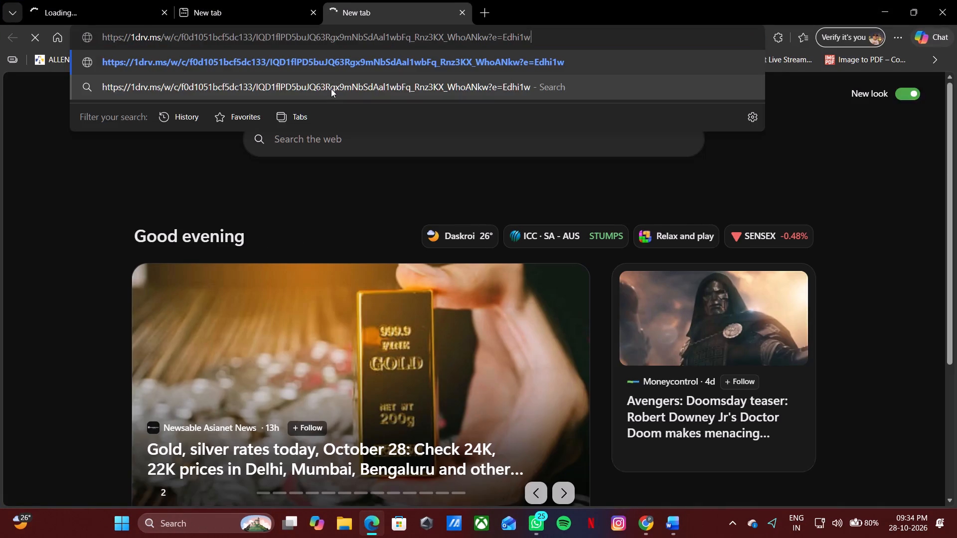
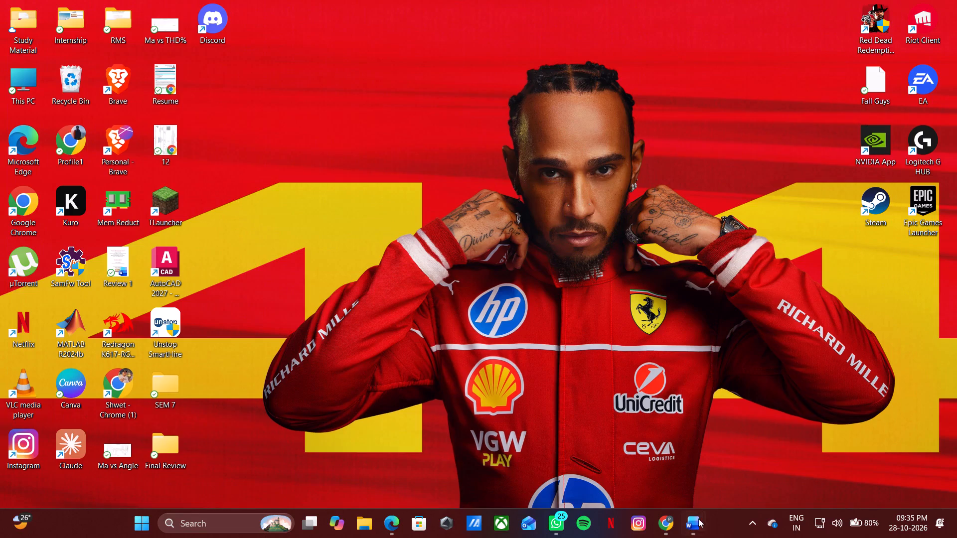
# Switch from the desktop back to Word, bringing up its open Final Review and Document1 windows.
pyautogui.click(695, 528)
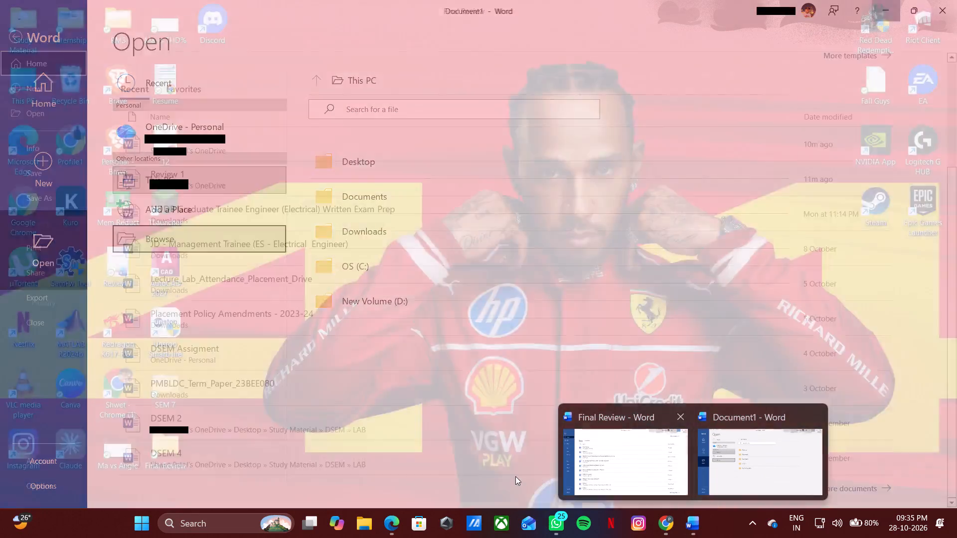
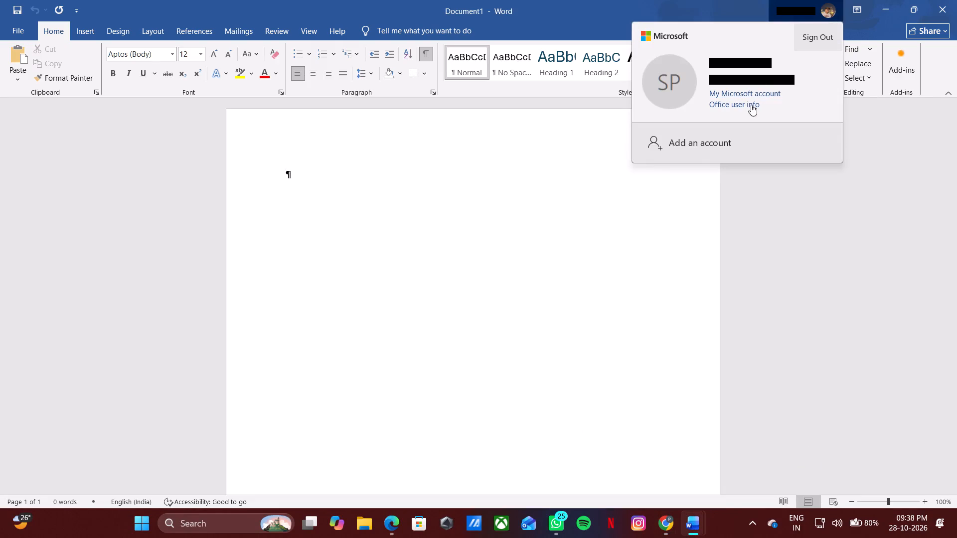
# Close the account details pop-up and return to the blank Document1 page.
pyautogui.click(662, 227)
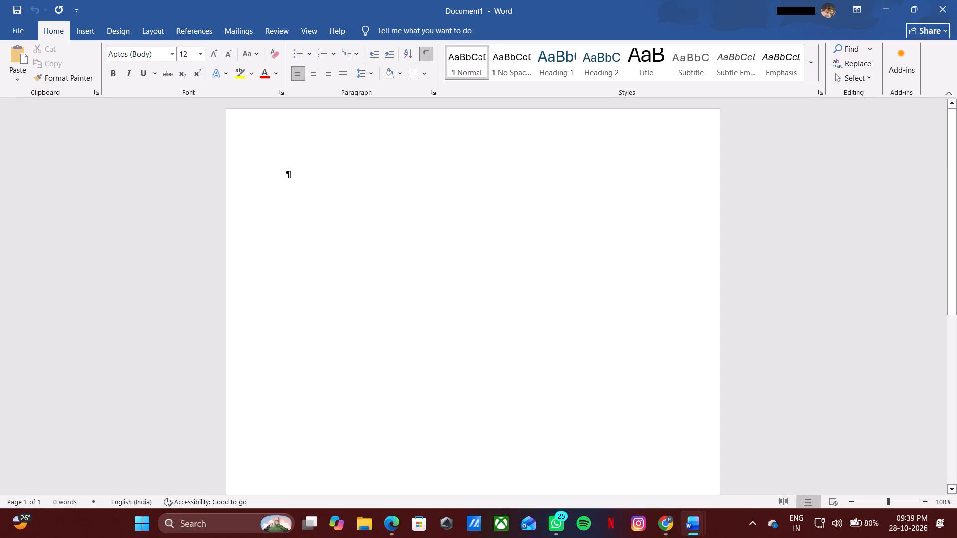
pyautogui.click(577, 232)
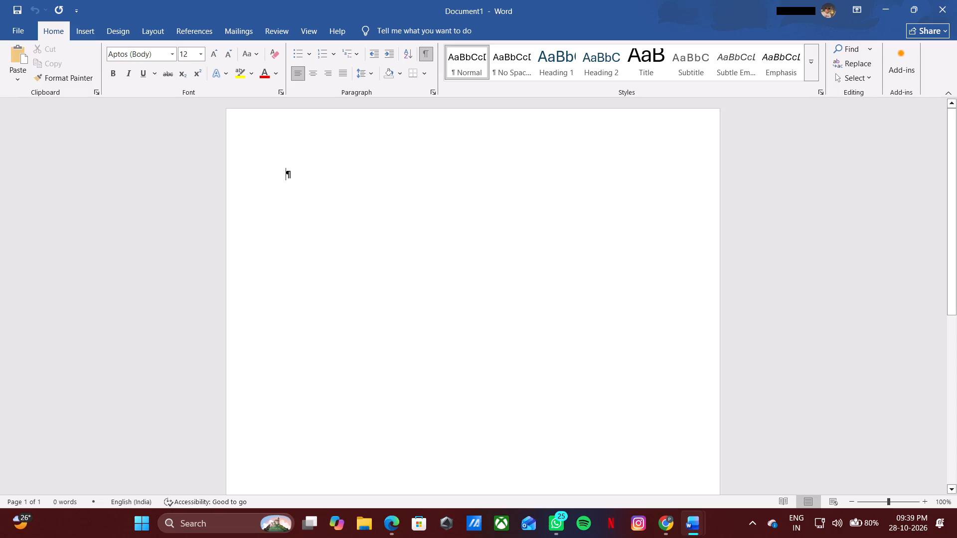
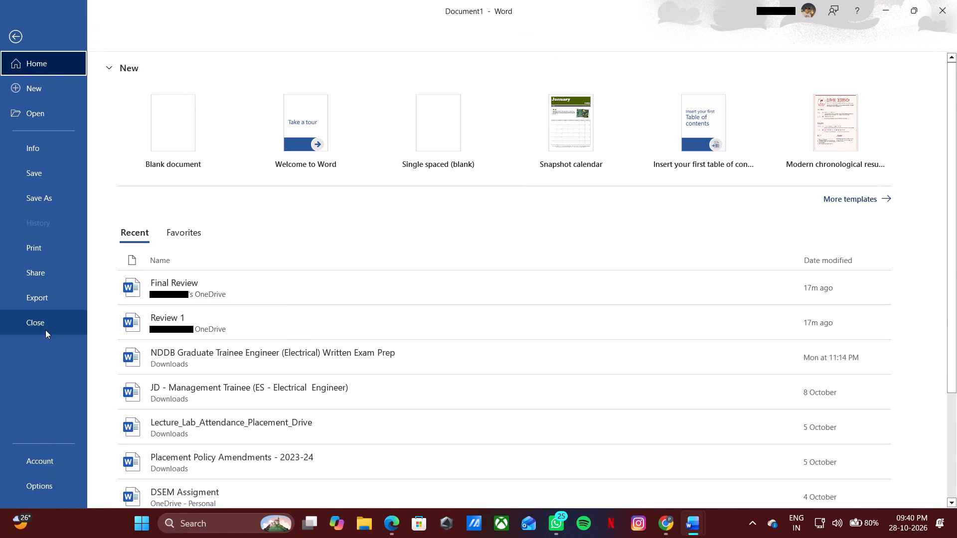
# Look through the recent documents, recent folders and the Documents folder for the file to open.
pyautogui.click(40, 118)
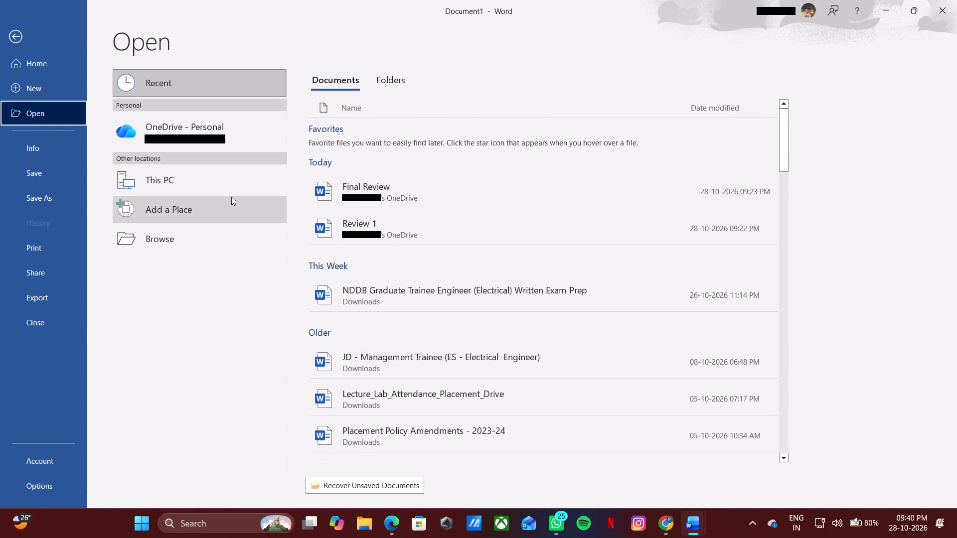
pyautogui.click(193, 84)
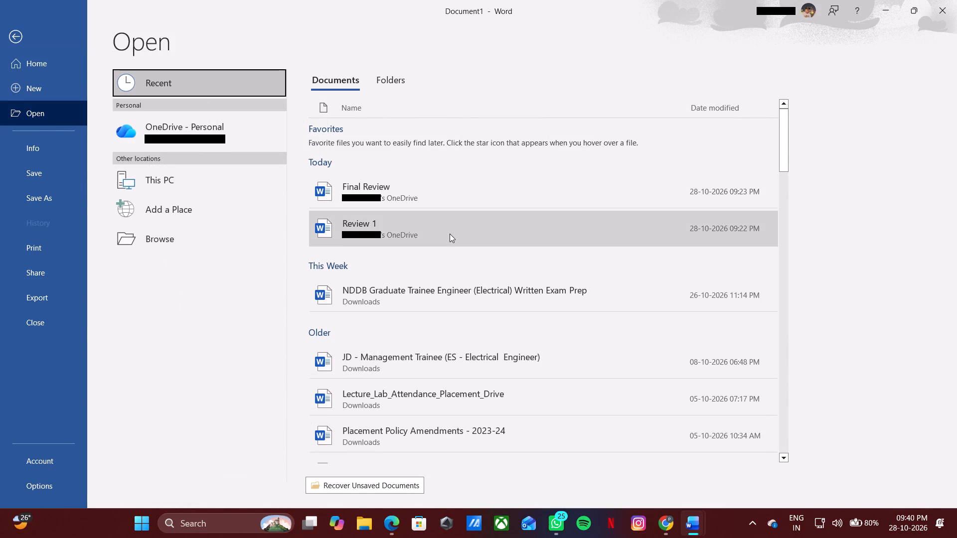
pyautogui.scroll(-1, 450, 234)
pyautogui.scroll(3, 450, 230)
pyautogui.click(386, 87)
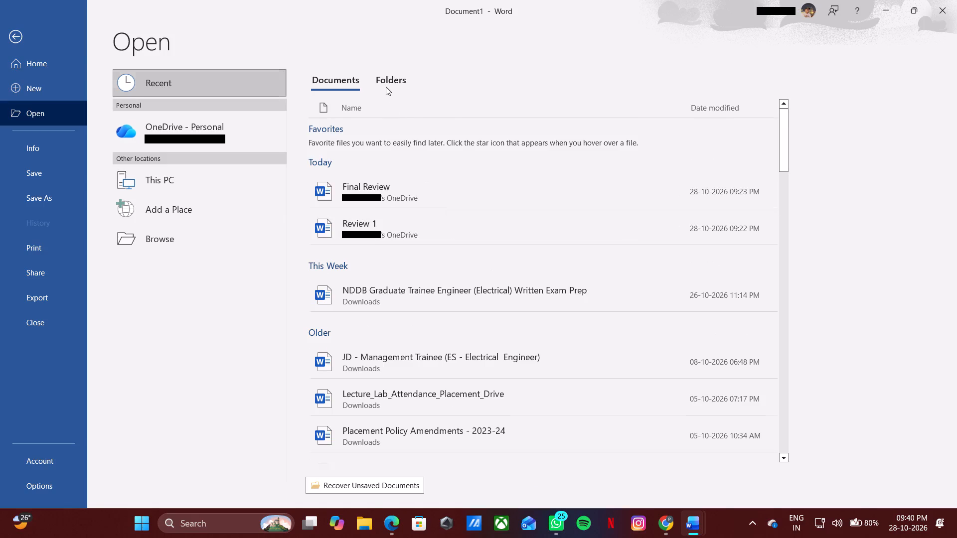
pyautogui.click(346, 86)
pyautogui.scroll(-3, 495, 251)
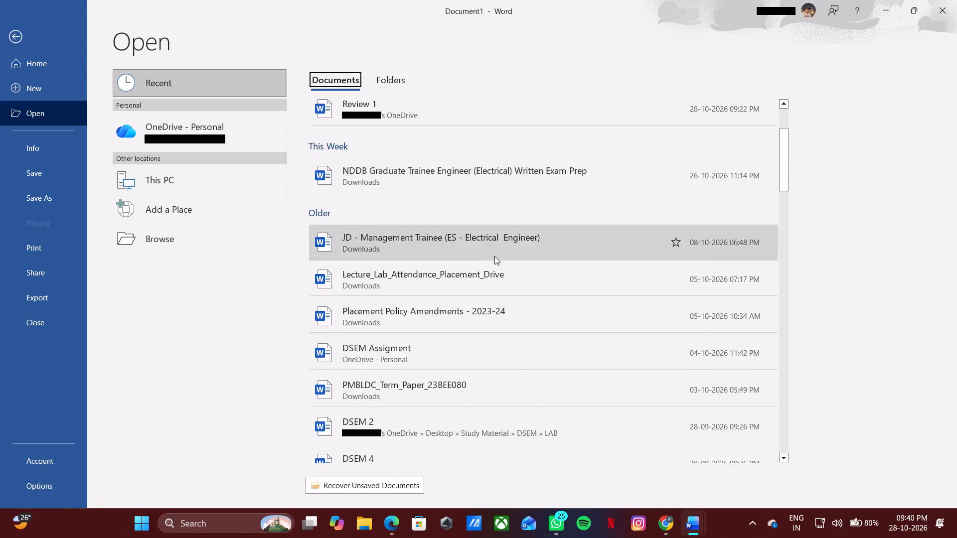
pyautogui.scroll(-4, 494, 256)
pyautogui.click(202, 241)
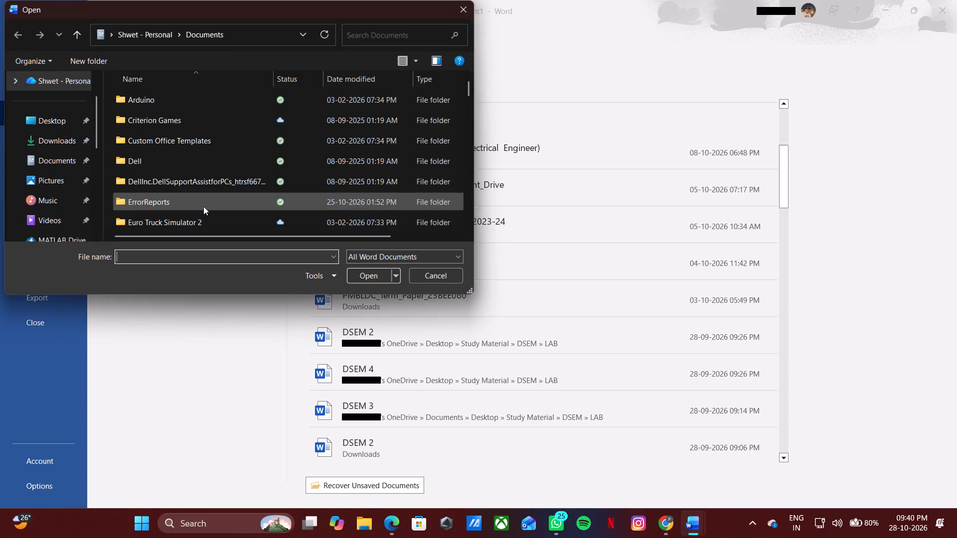
pyautogui.click(453, 9)
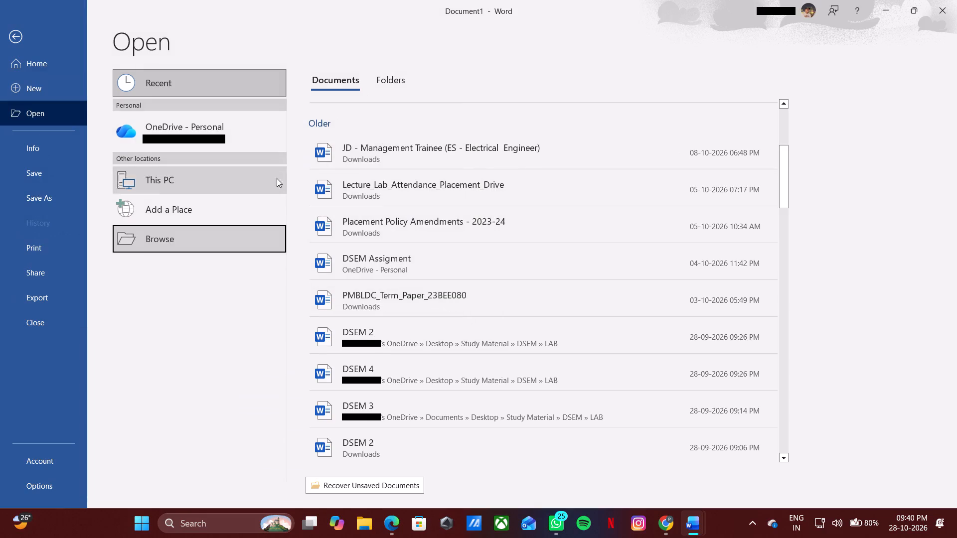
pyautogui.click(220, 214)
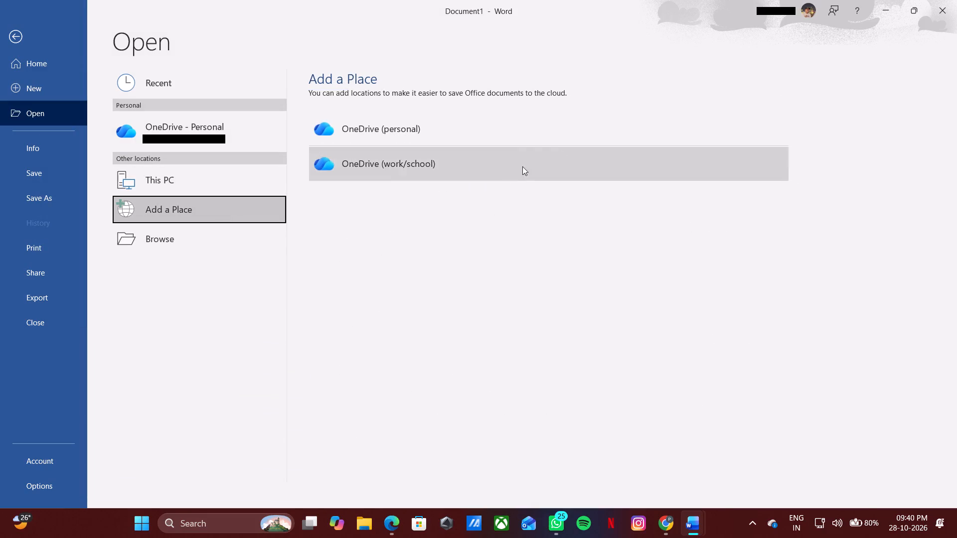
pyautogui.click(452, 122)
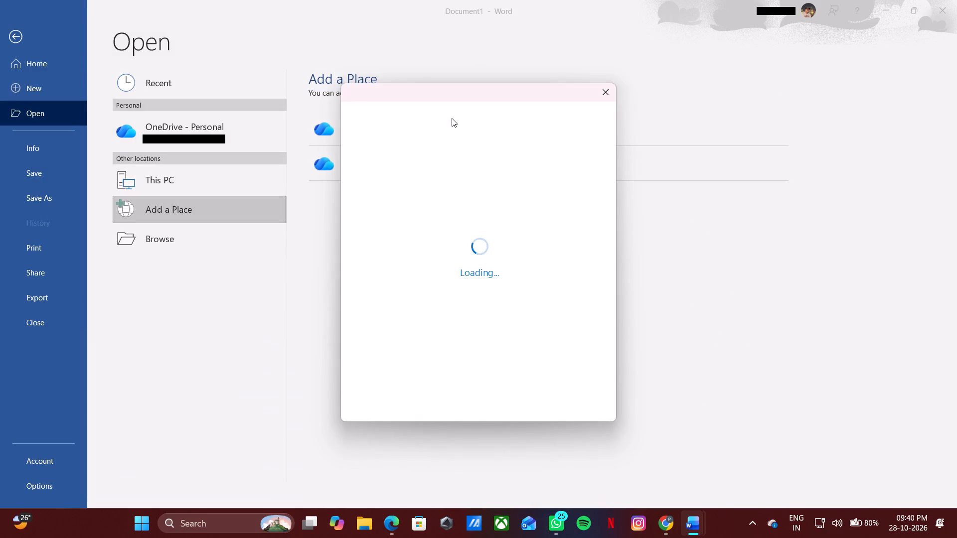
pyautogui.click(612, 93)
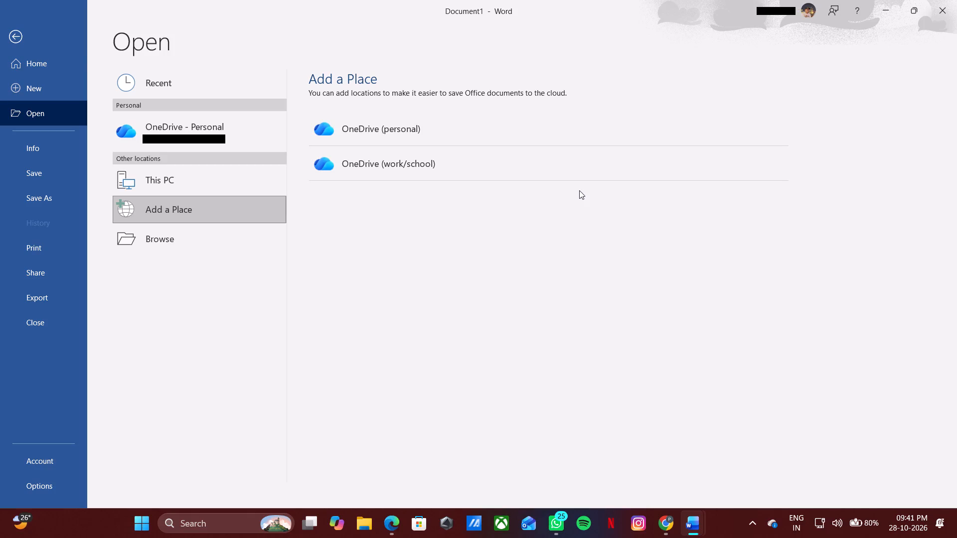
# Look over the files in the personal OneDrive location, the document's Info page and the save locations.
pyautogui.click(239, 121)
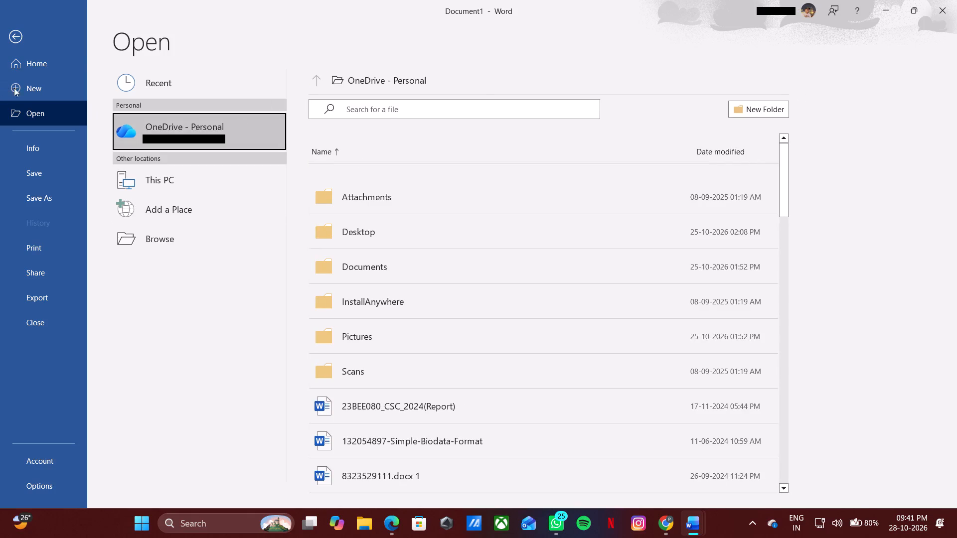
pyautogui.click(56, 161)
pyautogui.click(52, 148)
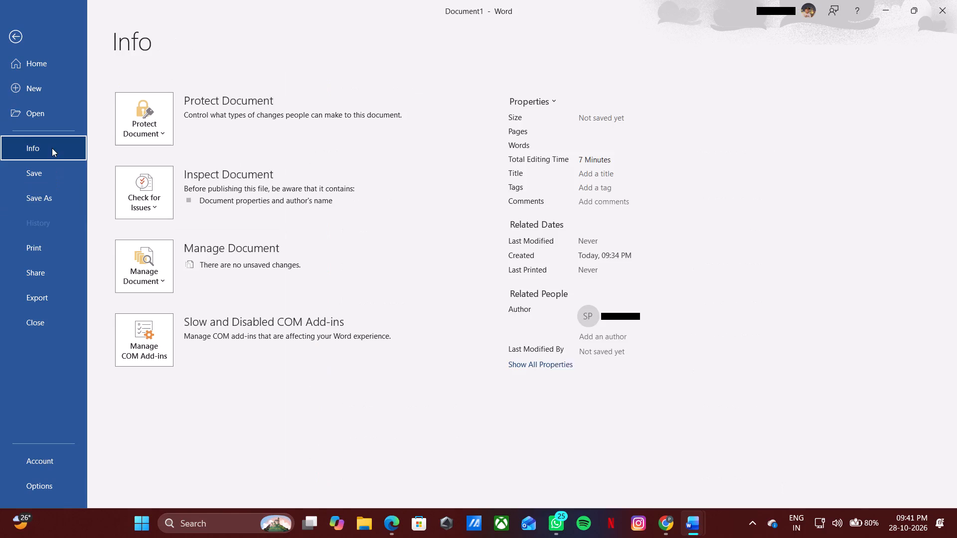
pyautogui.click(36, 178)
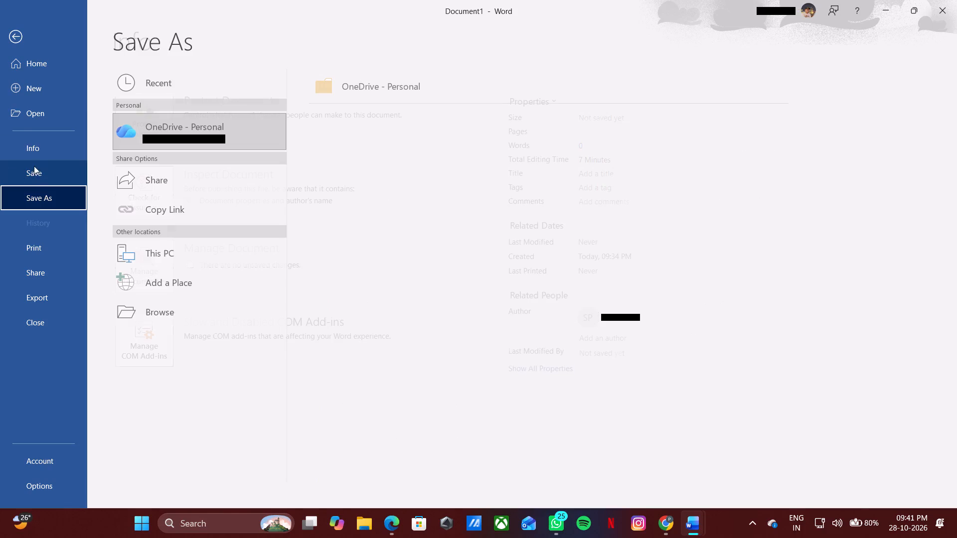
pyautogui.click(22, 122)
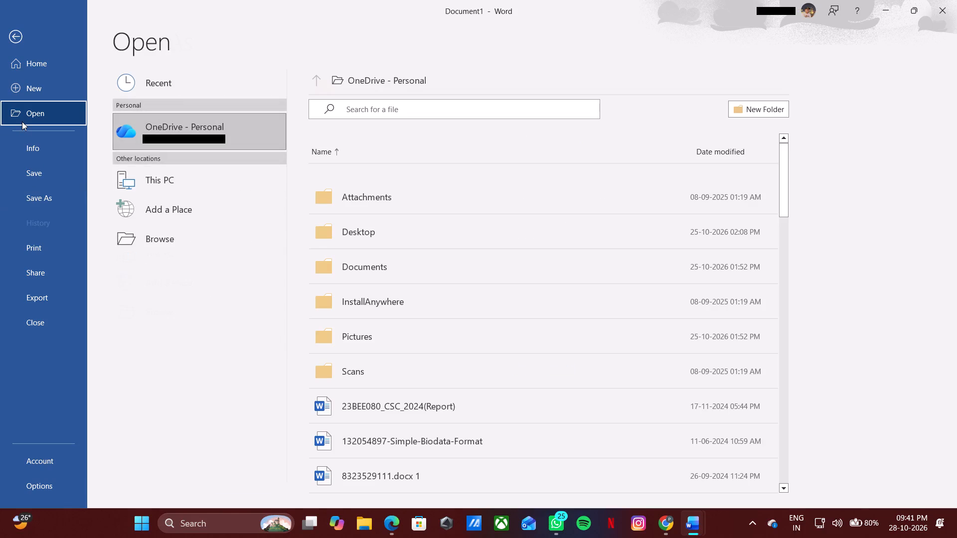
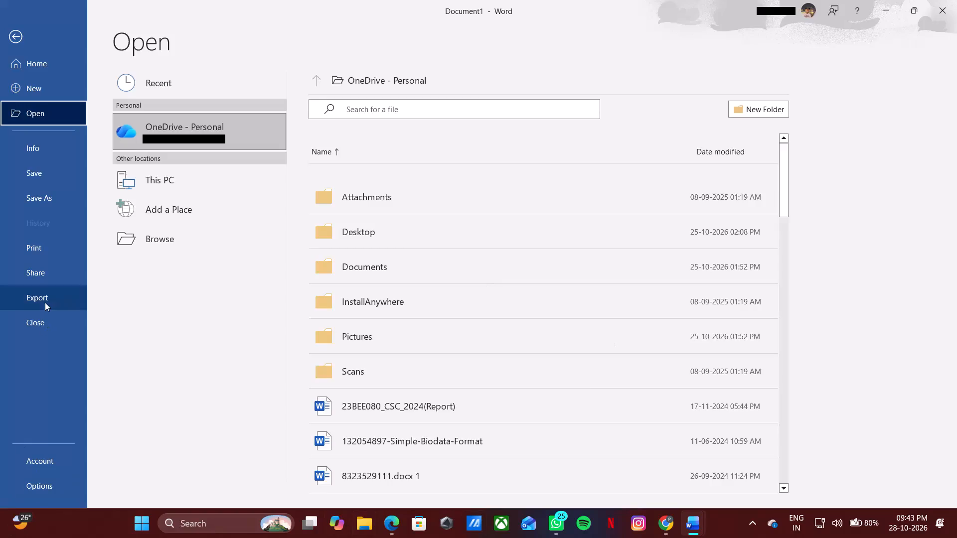
# Look over the blank document's export, sharing and cloud-save options, its OneDrive save location and its Info page.
pyautogui.click(45, 302)
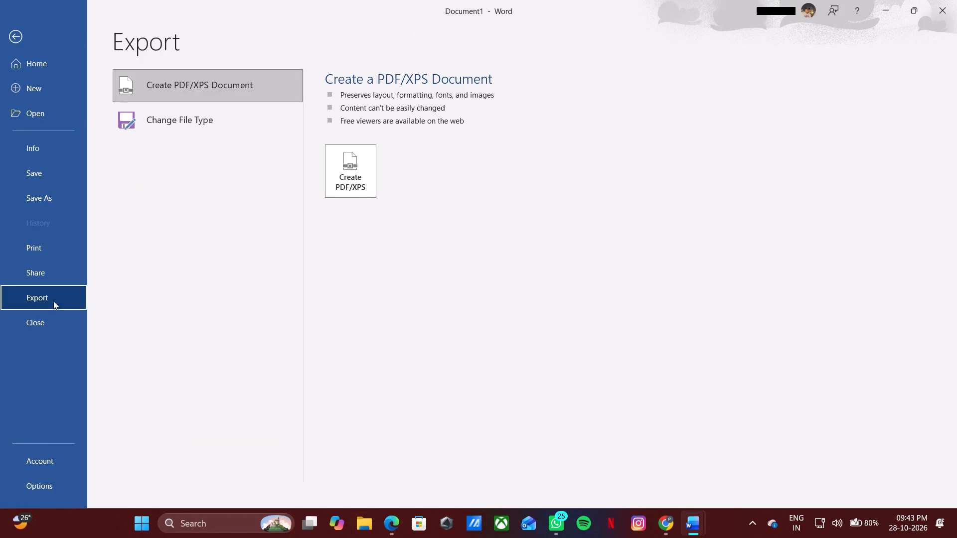
pyautogui.click(33, 283)
pyautogui.doubleClick(179, 103)
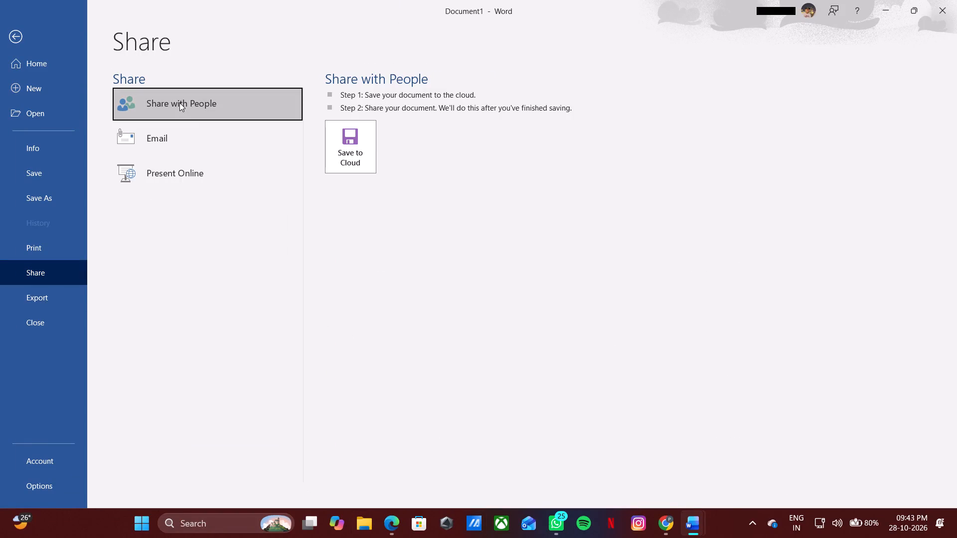
pyautogui.click(350, 141)
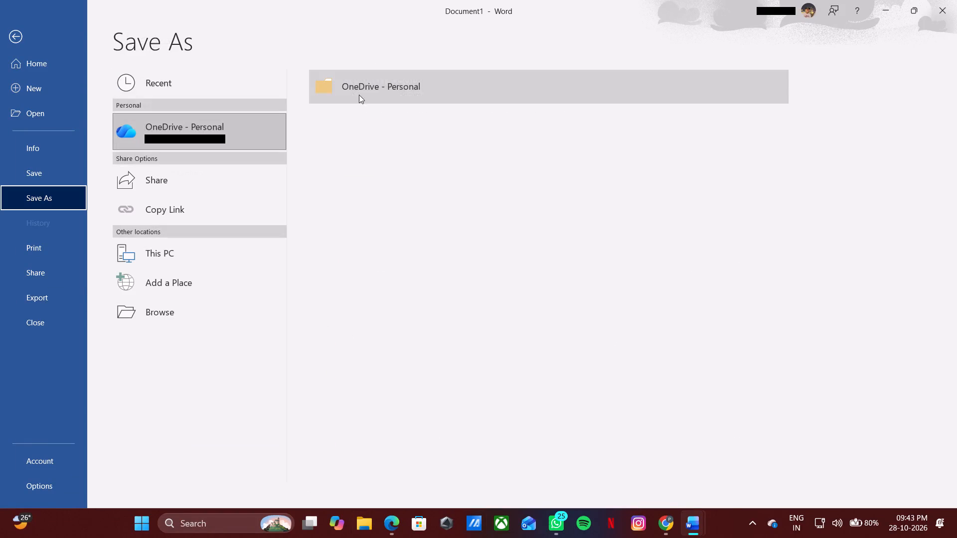
pyautogui.doubleClick(361, 87)
pyautogui.click(461, 9)
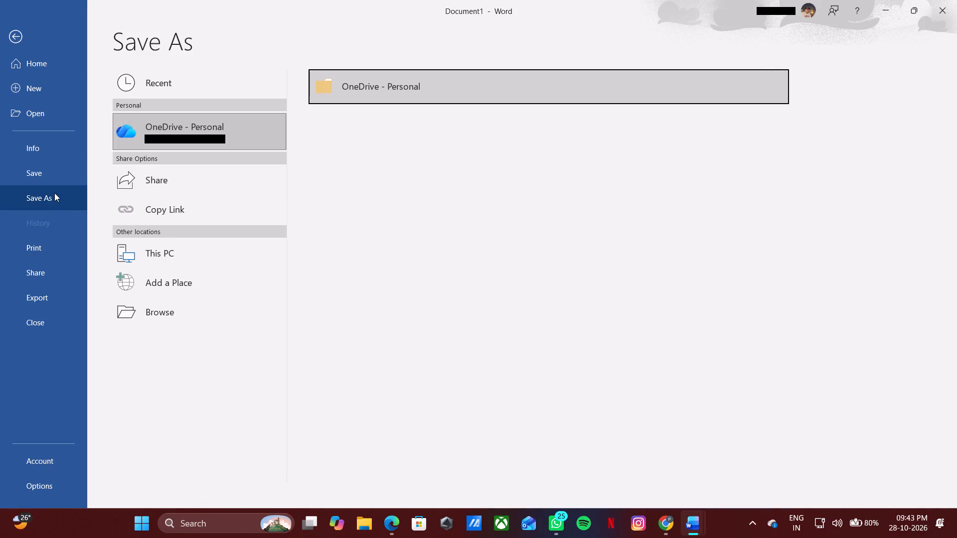
pyautogui.click(54, 193)
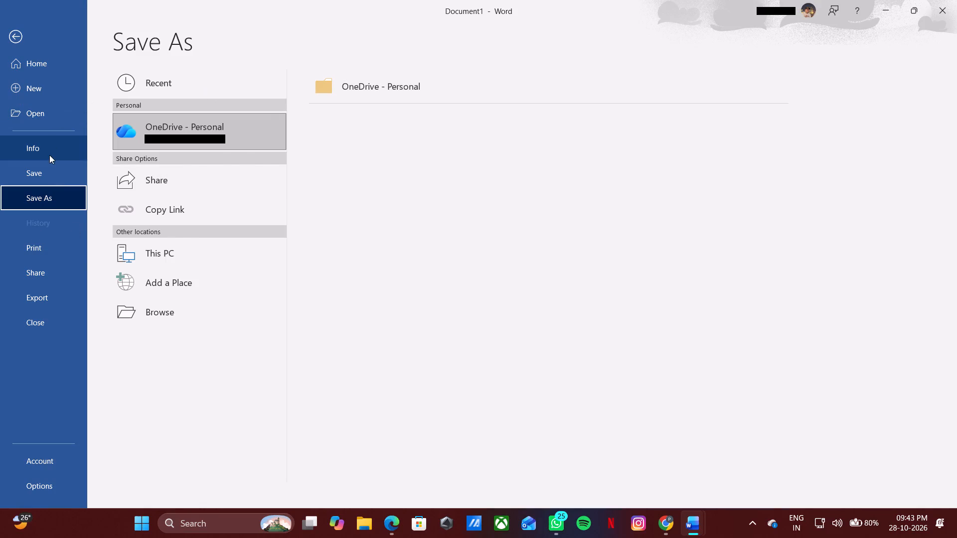
pyautogui.click(49, 155)
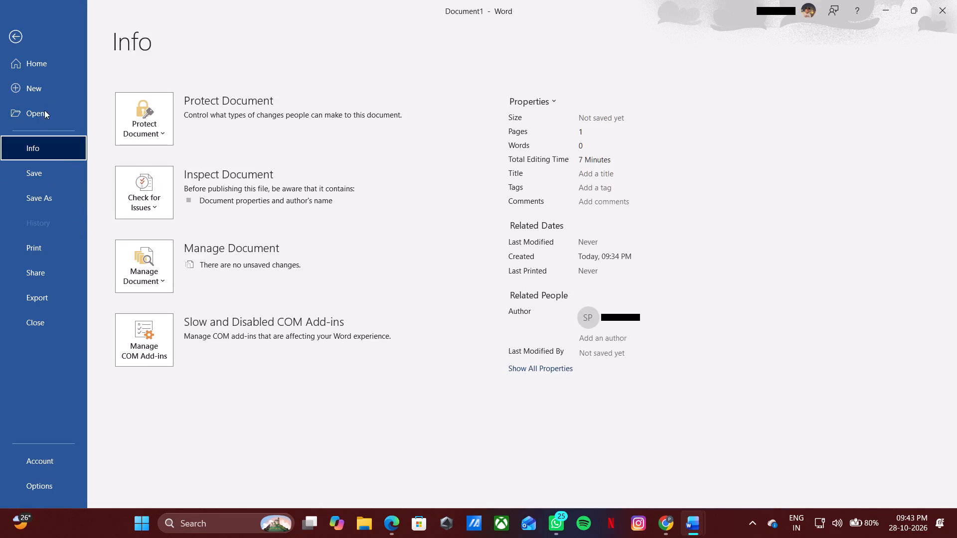
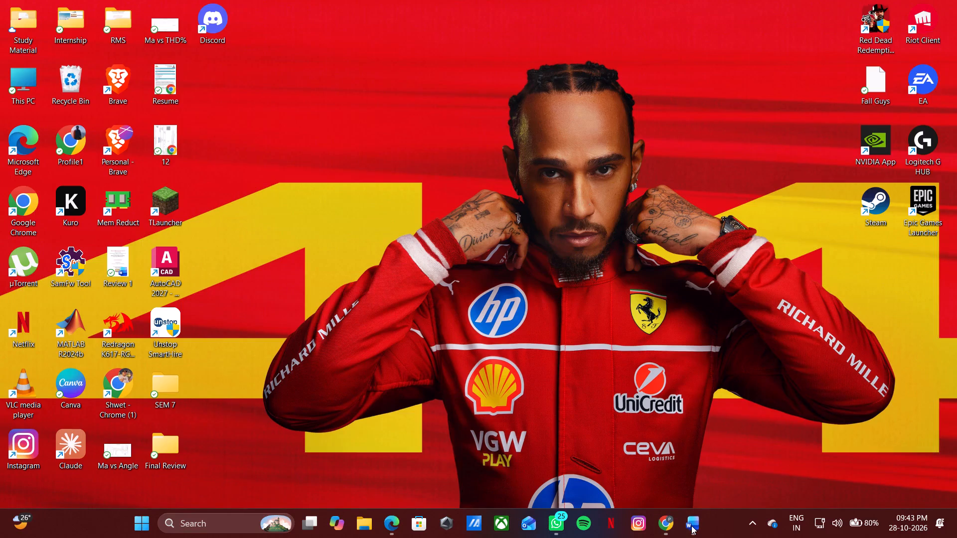
# Switch to Final Review in Word, look over the recent files and export options, and close the document.
pyautogui.click(691, 526)
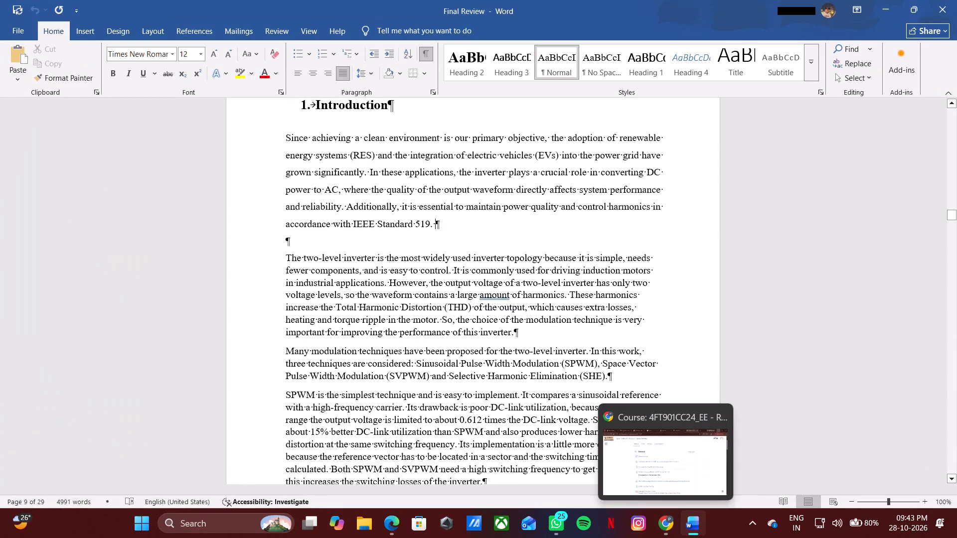
pyautogui.click(18, 37)
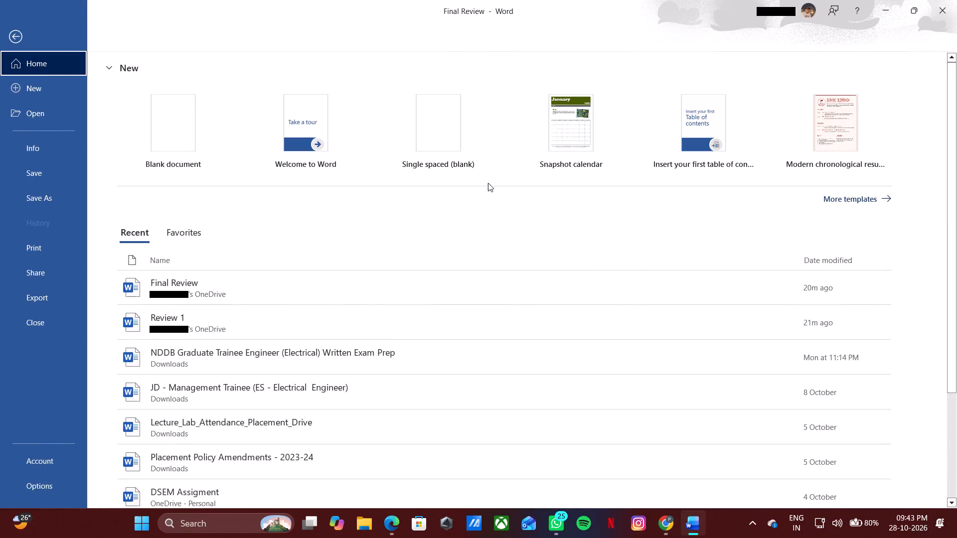
pyautogui.scroll(-1, 502, 190)
pyautogui.scroll(-10, 815, 173)
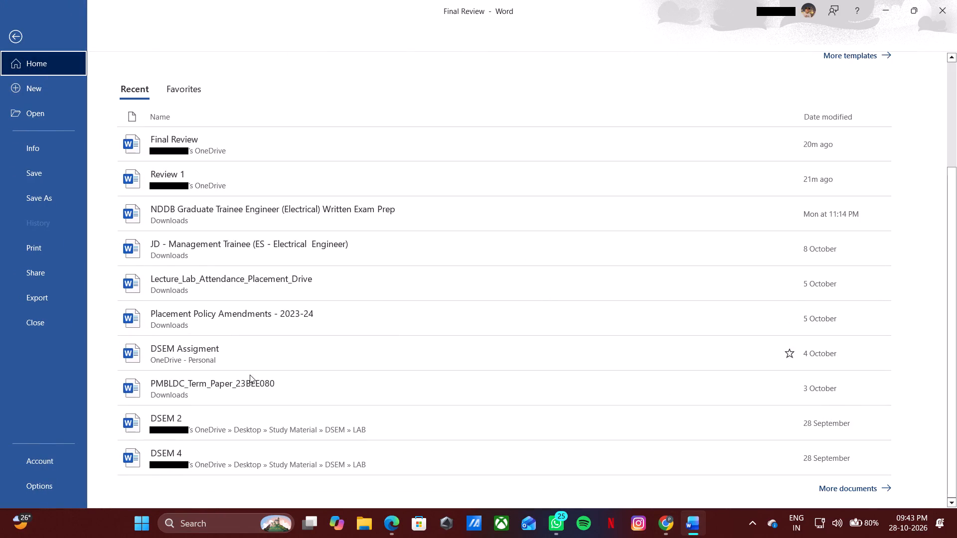
pyautogui.click(47, 296)
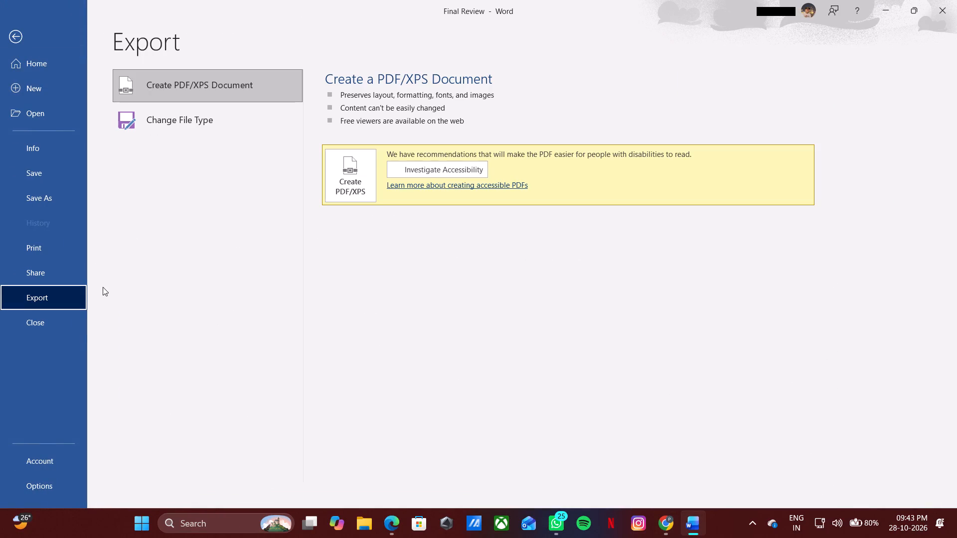
pyautogui.click(25, 319)
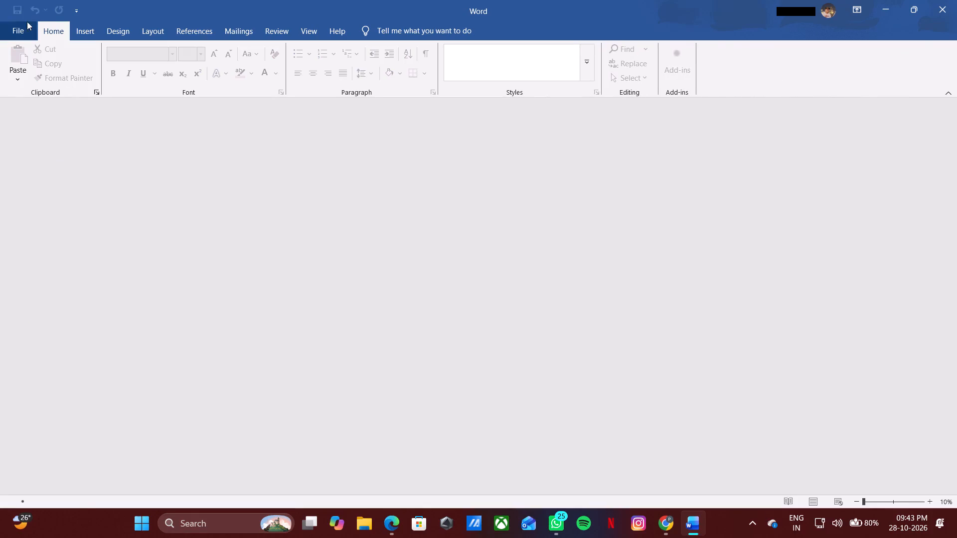
# Open the recent document Review 1 from OneDrive.
pyautogui.click(21, 27)
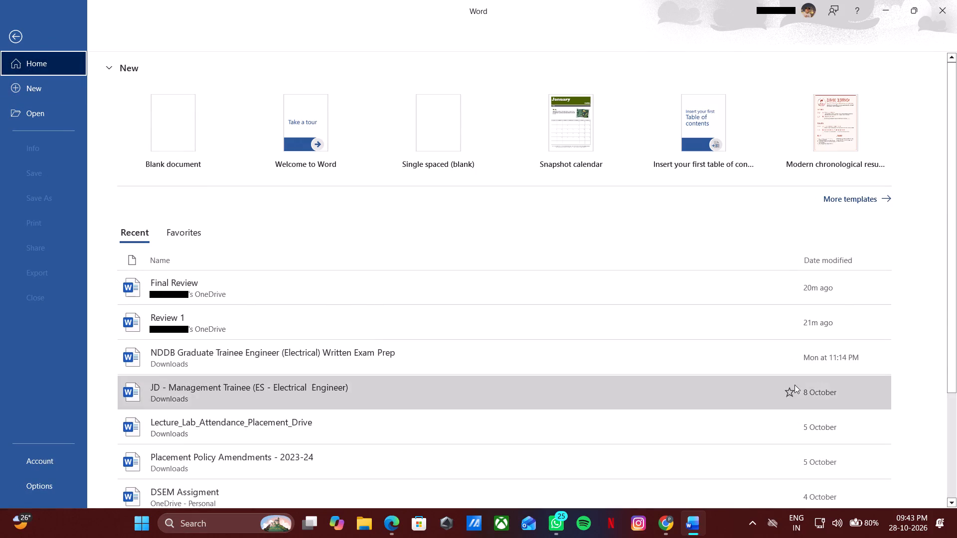
pyautogui.scroll(-1, 374, 331)
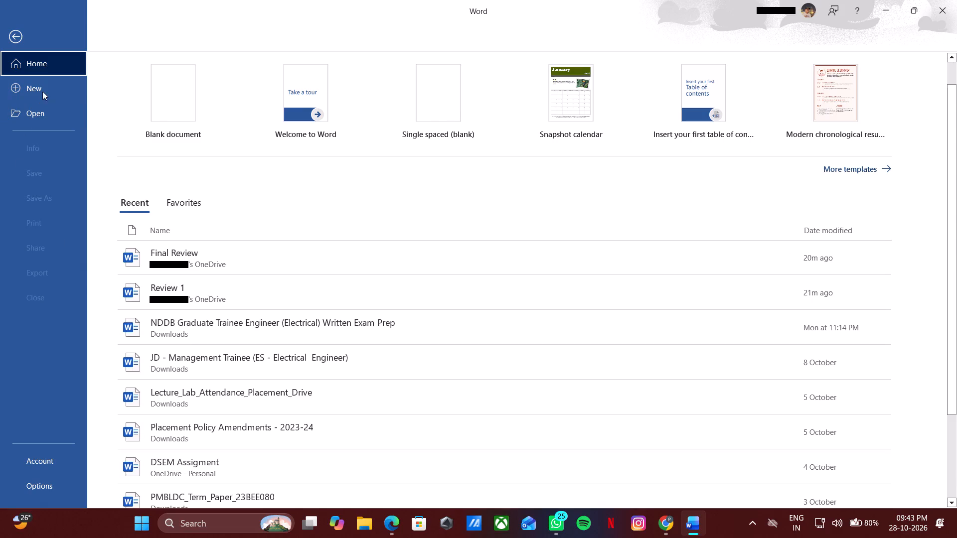
pyautogui.click(164, 300)
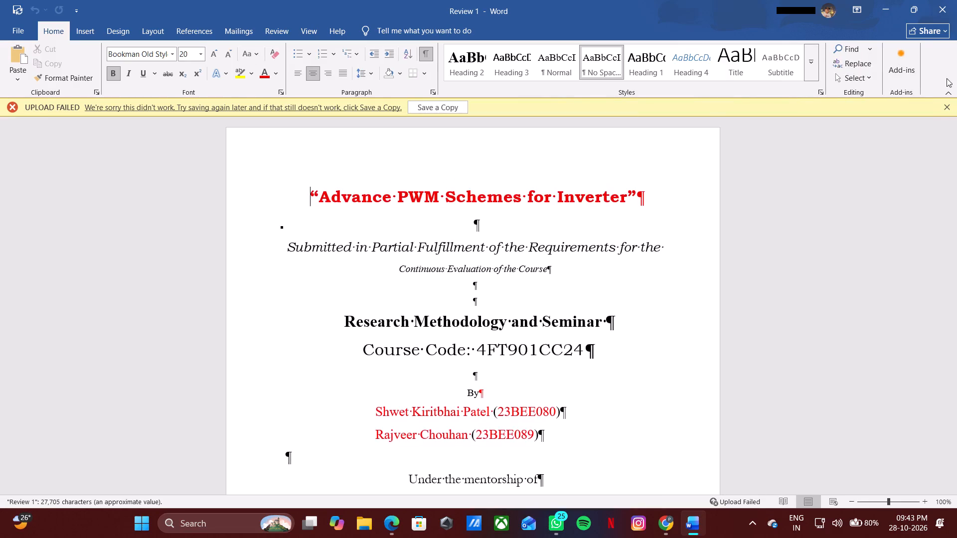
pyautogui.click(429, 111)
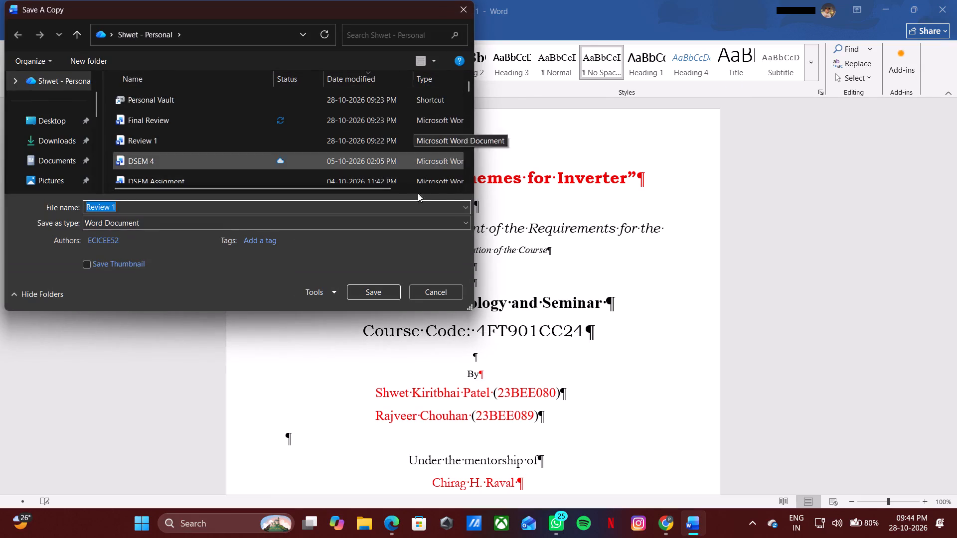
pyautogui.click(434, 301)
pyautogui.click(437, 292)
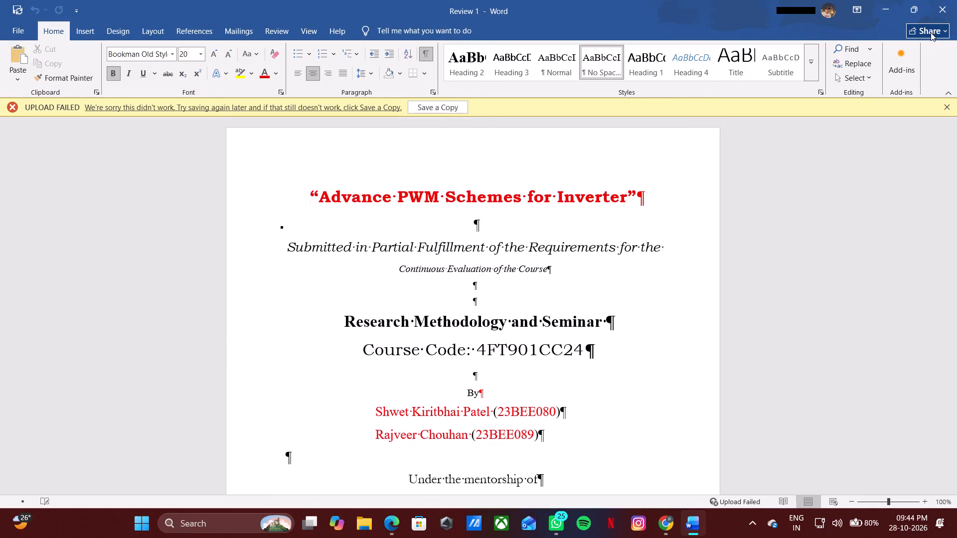
# Try the sharing options for Review 1 and close its Word window.
pyautogui.click(931, 32)
pyautogui.click(931, 32)
pyautogui.click(937, 0)
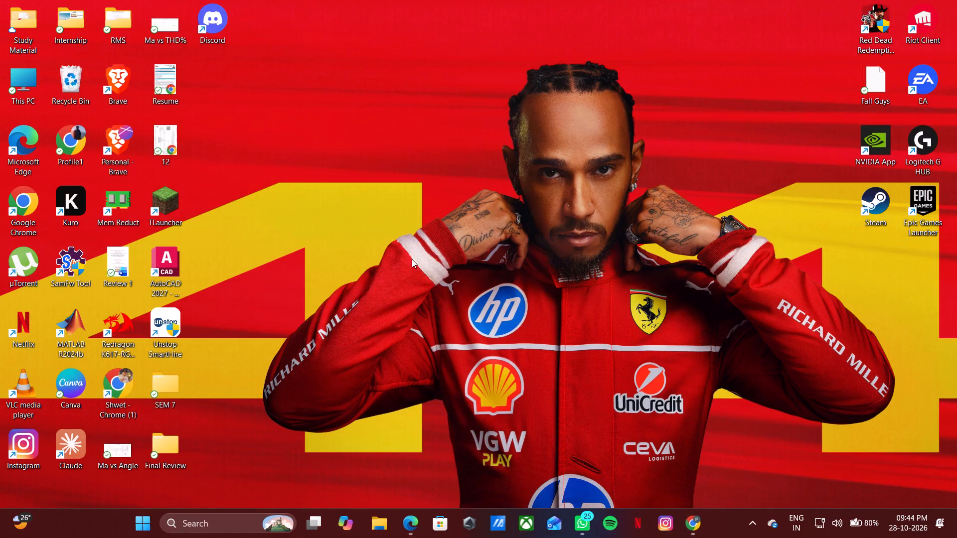
# Switch to Chrome, showing the course page, and close the browser window.
pyautogui.click(689, 520)
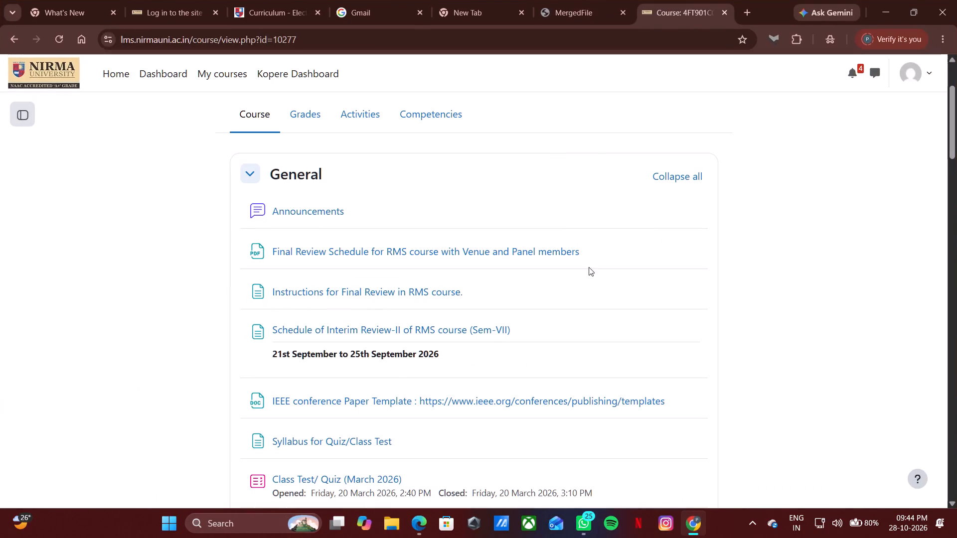
pyautogui.click(935, 0)
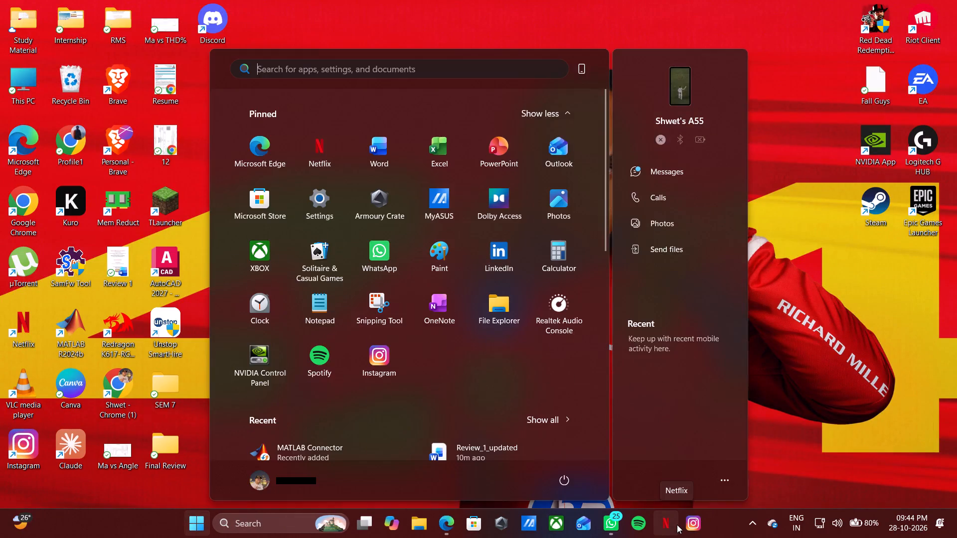
# Relaunch Word and start adding a personal OneDrive account as a place for opening documents.
pyautogui.write('word')
pyautogui.press('Return')
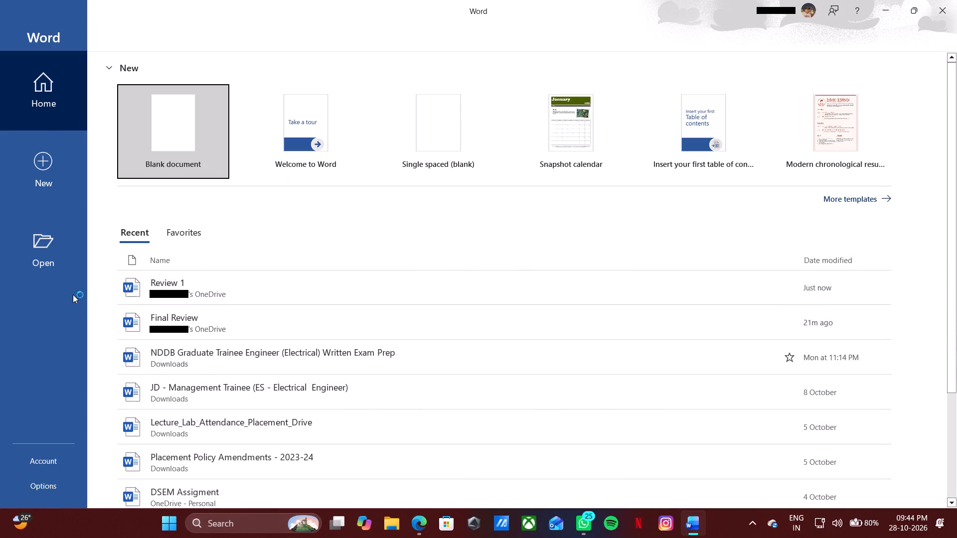
pyautogui.click(34, 253)
pyautogui.click(218, 183)
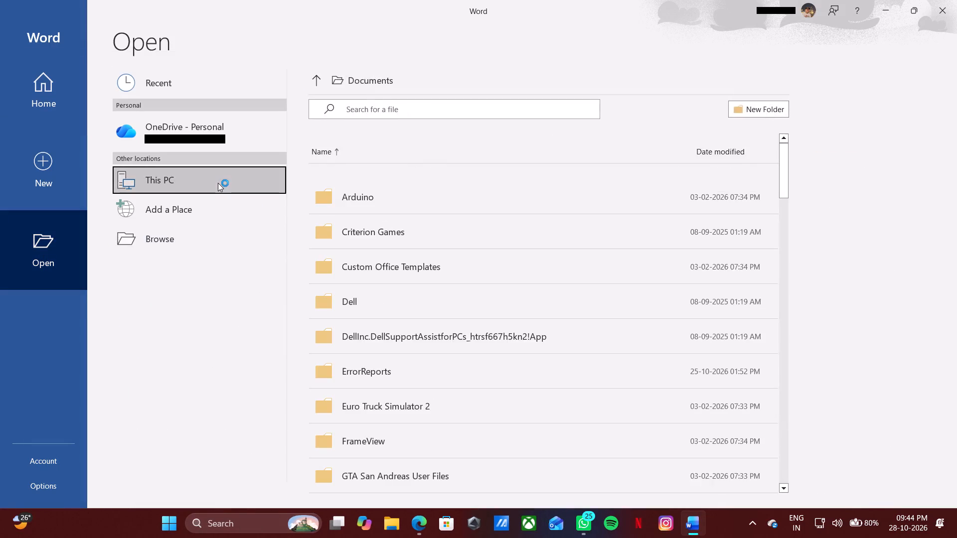
pyautogui.click(201, 211)
pyautogui.click(499, 125)
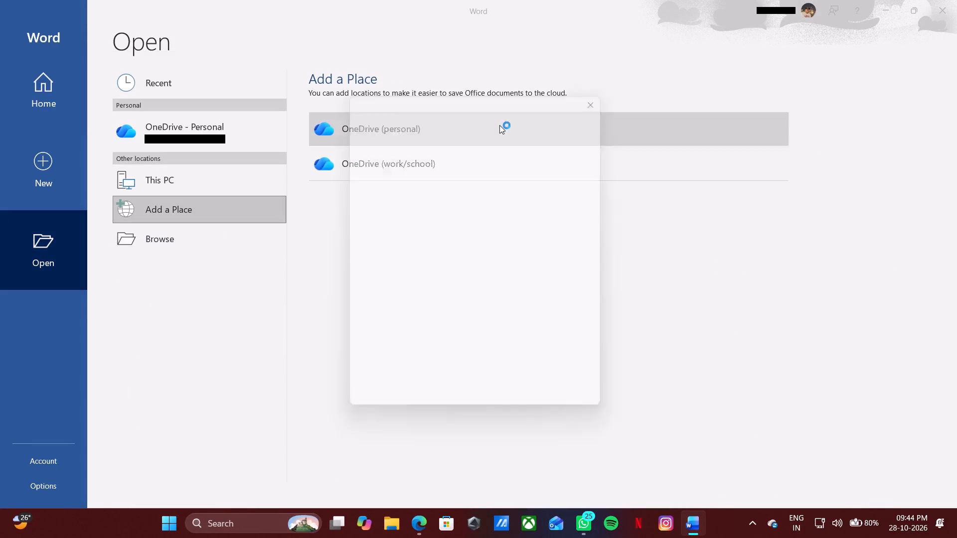
pyautogui.click(497, 199)
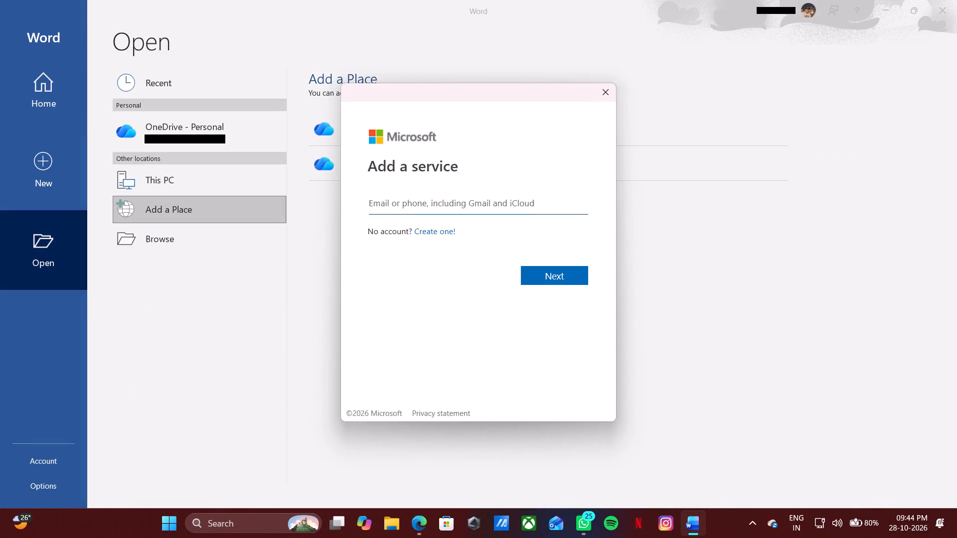
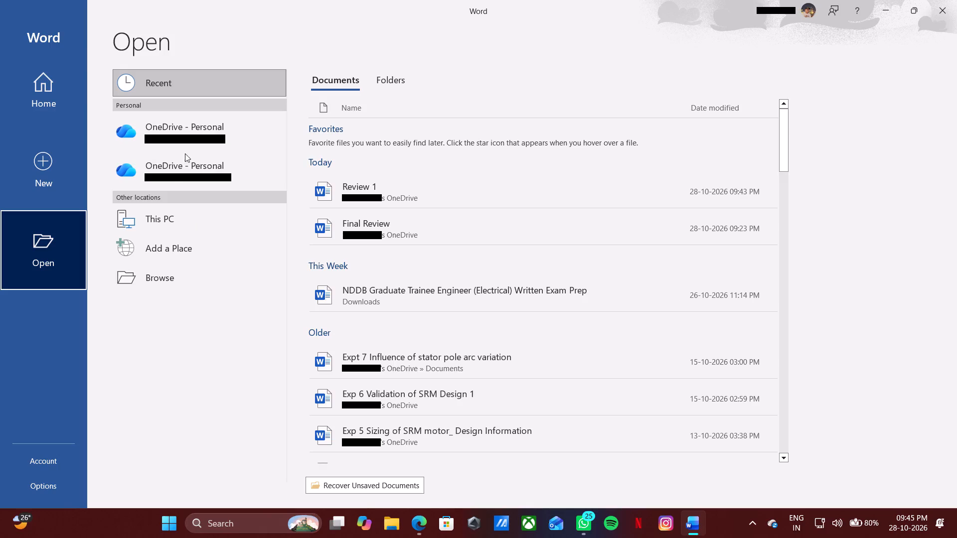
# Look through the files in the second personal OneDrive location, also browsing its root folder in the Open dialog.
pyautogui.click(181, 172)
pyautogui.scroll(-7, 462, 268)
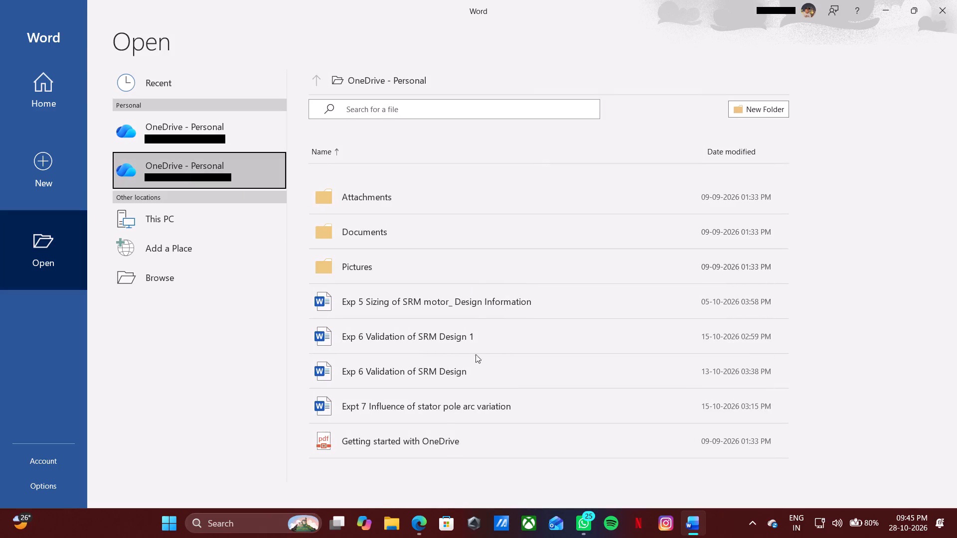
pyautogui.scroll(5, 438, 461)
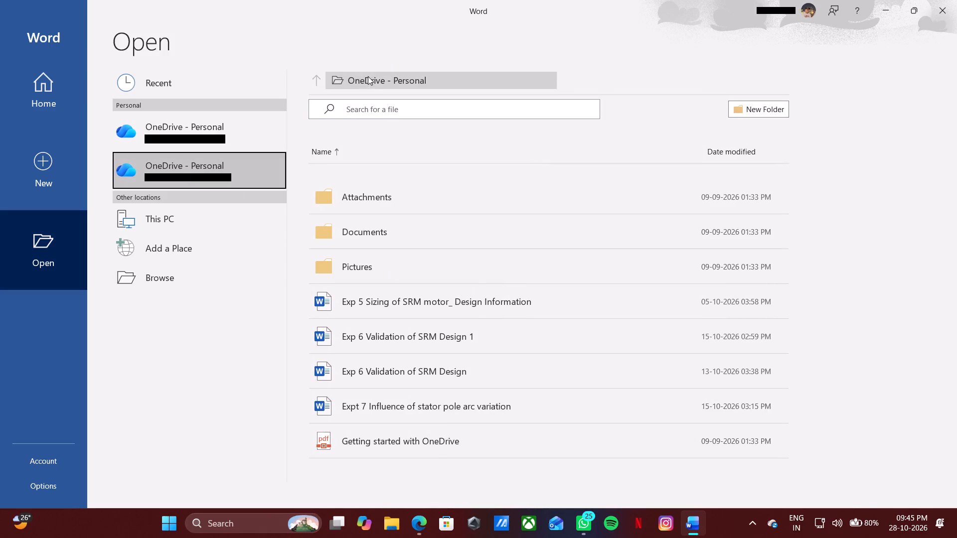
pyautogui.doubleClick(366, 82)
pyautogui.click(320, 76)
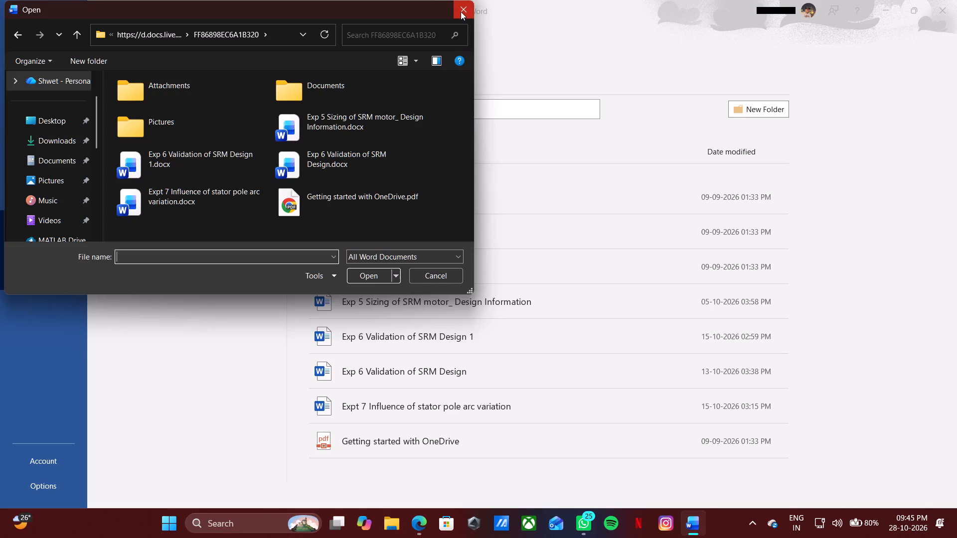
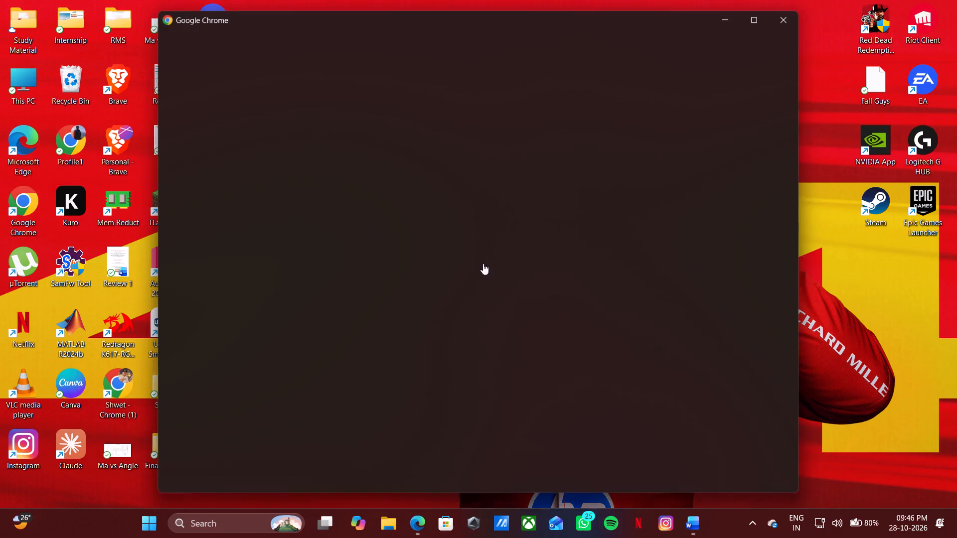
# Open the copied OneDrive link to the shared Review 1 document in a new Chrome tab.
pyautogui.click(308, 226)
pyautogui.click(741, 12)
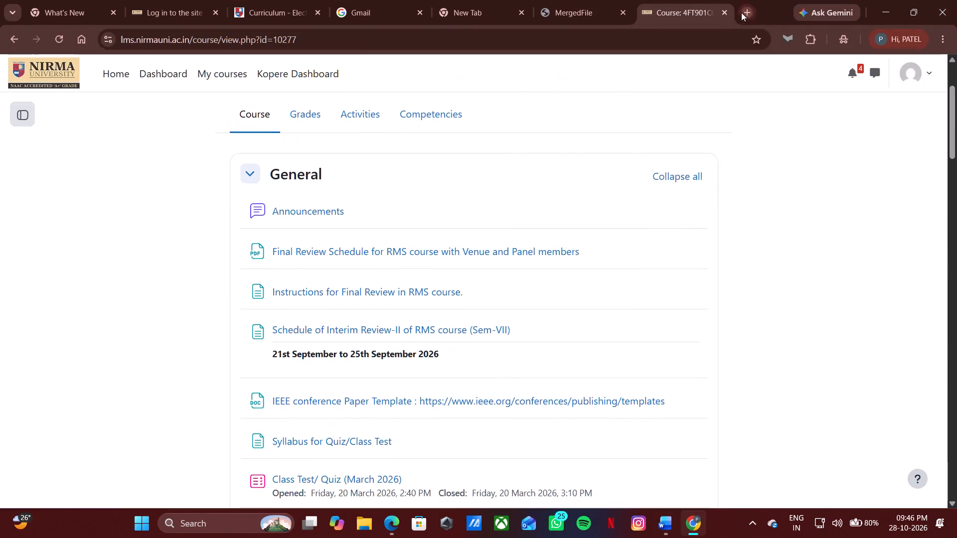
pyautogui.click(565, 39)
pyautogui.hotkey('ctrl', 'v')
pyautogui.press('Return')
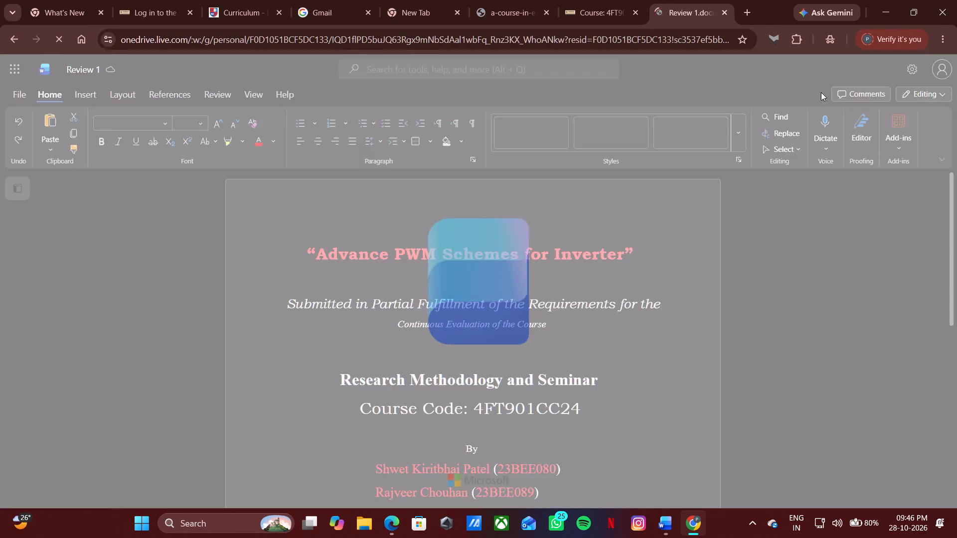
# Start signing in to a Microsoft account from the shared Review 1 document.
pyautogui.click(947, 67)
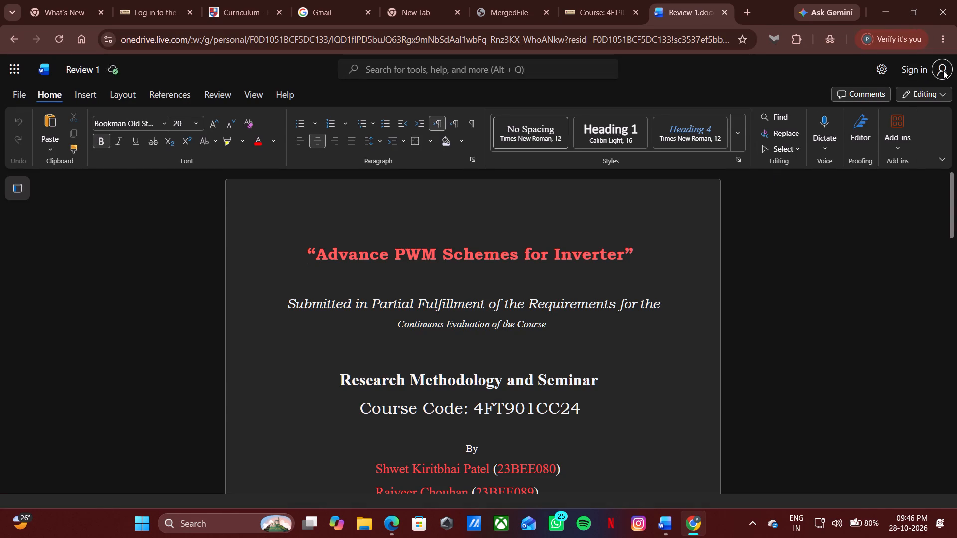
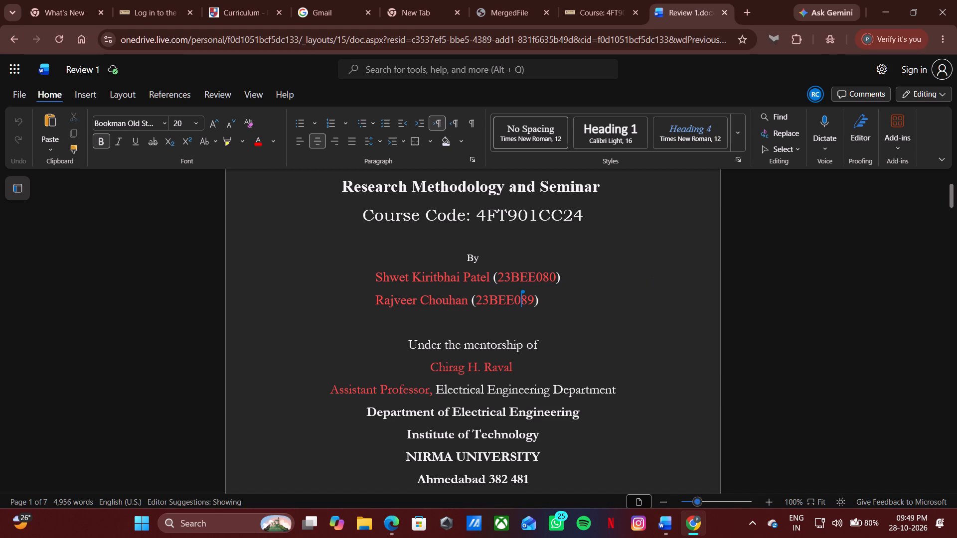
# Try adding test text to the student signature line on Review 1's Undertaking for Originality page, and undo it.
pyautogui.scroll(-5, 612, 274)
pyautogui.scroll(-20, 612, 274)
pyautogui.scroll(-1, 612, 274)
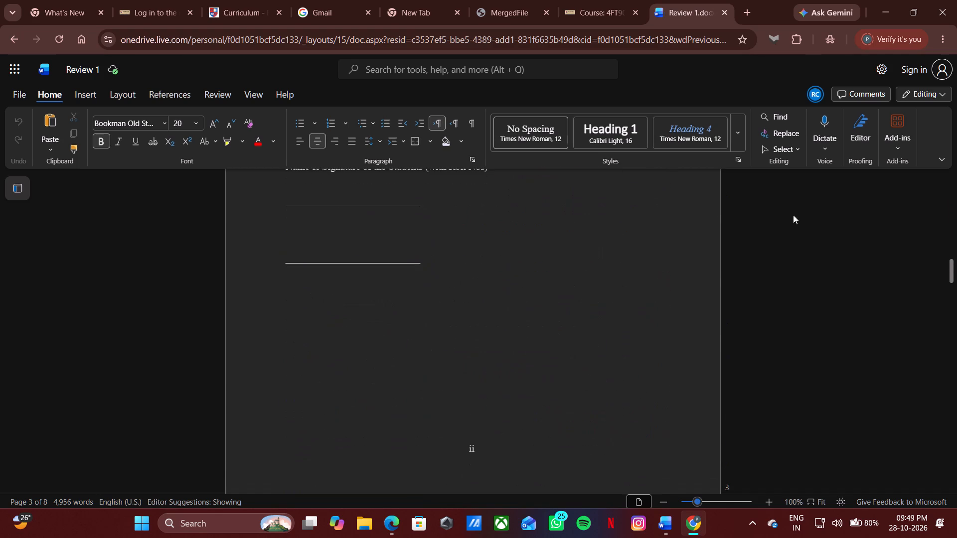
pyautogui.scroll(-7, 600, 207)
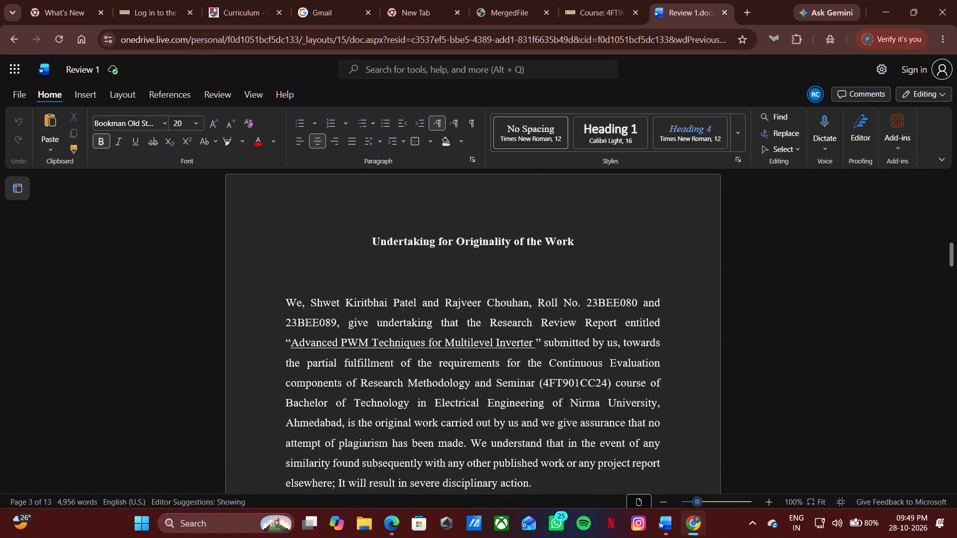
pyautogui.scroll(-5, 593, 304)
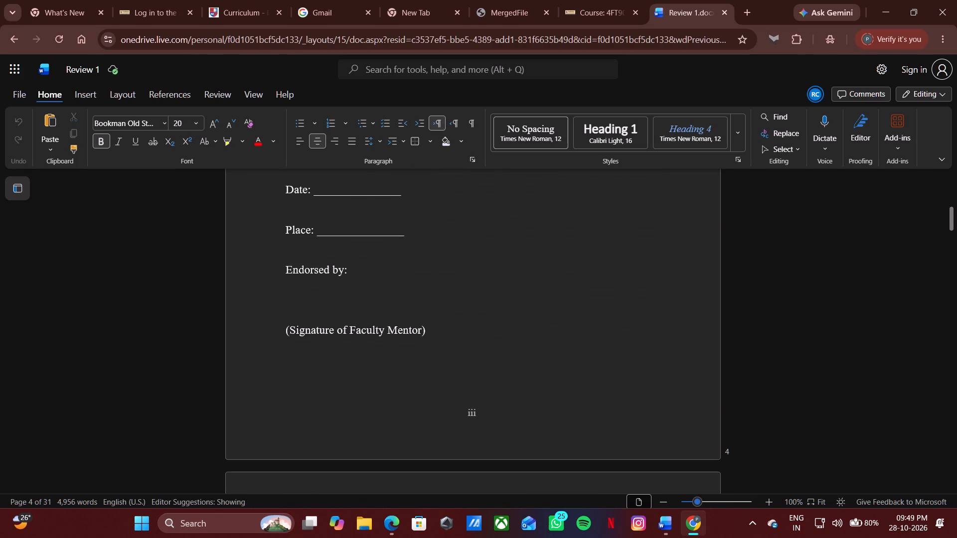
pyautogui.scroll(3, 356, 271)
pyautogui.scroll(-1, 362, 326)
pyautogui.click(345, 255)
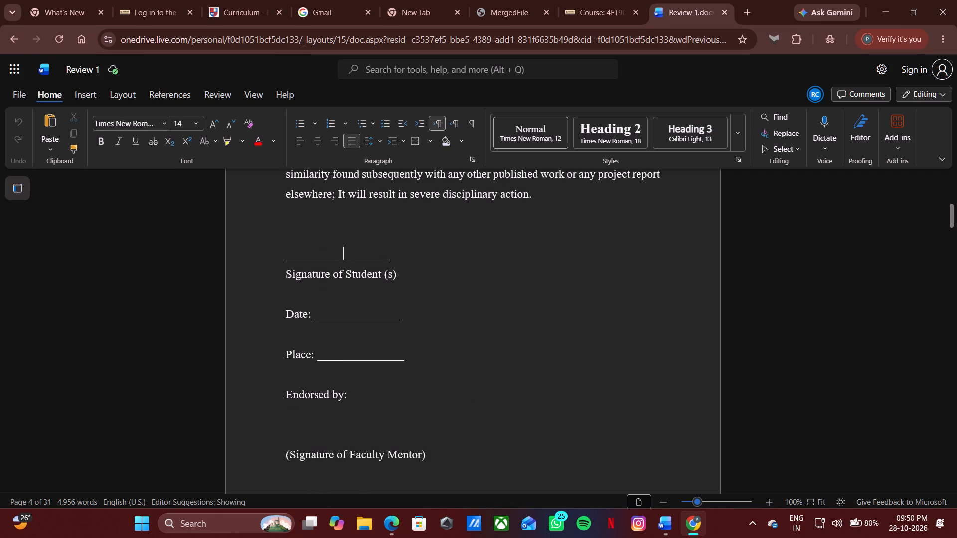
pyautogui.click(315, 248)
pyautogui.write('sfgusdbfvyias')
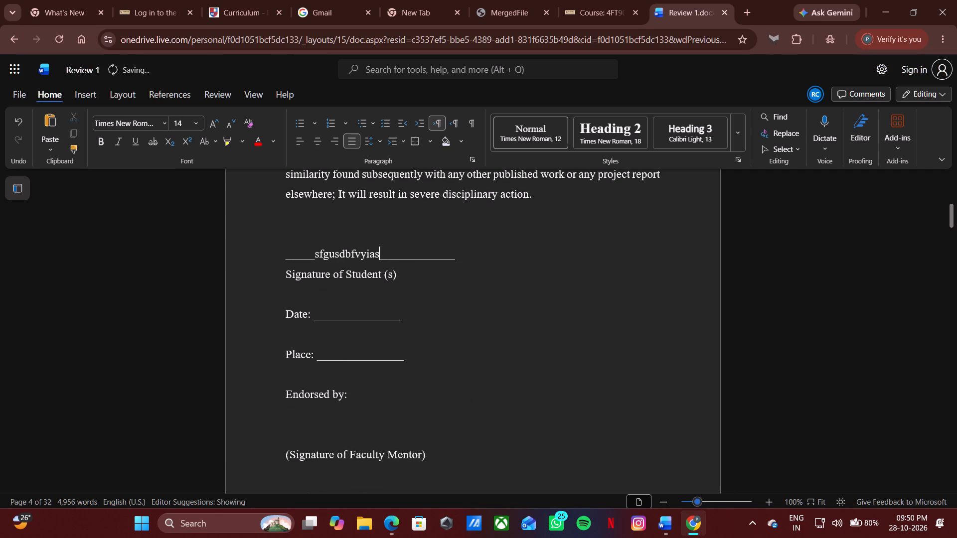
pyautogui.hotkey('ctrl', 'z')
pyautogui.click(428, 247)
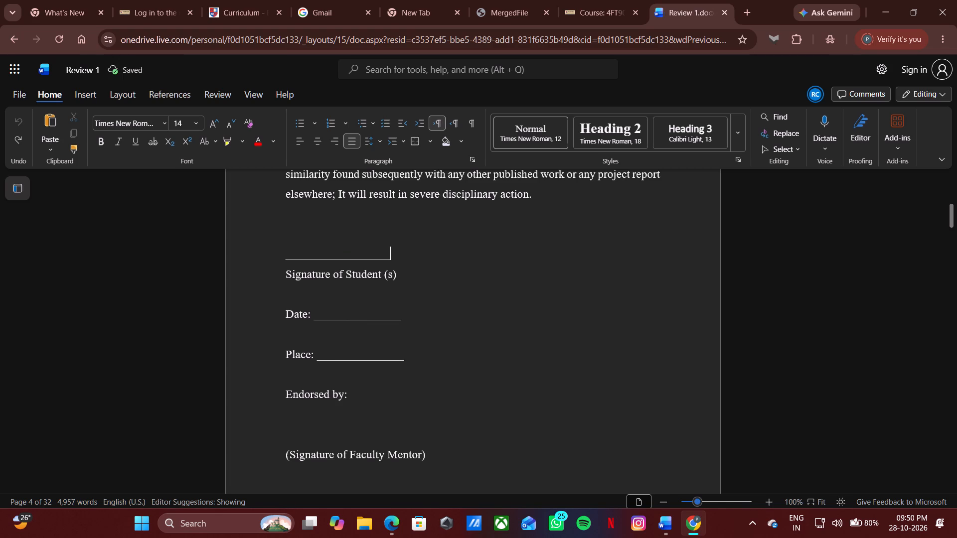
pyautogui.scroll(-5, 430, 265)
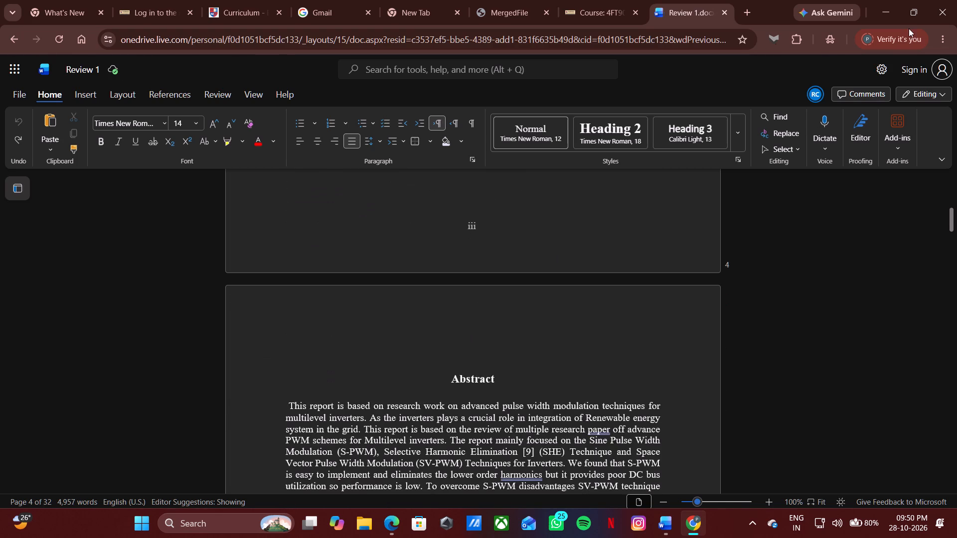
# Switch to desktop Word, close its empty window and start Word again.
pyautogui.click(882, 9)
pyautogui.click(667, 534)
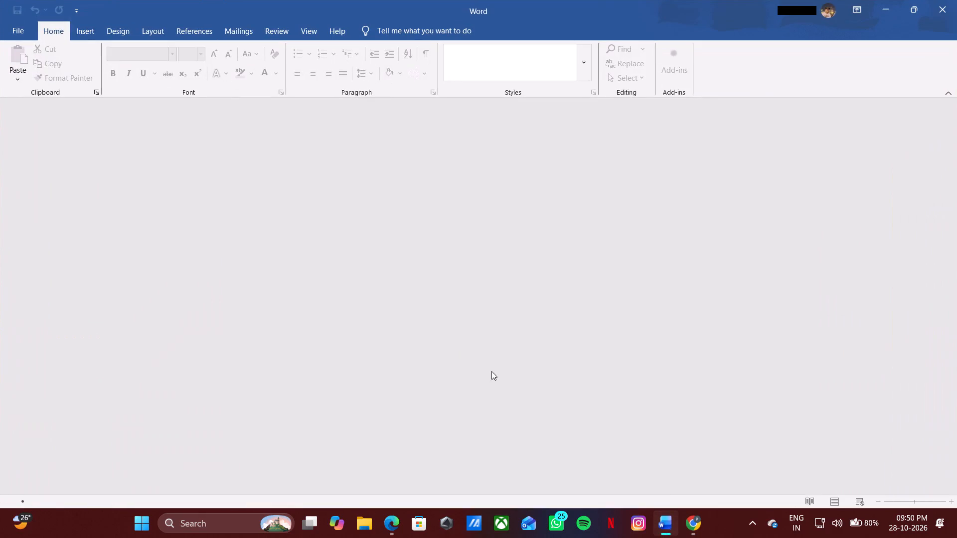
pyautogui.click(956, 0)
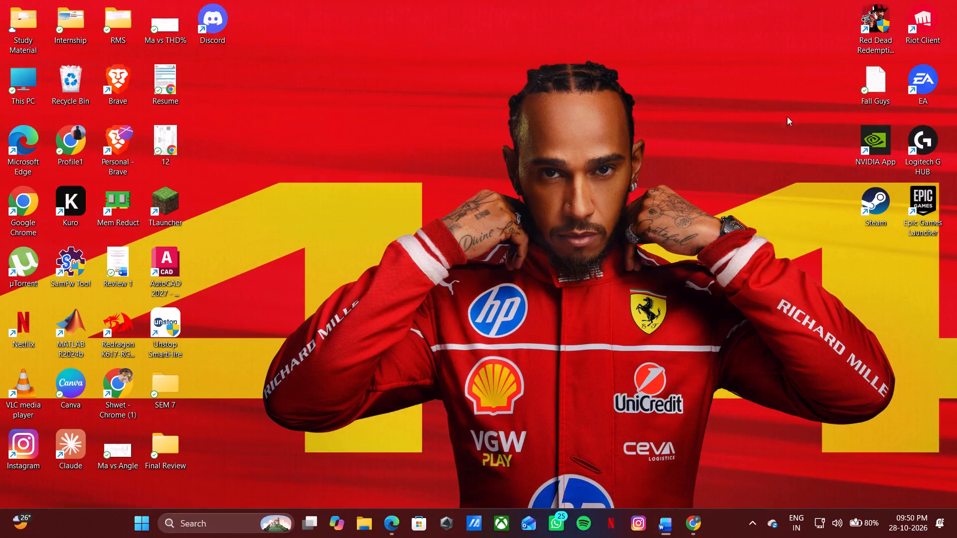
pyautogui.write('word')
pyautogui.press('Return')
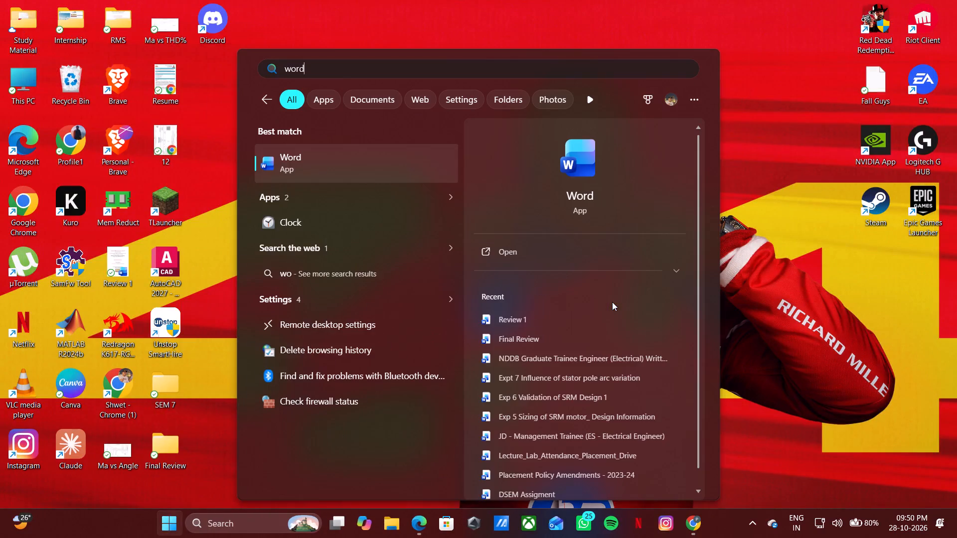
pyautogui.press('Return')
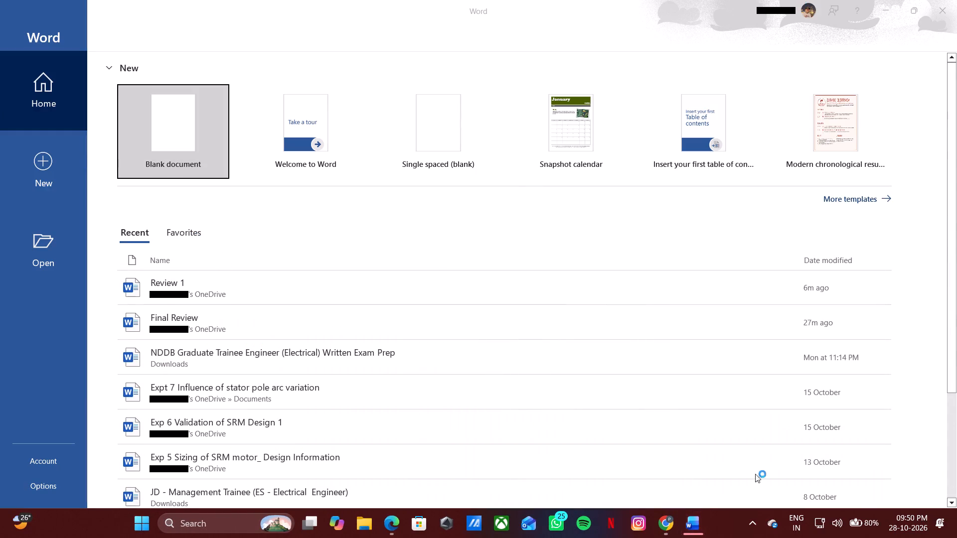
pyautogui.click(694, 520)
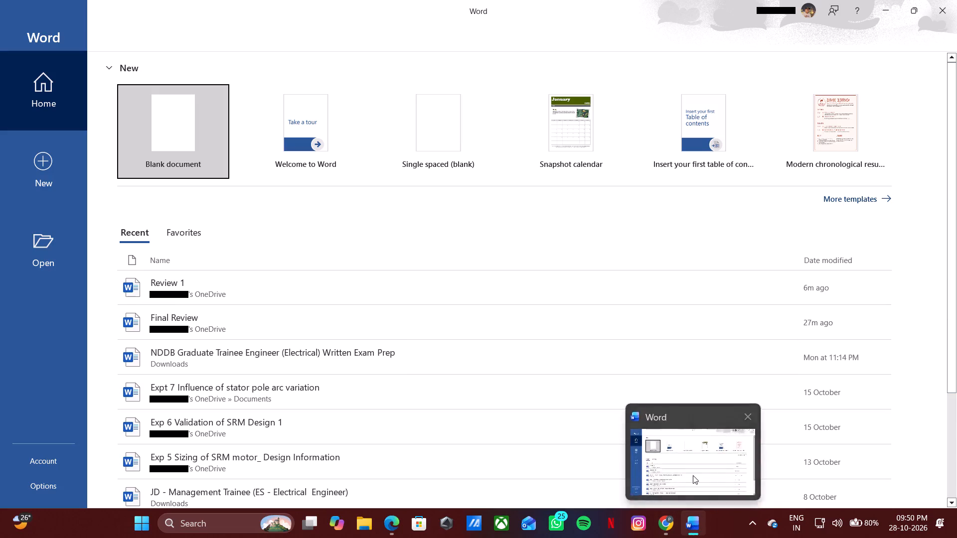
pyautogui.click(693, 475)
# Switch desktop Word to the other signed-in Microsoft account.
pyautogui.click(805, 9)
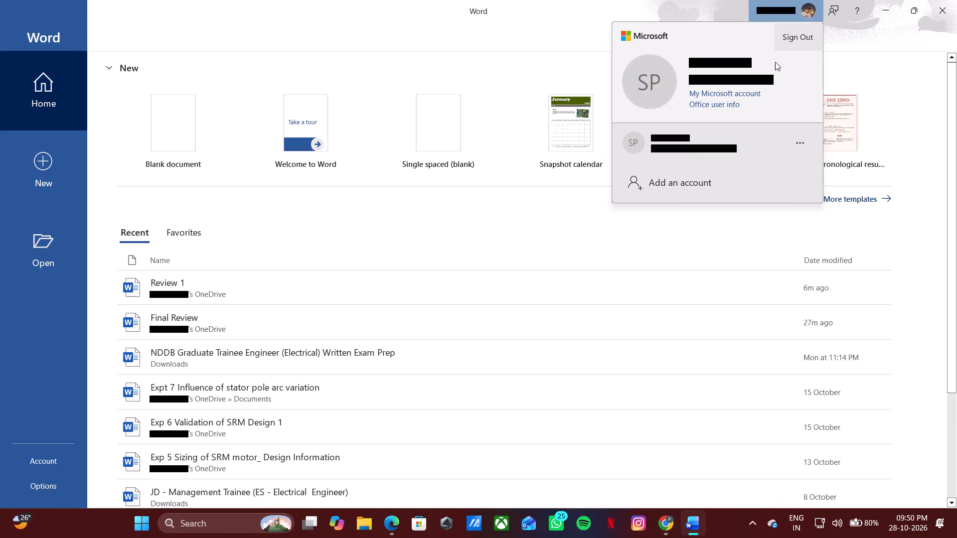
pyautogui.click(688, 147)
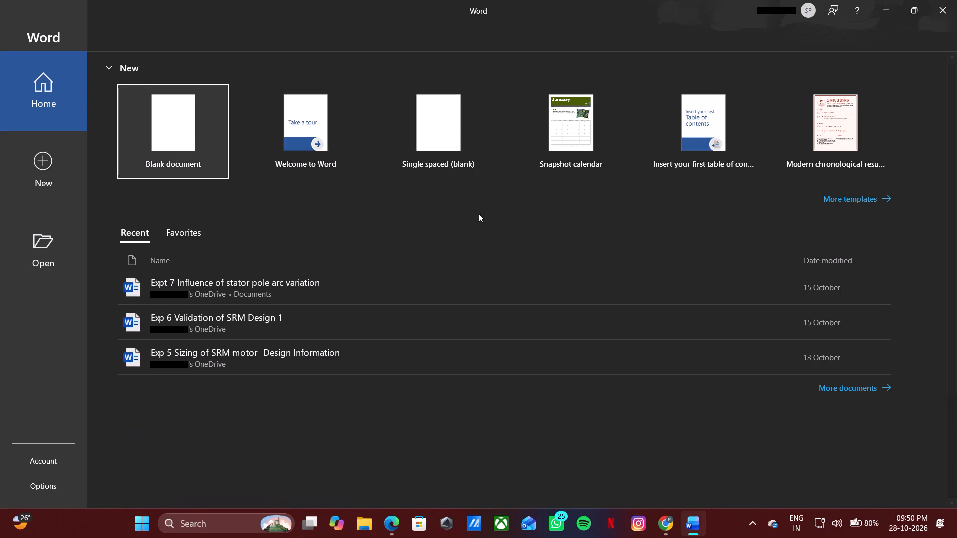
# Look for the shared document in this account's favorites, Open locations and OneDrive - Personal, including its Documents folder.
pyautogui.click(187, 231)
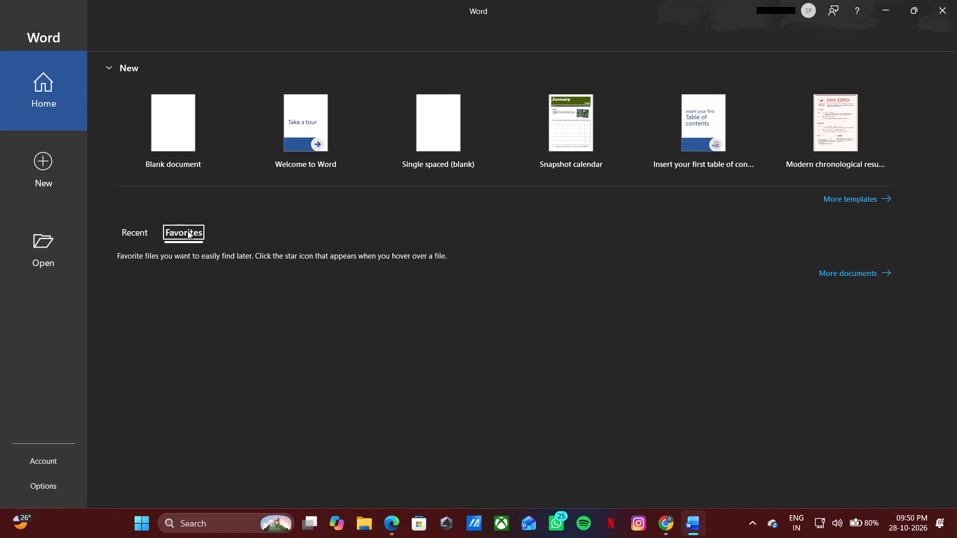
pyautogui.click(40, 243)
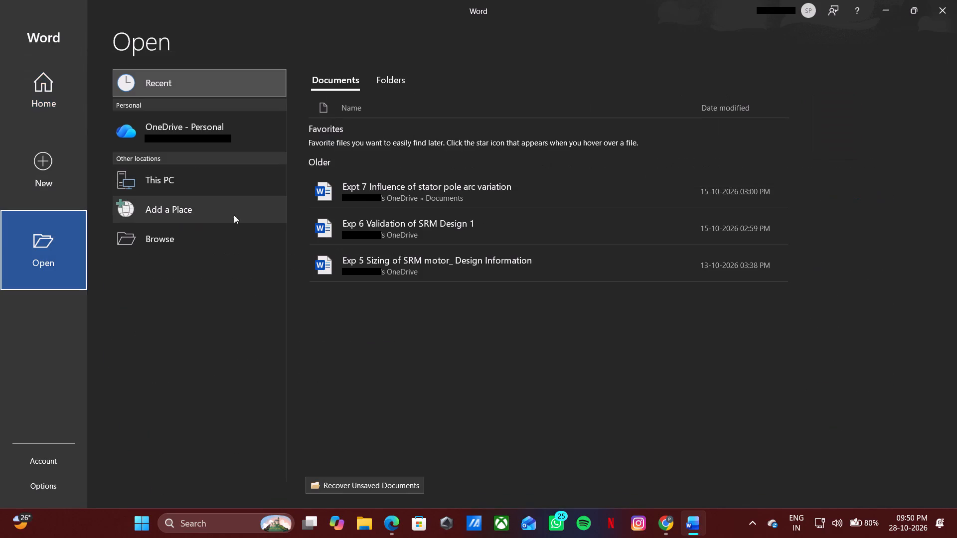
pyautogui.click(178, 214)
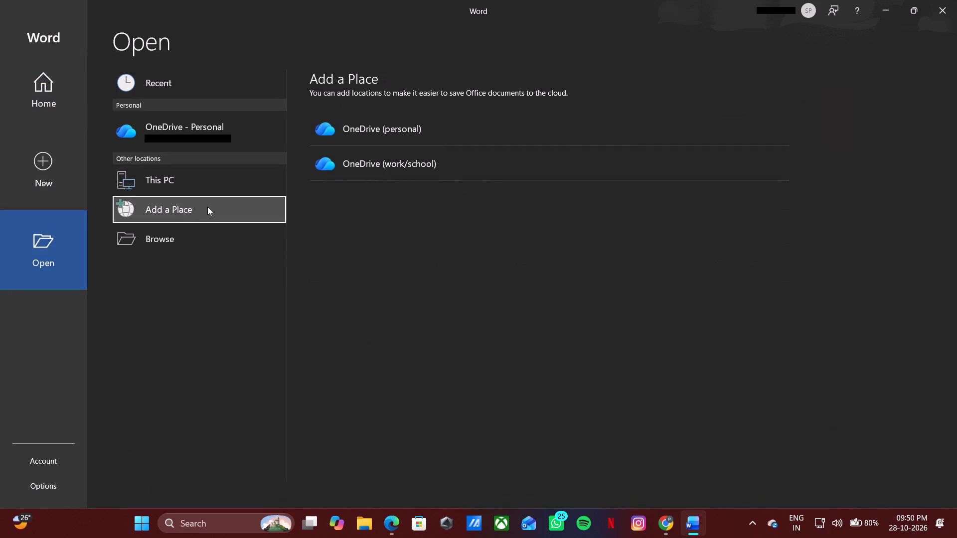
pyautogui.click(361, 137)
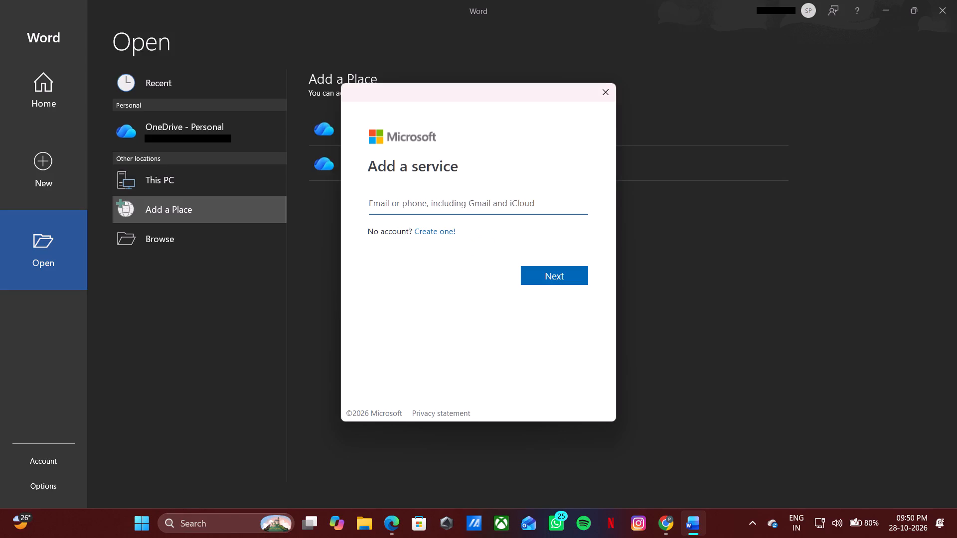
pyautogui.click(598, 87)
pyautogui.click(249, 131)
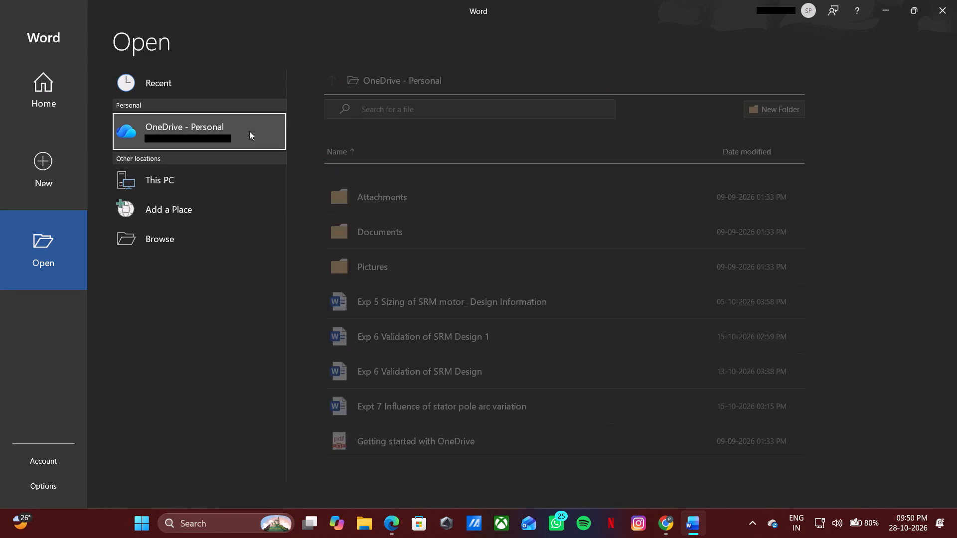
pyautogui.scroll(-4, 502, 334)
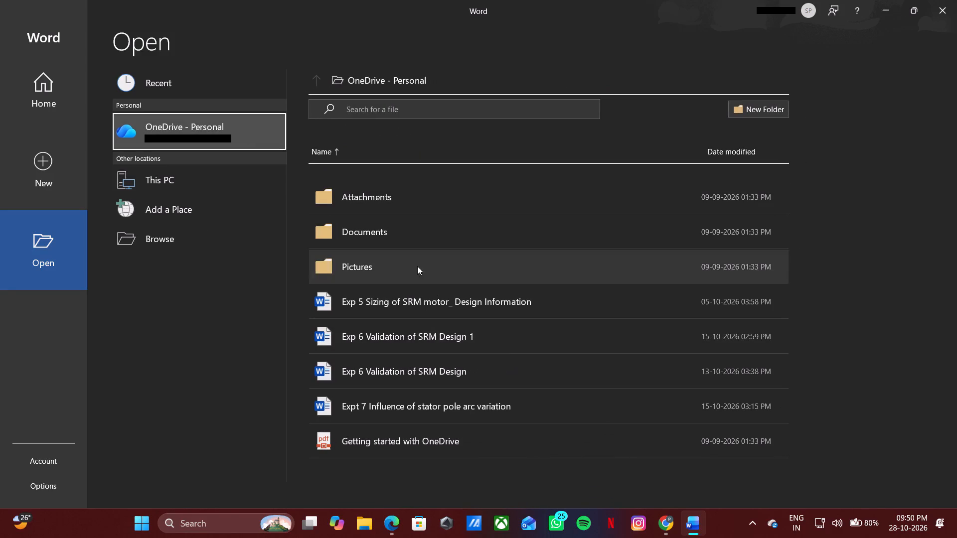
pyautogui.doubleClick(408, 235)
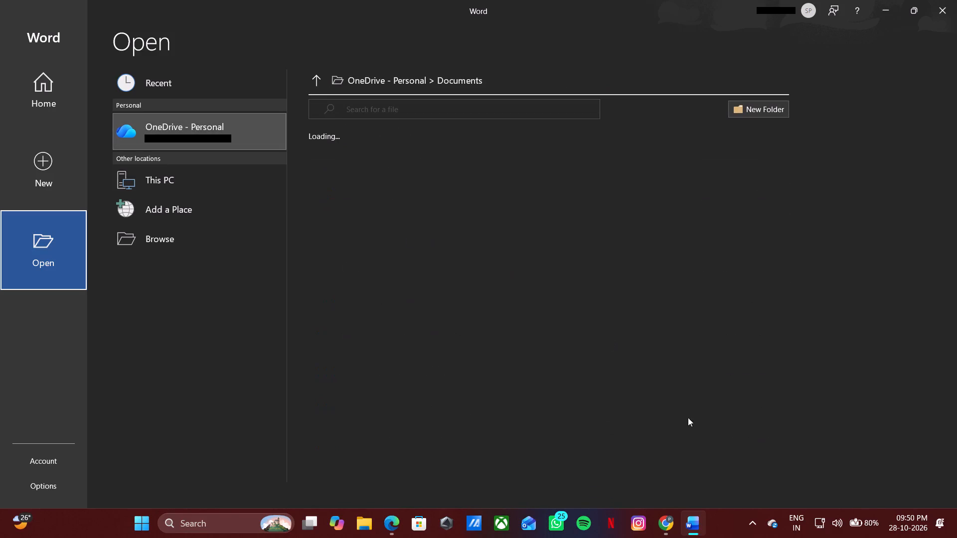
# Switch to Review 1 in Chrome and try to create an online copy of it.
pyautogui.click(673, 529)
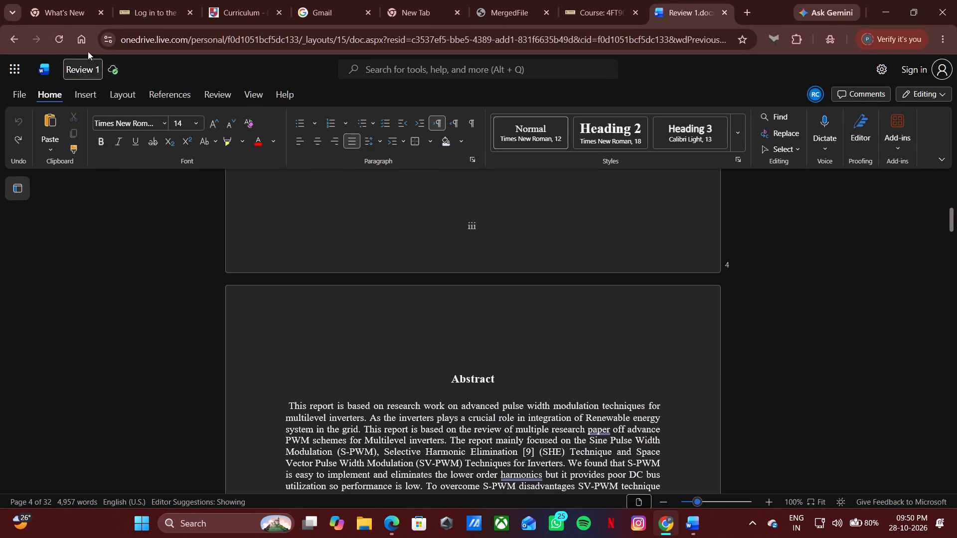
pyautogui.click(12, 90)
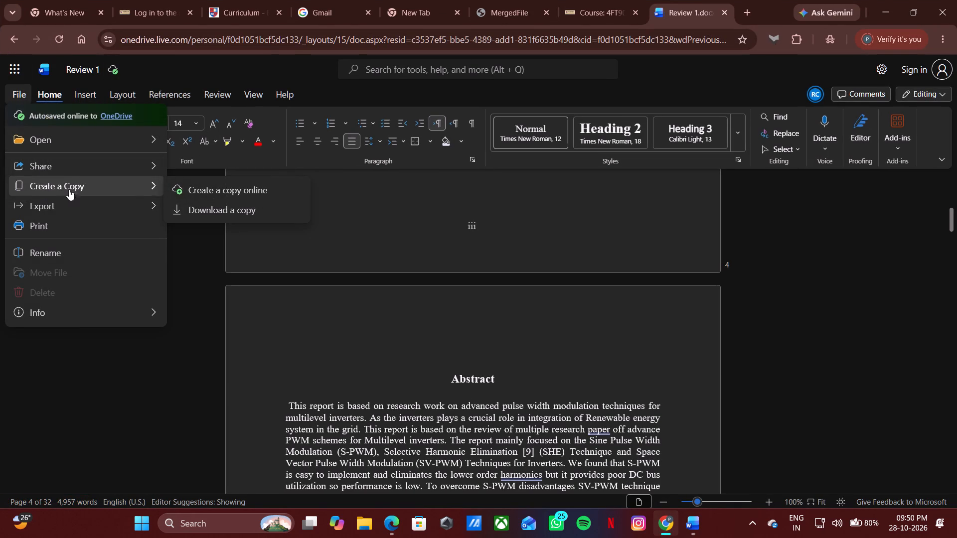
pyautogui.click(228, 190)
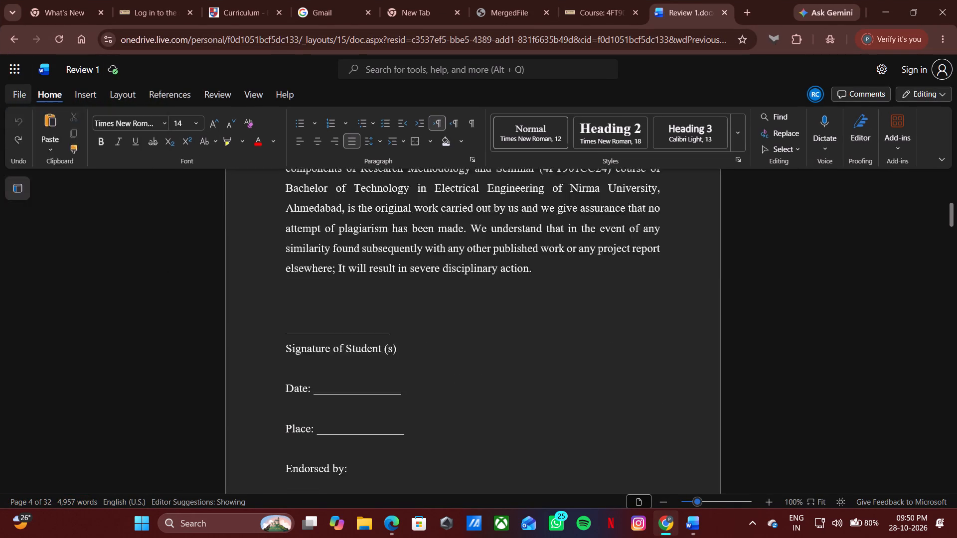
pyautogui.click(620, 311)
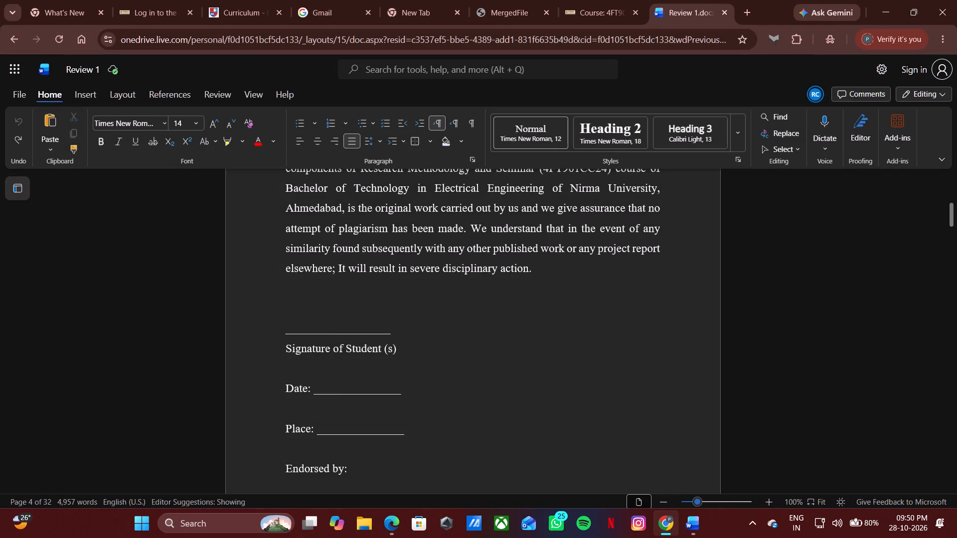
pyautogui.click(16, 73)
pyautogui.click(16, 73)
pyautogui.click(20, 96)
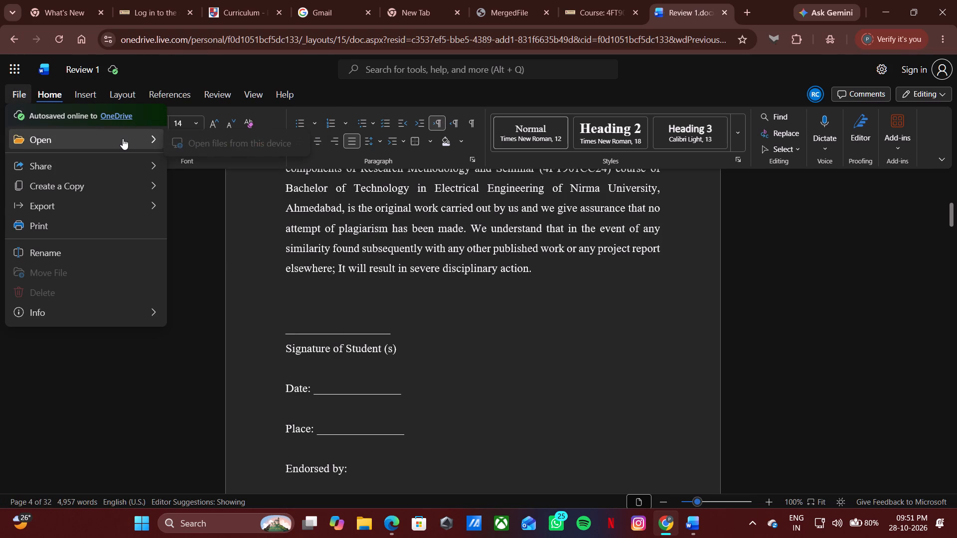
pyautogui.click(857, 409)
# Look through Review 1 from the List of Figures past the Contents and Introduction to the start of Comparative Analysis.
pyautogui.scroll(-20, 857, 409)
pyautogui.scroll(-3, 857, 409)
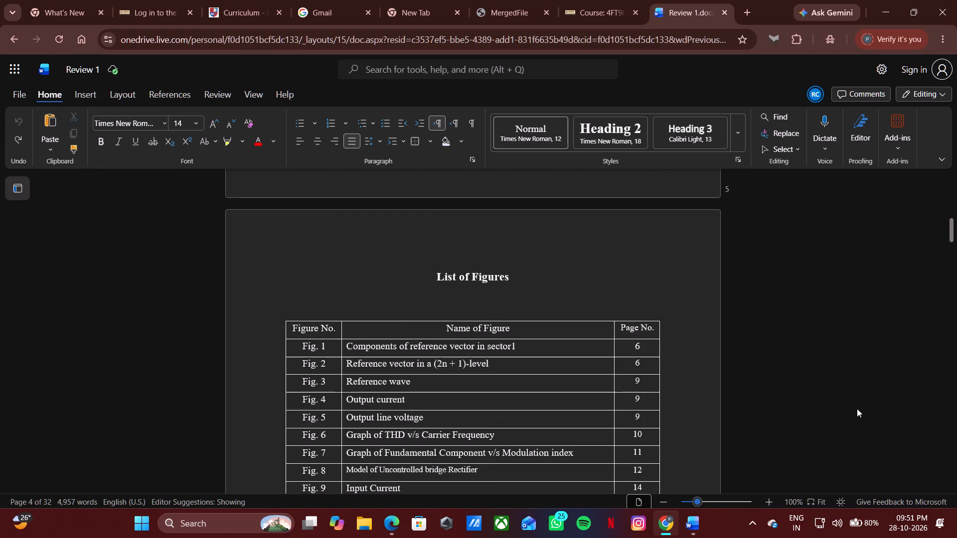
pyautogui.scroll(-11, 857, 408)
pyautogui.scroll(-10, 855, 398)
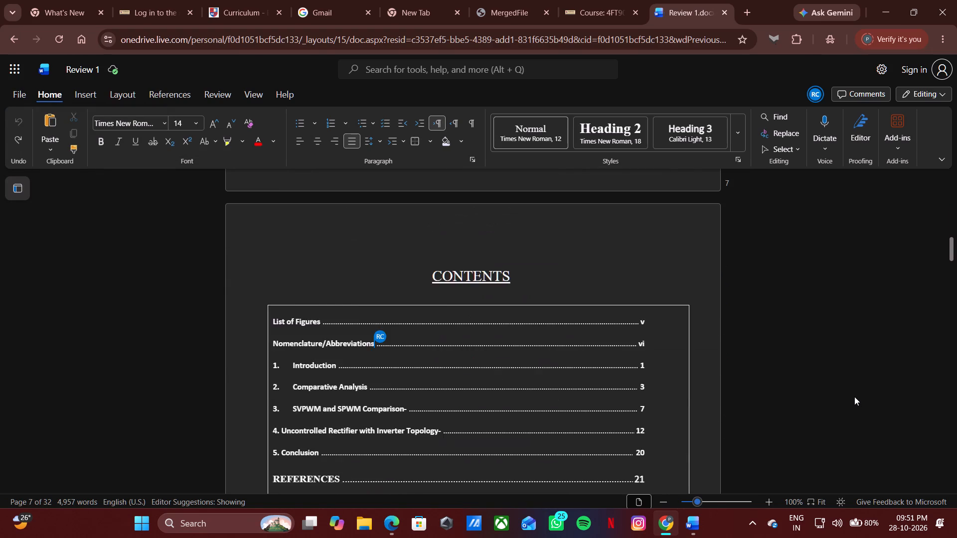
pyautogui.scroll(3, 854, 397)
pyautogui.scroll(-1, 854, 397)
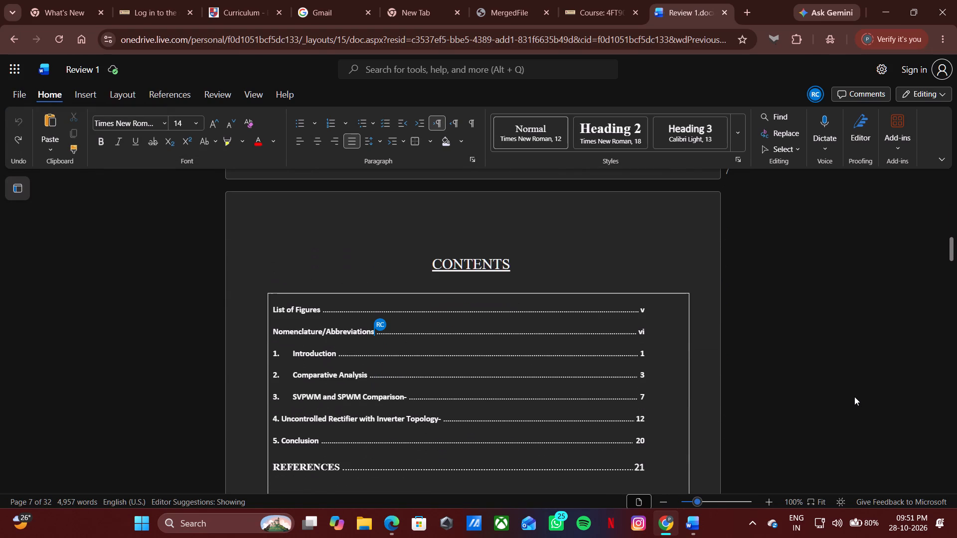
pyautogui.scroll(-1, 854, 397)
pyautogui.scroll(-1, 808, 396)
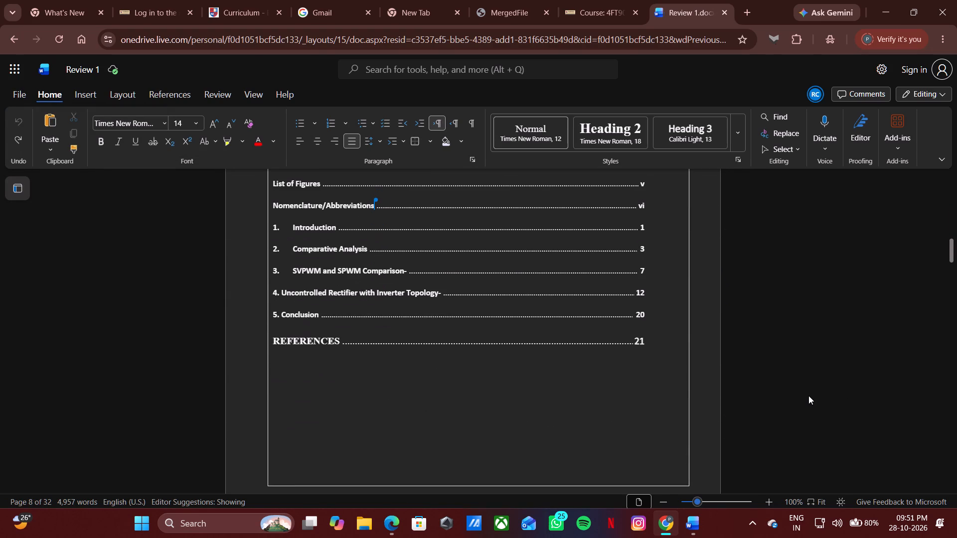
pyautogui.scroll(-15, 808, 395)
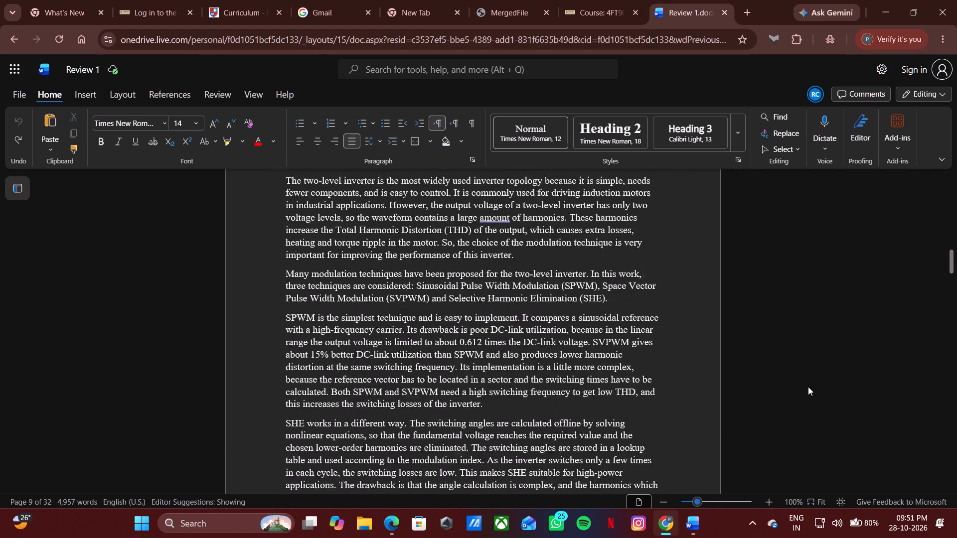
pyautogui.scroll(-19, 808, 387)
pyautogui.scroll(3, 807, 387)
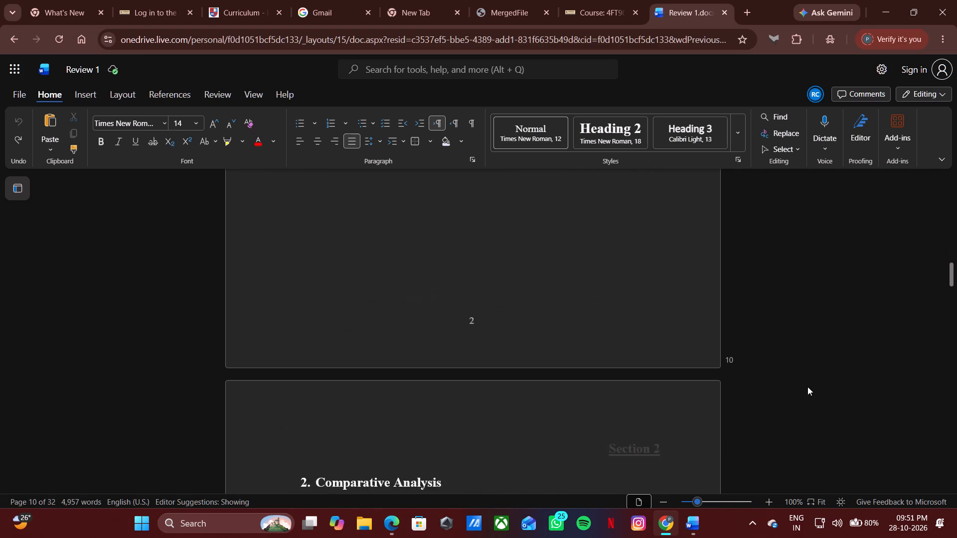
pyautogui.scroll(13, 807, 387)
pyautogui.scroll(-15, 806, 390)
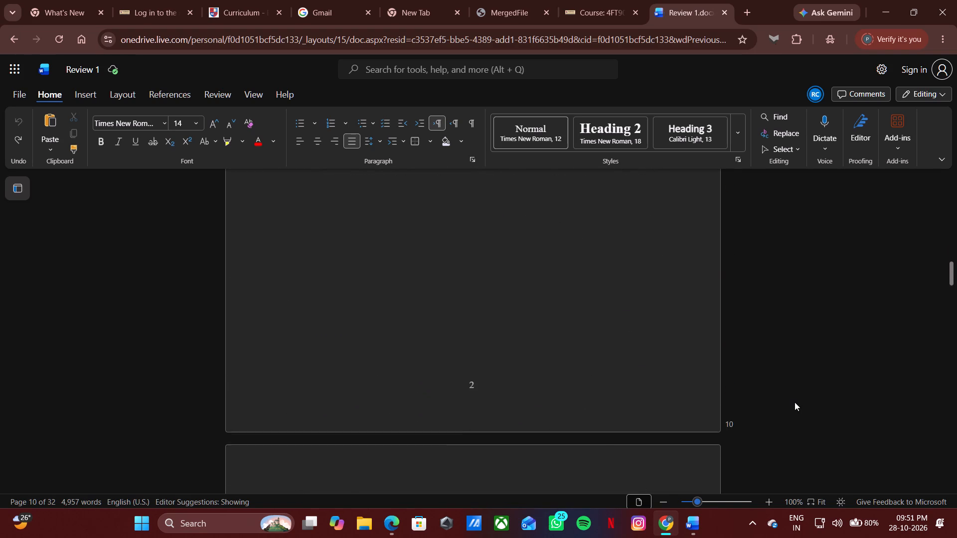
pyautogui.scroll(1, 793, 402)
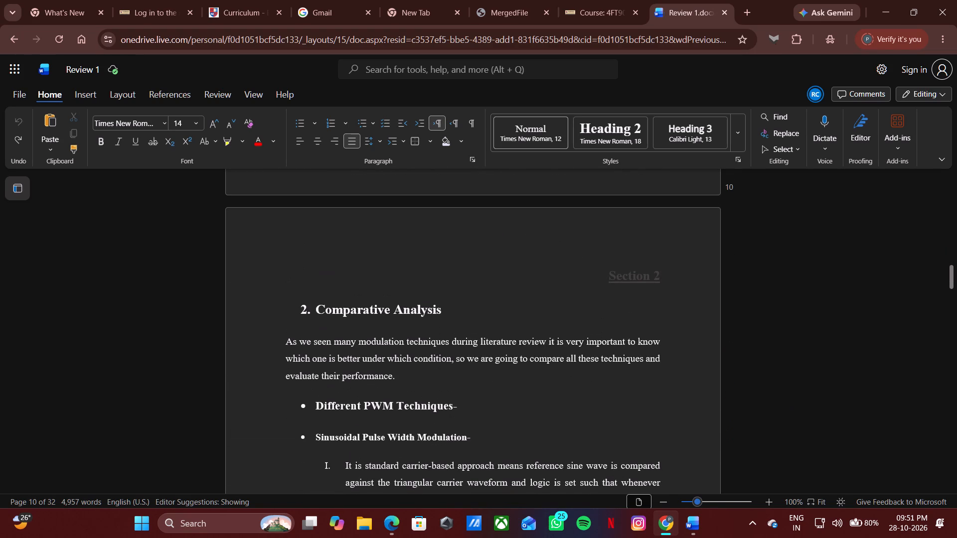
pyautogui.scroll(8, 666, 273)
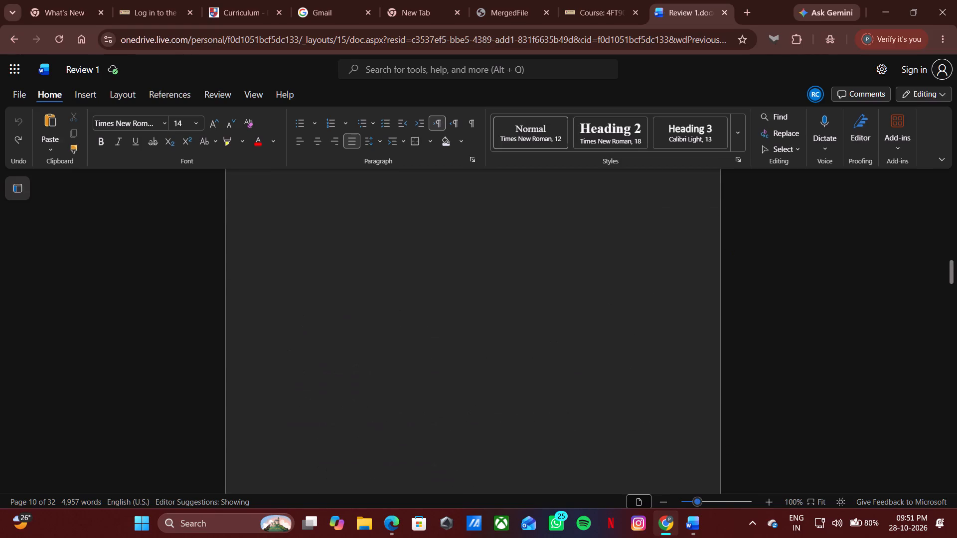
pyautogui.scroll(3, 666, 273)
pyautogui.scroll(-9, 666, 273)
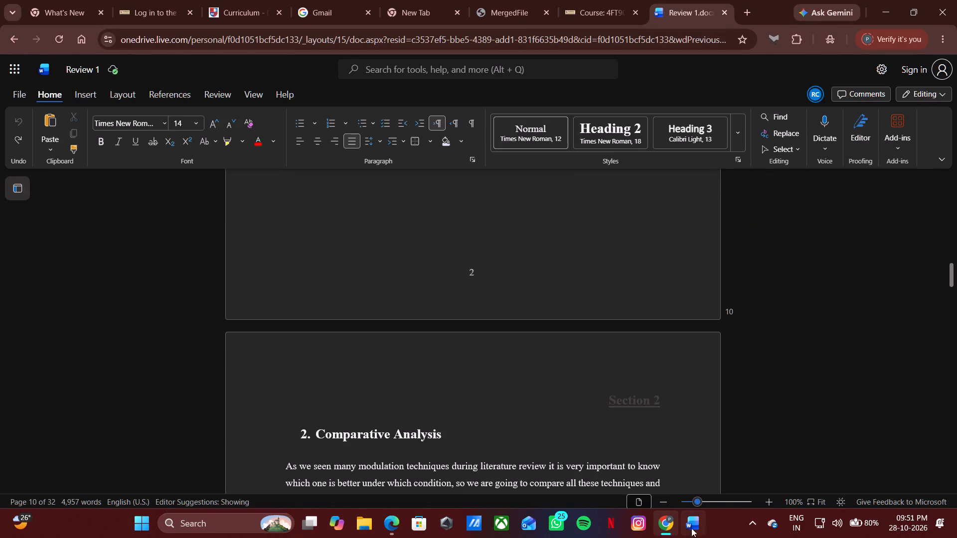
# Switch to desktop Word and check the recent documents listed for the current account.
pyautogui.click(714, 447)
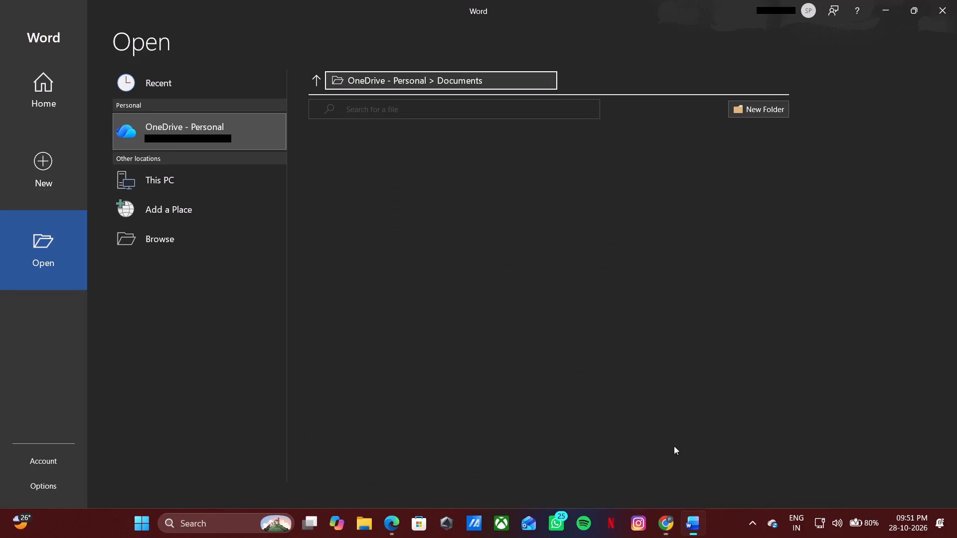
pyautogui.click(48, 94)
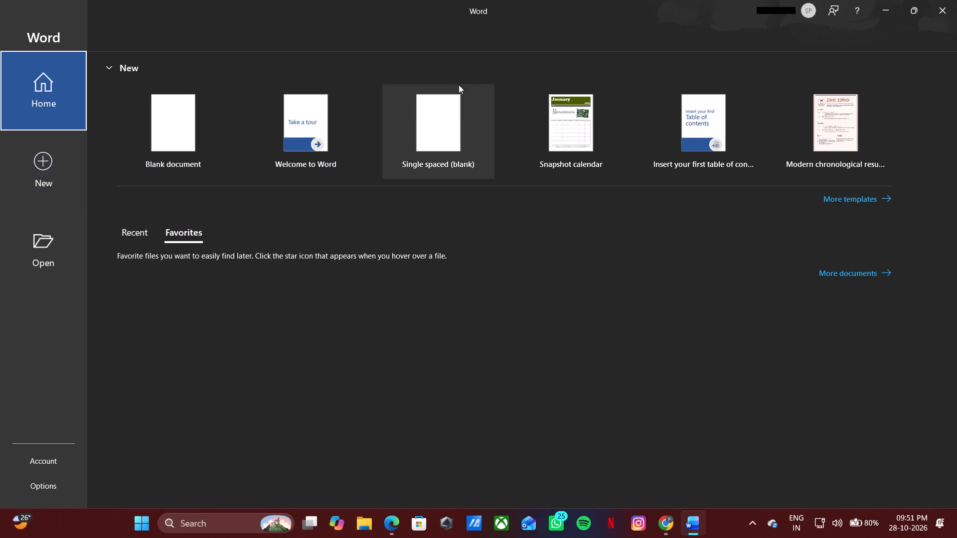
pyautogui.click(122, 231)
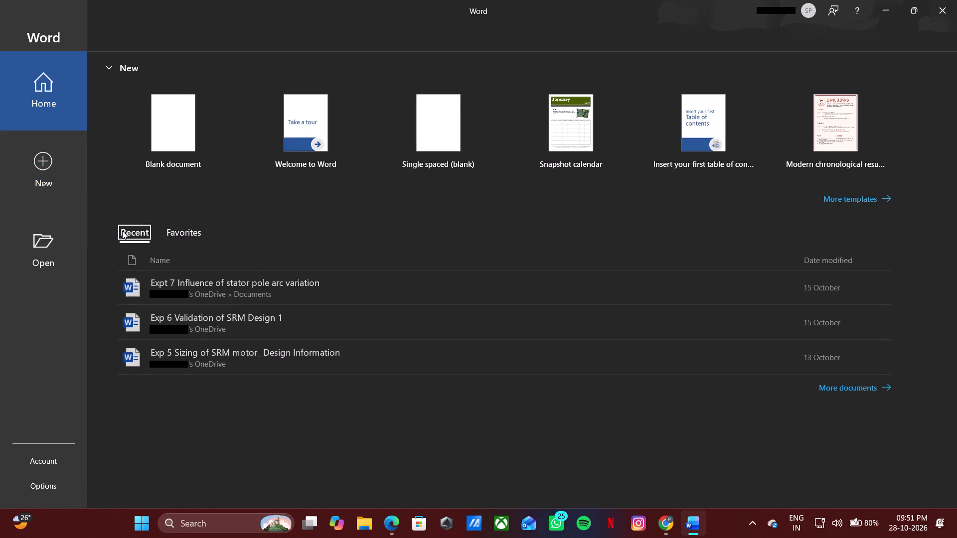
# Switch desktop Word back to the other signed-in Microsoft account.
pyautogui.click(795, 10)
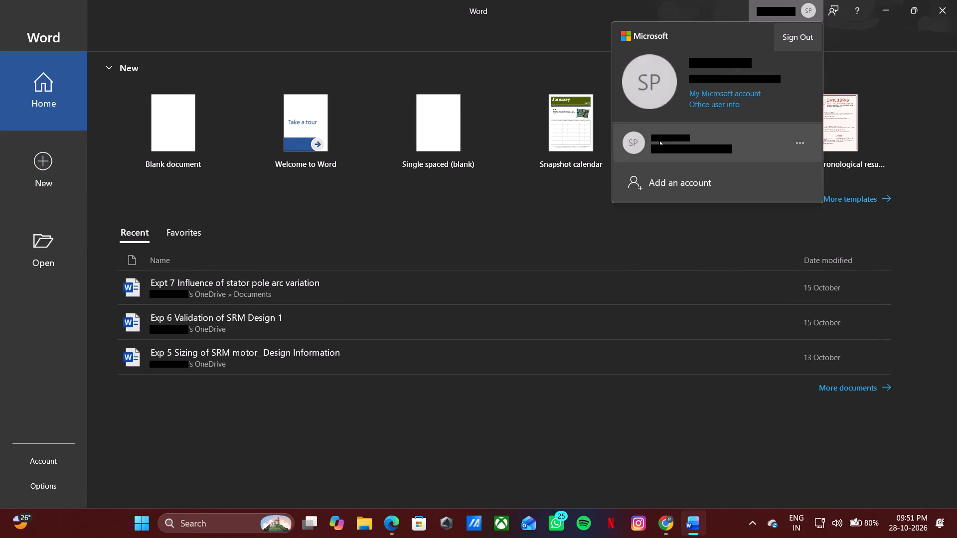
pyautogui.click(659, 140)
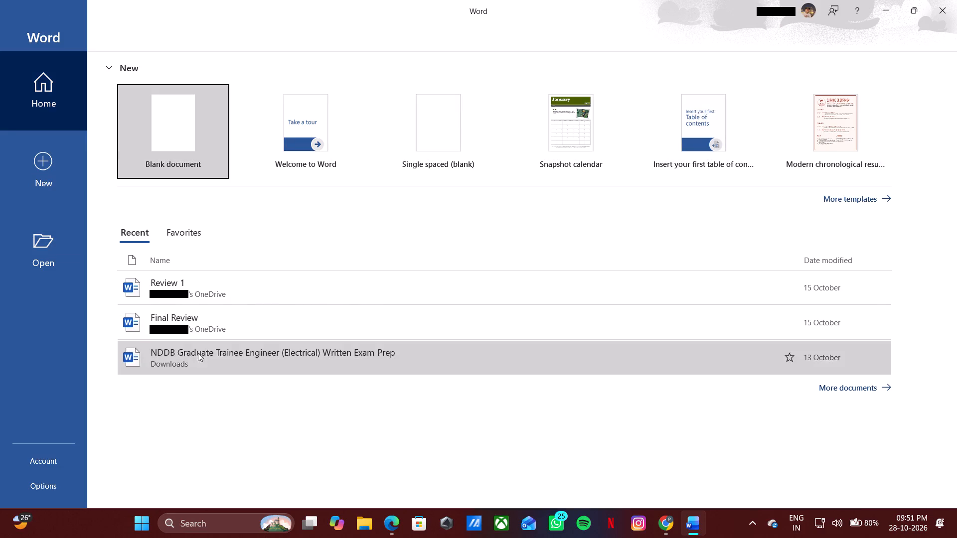
# Open the recent document Final Review and dismiss the upload notice.
pyautogui.click(174, 324)
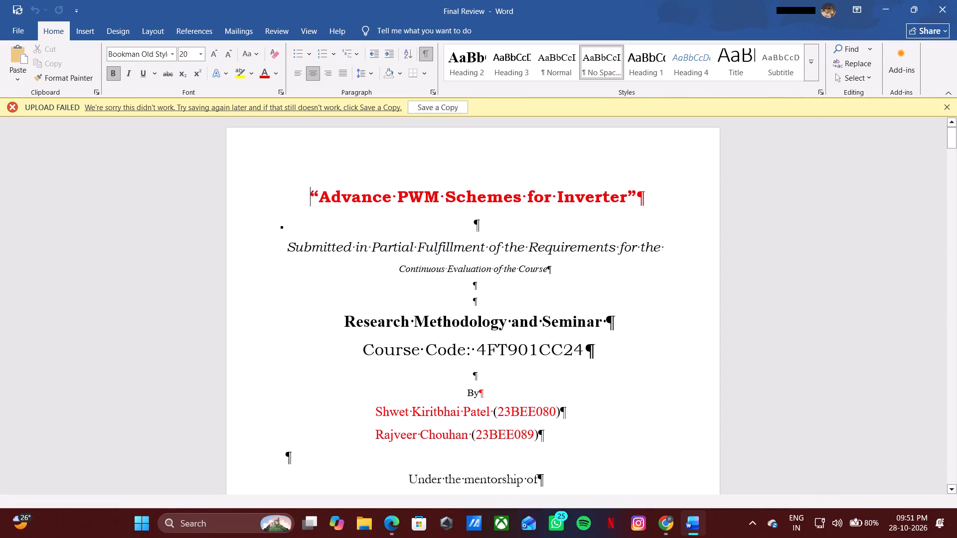
pyautogui.click(950, 104)
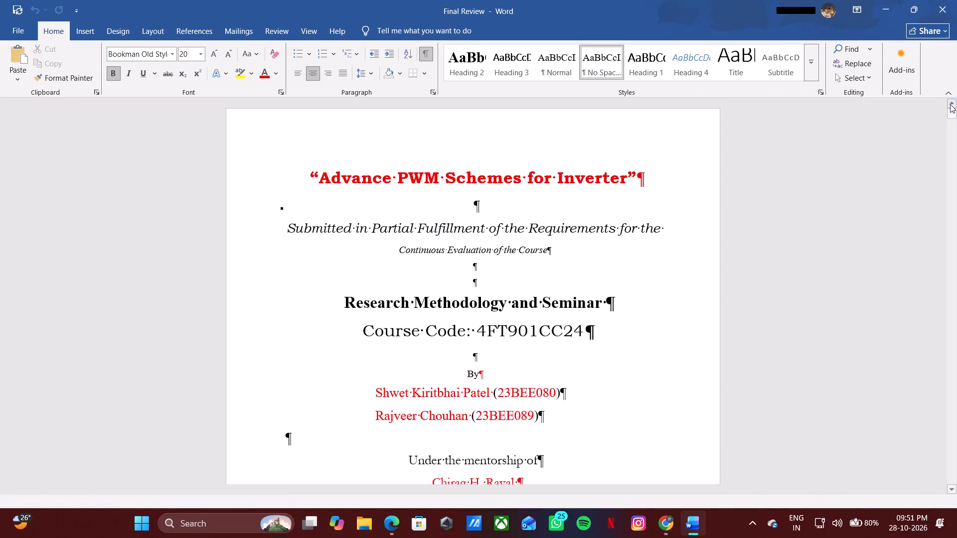
# Hide the paragraph and formatting marks in Final Review.
pyautogui.scroll(-6, 536, 243)
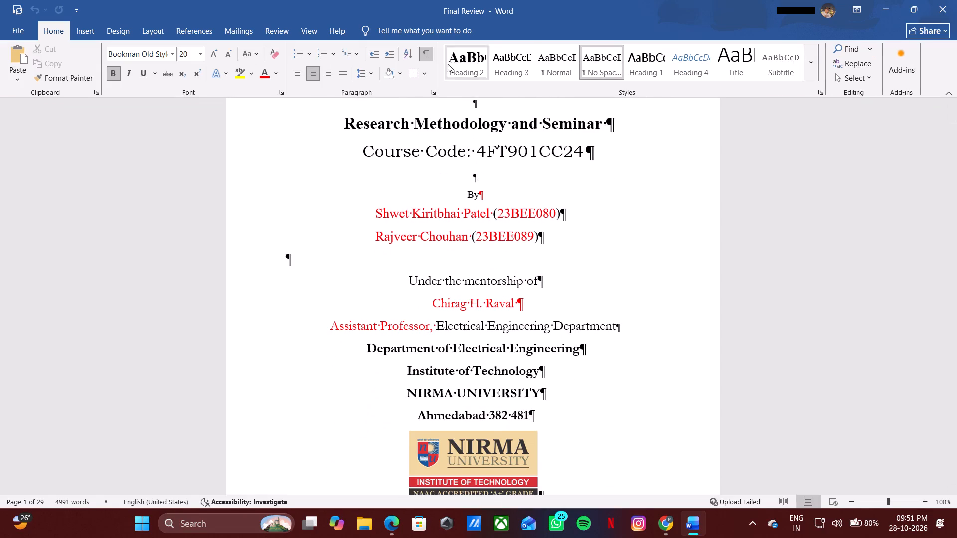
pyautogui.click(428, 51)
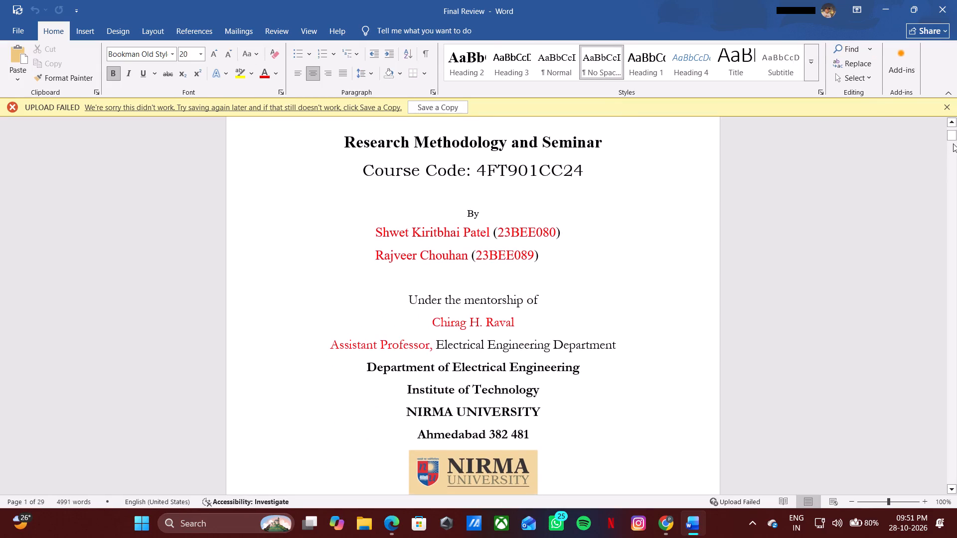
# Look through Final Review from the title page past the Introduction to the start of Comparative Analysis.
pyautogui.moveTo(953, 135); pyautogui.dragTo(946, 166)
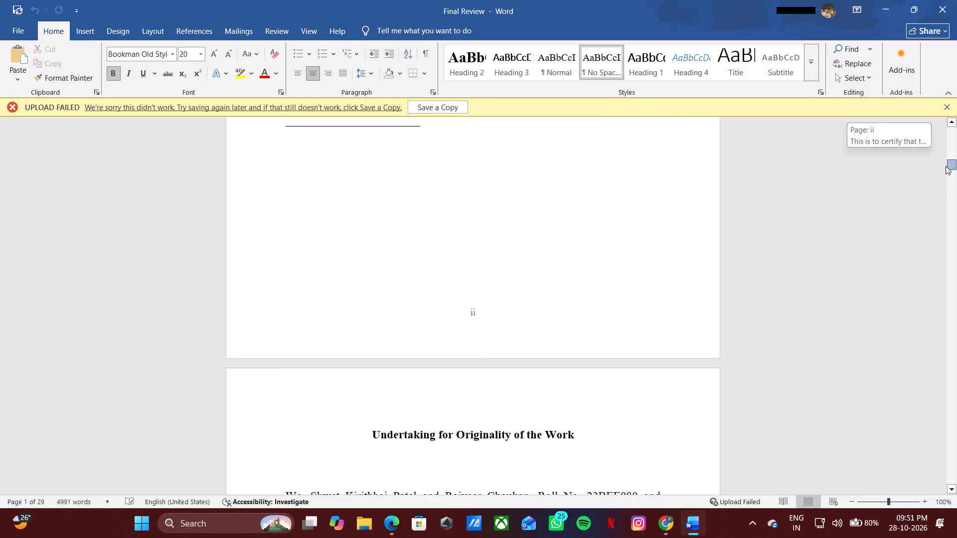
pyautogui.moveTo(946, 166); pyautogui.dragTo(928, 231)
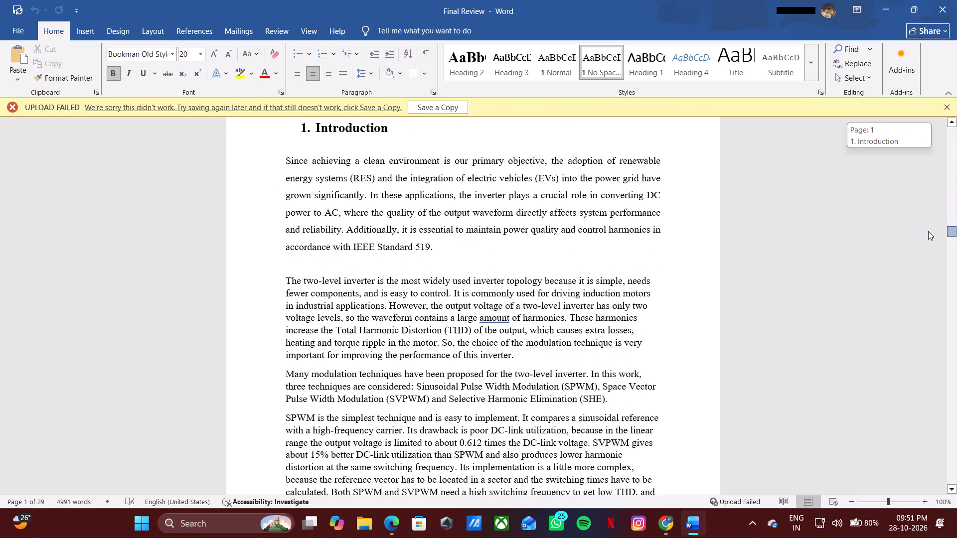
pyautogui.moveTo(928, 231); pyautogui.dragTo(927, 253)
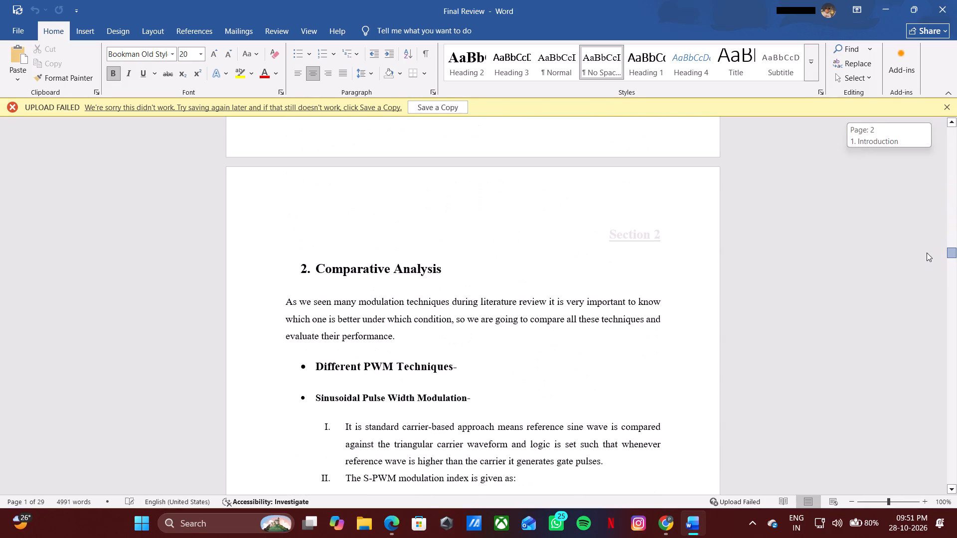
pyautogui.moveTo(927, 253); pyautogui.dragTo(926, 253)
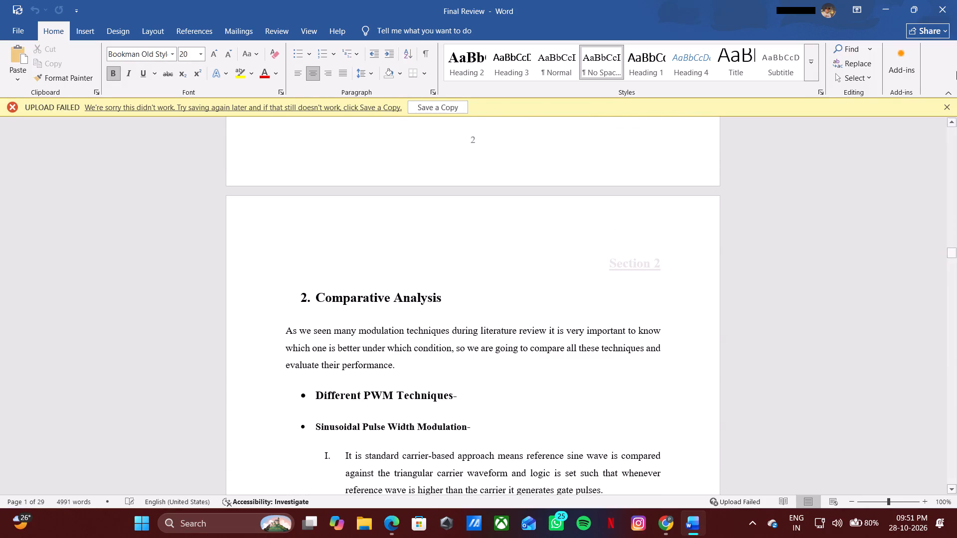
# Close the Final Review window in desktop Word and return to Review 1 in Chrome.
pyautogui.click(3, 25)
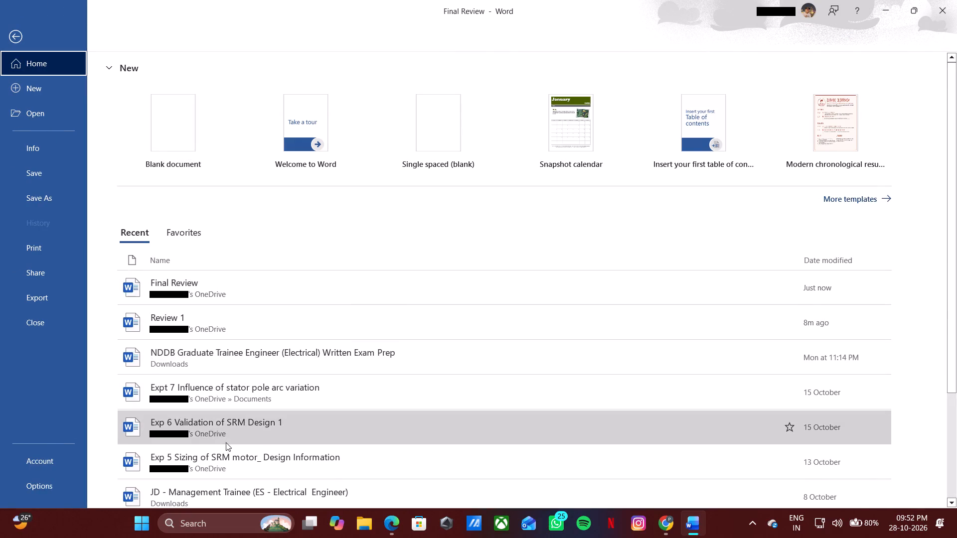
pyautogui.click(955, 9)
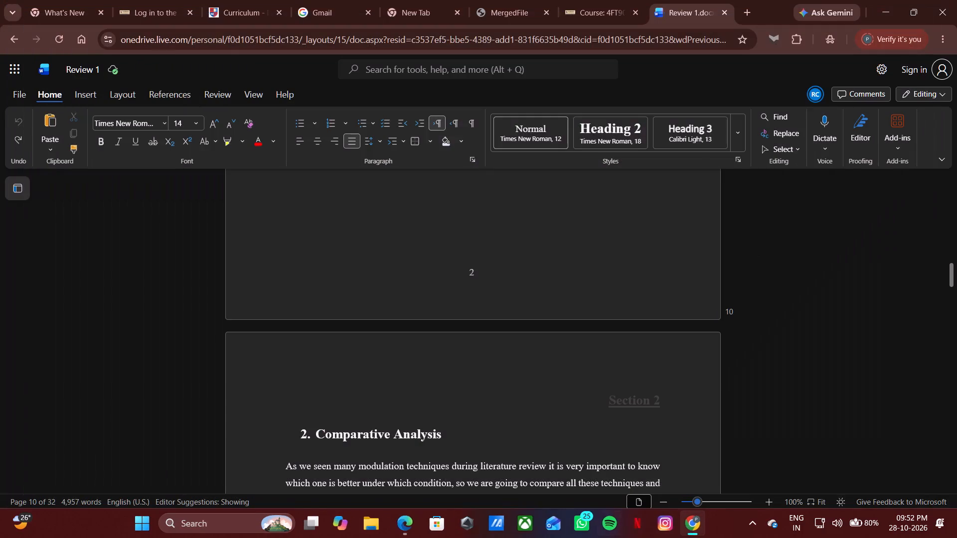
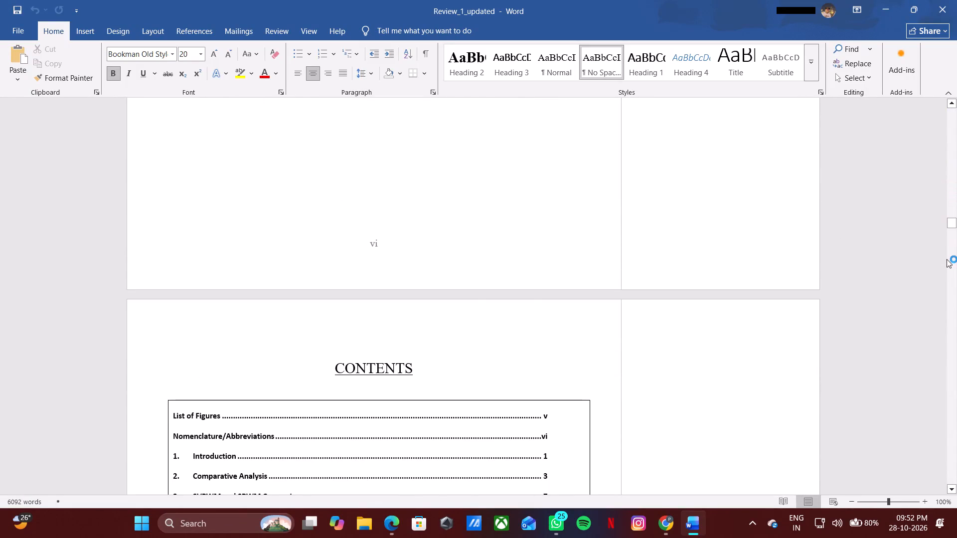
# Replace the section 2 heading "Comparative Analysis" in Review 1 online with "Literature Review" copied from Review_1_updated in desktop Word.
pyautogui.scroll(-8, 852, 356)
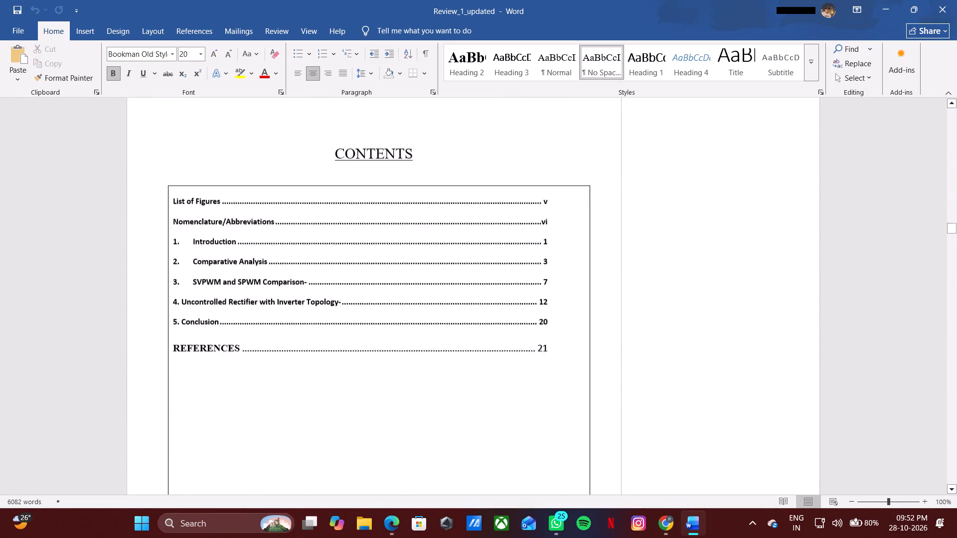
pyautogui.scroll(-4, 846, 368)
pyautogui.scroll(-17, 523, 289)
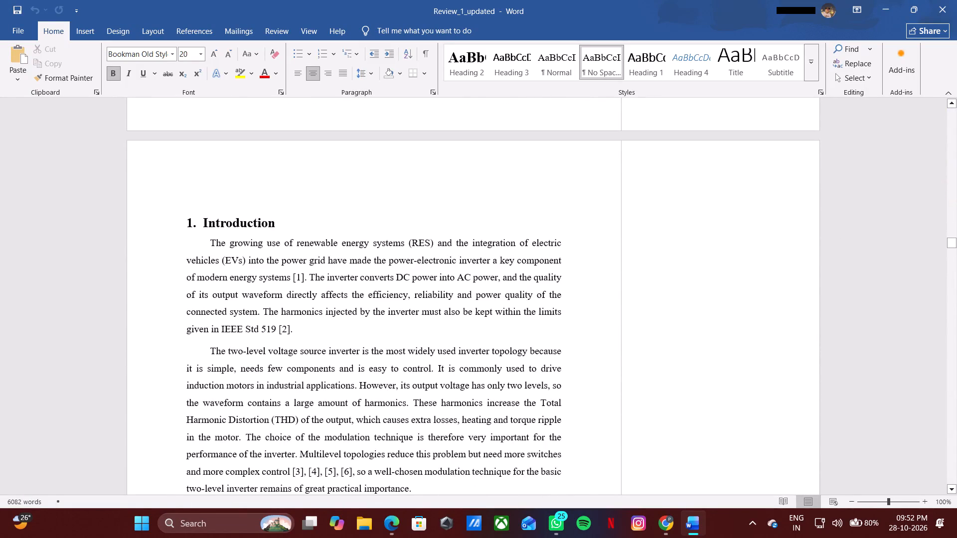
pyautogui.scroll(-20, 502, 305)
pyautogui.scroll(-12, 502, 305)
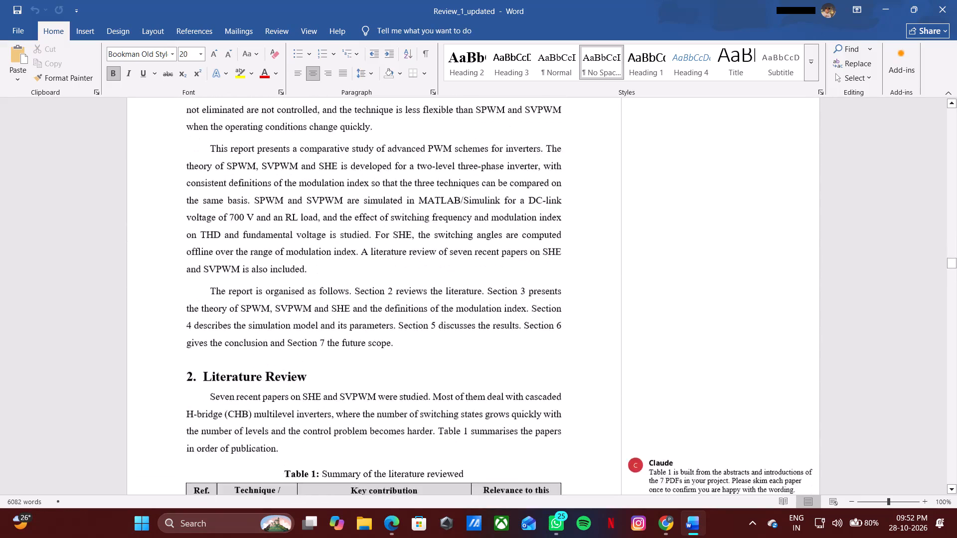
pyautogui.scroll(-4, 486, 309)
pyautogui.scroll(2, 448, 311)
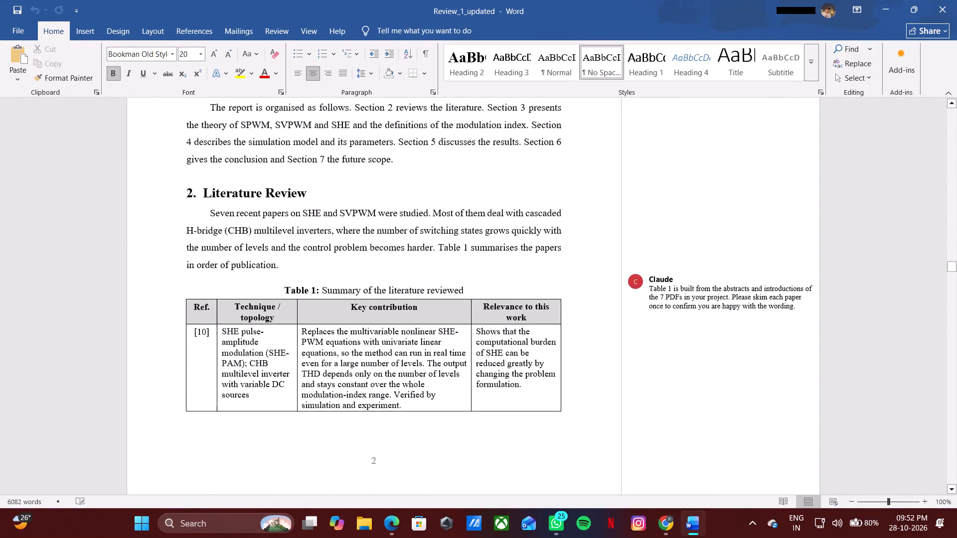
pyautogui.scroll(1, 437, 308)
pyautogui.moveTo(323, 245); pyautogui.dragTo(207, 245)
pyautogui.hotkey('ctrl', 'c')
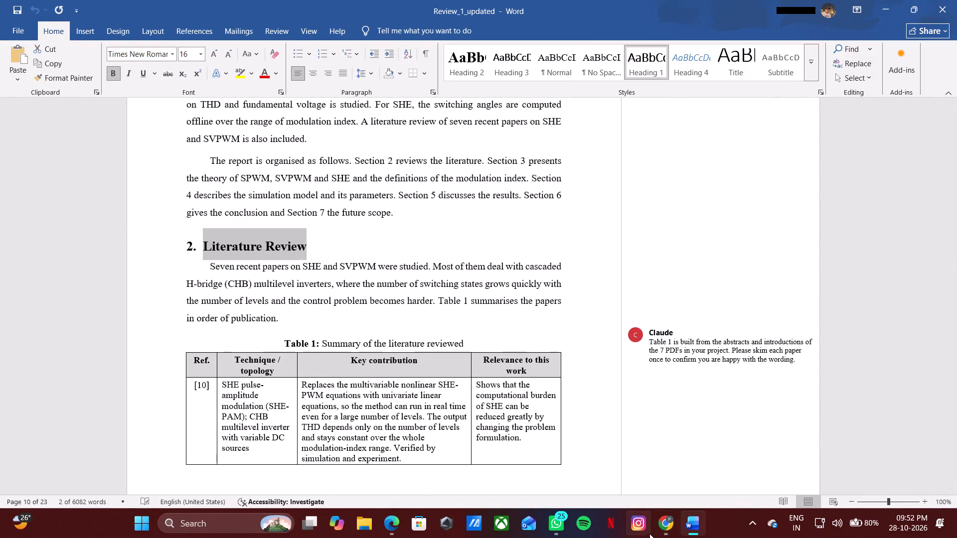
pyautogui.click(659, 527)
pyautogui.scroll(-1, 539, 376)
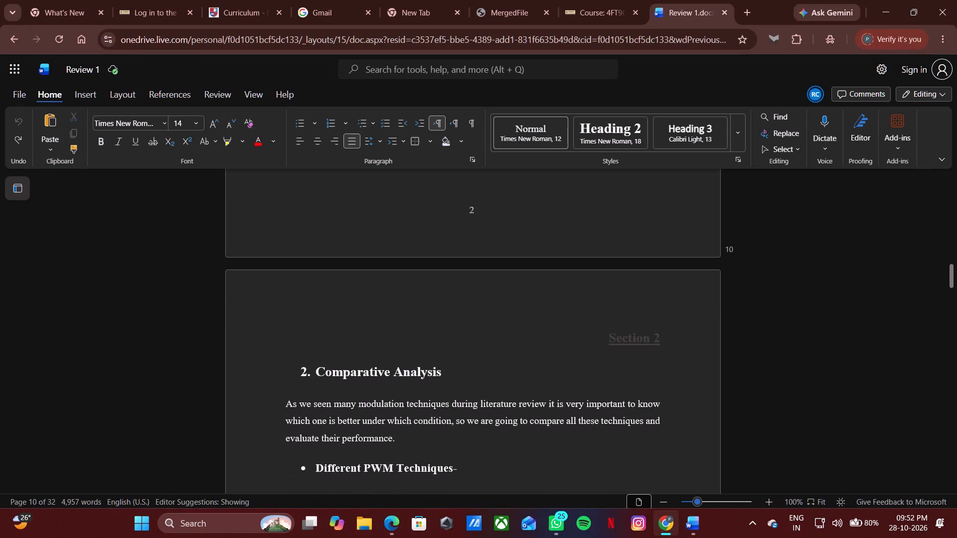
pyautogui.click(449, 365)
pyautogui.moveTo(449, 370); pyautogui.dragTo(318, 366)
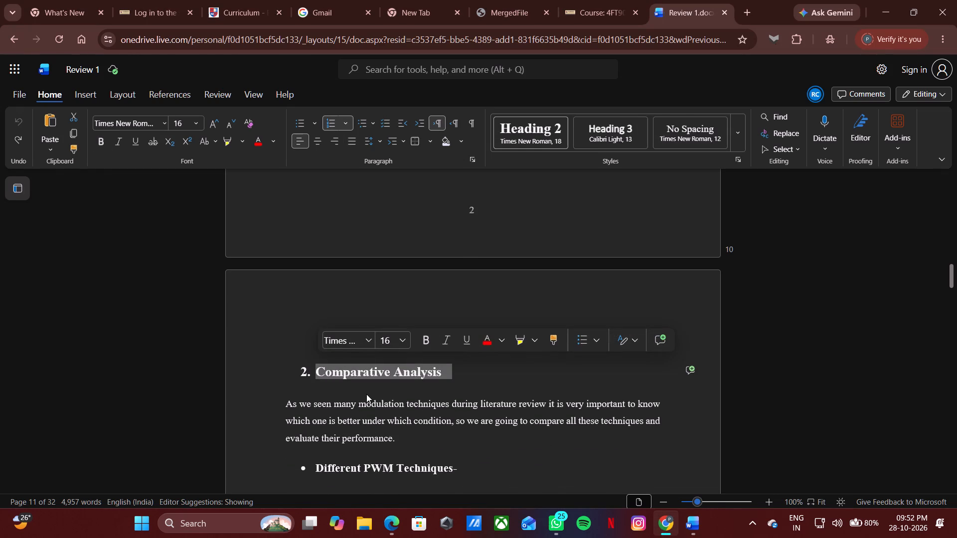
pyautogui.hotkey('ctrl', 'v')
pyautogui.click(519, 359)
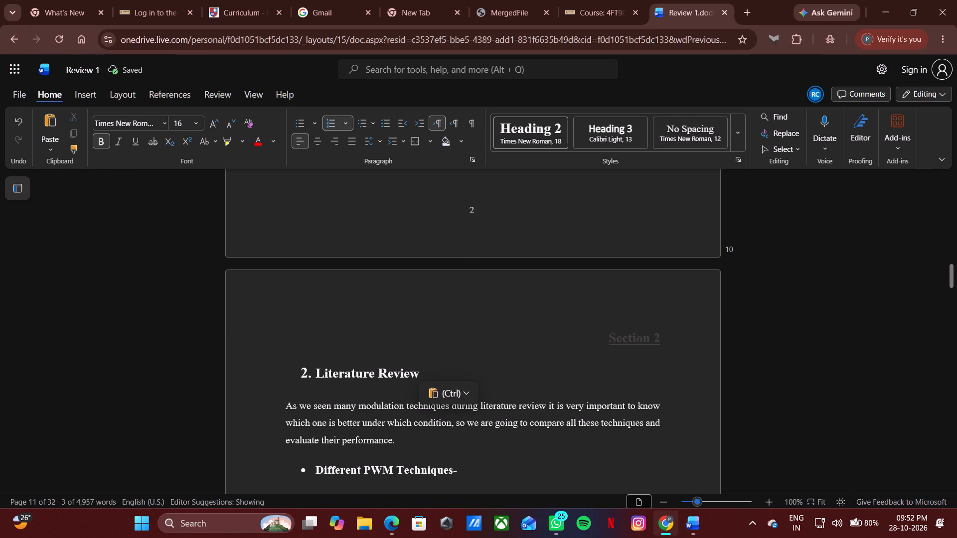
# Arrange Review_1_updated in desktop Word and Review 1 in Chrome side by side.
pyautogui.scroll(-3, 518, 360)
pyautogui.hotkey('alt', 'Tab')
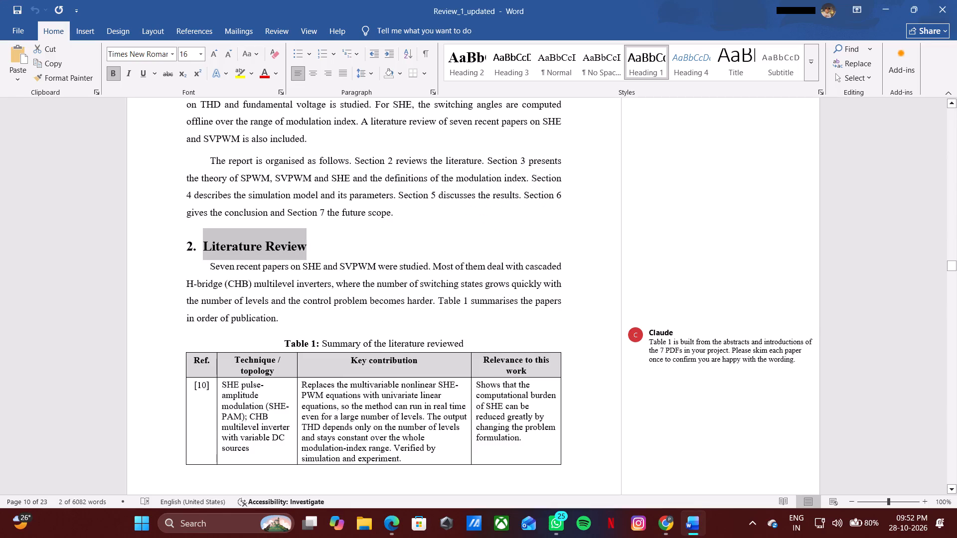
pyautogui.moveTo(673, 2); pyautogui.dragTo(0, 126)
pyautogui.click(609, 104)
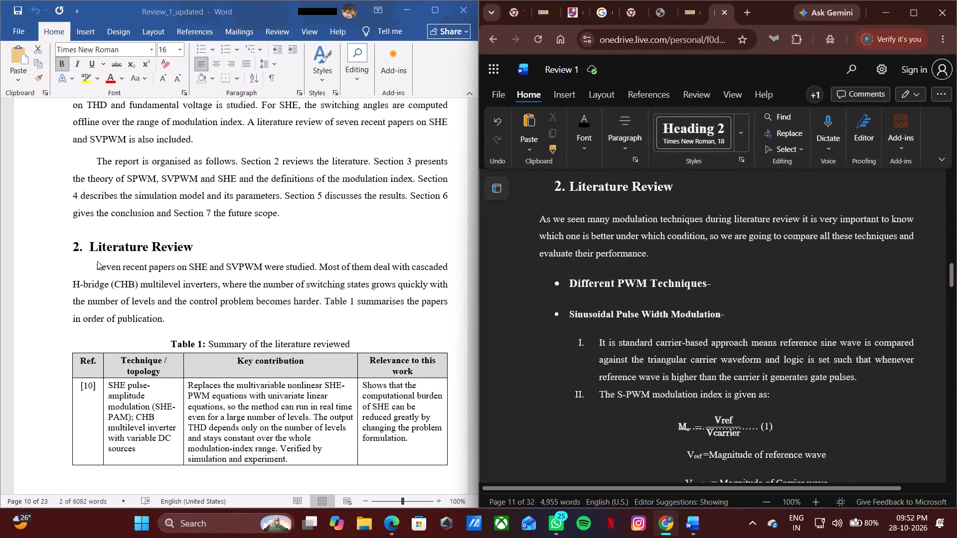
# Copy the introductory paragraph beginning "Seven recent papers on SHE and SVPWM" from the Literature Review section of Review_1_updated.
pyautogui.scroll(9, 94, 266)
pyautogui.scroll(10, 166, 305)
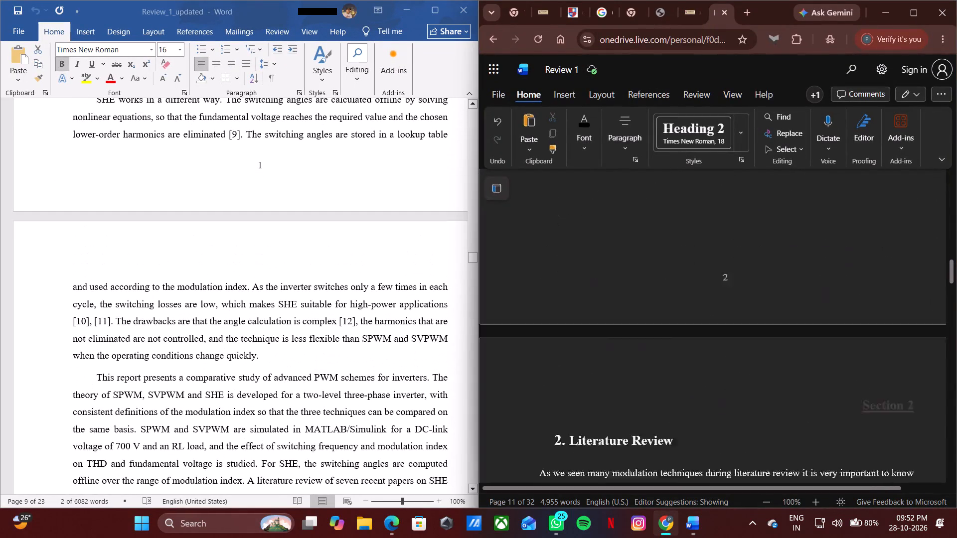
pyautogui.scroll(19, 587, 279)
pyautogui.scroll(-20, 586, 280)
pyautogui.scroll(-2, 586, 280)
pyautogui.scroll(-6, 356, 330)
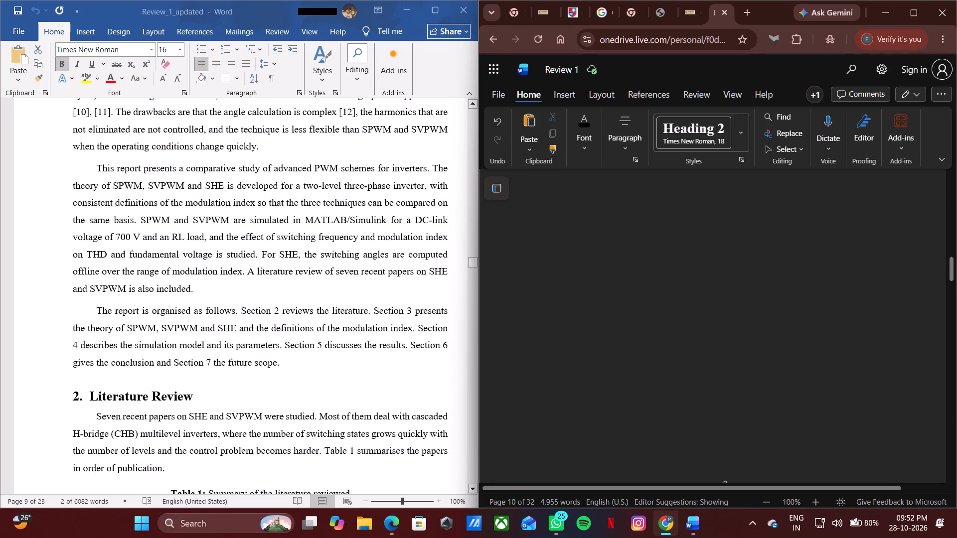
pyautogui.scroll(-12, 613, 324)
pyautogui.moveTo(91, 234); pyautogui.dragTo(150, 262)
pyautogui.click(240, 286)
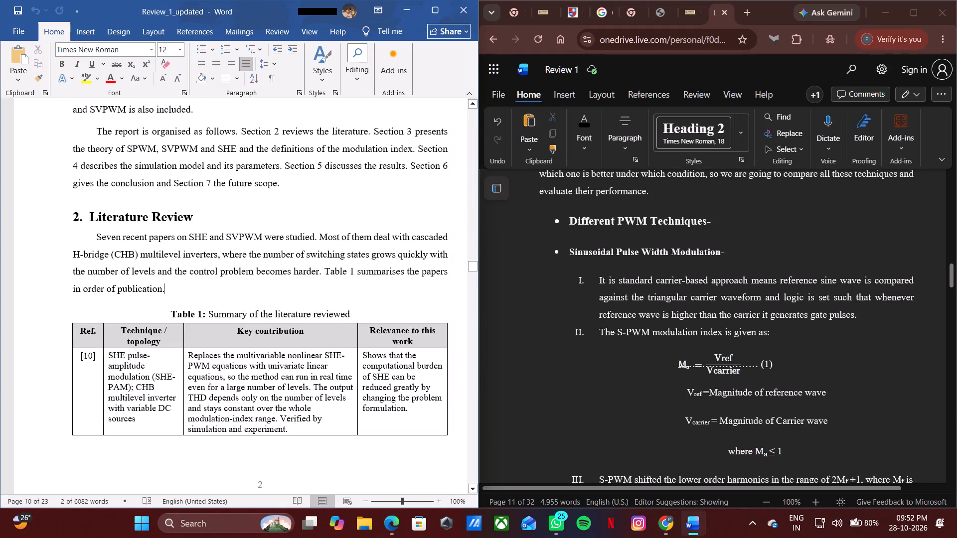
pyautogui.moveTo(176, 288); pyautogui.dragTo(96, 236)
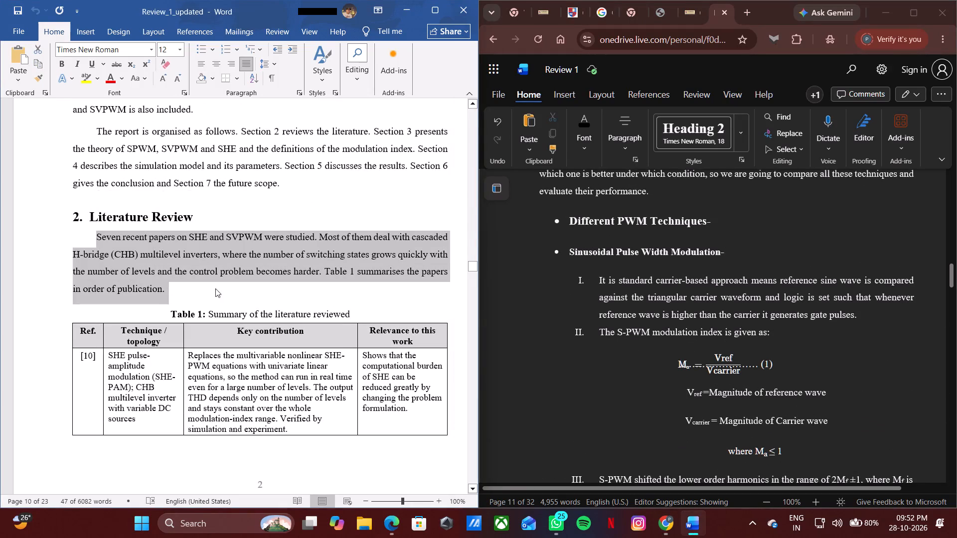
pyautogui.hotkey('ctrl', 'c')
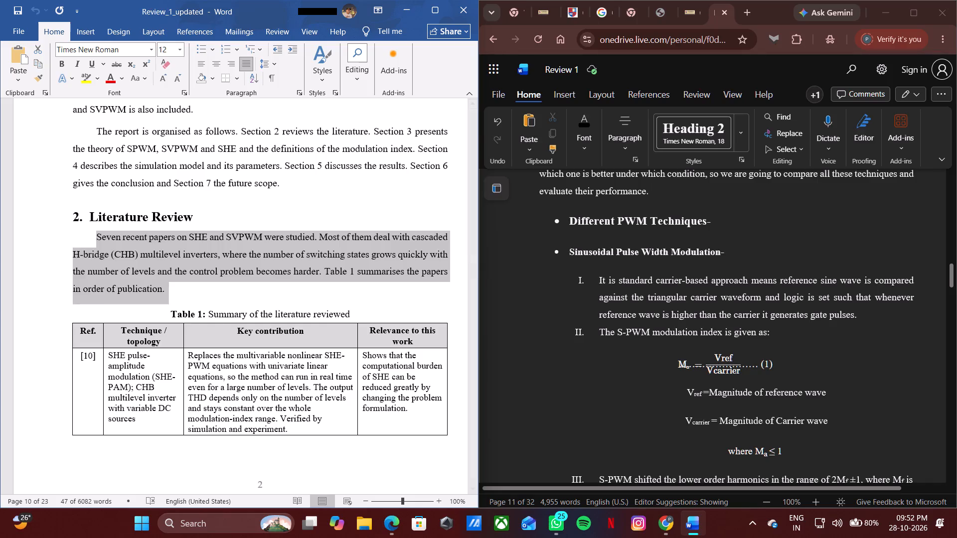
# Paste the copied paragraph into Review 1 under the Literature Review heading, after the opening word "As" of the existing paragraph.
pyautogui.scroll(7, 669, 310)
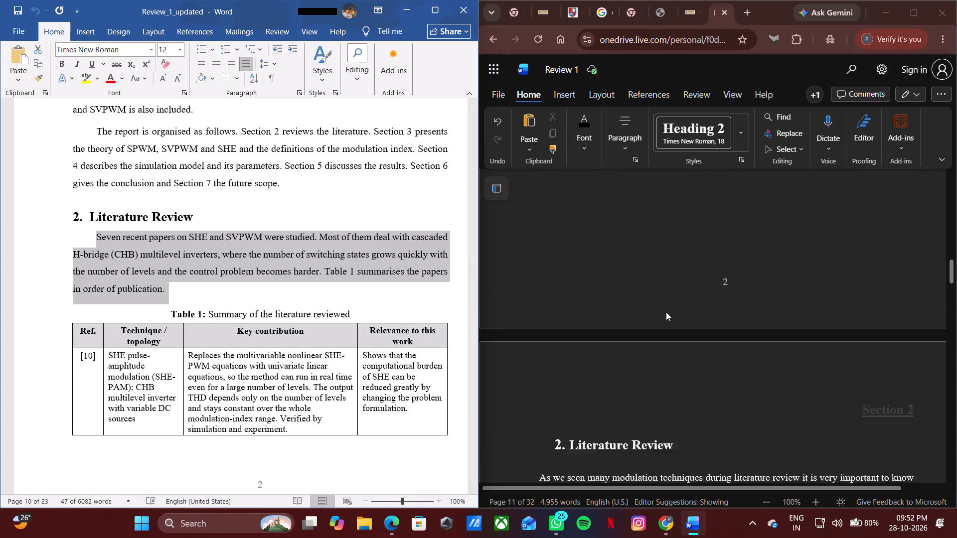
pyautogui.scroll(5, 666, 312)
pyautogui.scroll(-12, 666, 313)
pyautogui.scroll(3, 664, 308)
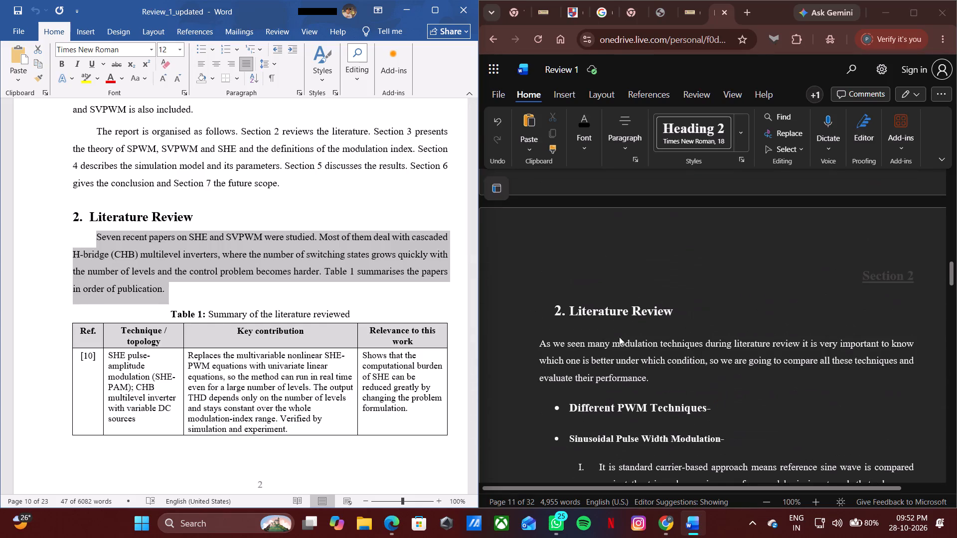
pyautogui.click(537, 342)
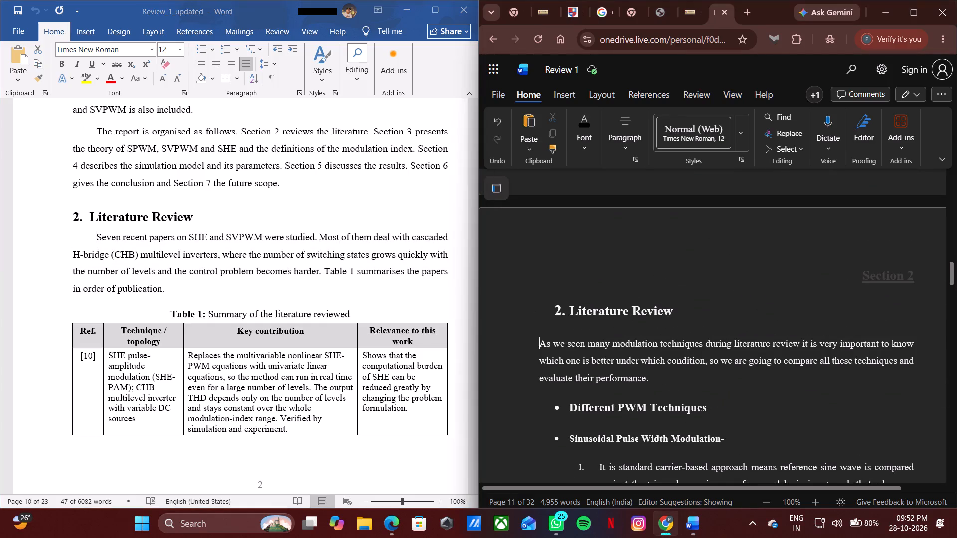
pyautogui.click(670, 379)
pyautogui.moveTo(663, 381); pyautogui.dragTo(553, 351)
pyautogui.click(553, 351)
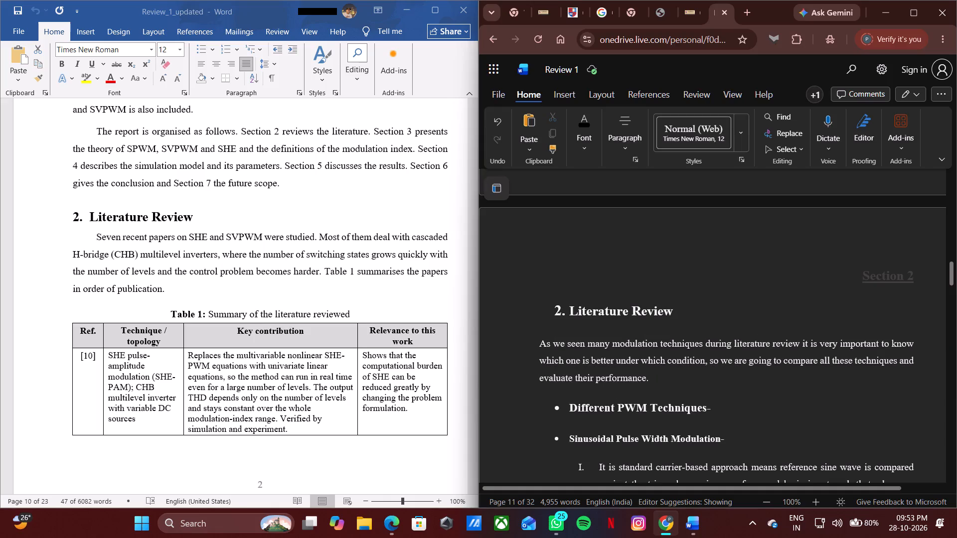
pyautogui.hotkey('ctrl', 'v')
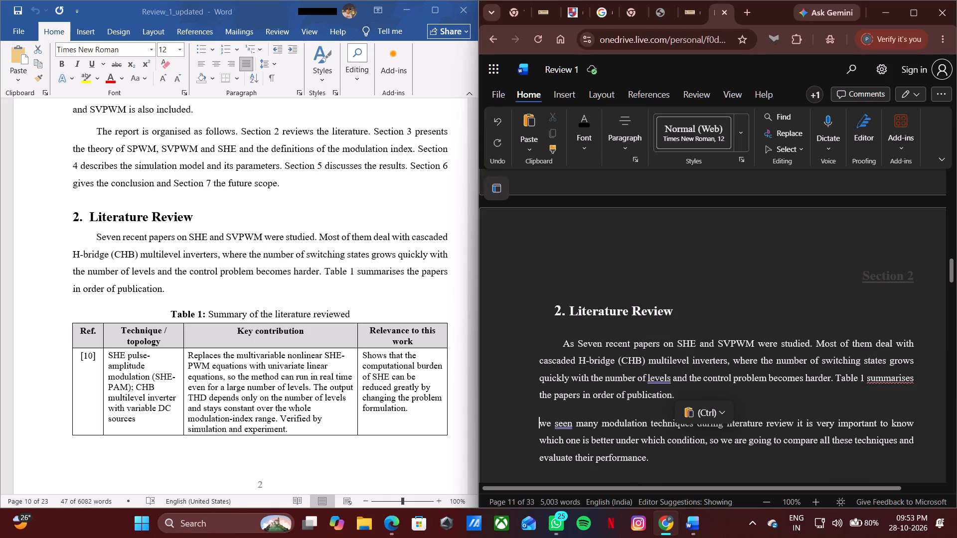
pyautogui.hotkey('ctrl', 'z')
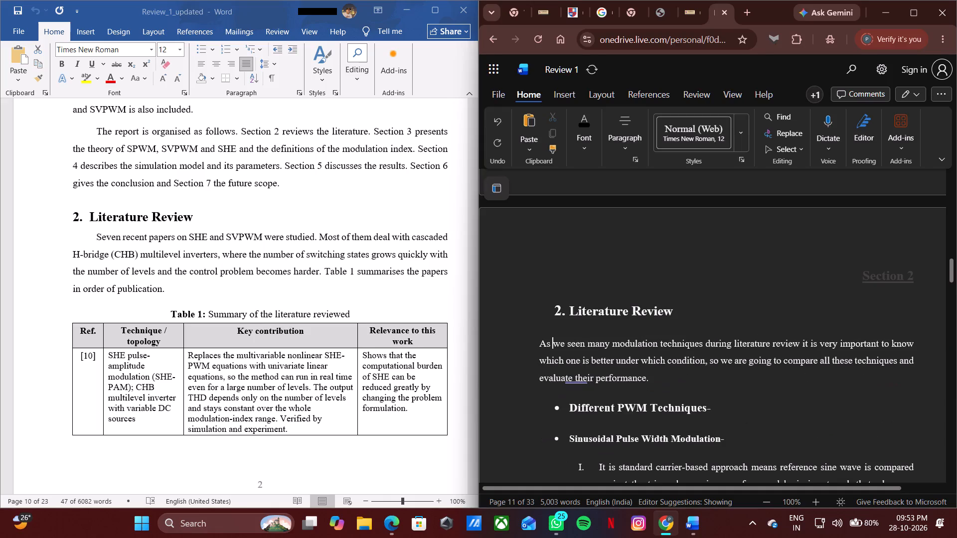
pyautogui.hotkey('ctrl', 'v')
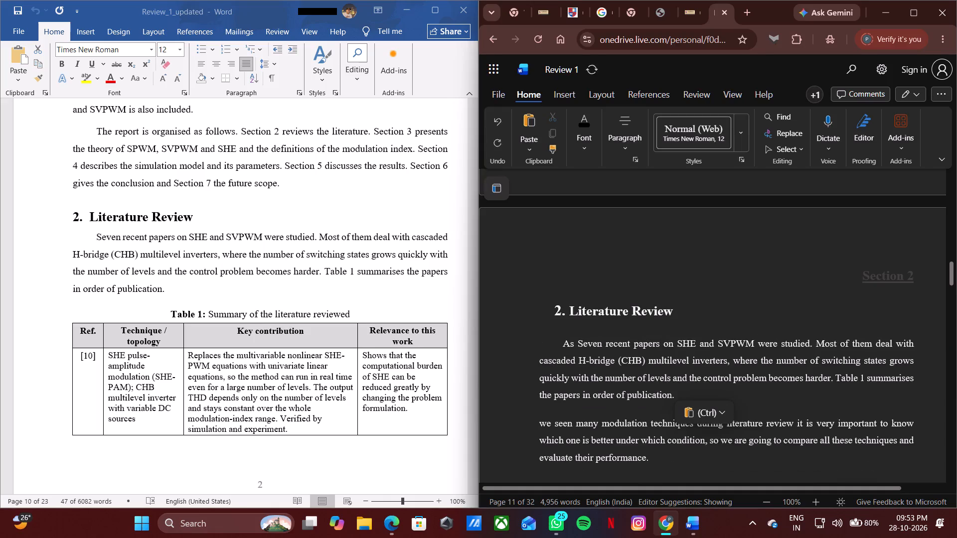
# Delete the stray word "As" before "Seven recent papers", undoing the extra deletions that merge the paragraph into the Literature Review heading.
pyautogui.click(577, 341)
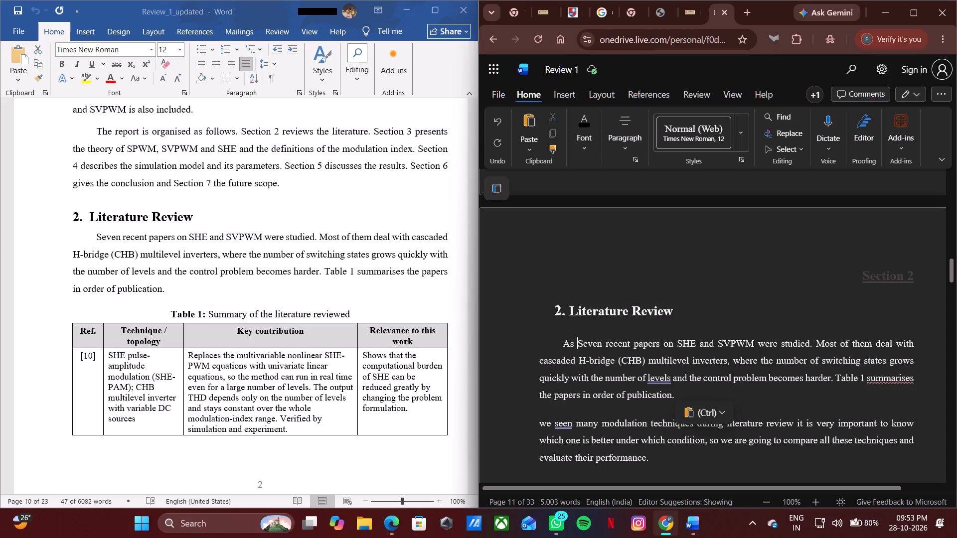
pyautogui.press('BackSpace')
pyautogui.press('BackSpace')
pyautogui.press('BackSpace')
pyautogui.press('BackSpace')
pyautogui.press('BackSpace')
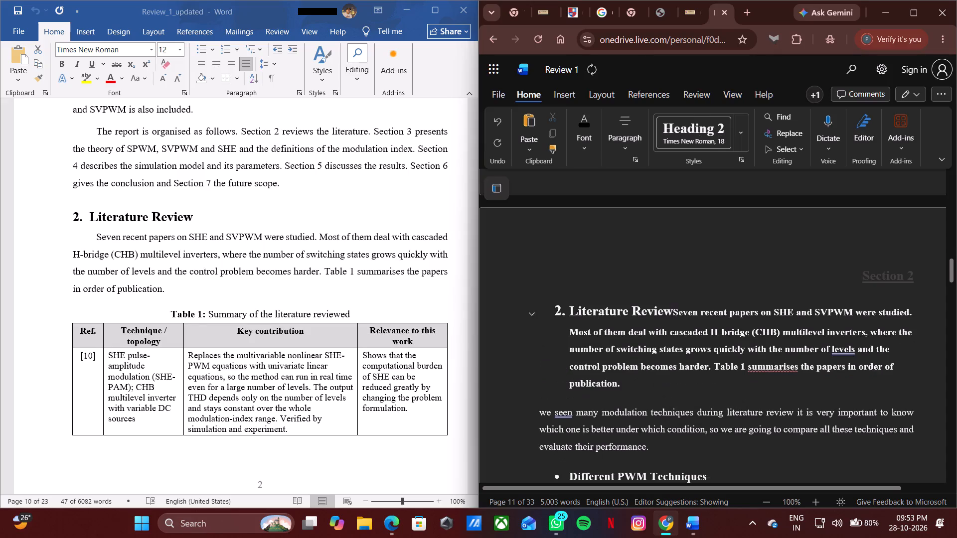
pyautogui.press('Return')
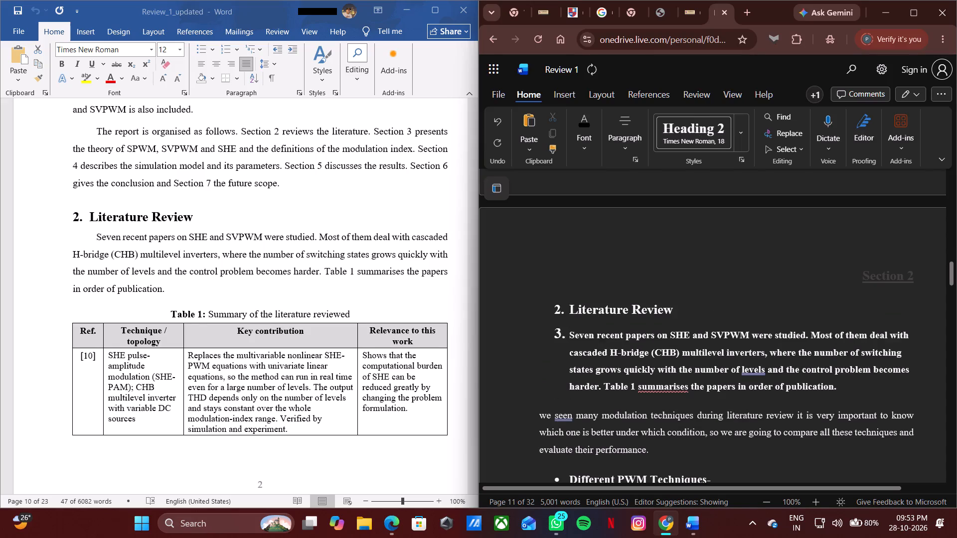
pyautogui.press('BackSpace')
pyautogui.press('BackSpace')
pyautogui.press('BackSpace')
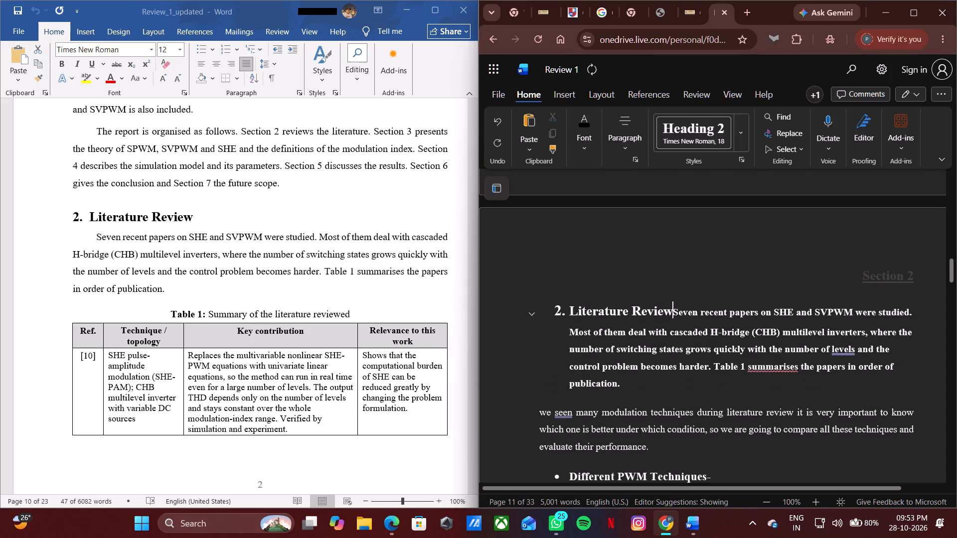
pyautogui.hotkey('ctrl', 'z')
pyautogui.hotkey('ctrl', 'z')
pyautogui.hotkey('ctrl', 'z')
pyautogui.hotkey('ctrl', 'z')
pyautogui.hotkey('ctrl', 'z')
# Delete the old paragraph beginning "we seen many modulation techniques" below the pasted paragraph in Review 1.
pyautogui.scroll(-1, 640, 409)
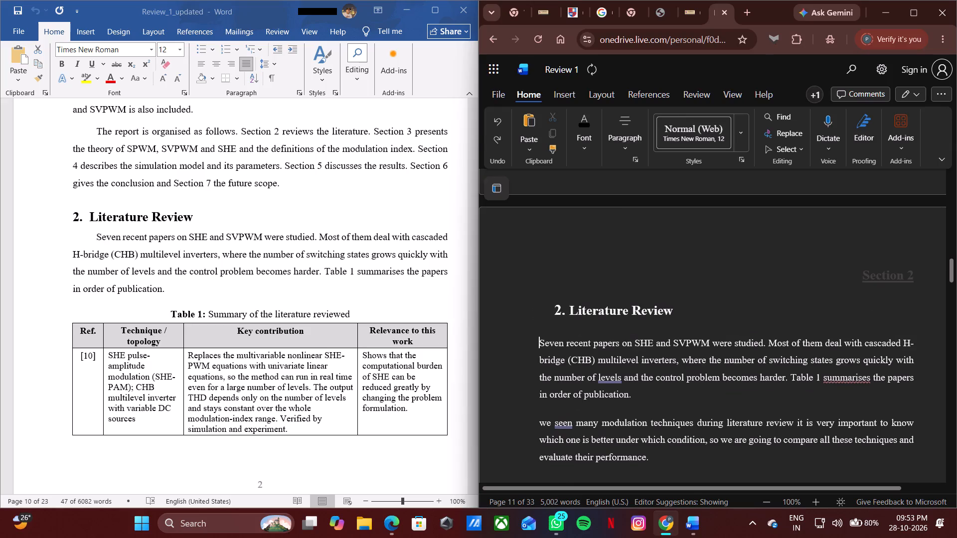
pyautogui.scroll(-1, 640, 409)
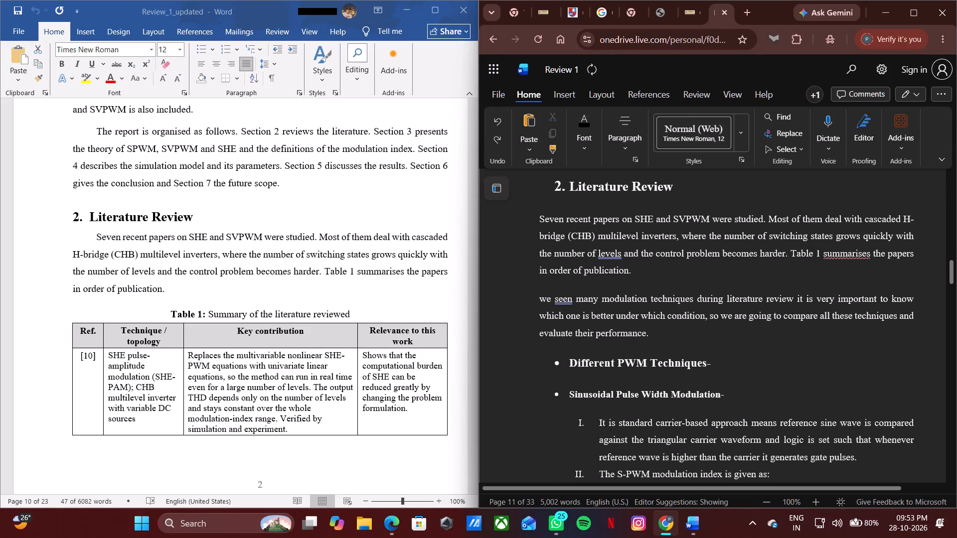
pyautogui.moveTo(658, 334); pyautogui.dragTo(530, 306)
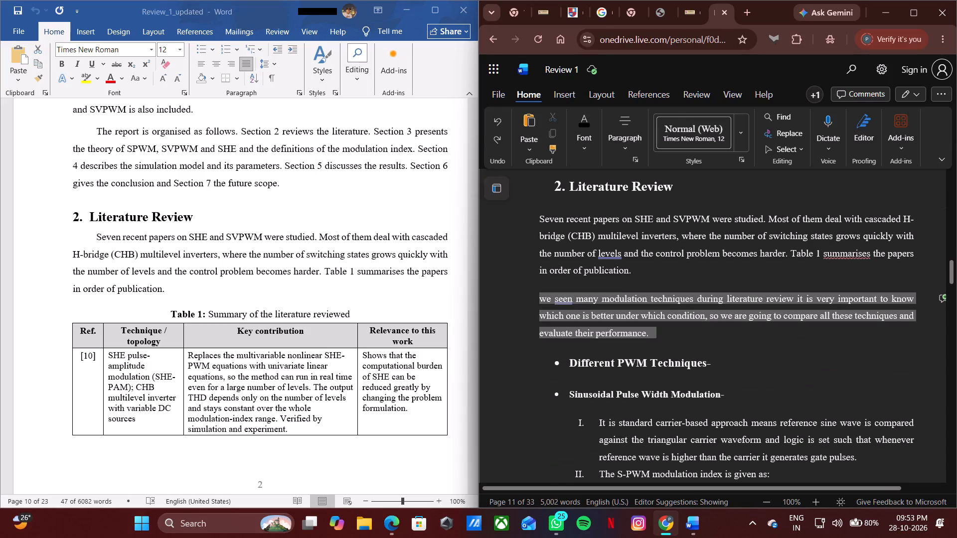
pyautogui.moveTo(530, 306); pyautogui.dragTo(530, 306)
pyautogui.press('BackSpace')
# Delete the old content from the "Different PWM Techniques-" heading through the last Selective Harmonic Elimination point in Review 1.
pyautogui.scroll(-4, 606, 326)
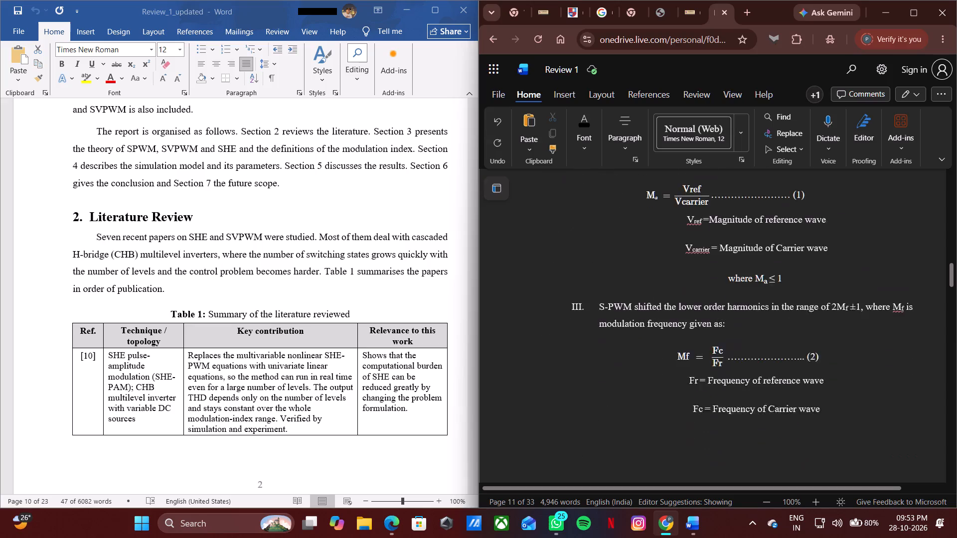
pyautogui.scroll(-14, 606, 326)
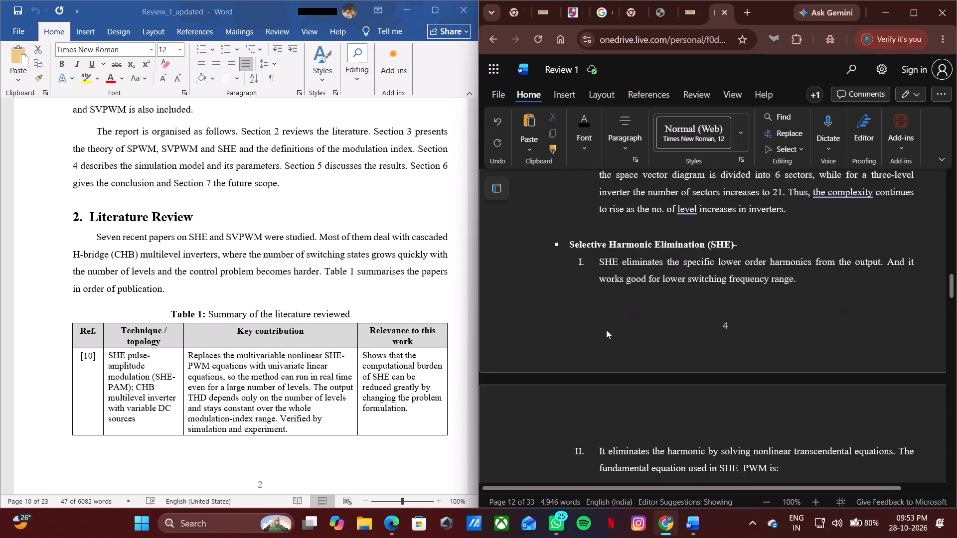
pyautogui.scroll(-16, 606, 330)
pyautogui.scroll(2, 606, 340)
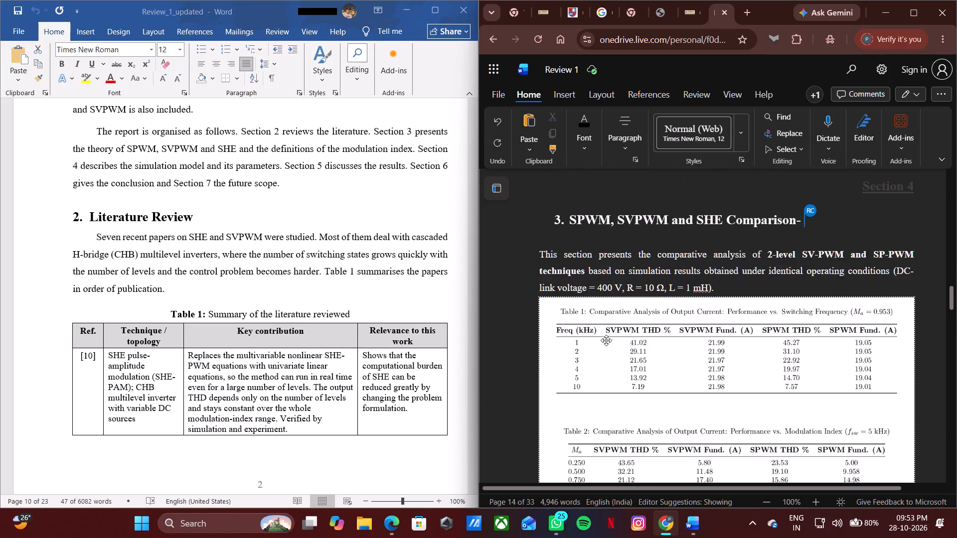
pyautogui.scroll(10, 606, 340)
pyautogui.moveTo(697, 389); pyautogui.dragTo(622, 182)
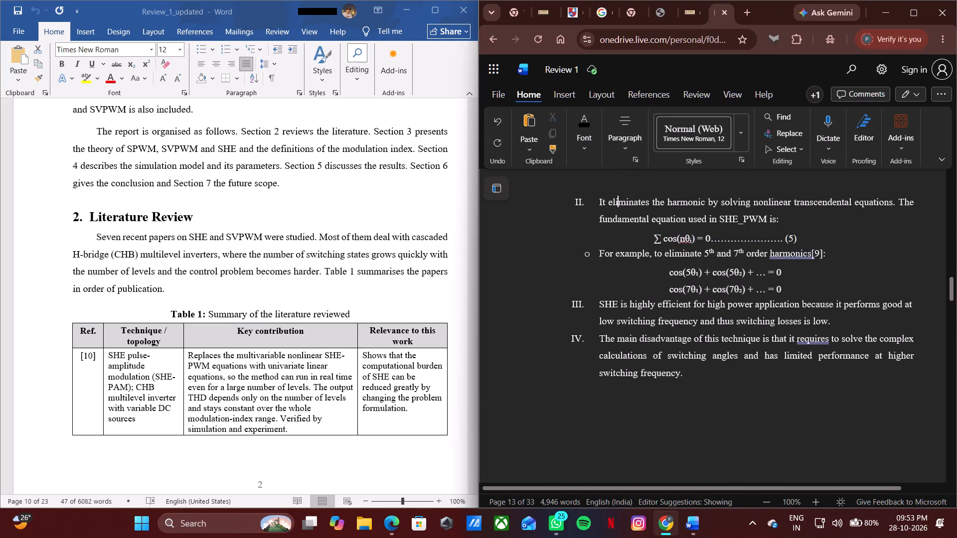
pyautogui.click(680, 377)
pyautogui.click(689, 399)
pyautogui.moveTo(714, 428); pyautogui.dragTo(600, 262)
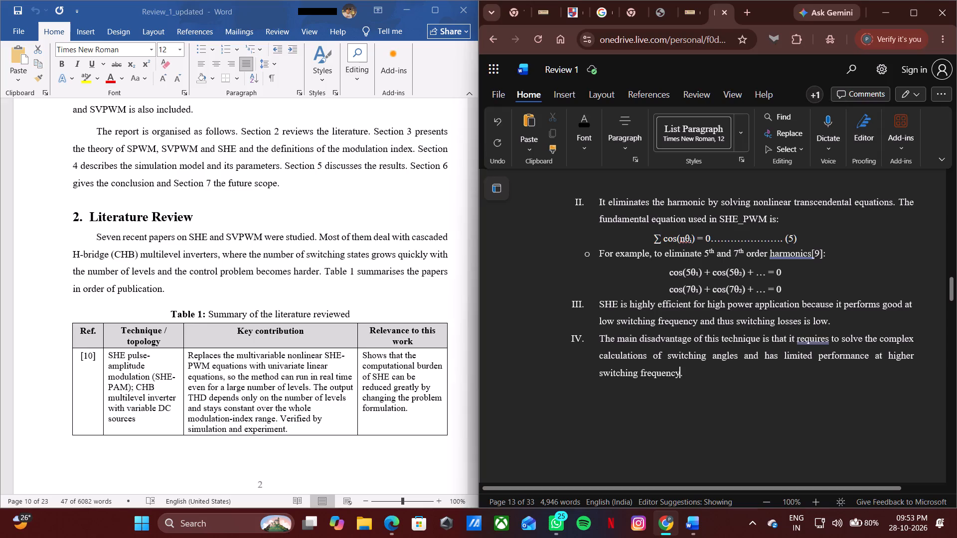
pyautogui.moveTo(600, 262); pyautogui.dragTo(585, 226)
pyautogui.click(911, 11)
pyautogui.click(531, 389)
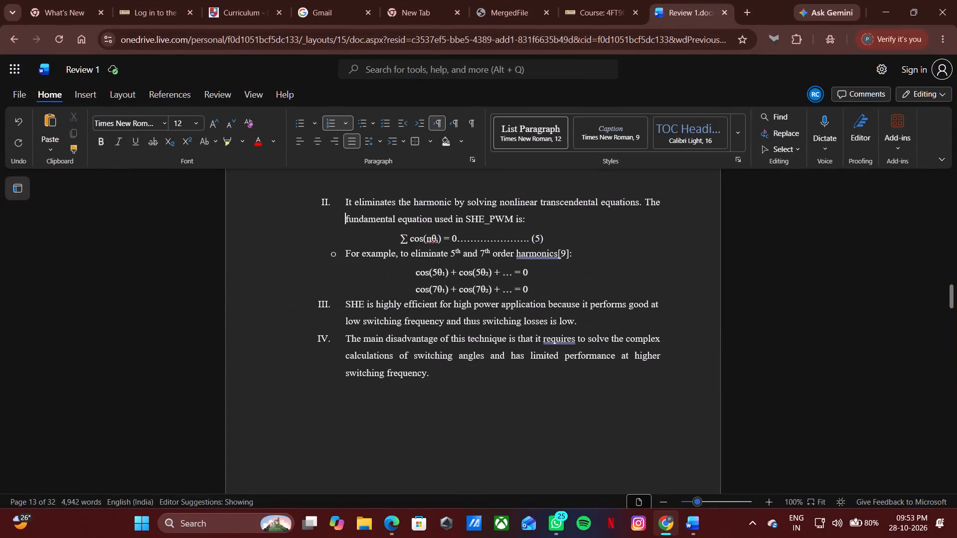
pyautogui.moveTo(444, 383); pyautogui.dragTo(411, 353)
pyautogui.click(429, 384)
pyautogui.doubleClick(418, 374)
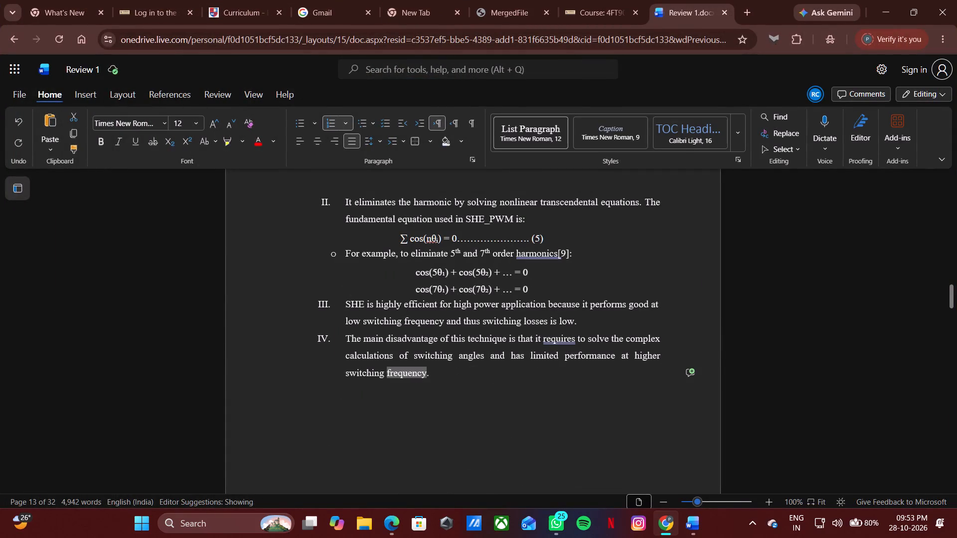
pyautogui.click(441, 387)
pyautogui.click(450, 392)
pyautogui.click(447, 394)
pyautogui.click(456, 383)
pyautogui.moveTo(452, 382); pyautogui.dragTo(421, 349)
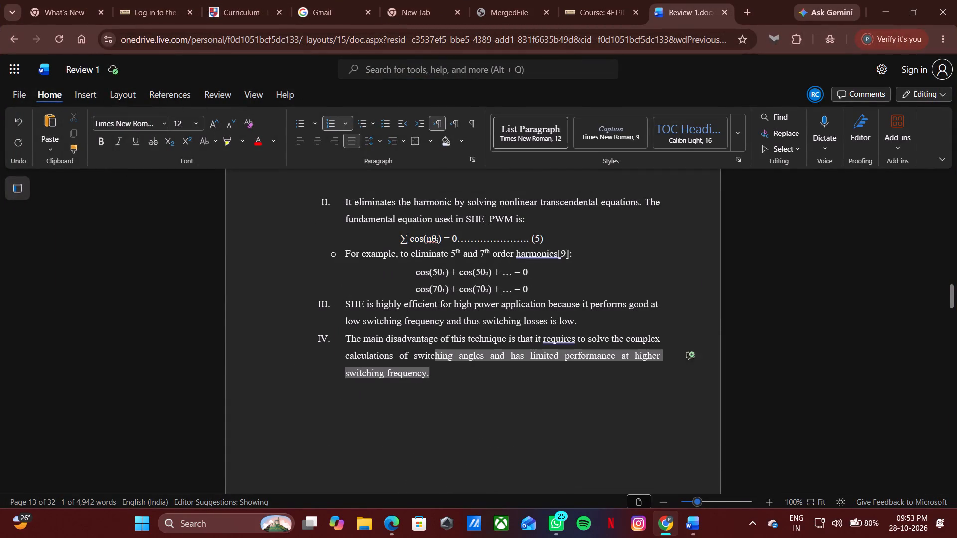
pyautogui.moveTo(421, 349); pyautogui.dragTo(367, 74)
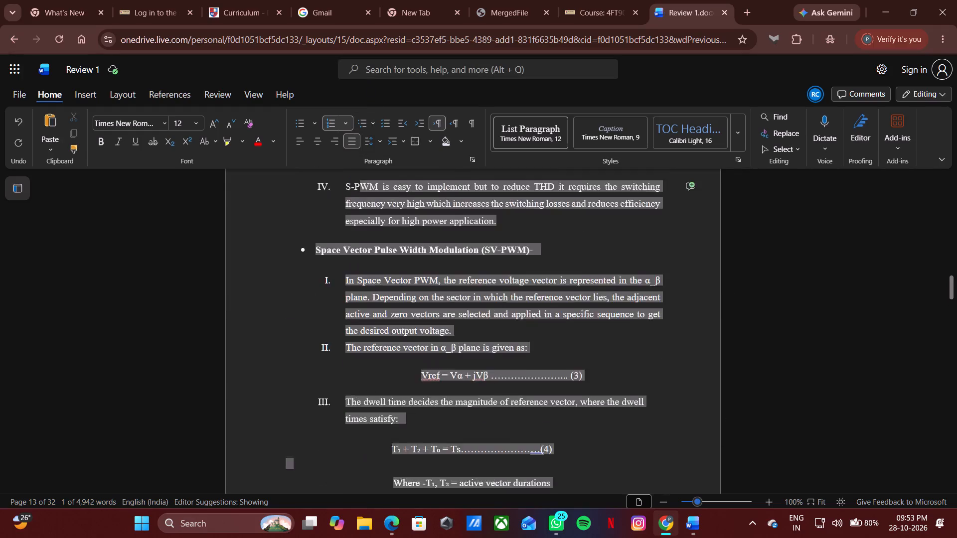
pyautogui.moveTo(367, 74); pyautogui.dragTo(355, 303)
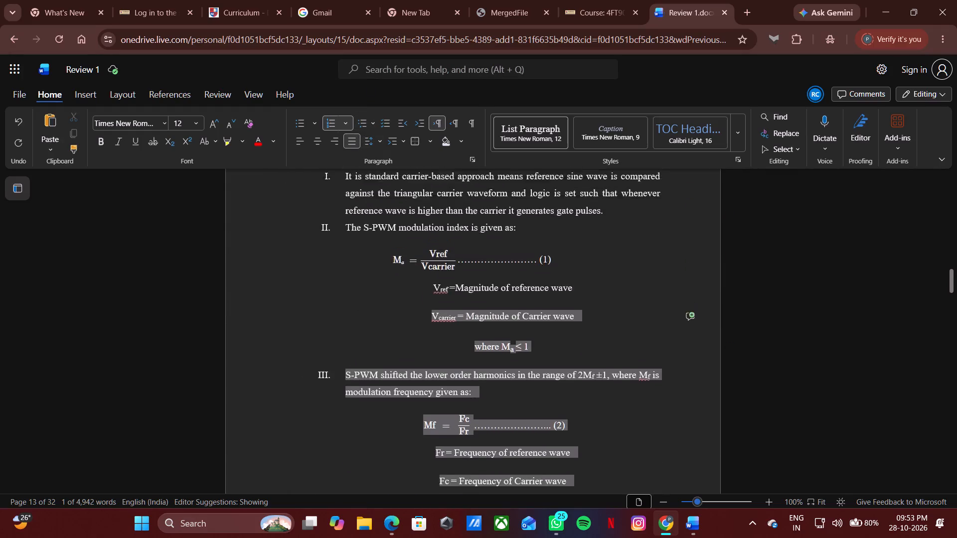
pyautogui.moveTo(355, 303); pyautogui.dragTo(329, 366)
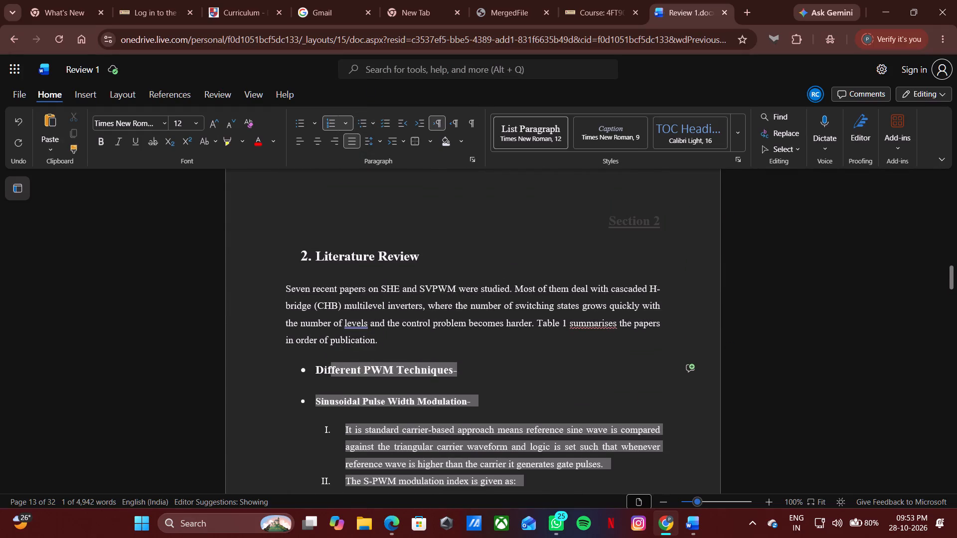
pyautogui.moveTo(329, 366); pyautogui.dragTo(282, 359)
pyautogui.press('BackSpace')
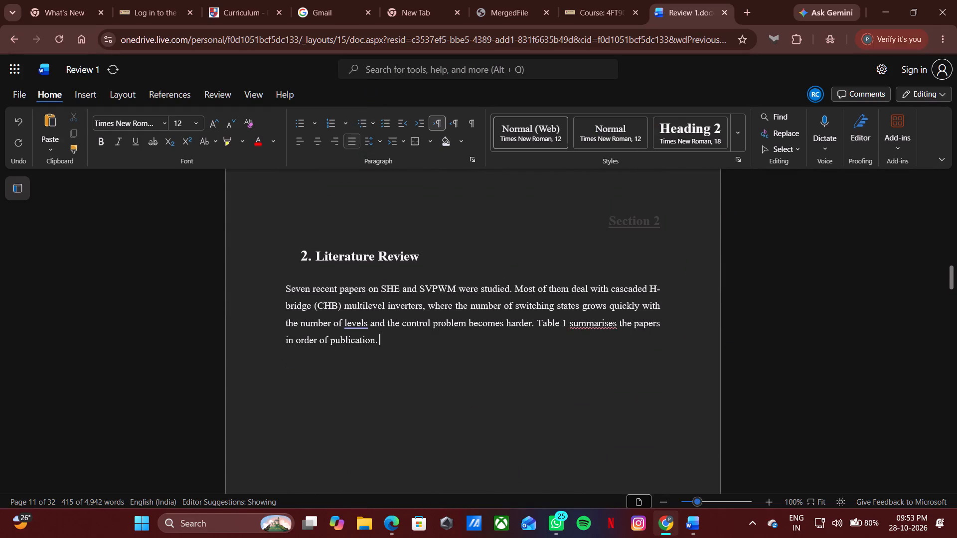
# Switch to Review_1_updated and examine the rest of its Literature Review, from Table 1 to section 2.1.
pyautogui.hotkey('alt', 'Tab')
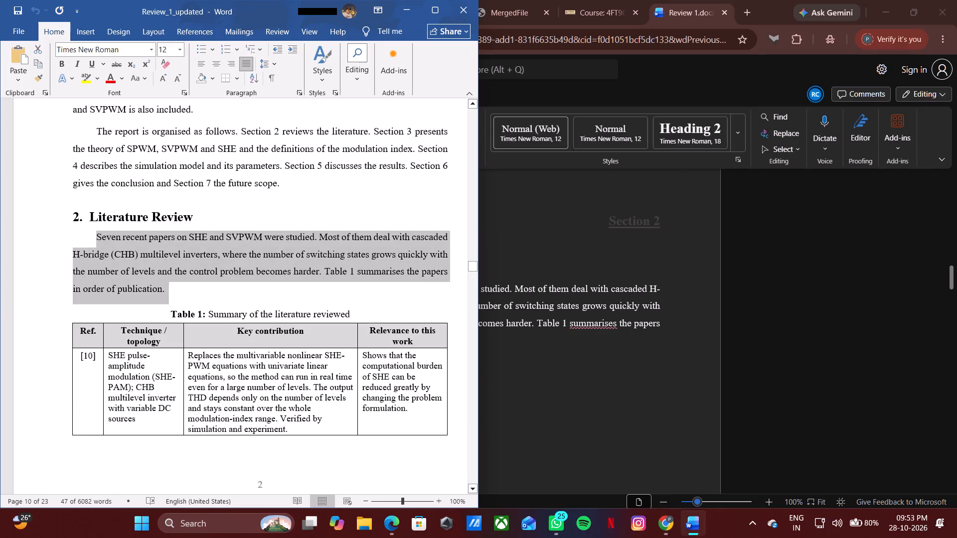
pyautogui.scroll(-19, 243, 361)
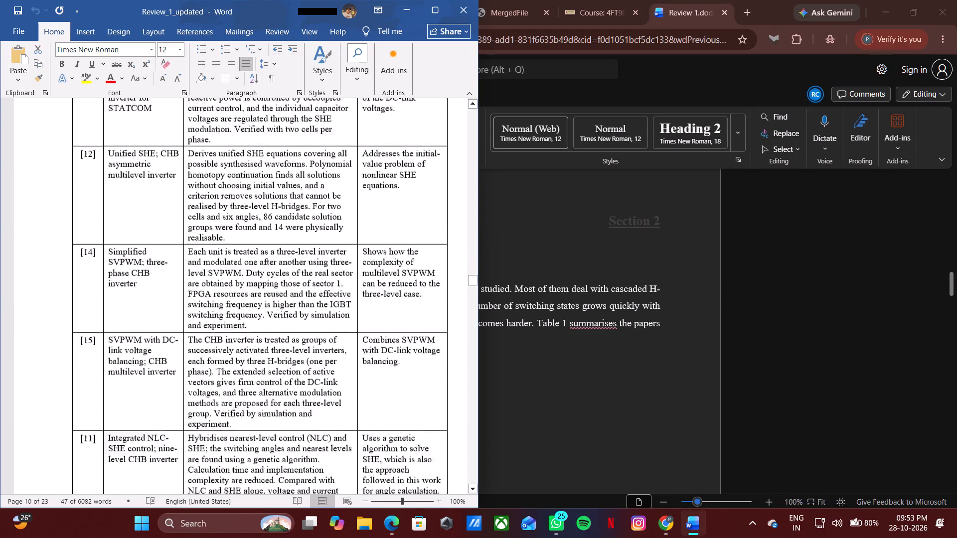
pyautogui.scroll(-6, 244, 370)
pyautogui.scroll(-14, 289, 388)
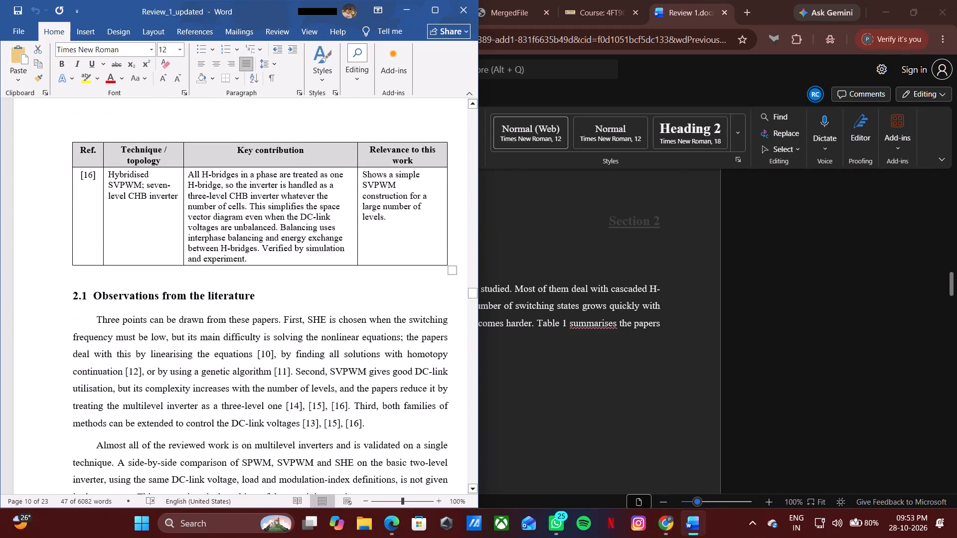
pyautogui.click(263, 290)
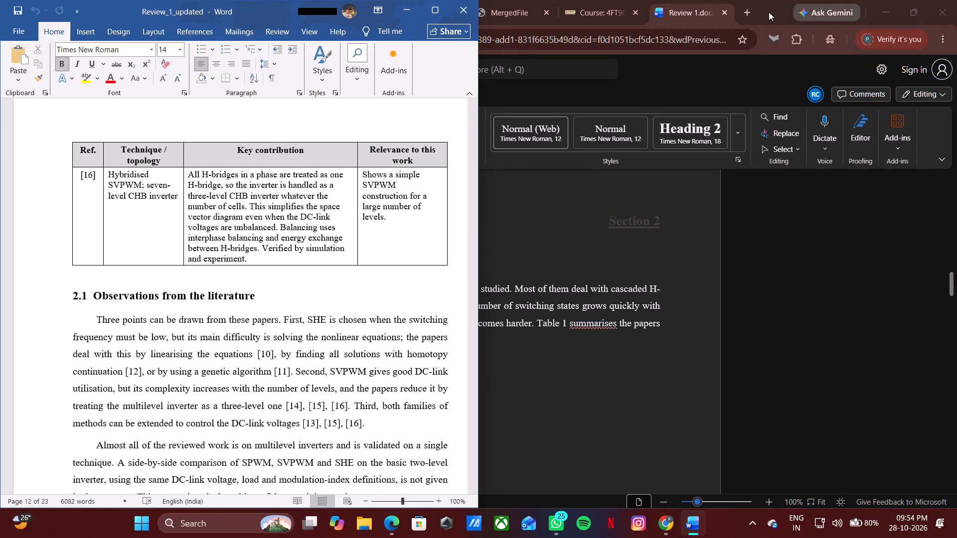
# Arrange the browser window showing Review 1 side by side with Review_1_updated.
pyautogui.moveTo(765, 12); pyautogui.dragTo(801, 0)
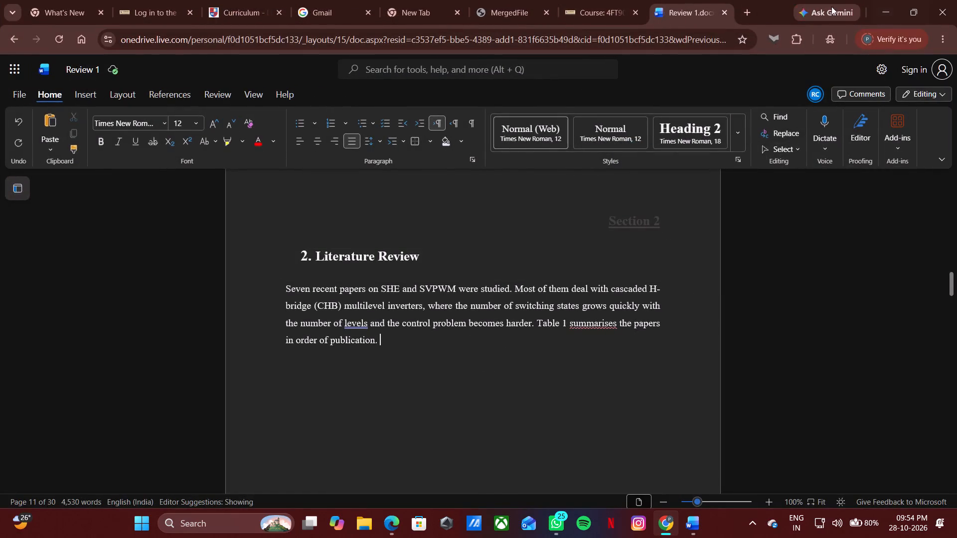
pyautogui.moveTo(781, 8); pyautogui.dragTo(956, 9)
pyautogui.moveTo(775, 11); pyautogui.dragTo(866, 169)
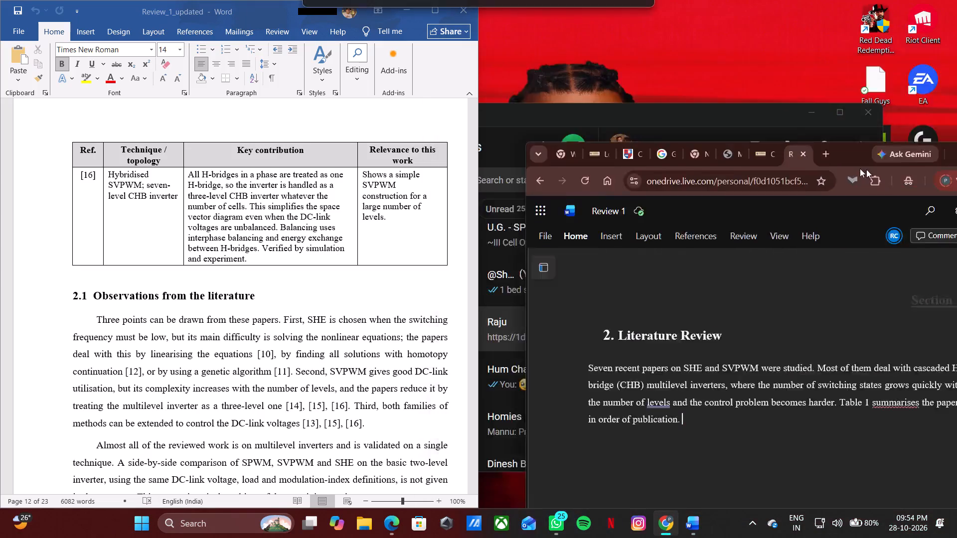
pyautogui.moveTo(866, 169); pyautogui.dragTo(956, 176)
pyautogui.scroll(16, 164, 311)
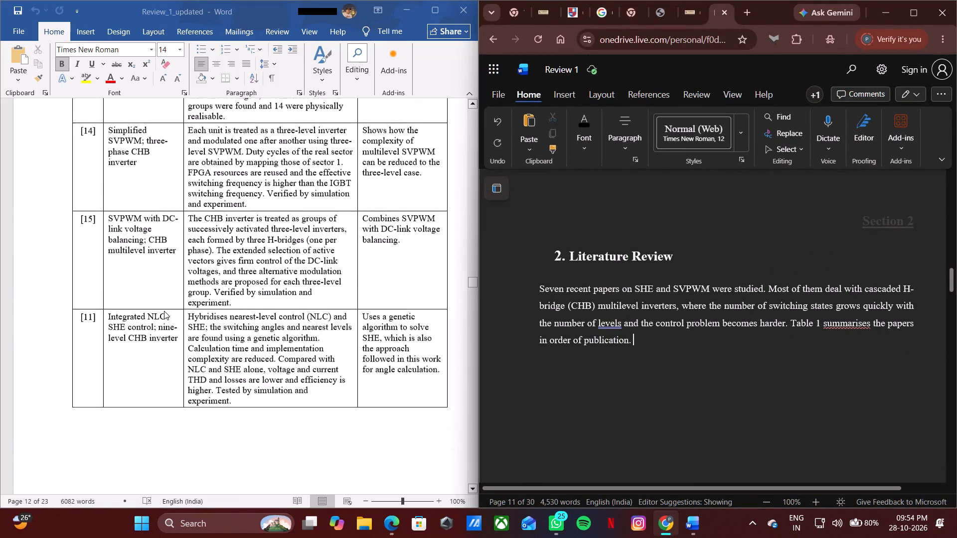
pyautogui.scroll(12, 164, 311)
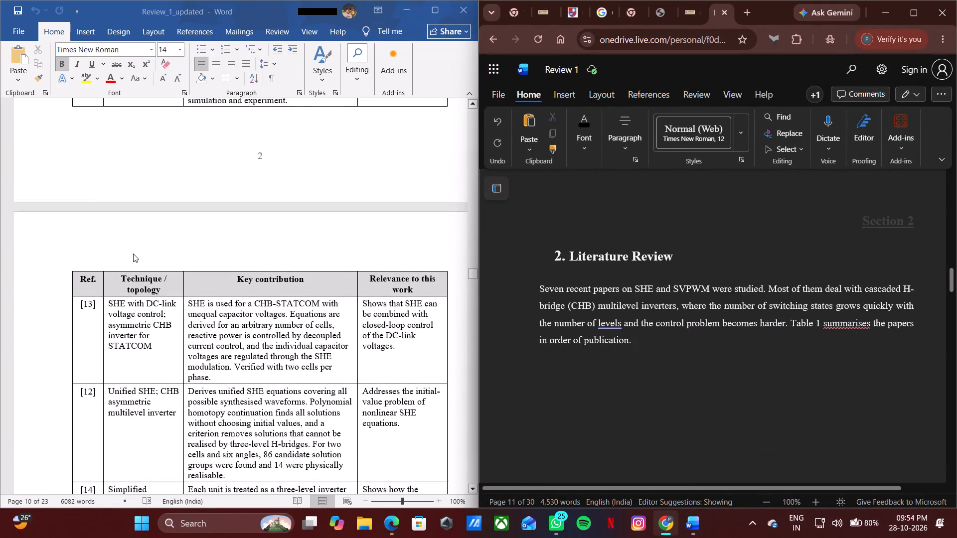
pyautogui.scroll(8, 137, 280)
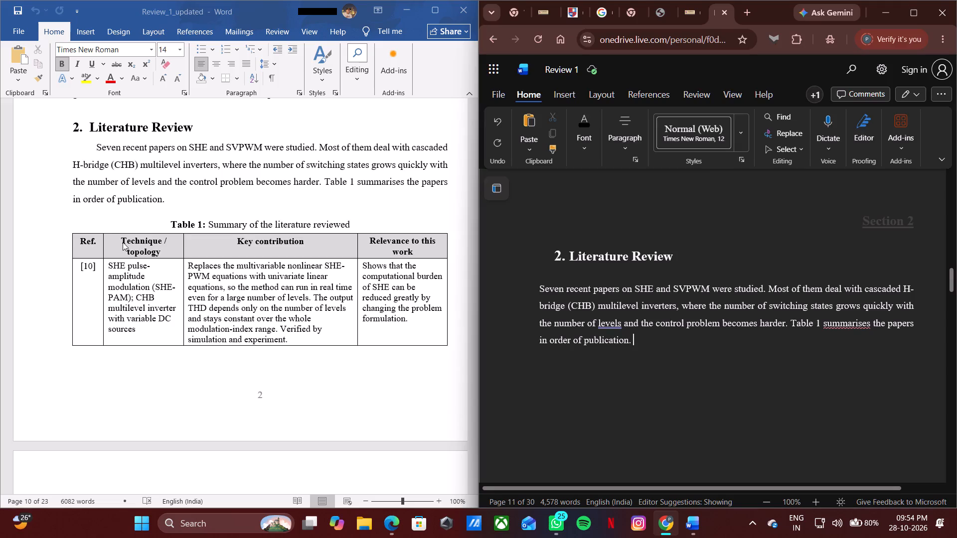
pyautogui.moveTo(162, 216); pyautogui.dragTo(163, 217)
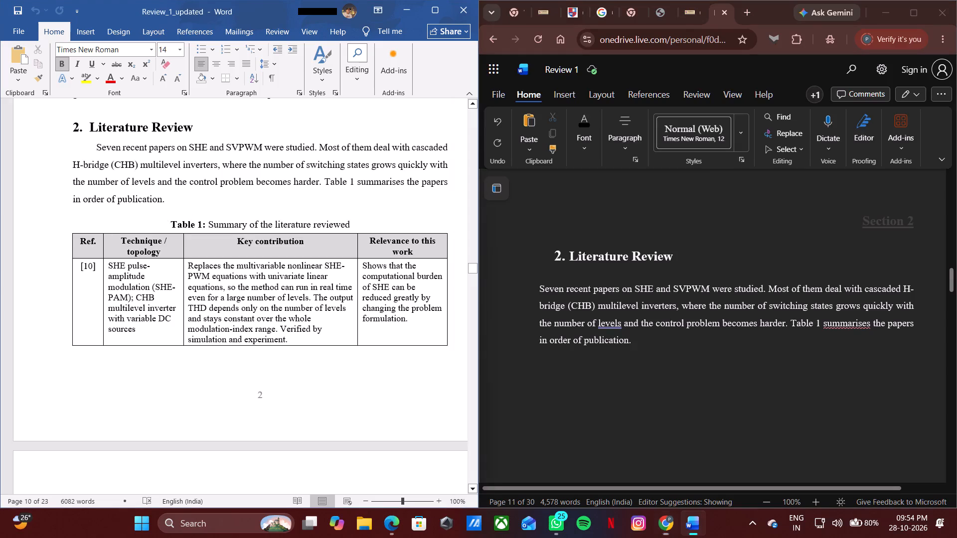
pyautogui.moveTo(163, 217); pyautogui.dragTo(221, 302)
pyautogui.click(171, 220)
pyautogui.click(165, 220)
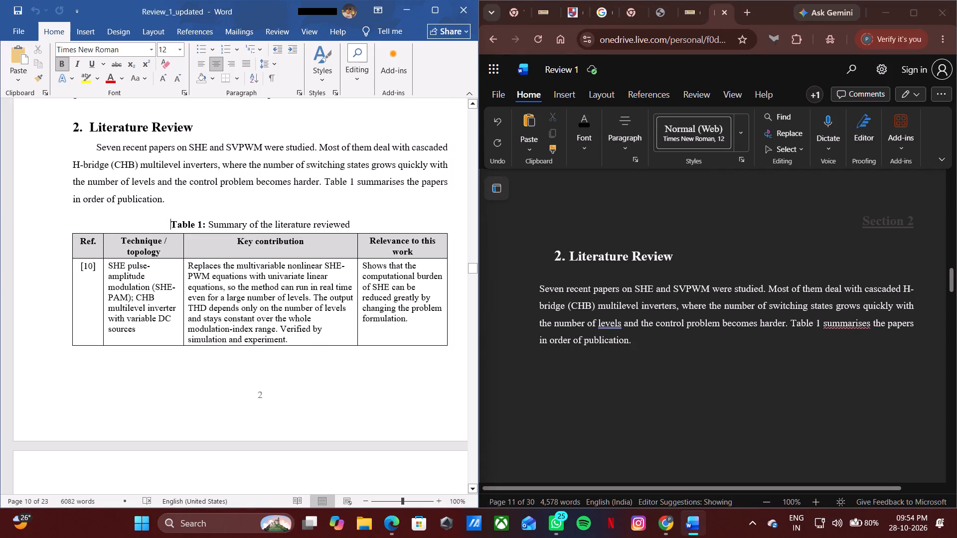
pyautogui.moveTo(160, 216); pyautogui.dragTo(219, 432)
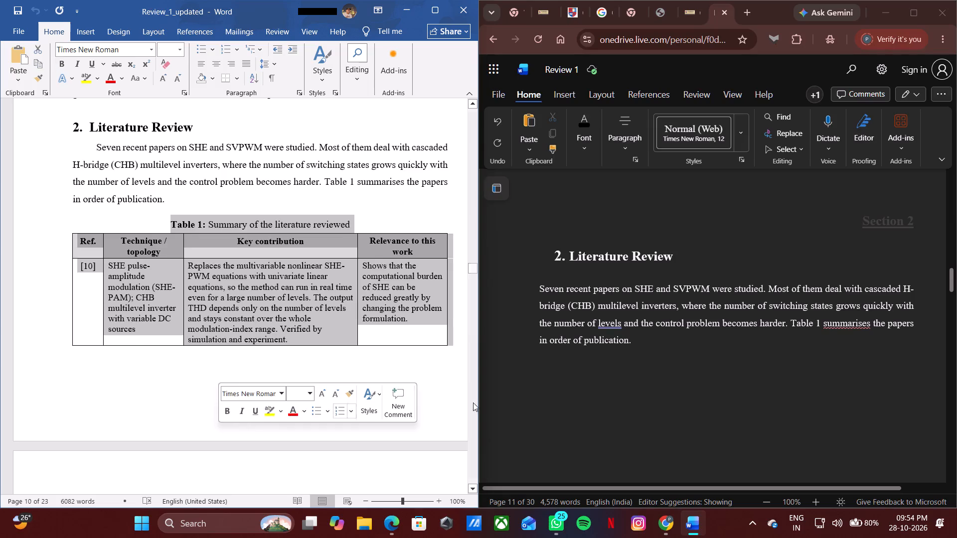
# Accept the suggested corrections in Review 1's Literature Review paragraph: a comma after "levels" and the spelling "summarizes".
pyautogui.click(641, 381)
pyautogui.click(617, 322)
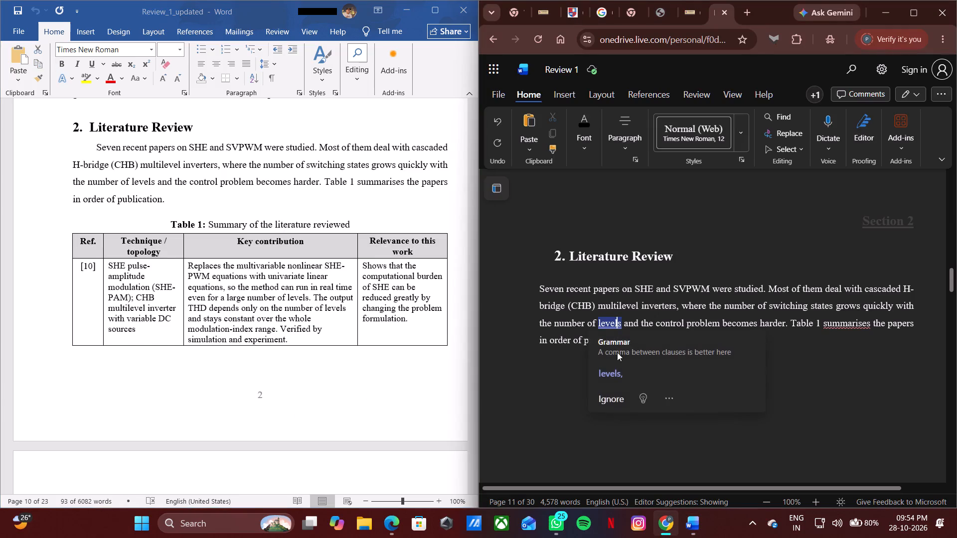
pyautogui.click(617, 374)
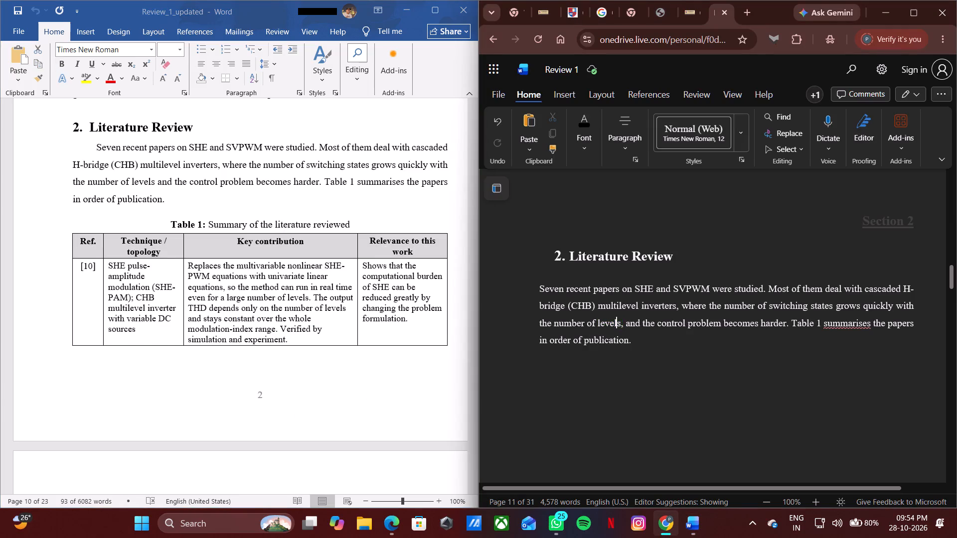
pyautogui.click(850, 327)
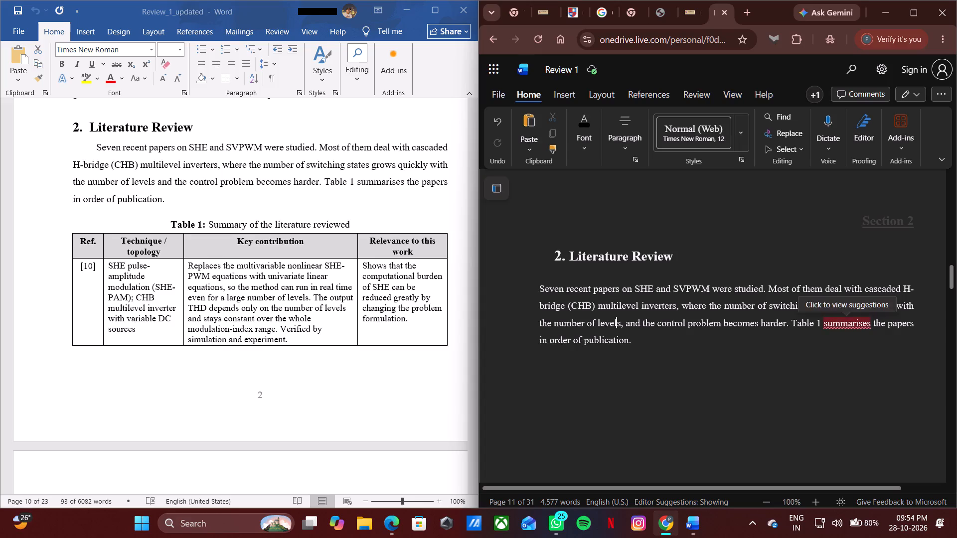
pyautogui.click(769, 357)
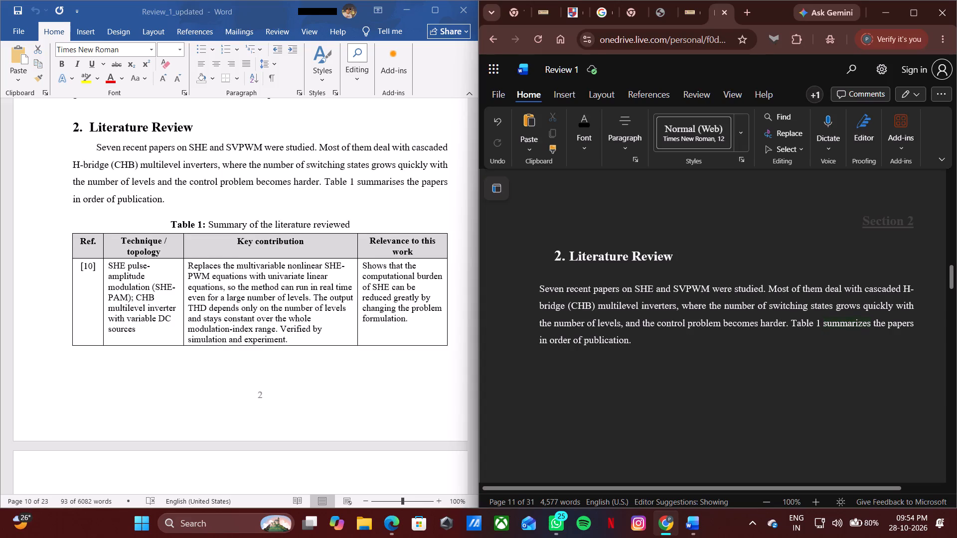
# Copy the caption "Table 1: Summary of the literature reviewed" and the whole table through row [16] from Review_1_updated.
pyautogui.scroll(-2, 264, 278)
pyautogui.scroll(2, 188, 270)
pyautogui.click(160, 218)
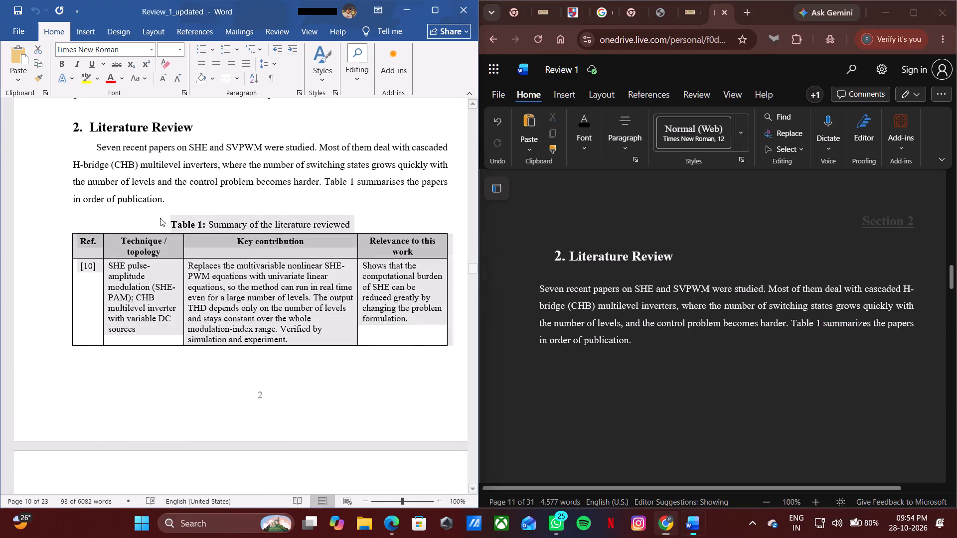
pyautogui.click(163, 220)
pyautogui.moveTo(165, 218); pyautogui.dragTo(225, 473)
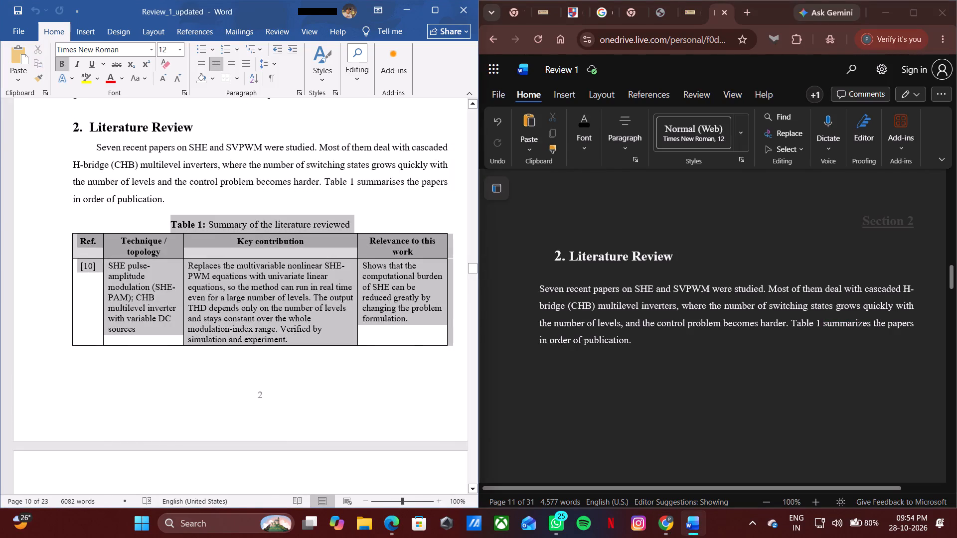
pyautogui.moveTo(225, 473); pyautogui.dragTo(215, 381)
pyautogui.scroll(-14, 223, 464)
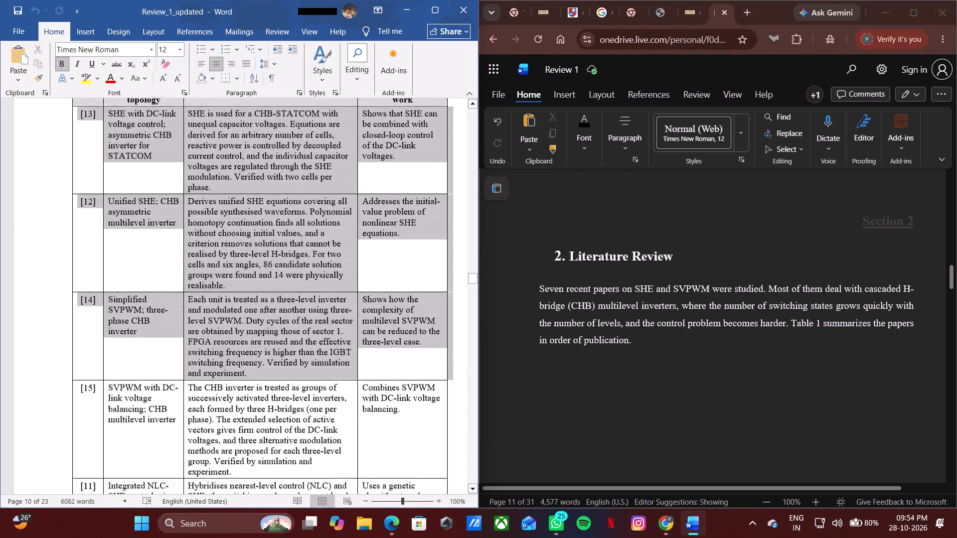
pyautogui.scroll(-7, 215, 381)
pyautogui.moveTo(215, 381); pyautogui.dragTo(233, 347)
pyautogui.scroll(-12, 219, 351)
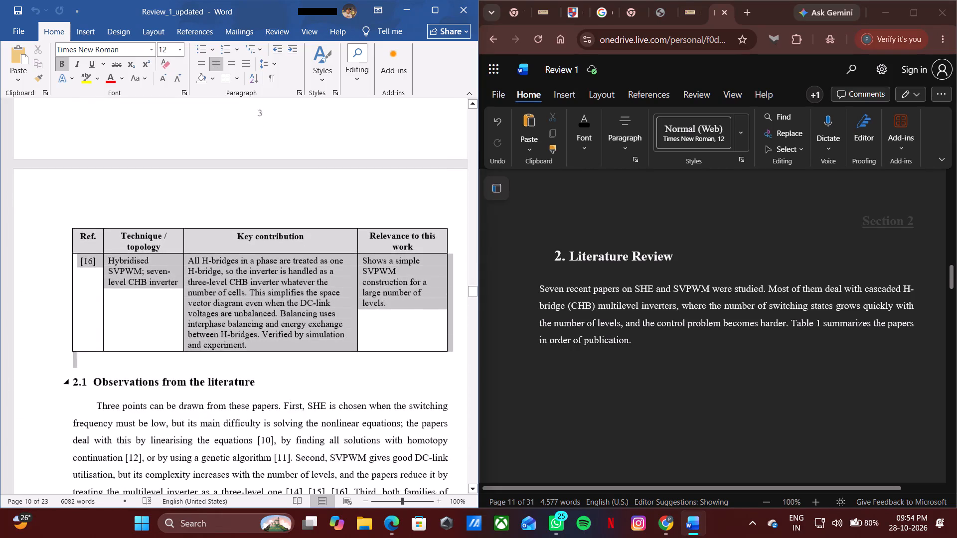
pyautogui.moveTo(233, 347); pyautogui.dragTo(455, 311)
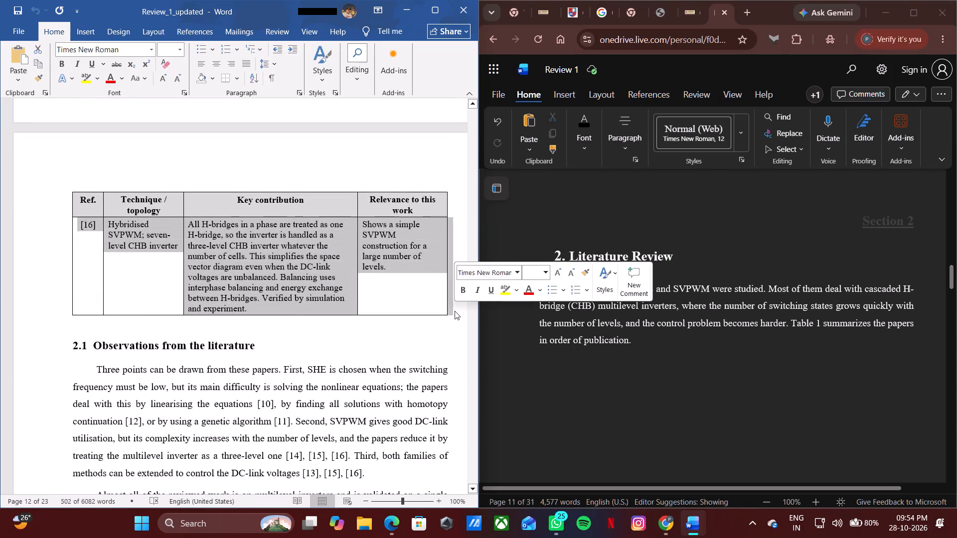
pyautogui.hotkey('ctrl', 'c')
# Paste the copied Table 1 caption and table on a new line below the Literature Review paragraph in Review 1.
pyautogui.click(655, 389)
pyautogui.scroll(-1, 654, 389)
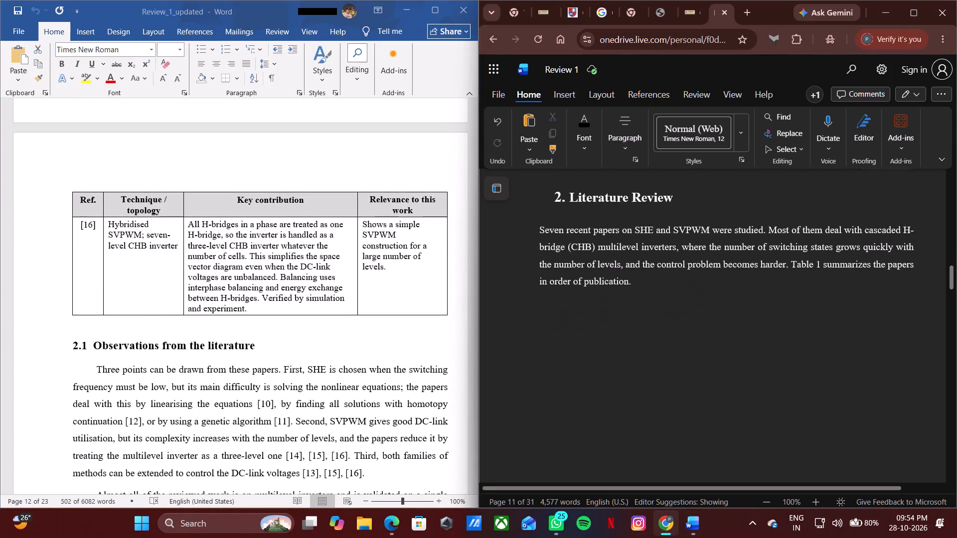
pyautogui.click(654, 307)
pyautogui.click(652, 277)
pyautogui.press('Return')
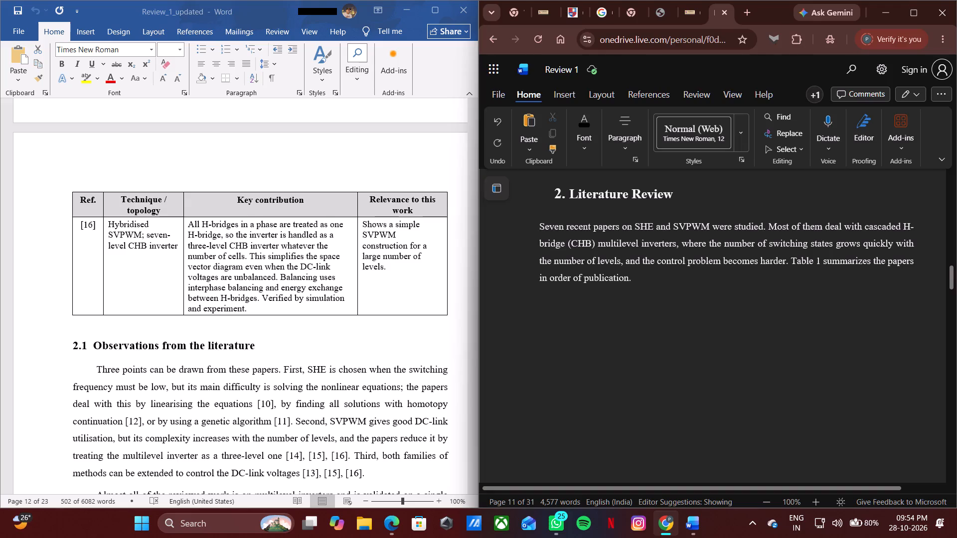
pyautogui.hotkey('ctrl', 'v')
pyautogui.scroll(6, 681, 318)
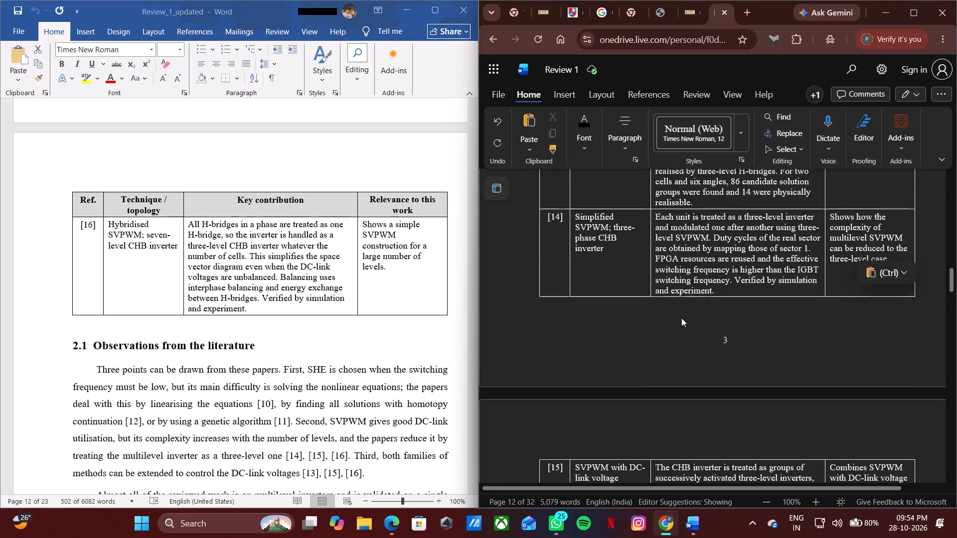
pyautogui.scroll(9, 681, 318)
pyautogui.scroll(-3, 681, 318)
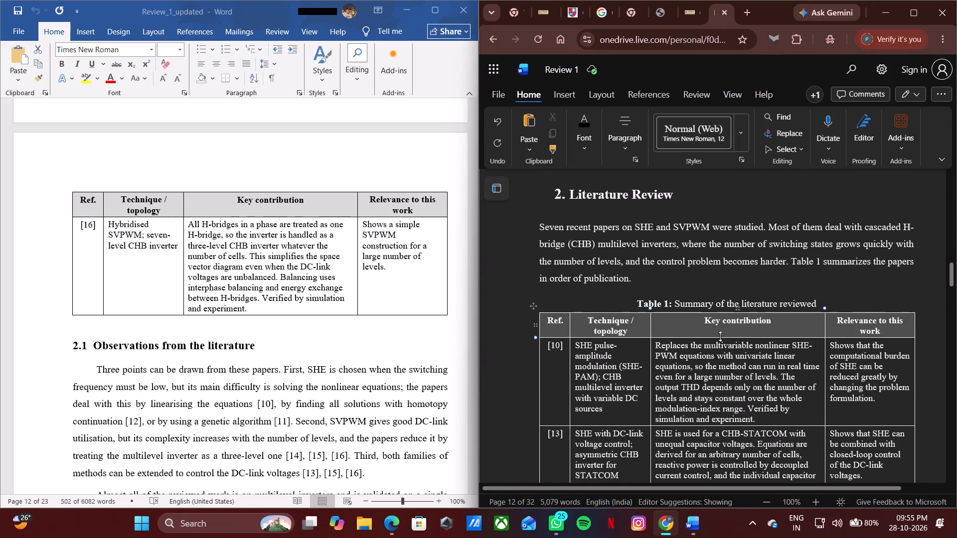
# Apply the Normal style to the Table 1 caption and the whole table through row [16] in Review 1.
pyautogui.click(614, 361)
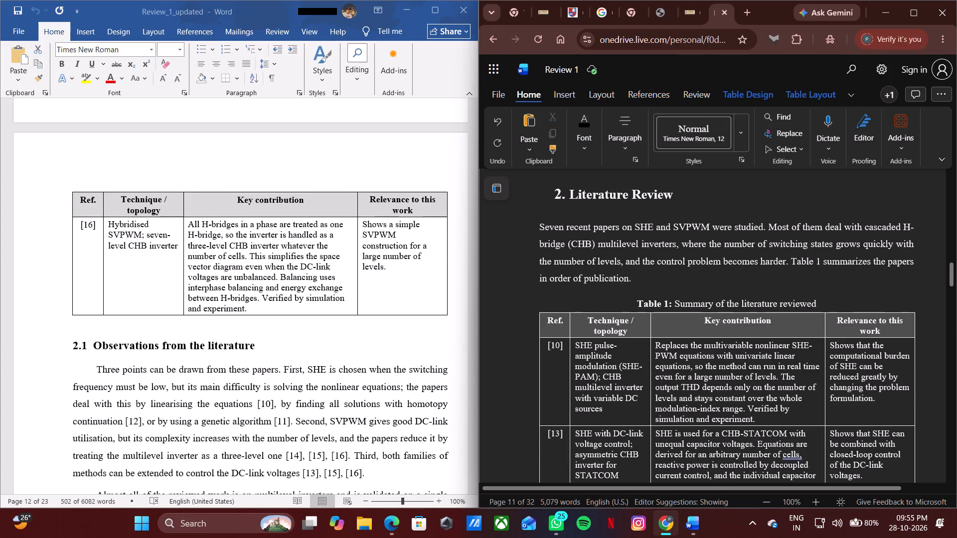
pyautogui.click(625, 267)
pyautogui.click(621, 376)
pyautogui.click(681, 263)
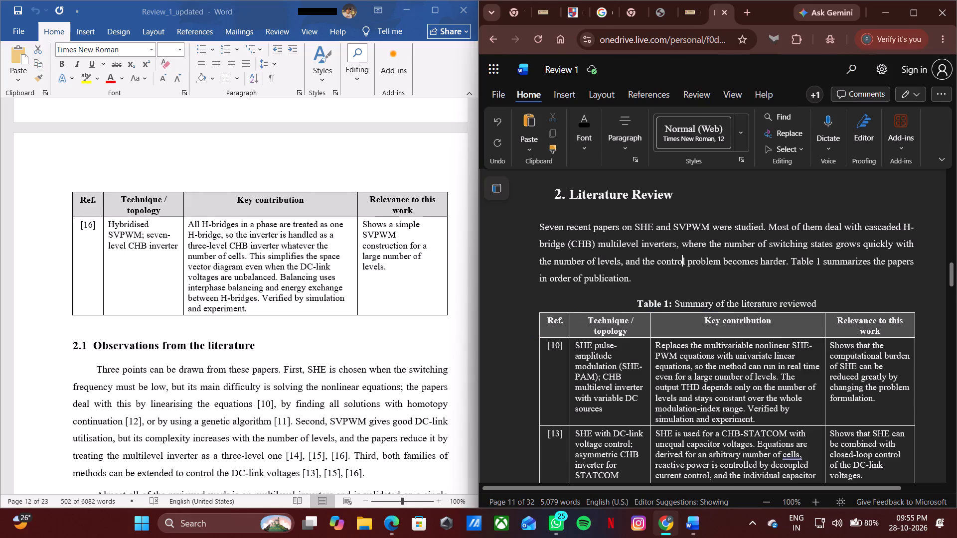
pyautogui.click(717, 377)
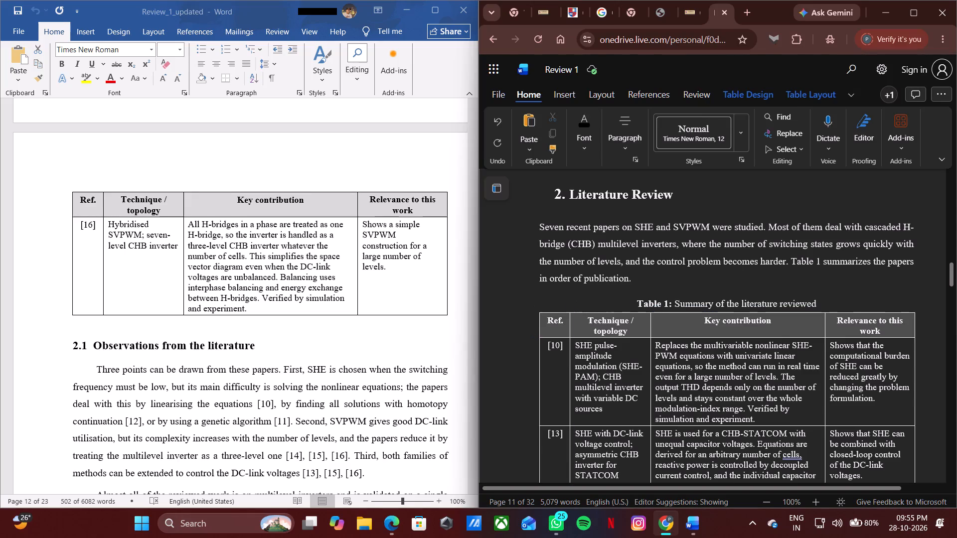
pyautogui.click(534, 292)
pyautogui.click(530, 296)
pyautogui.moveTo(628, 298); pyautogui.dragTo(638, 319)
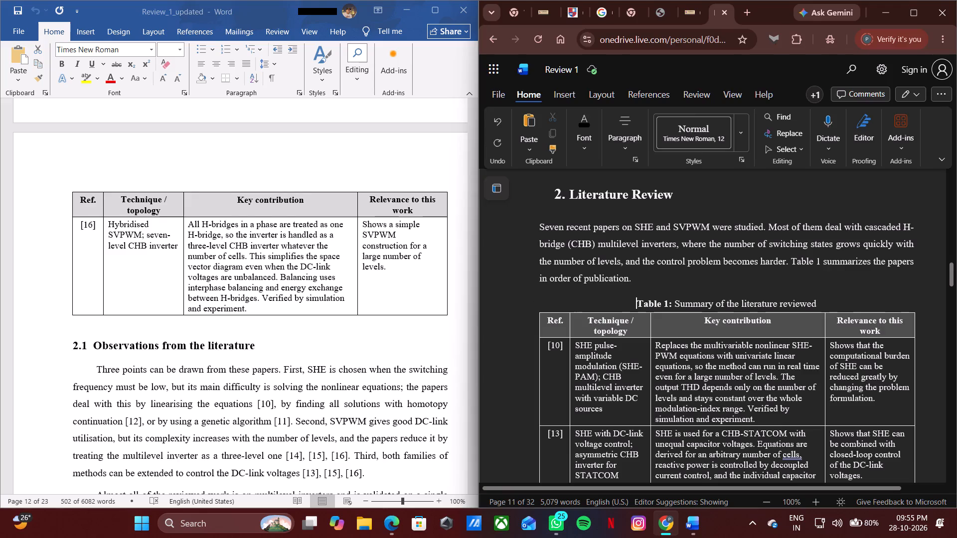
pyautogui.moveTo(638, 319); pyautogui.dragTo(663, 412)
pyautogui.scroll(-9, 661, 404)
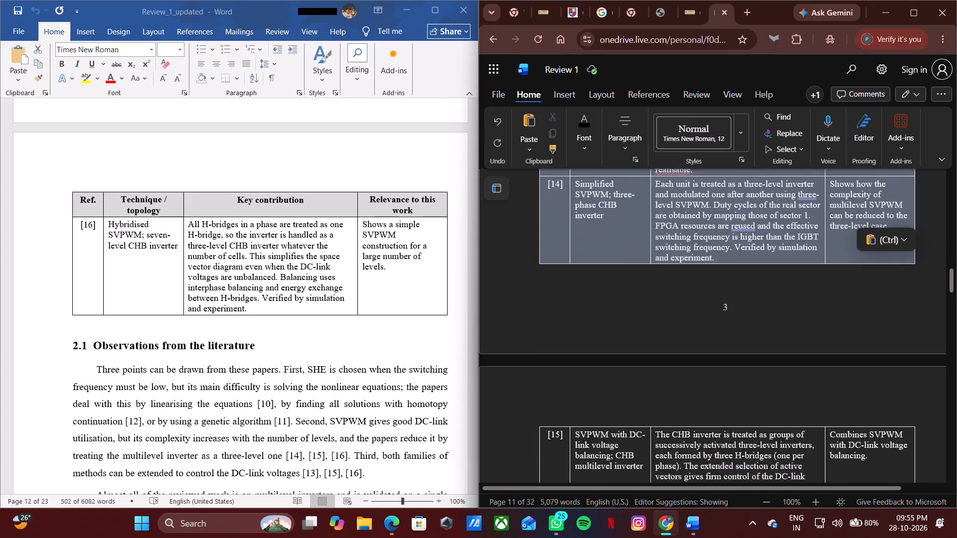
pyautogui.scroll(-2, 663, 412)
pyautogui.moveTo(663, 412); pyautogui.dragTo(869, 231)
pyautogui.scroll(-4, 663, 413)
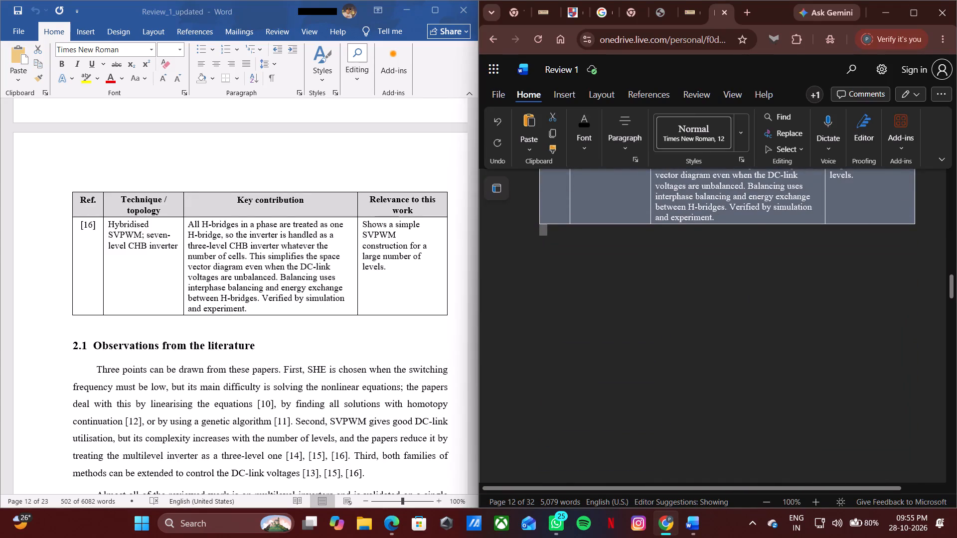
pyautogui.click(691, 131)
pyautogui.click(745, 135)
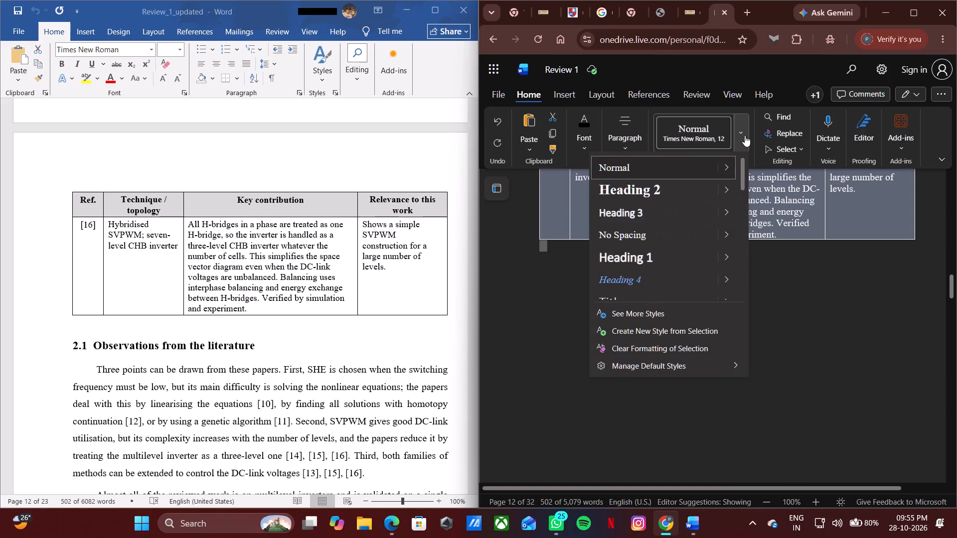
pyautogui.click(662, 167)
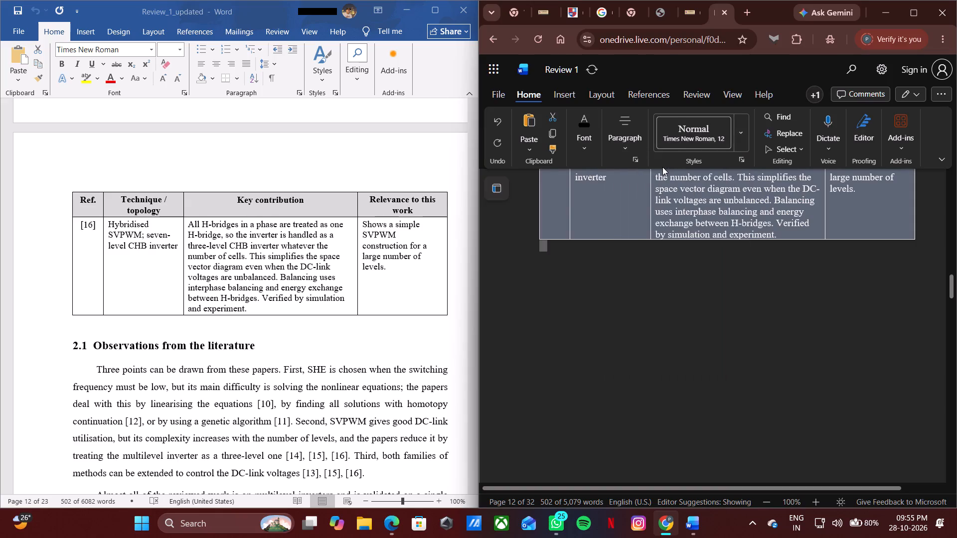
pyautogui.scroll(16, 663, 272)
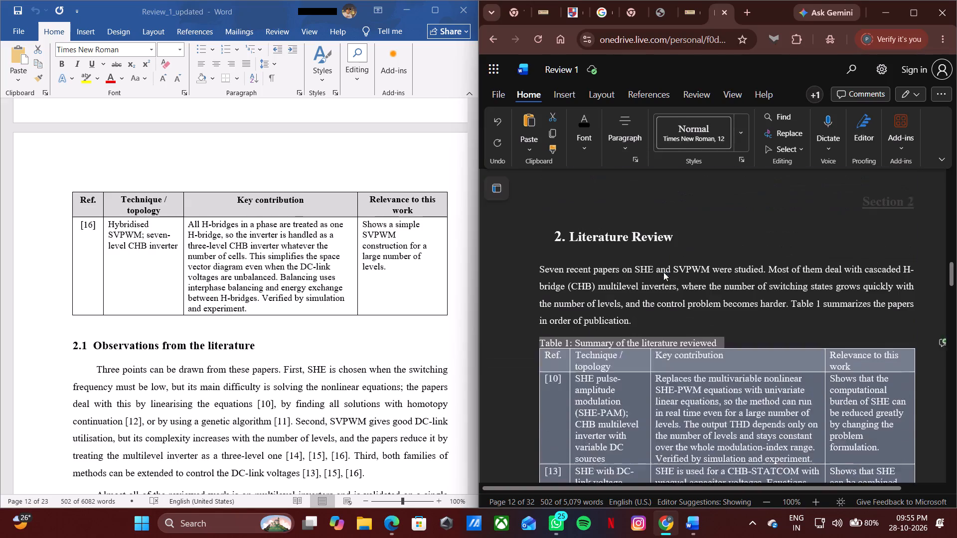
pyautogui.click(740, 256)
# Examine the restyled Table 1 in Review 1 and section 2.1 below the table in Review_1_updated.
pyautogui.scroll(-7, 740, 256)
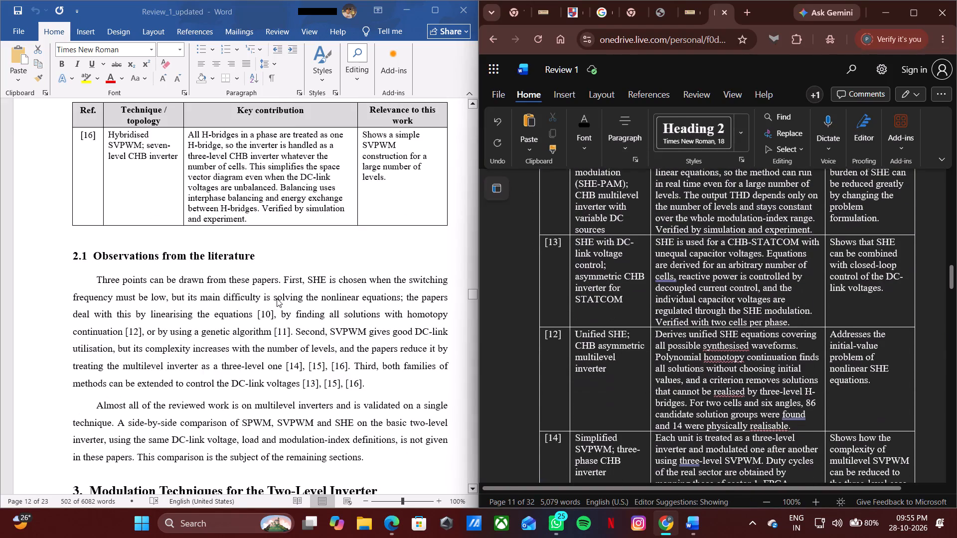
pyautogui.scroll(-1, 272, 300)
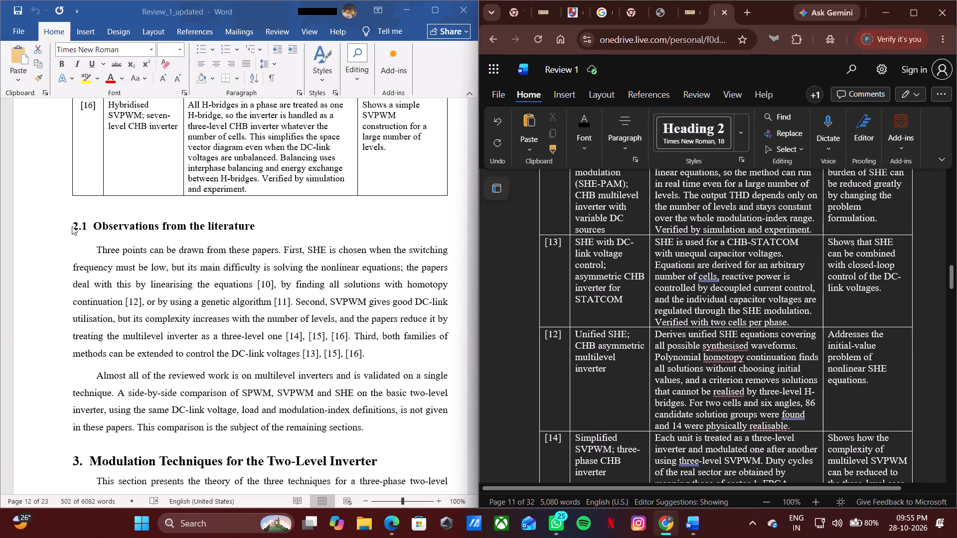
pyautogui.moveTo(73, 226); pyautogui.dragTo(88, 245)
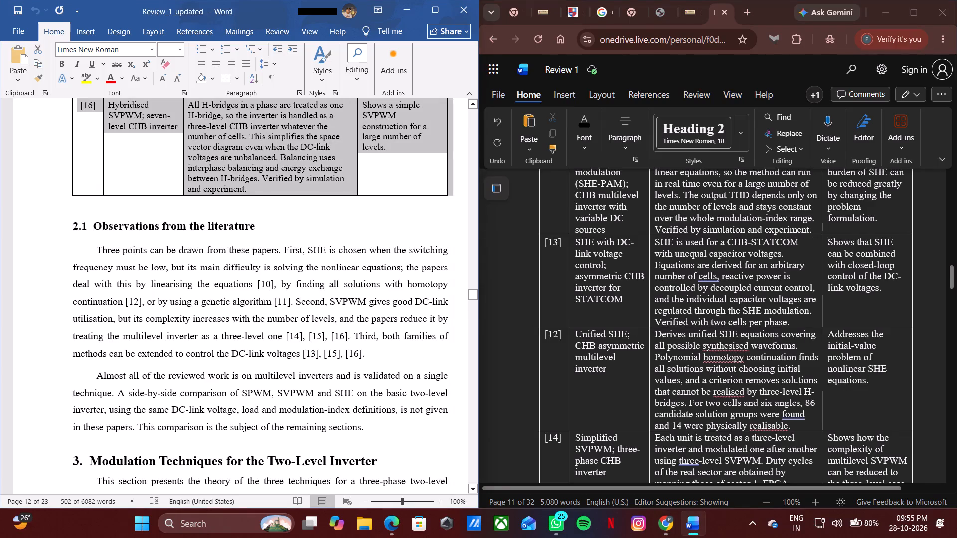
pyautogui.scroll(-17, 724, 333)
pyautogui.scroll(4, 513, 366)
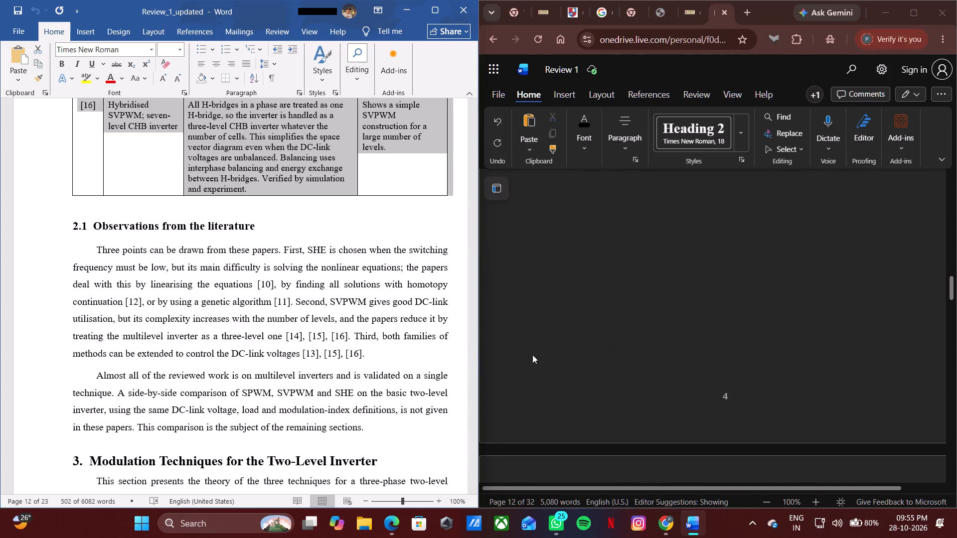
pyautogui.scroll(2, 532, 355)
pyautogui.scroll(5, 752, 341)
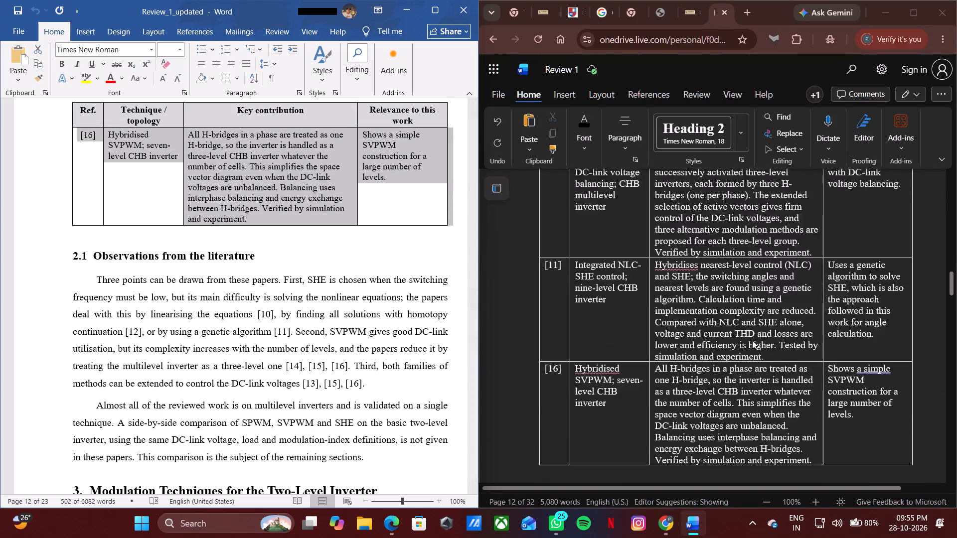
pyautogui.scroll(12, 752, 340)
pyautogui.scroll(-5, 752, 335)
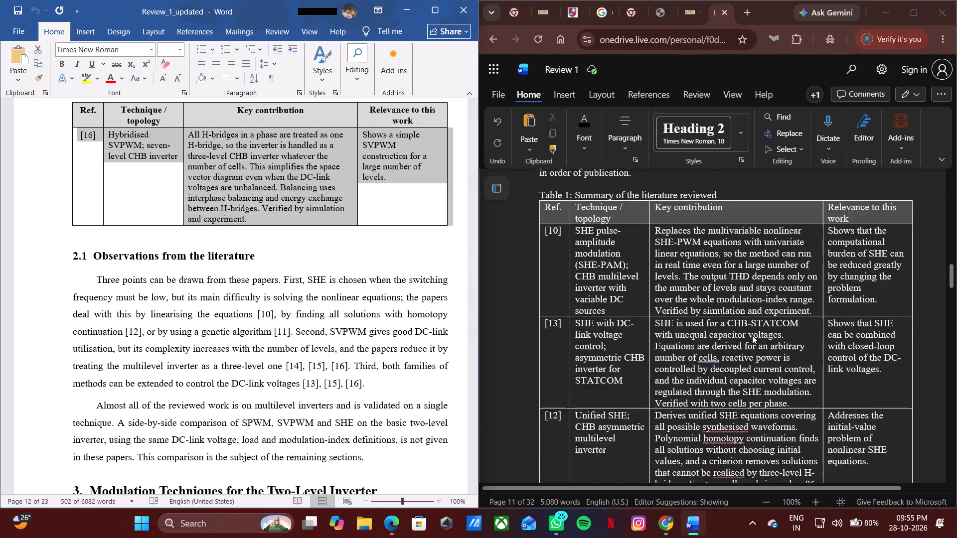
pyautogui.scroll(-5, 752, 335)
pyautogui.scroll(-2, 297, 389)
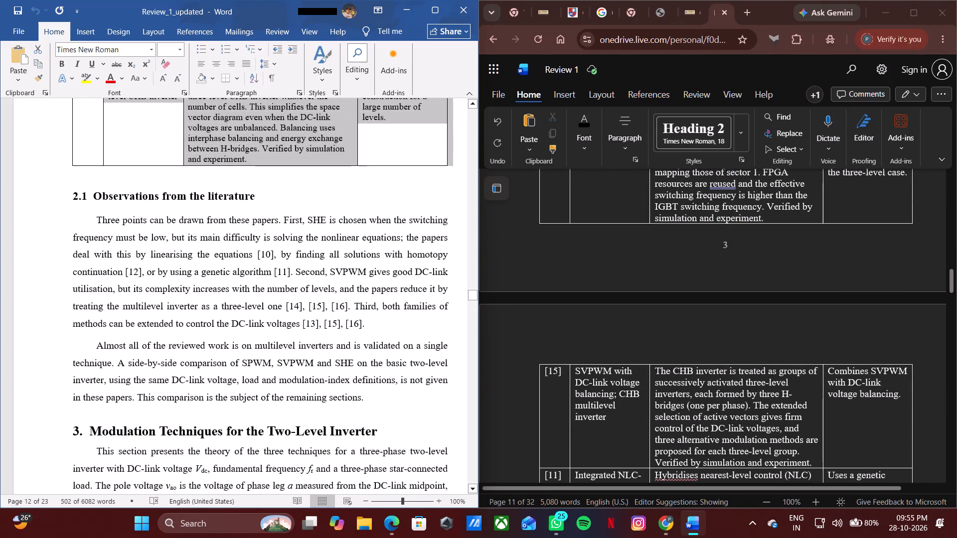
# Copy both paragraphs under "2.1 Observations from the literature" from Review_1_updated, without the heading.
pyautogui.moveTo(93, 345); pyautogui.dragTo(438, 354)
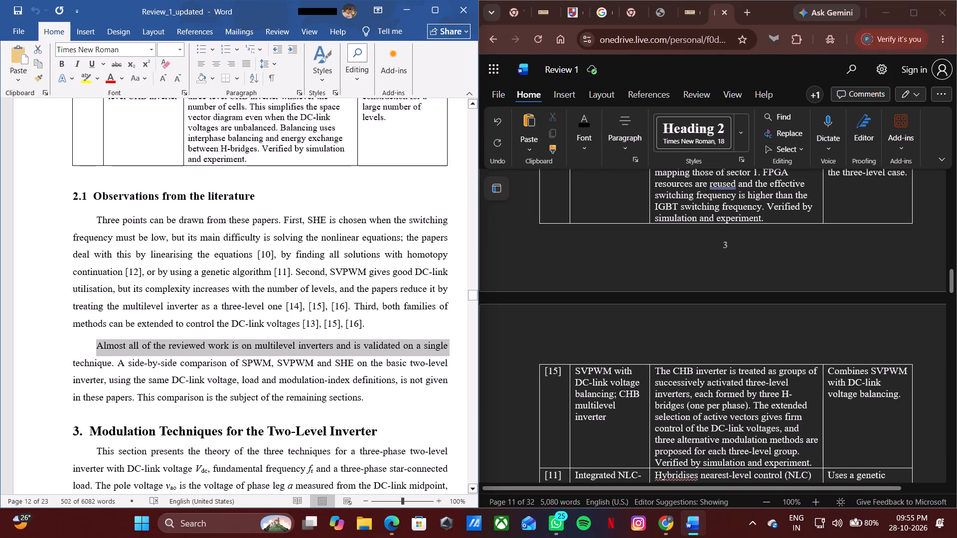
pyautogui.moveTo(438, 354); pyautogui.dragTo(373, 397)
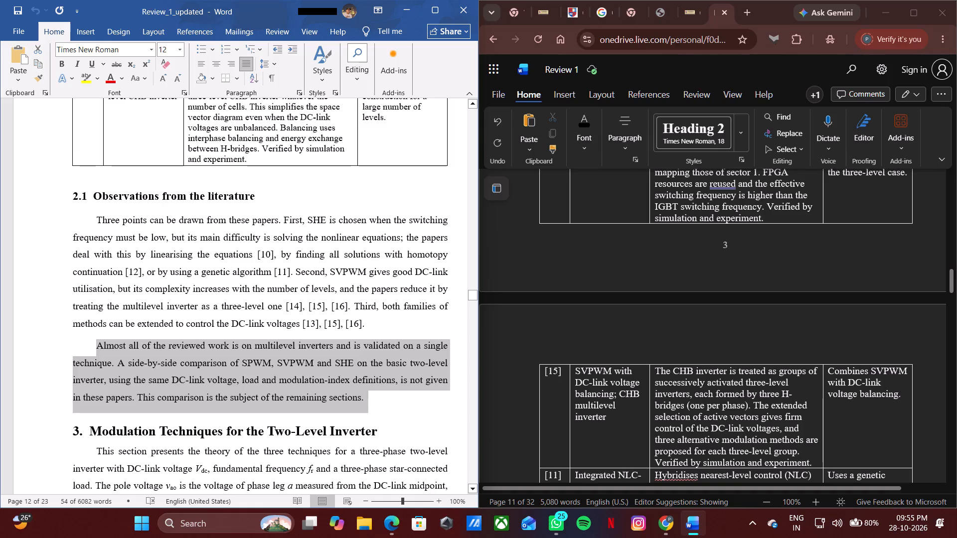
pyautogui.moveTo(97, 216); pyautogui.dragTo(362, 395)
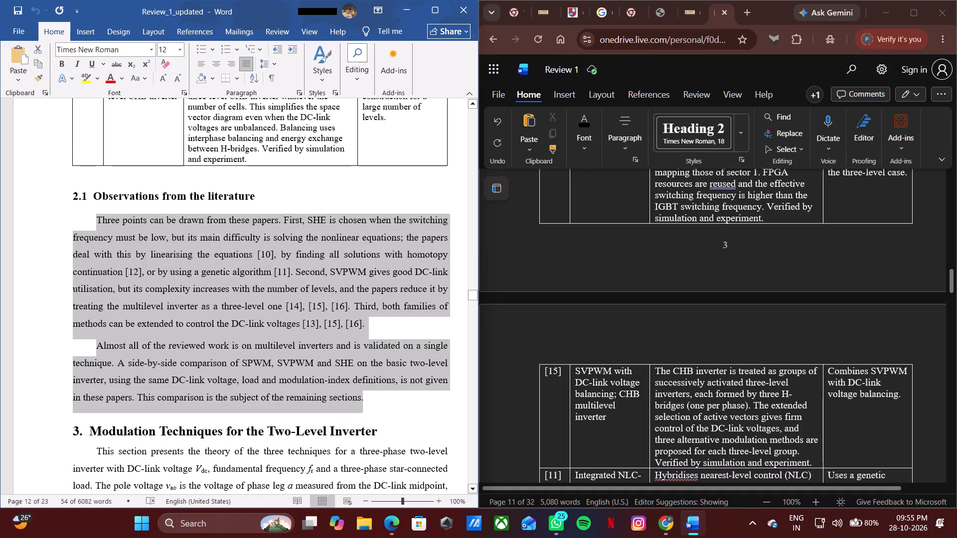
pyautogui.moveTo(362, 395); pyautogui.dragTo(366, 397)
pyautogui.moveTo(366, 397); pyautogui.dragTo(364, 400)
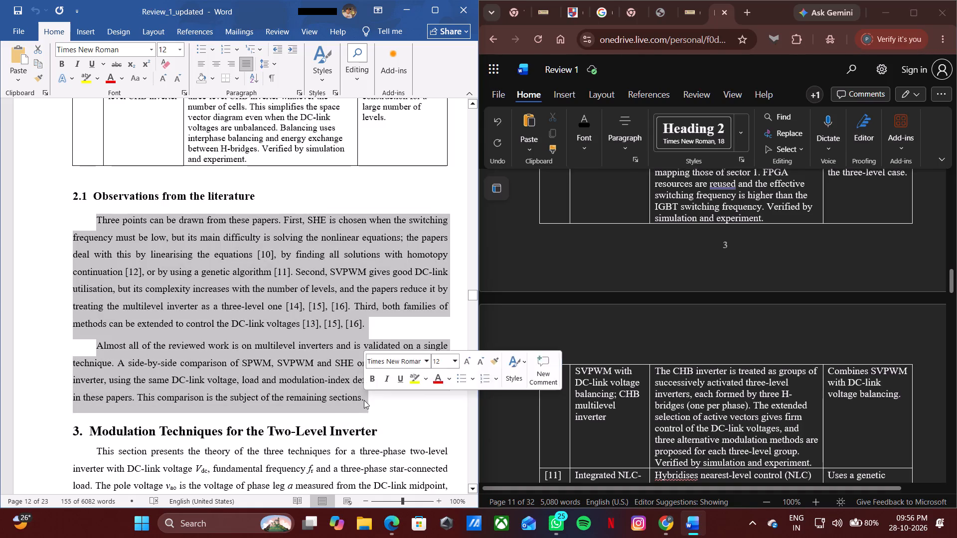
pyautogui.hotkey('ctrl', 'c')
# Paste the two copied observation paragraphs on a new line directly below Table 1 in Review 1.
pyautogui.scroll(-12, 426, 410)
pyautogui.scroll(4, 663, 387)
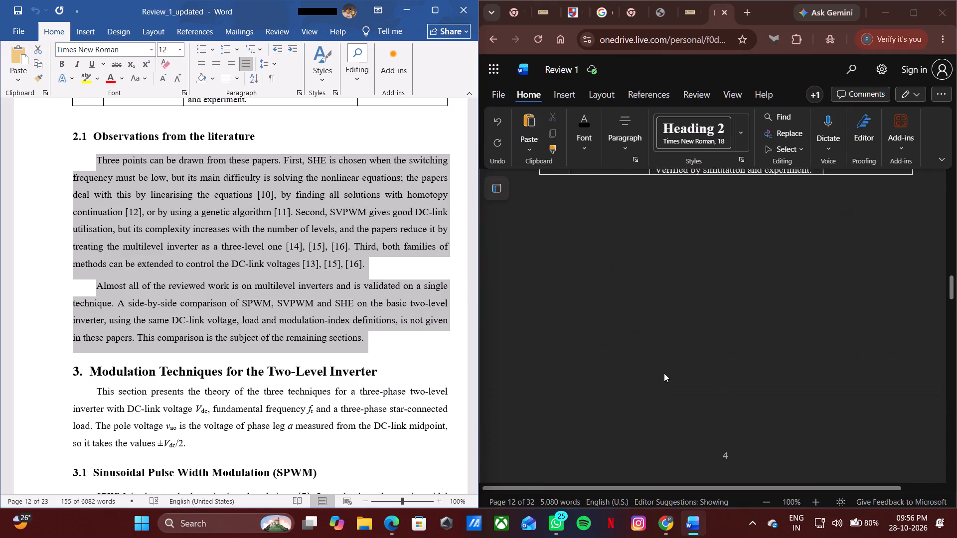
pyautogui.click(611, 359)
pyautogui.click(607, 340)
pyautogui.click(933, 295)
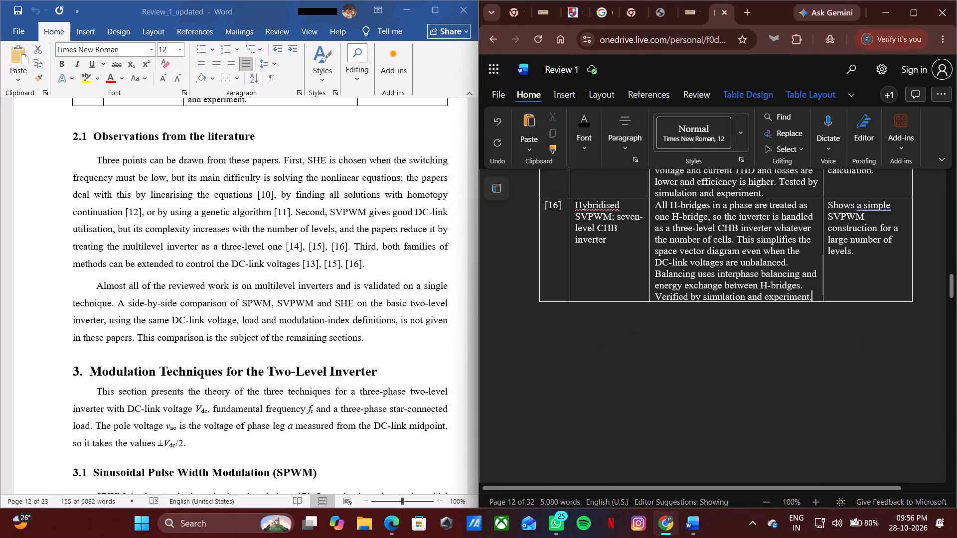
pyautogui.click(906, 296)
pyautogui.click(921, 294)
pyautogui.click(924, 298)
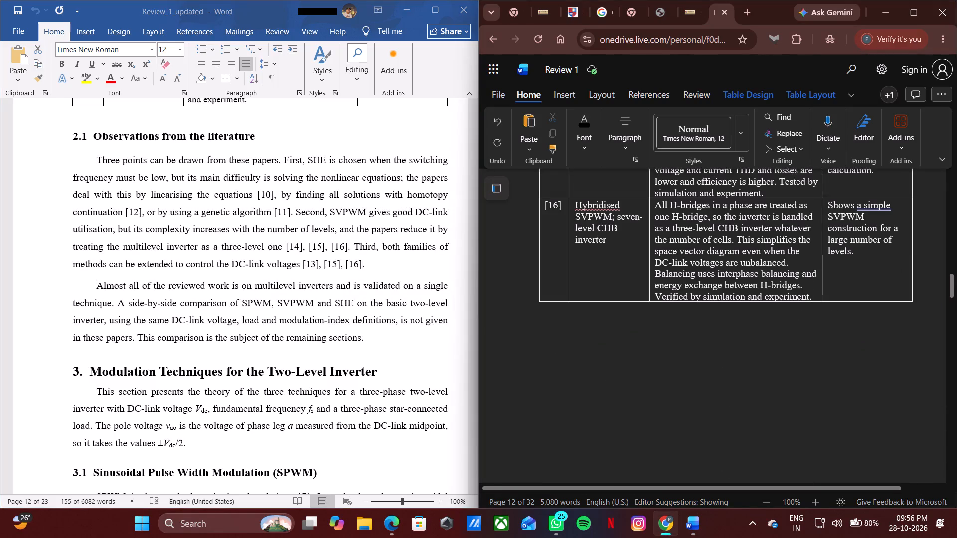
pyautogui.click(928, 301)
pyautogui.press('Return')
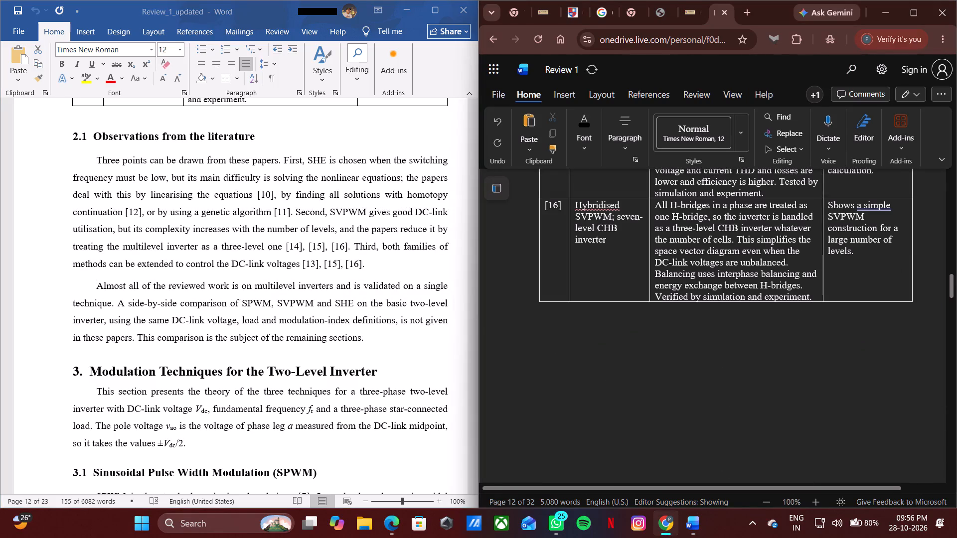
pyautogui.hotkey('ctrl', 'v')
# Maximise the Review 1 window and reapply justified alignment to the two pasted observation paragraphs.
pyautogui.click(858, 404)
pyautogui.moveTo(850, 406); pyautogui.dragTo(563, 226)
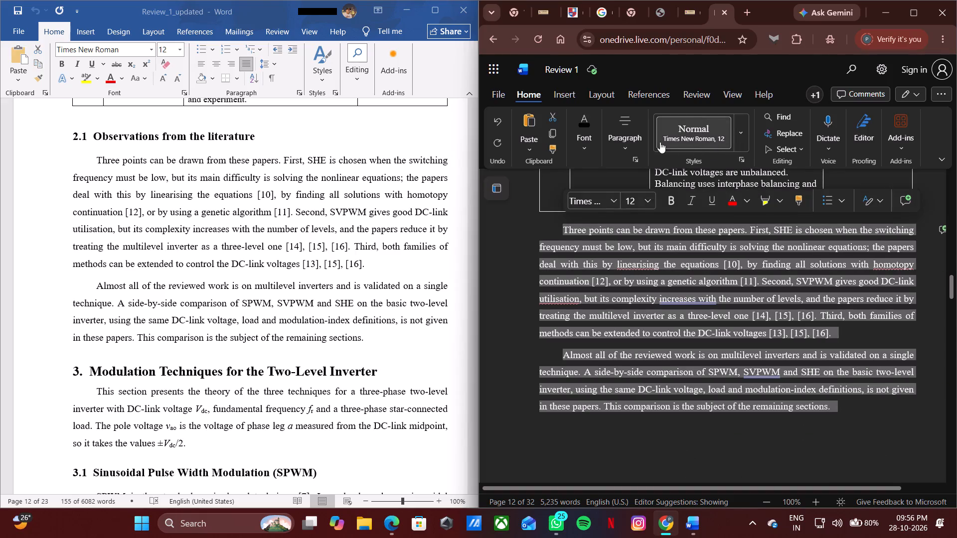
pyautogui.click(911, 10)
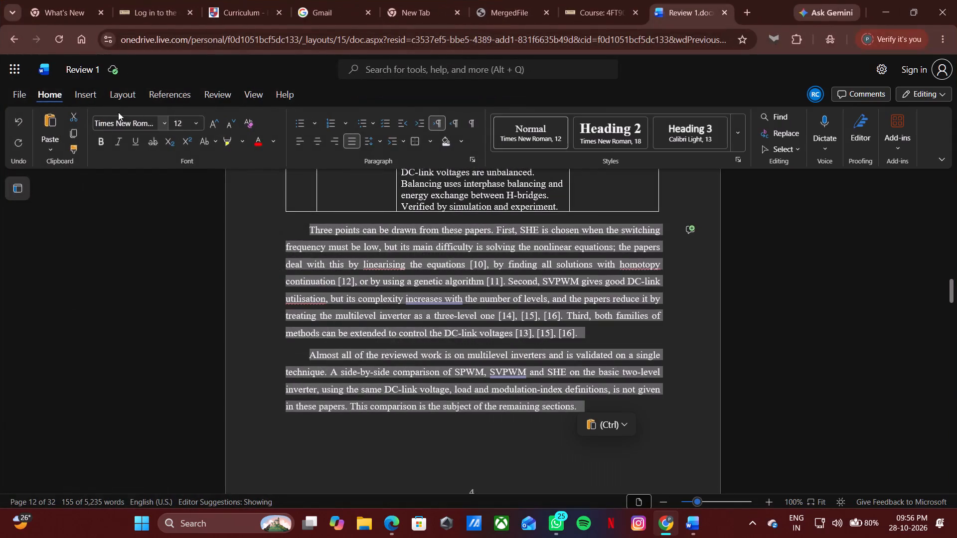
pyautogui.click(351, 139)
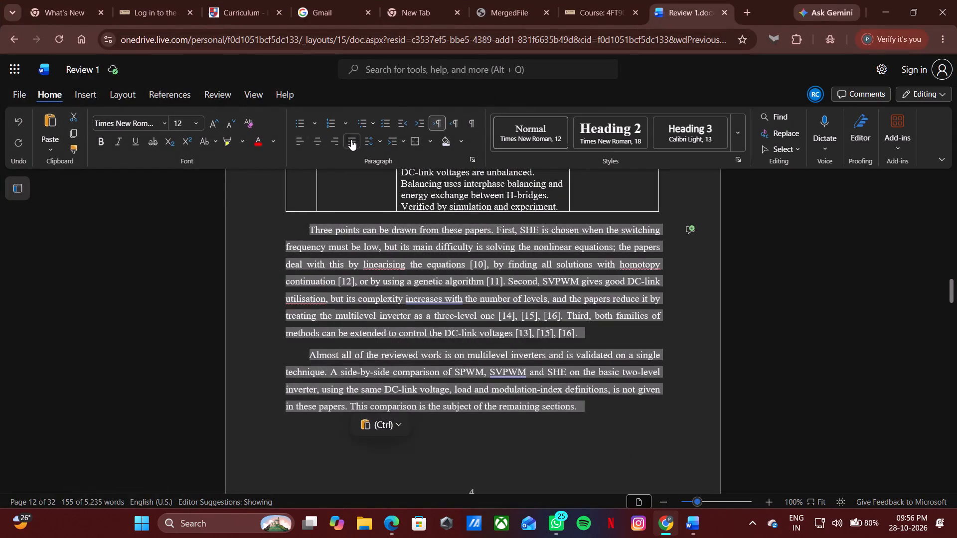
pyautogui.click(351, 139)
# Remove the first-line indent from the paragraph beginning "Three points can be drawn from these papers".
pyautogui.click(312, 233)
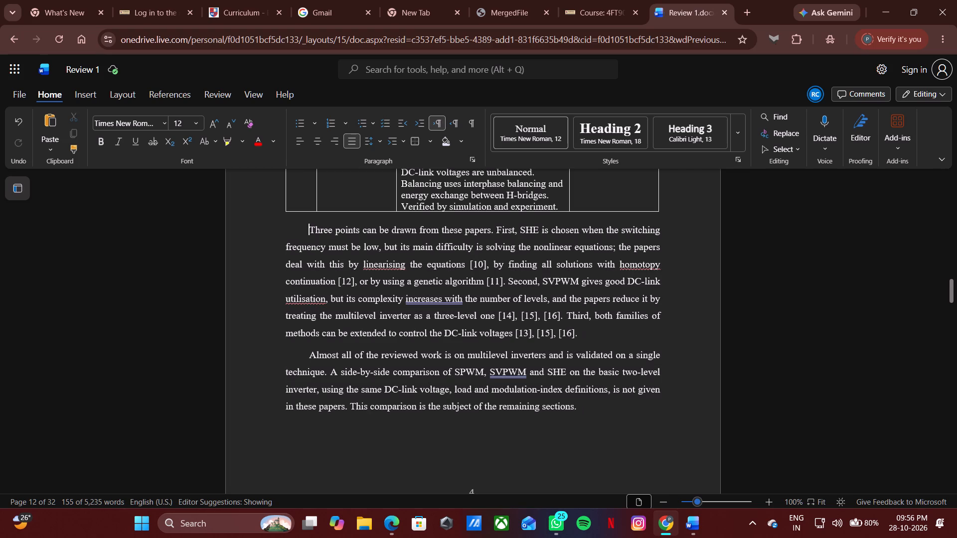
pyautogui.press('\\')
pyautogui.press('BackSpace')
pyautogui.press('BackSpace')
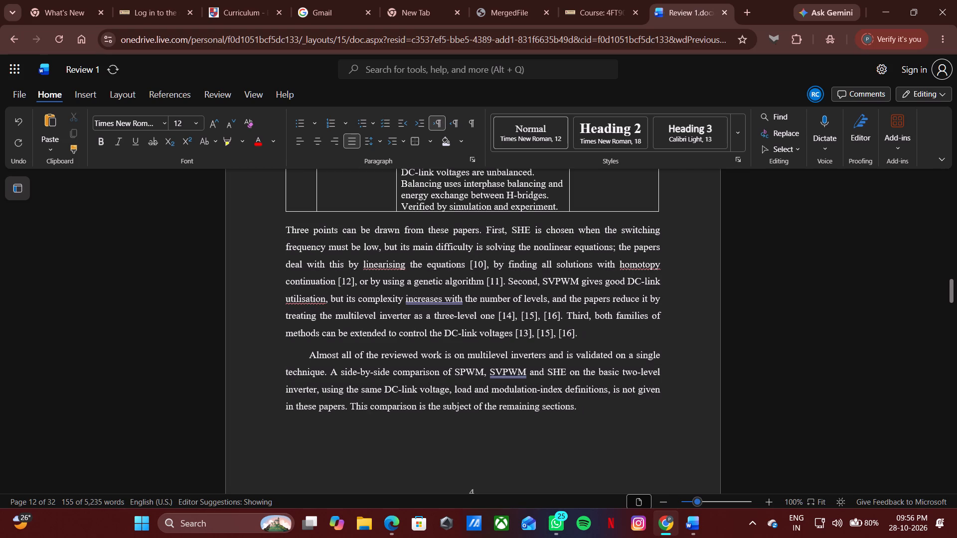
# Remove the first-line indent from the paragraph beginning "Almost all of the reviewed work" and reapply justified alignment to it.
pyautogui.click(310, 351)
pyautogui.press('BackSpace')
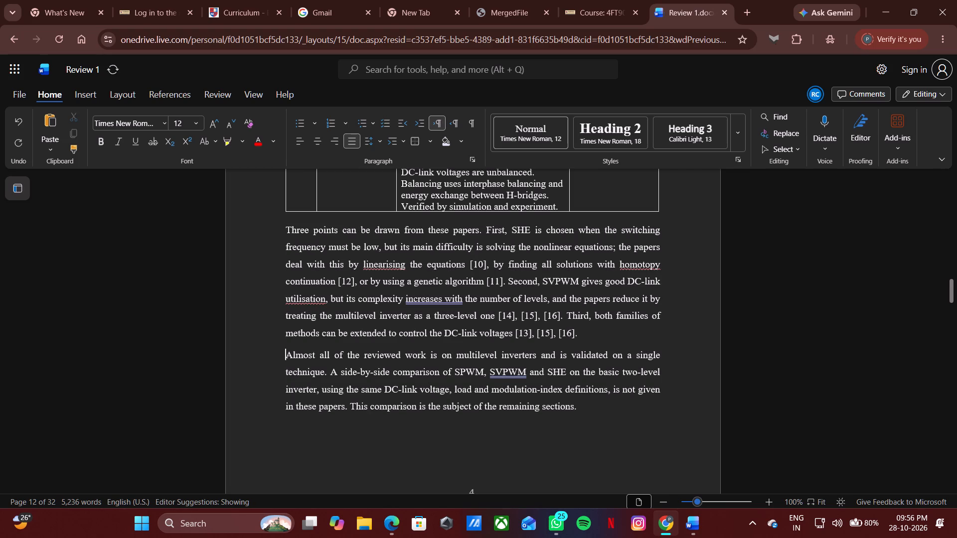
pyautogui.click(351, 140)
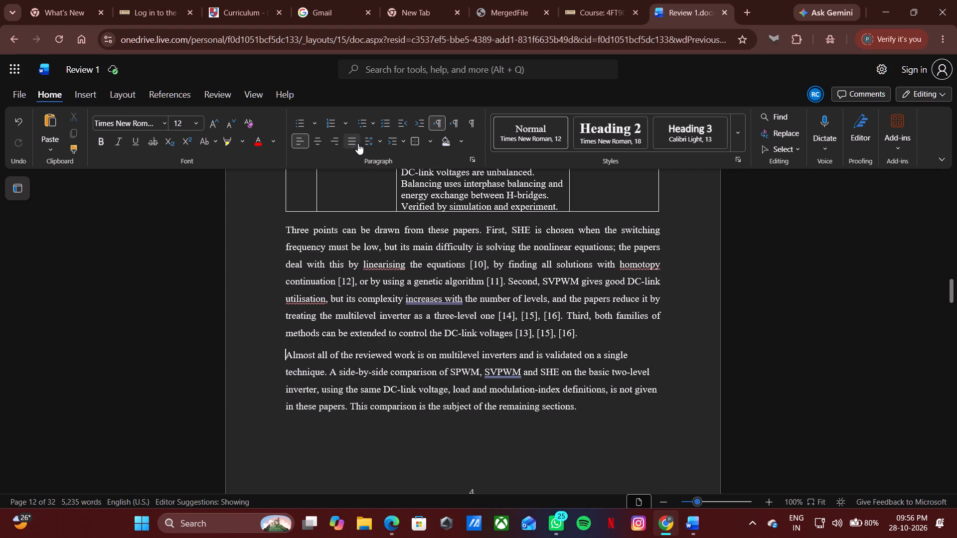
pyautogui.click(352, 142)
# Select the two observation paragraphs and compare their formatting with the introductory text and Table 1 in section 2.
pyautogui.click(591, 424)
pyautogui.moveTo(603, 414); pyautogui.dragTo(324, 294)
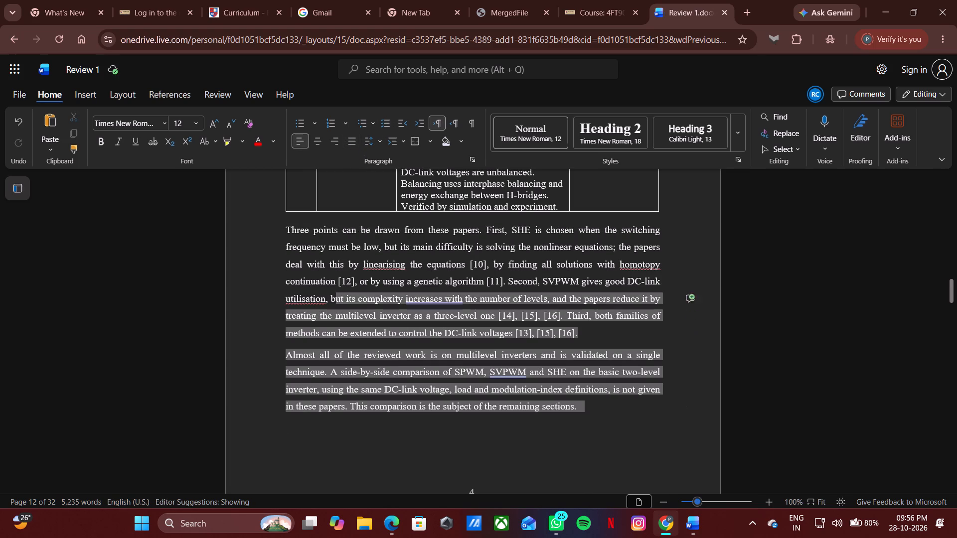
pyautogui.moveTo(324, 294); pyautogui.dragTo(272, 236)
pyautogui.scroll(8, 402, 340)
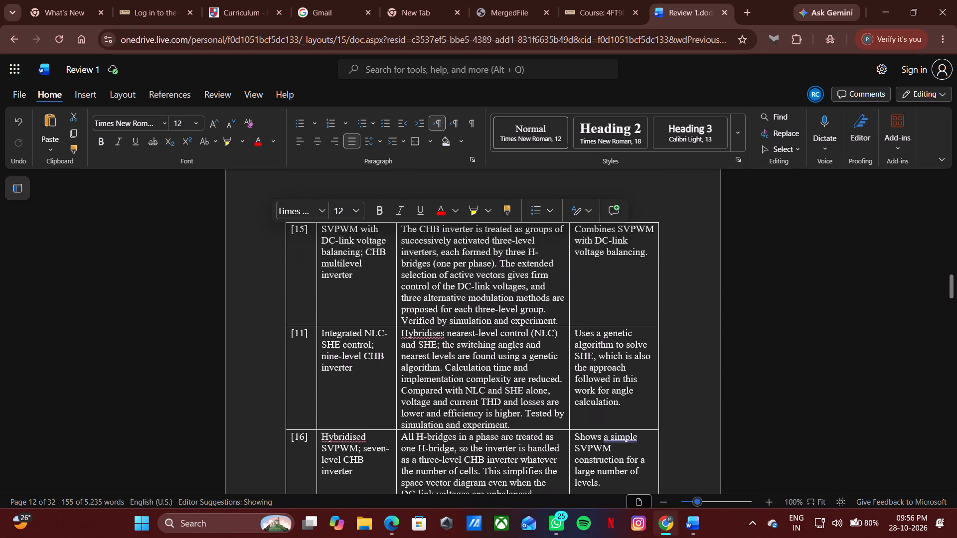
pyautogui.scroll(12, 402, 339)
pyautogui.scroll(-6, 402, 339)
pyautogui.scroll(2, 404, 342)
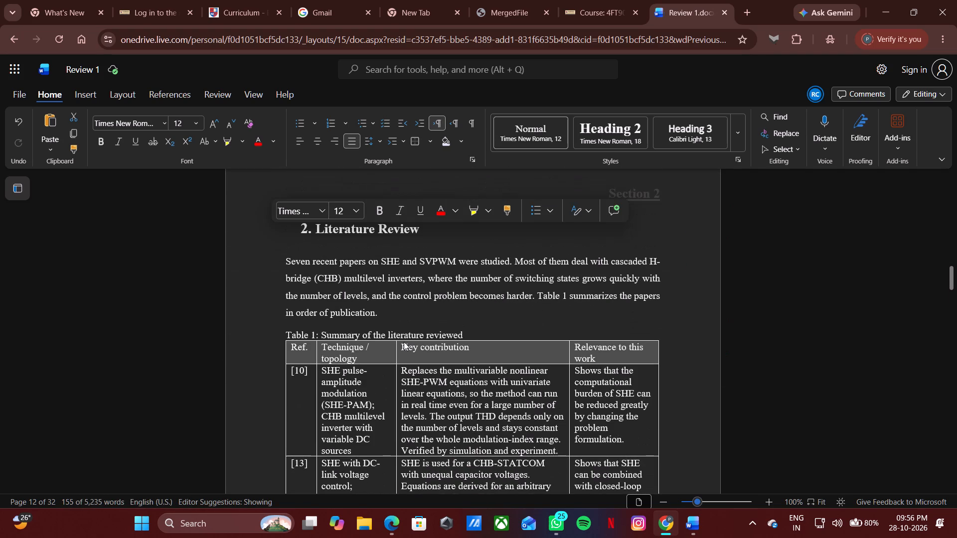
pyautogui.scroll(-11, 404, 343)
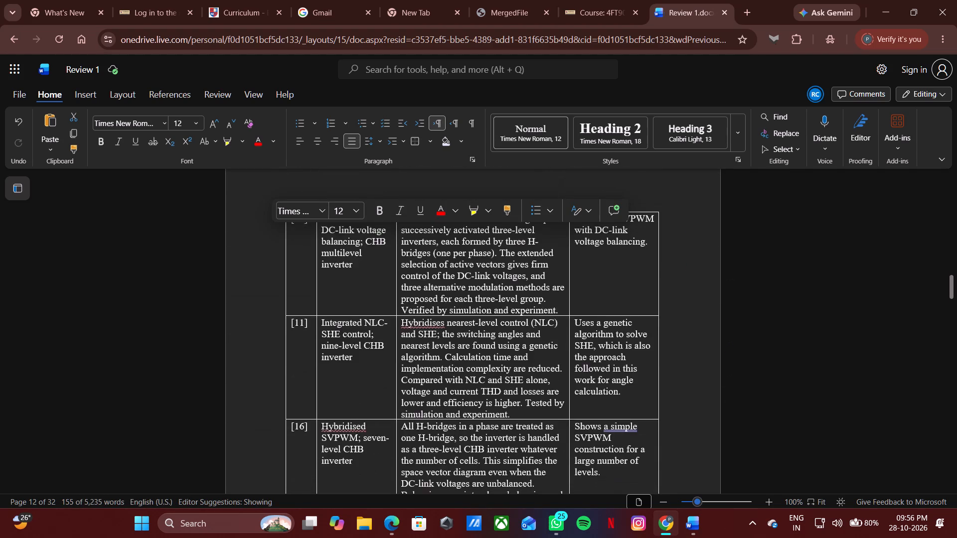
pyautogui.scroll(-5, 407, 351)
pyautogui.click(603, 338)
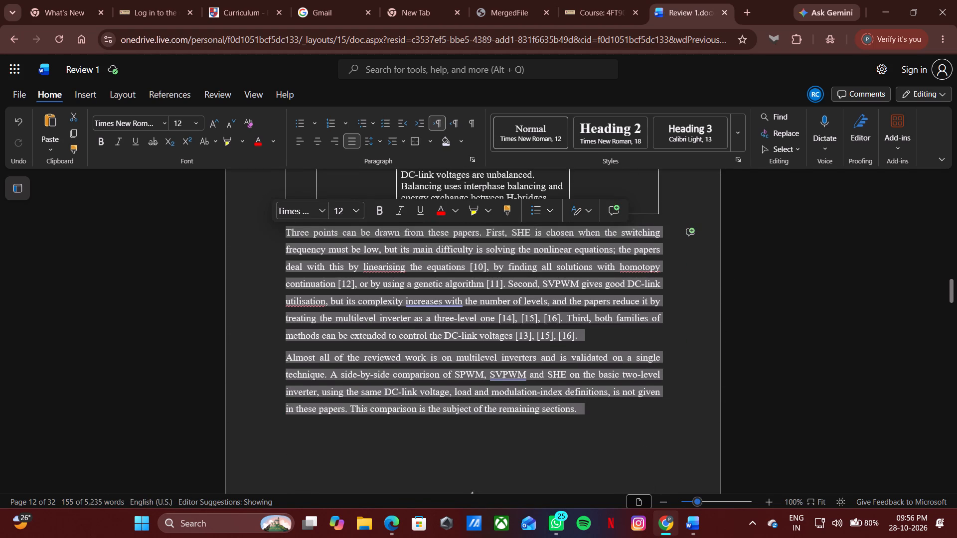
# Accept the proofing suggestions "linearizing", "increases" and "utilization" in the paragraph beginning "Three points can be drawn".
pyautogui.scroll(1, 424, 310)
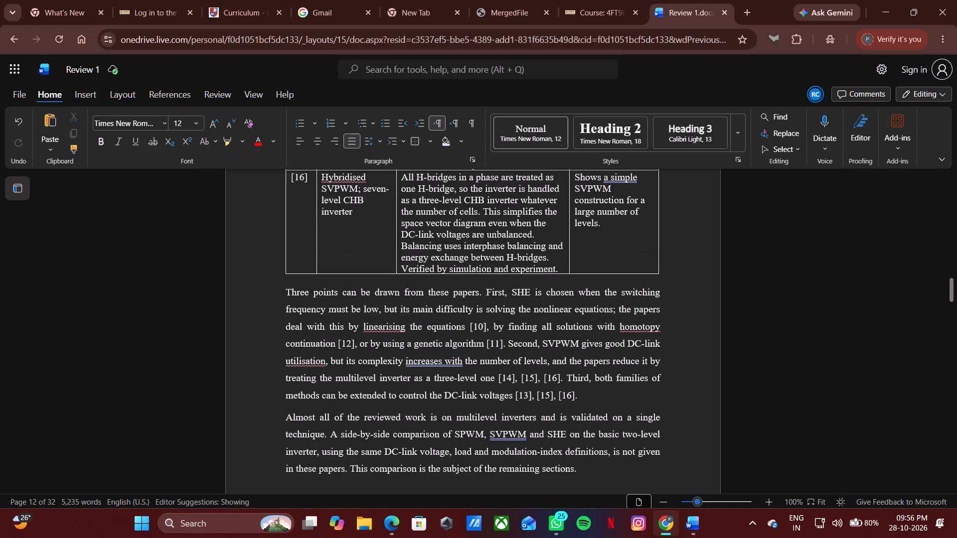
pyautogui.click(374, 325)
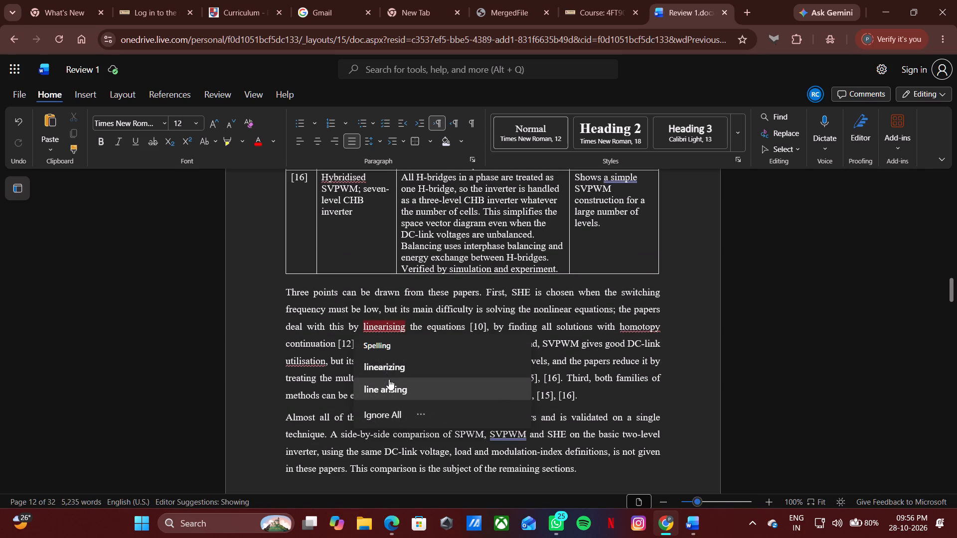
pyautogui.click(451, 366)
pyautogui.click(418, 364)
pyautogui.rightClick(418, 365)
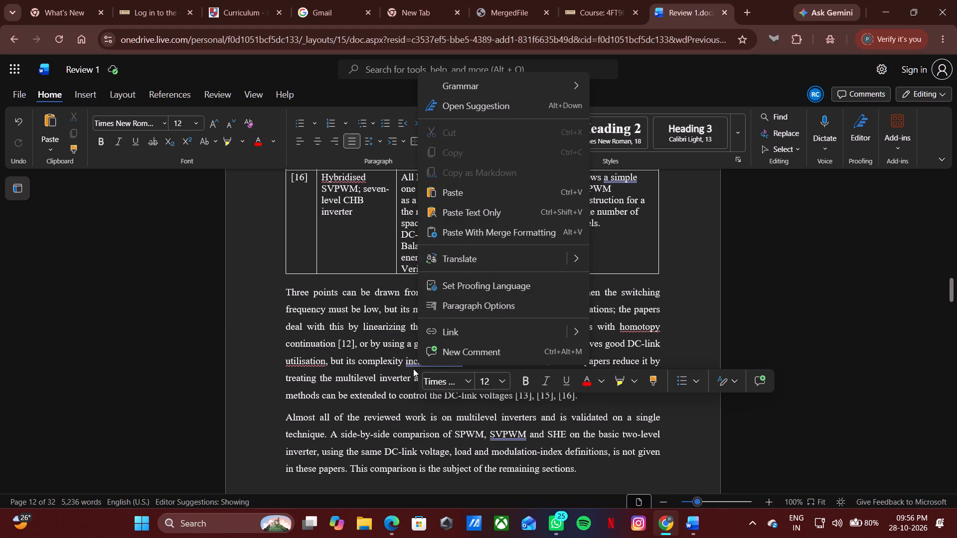
pyautogui.click(413, 368)
pyautogui.click(414, 362)
pyautogui.click(426, 410)
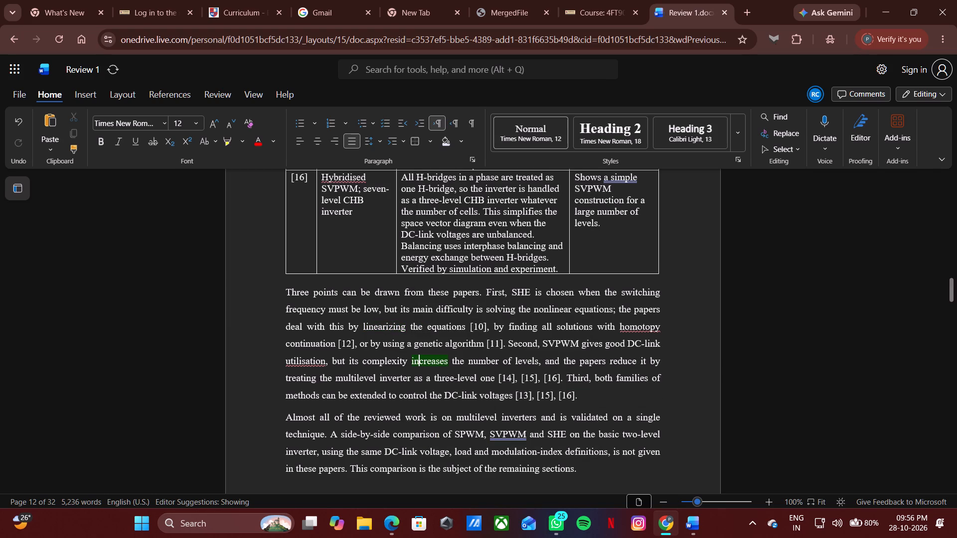
pyautogui.click(307, 364)
pyautogui.click(306, 399)
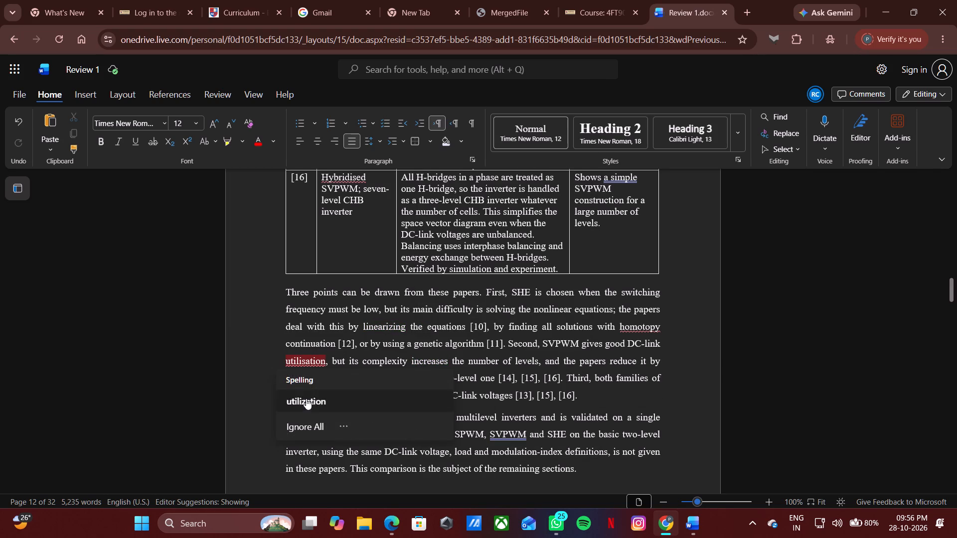
# Accept the grammar suggestion "SVPWM," in the paragraph beginning "Almost all of the reviewed work".
pyautogui.click(516, 434)
pyautogui.click(445, 392)
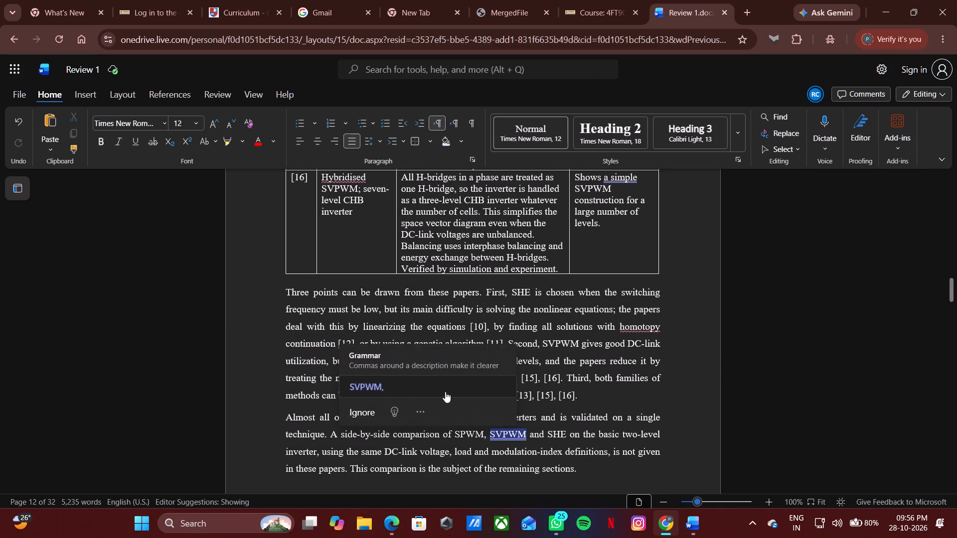
# Review section 2 from the corrected observation paragraphs back to the Literature Review heading.
pyautogui.scroll(-1, 633, 429)
pyautogui.scroll(-2, 589, 402)
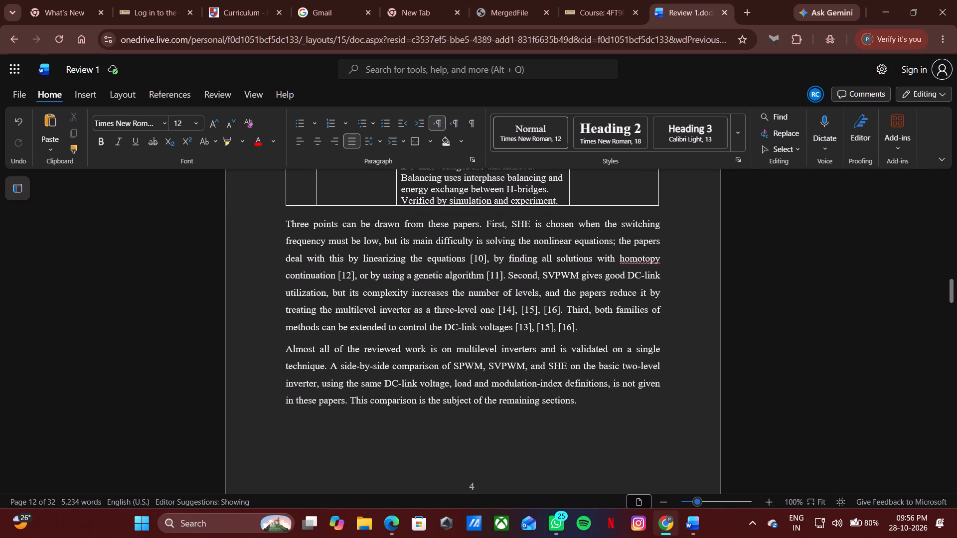
pyautogui.scroll(-1, 589, 402)
pyautogui.scroll(3, 587, 401)
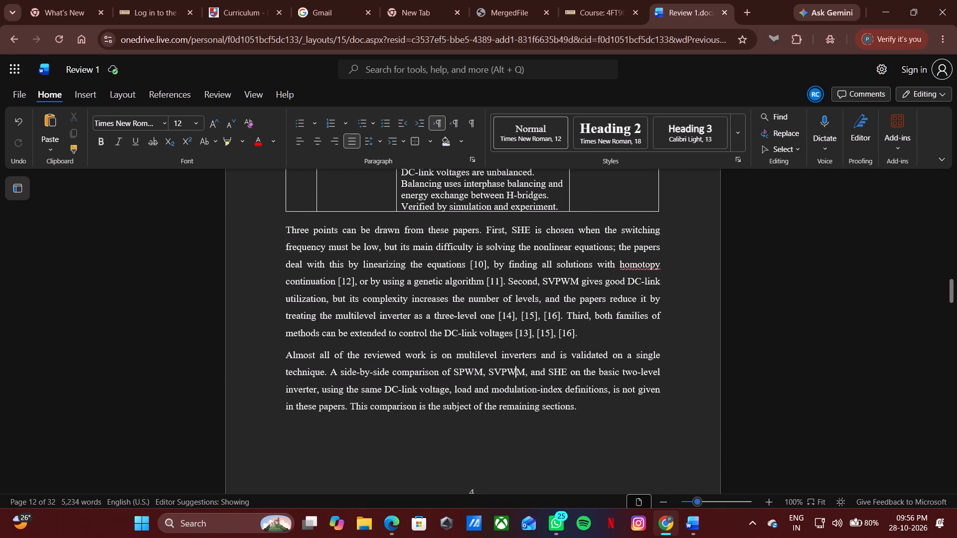
pyautogui.scroll(16, 480, 296)
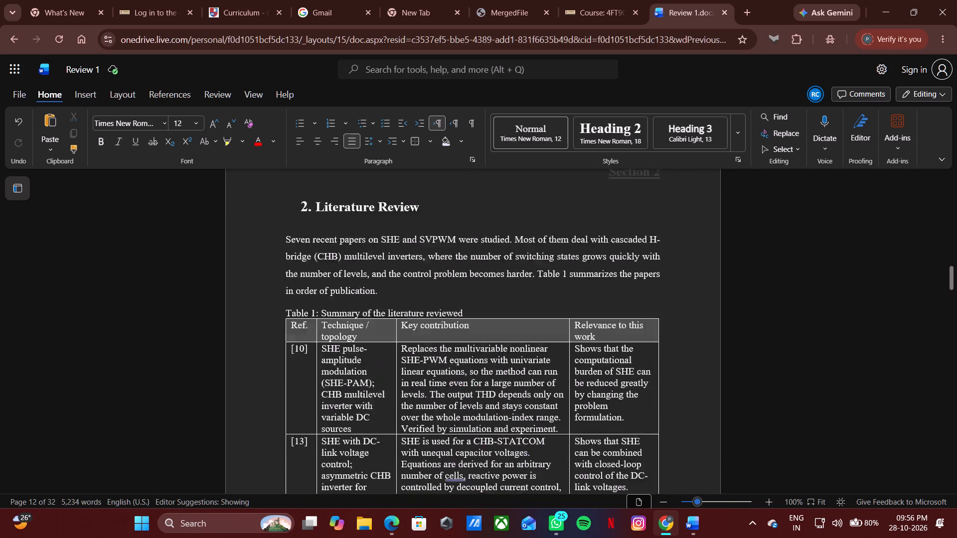
pyautogui.scroll(5, 480, 296)
pyautogui.scroll(-4, 480, 296)
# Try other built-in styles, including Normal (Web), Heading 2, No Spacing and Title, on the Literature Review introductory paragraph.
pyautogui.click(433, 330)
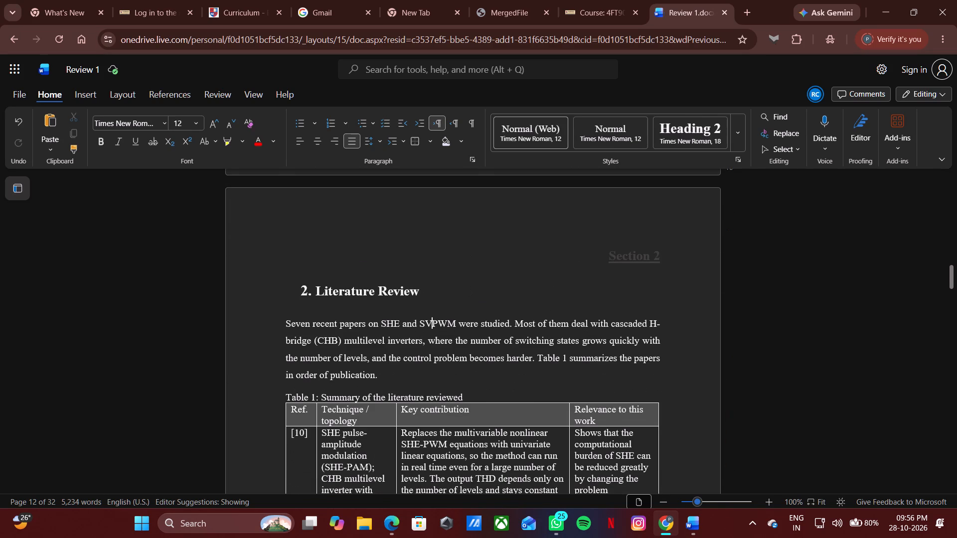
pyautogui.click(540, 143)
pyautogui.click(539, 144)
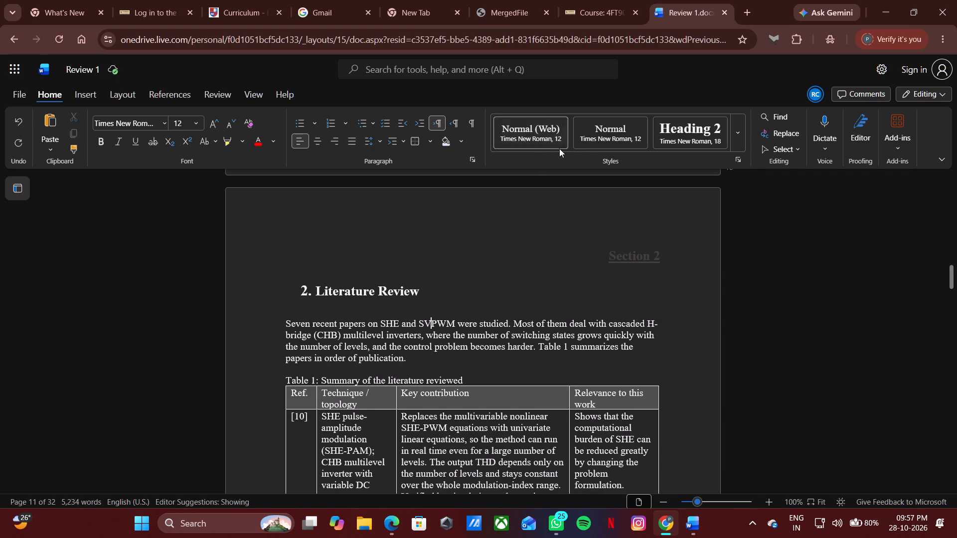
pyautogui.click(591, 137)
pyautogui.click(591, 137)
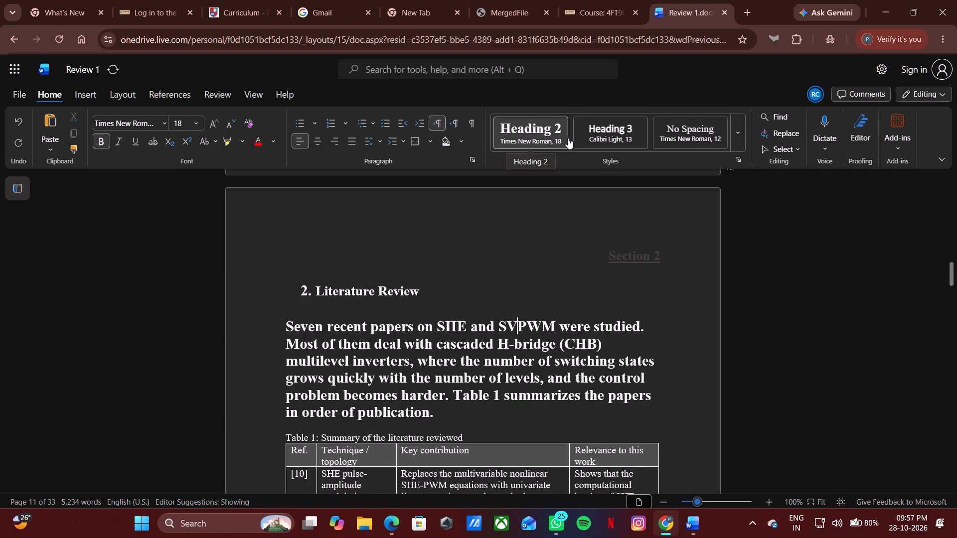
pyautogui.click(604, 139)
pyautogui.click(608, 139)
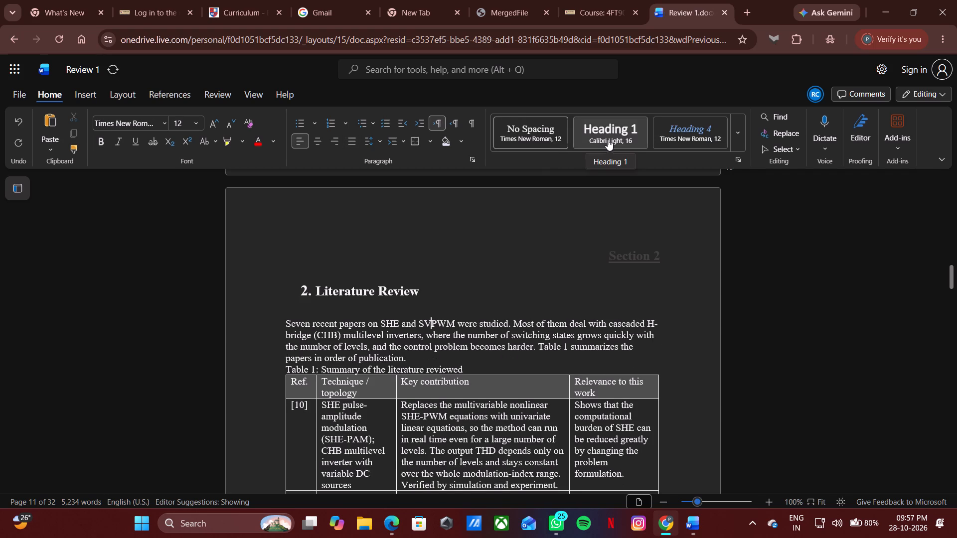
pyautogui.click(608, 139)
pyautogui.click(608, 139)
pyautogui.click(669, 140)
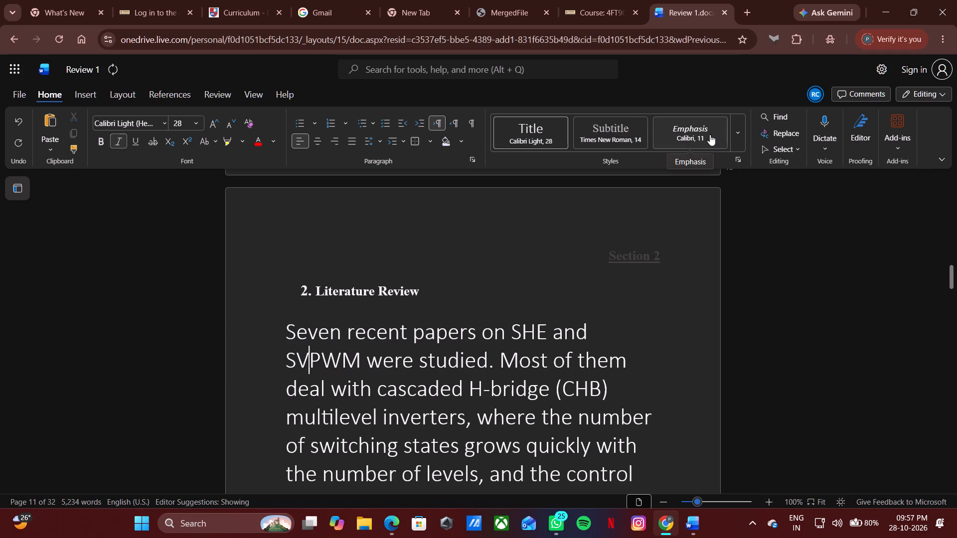
# Apply the Normal style to the whole introductory paragraph beginning "Seven recent papers on SHE and SVPWM".
pyautogui.click(738, 128)
pyautogui.click(645, 162)
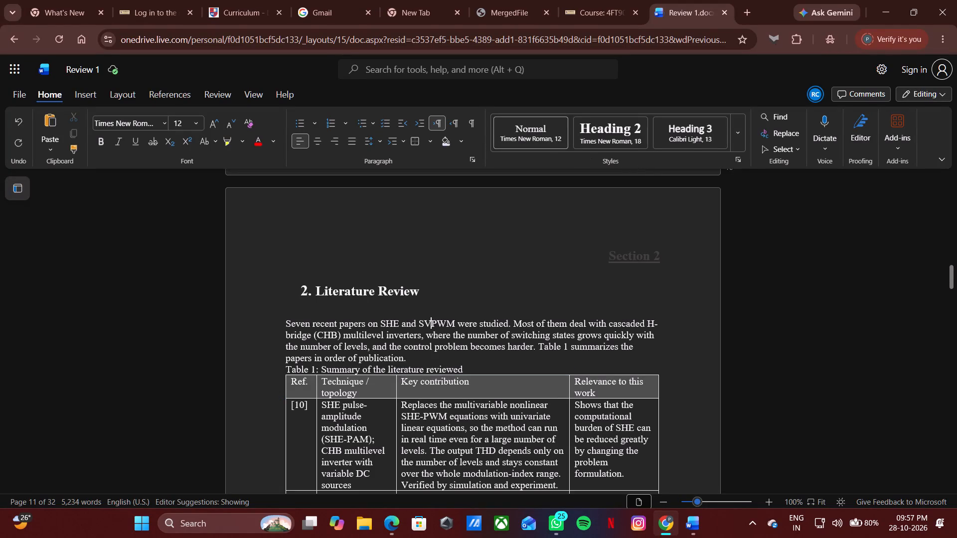
pyautogui.moveTo(415, 361); pyautogui.dragTo(279, 324)
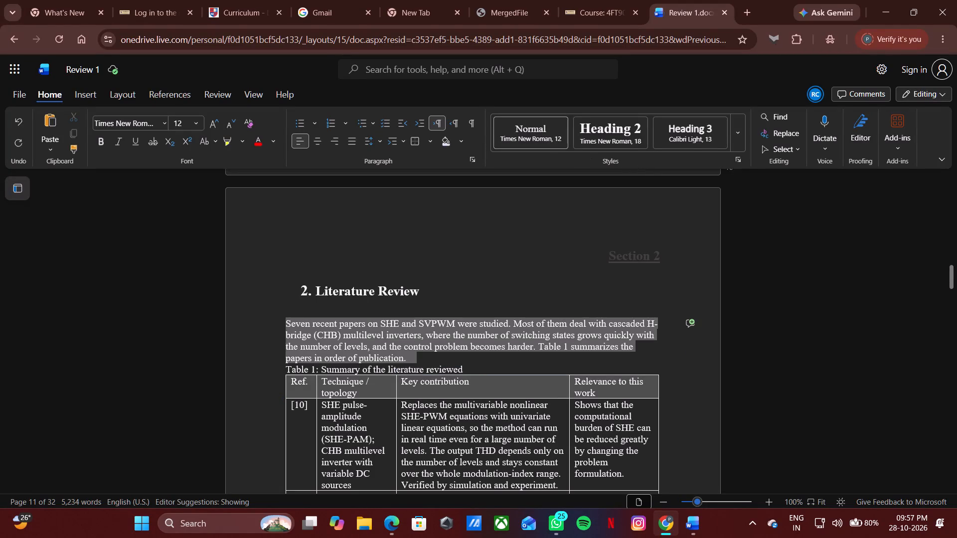
pyautogui.moveTo(279, 324); pyautogui.dragTo(263, 321)
pyautogui.click(539, 133)
pyautogui.click(538, 133)
# Insert a blank line between the Literature Review introductory paragraph and the Table 1 caption.
pyautogui.click(429, 357)
pyautogui.press('Return')
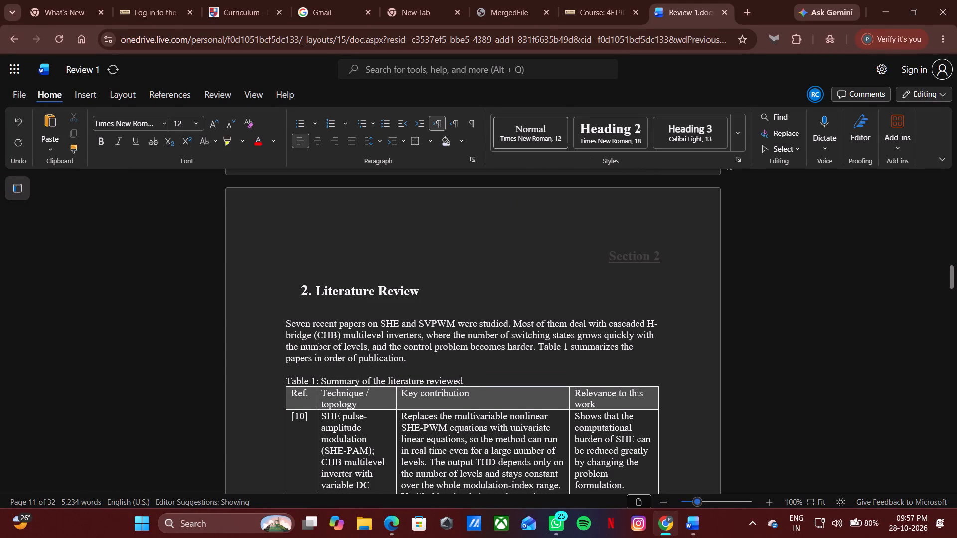
# Centre the caption "Table 1: Summary of the literature reviewed" above the table.
pyautogui.moveTo(476, 379); pyautogui.dragTo(417, 377)
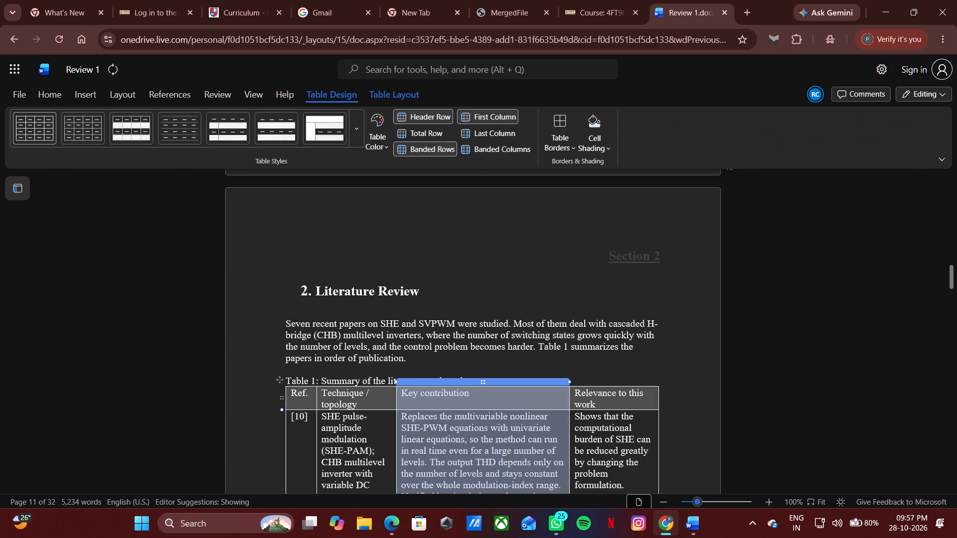
pyautogui.click(508, 365)
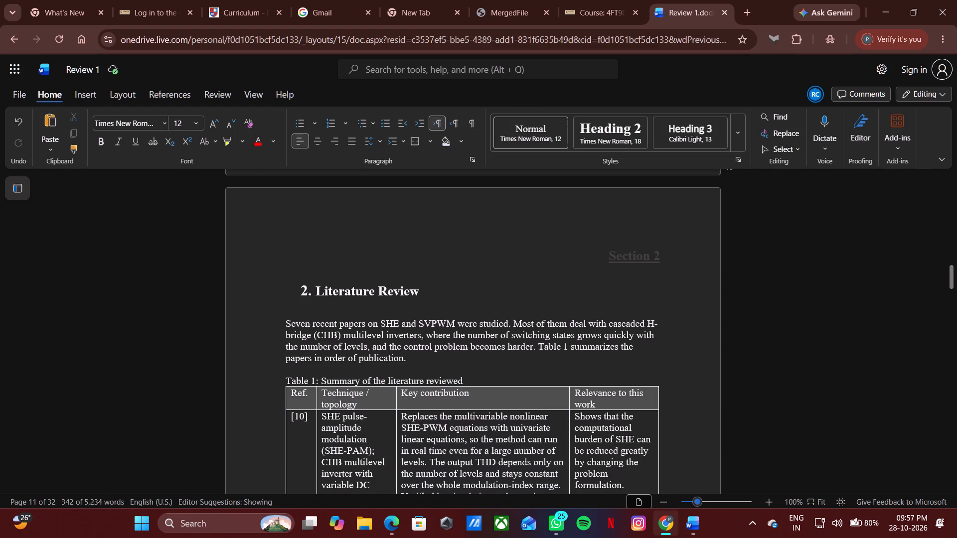
pyautogui.moveTo(474, 379); pyautogui.dragTo(288, 375)
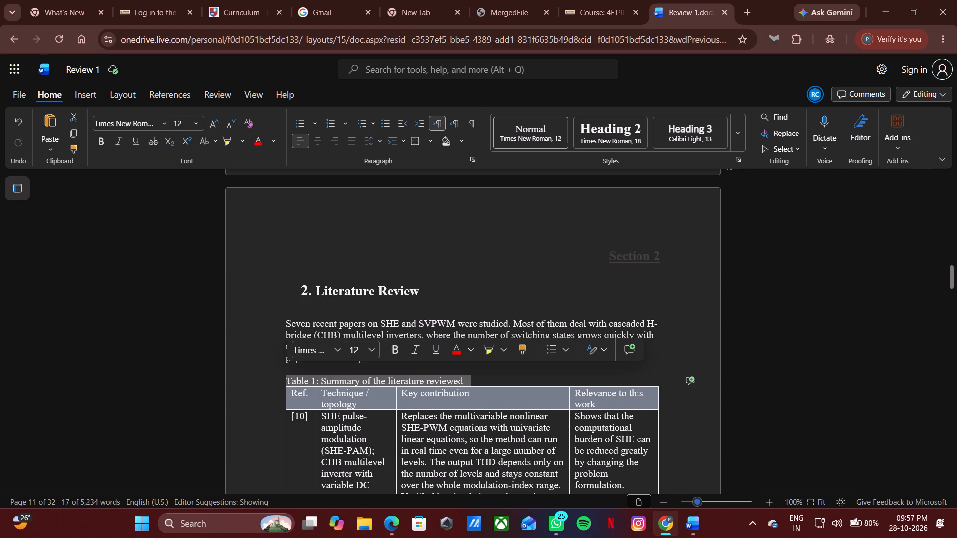
pyautogui.click(520, 375)
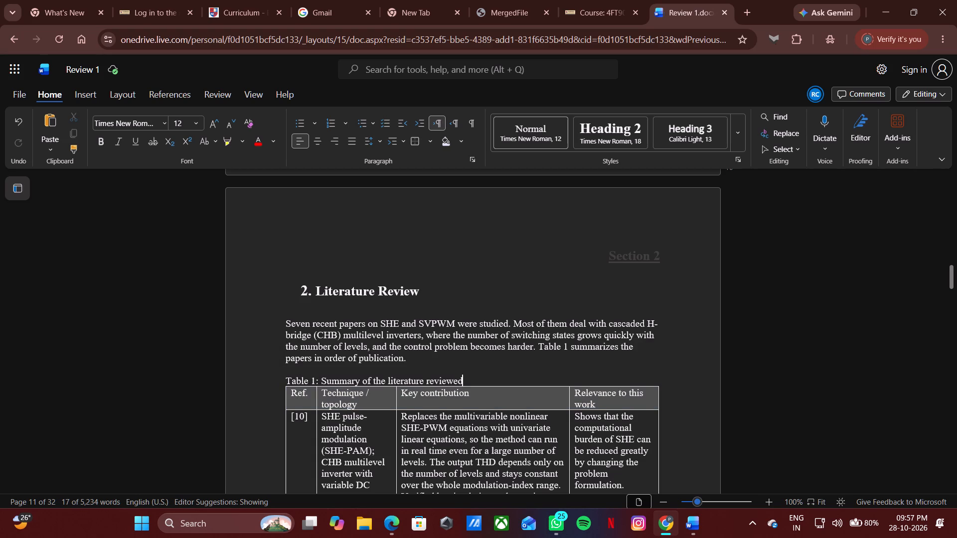
pyautogui.moveTo(484, 378); pyautogui.dragTo(286, 381)
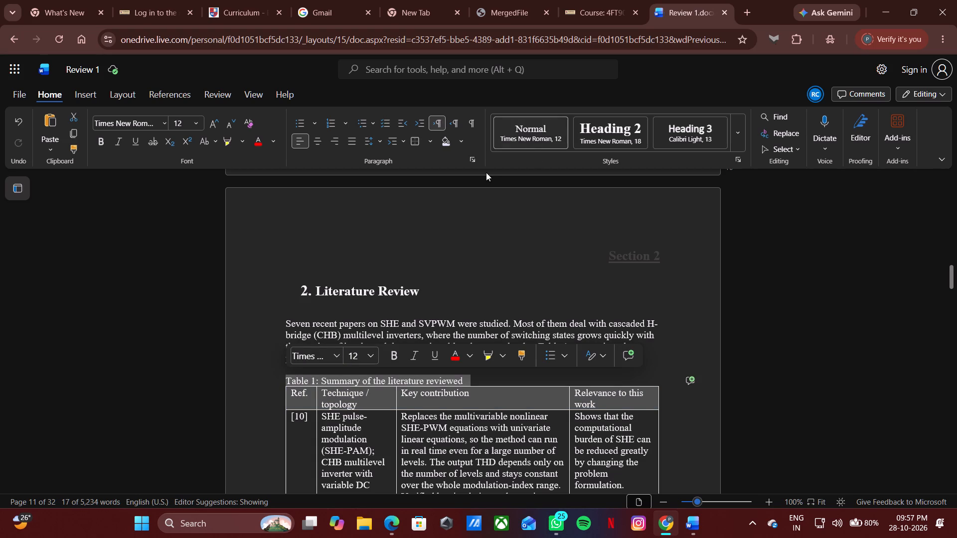
pyautogui.click(321, 140)
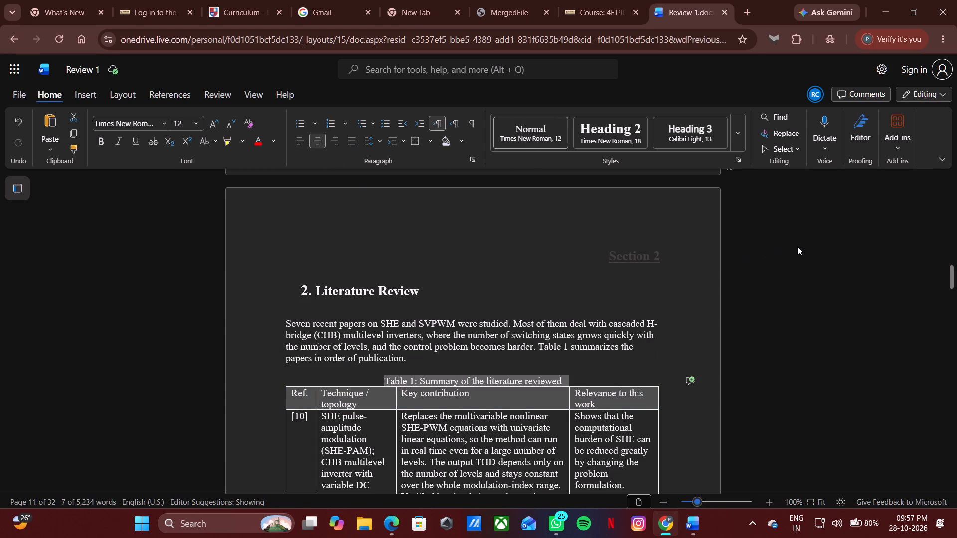
pyautogui.click(797, 246)
# Apply the Normal style to the two closing paragraphs below Table 1, from "Three points can be drawn" through "the remaining sections".
pyautogui.scroll(-4, 795, 247)
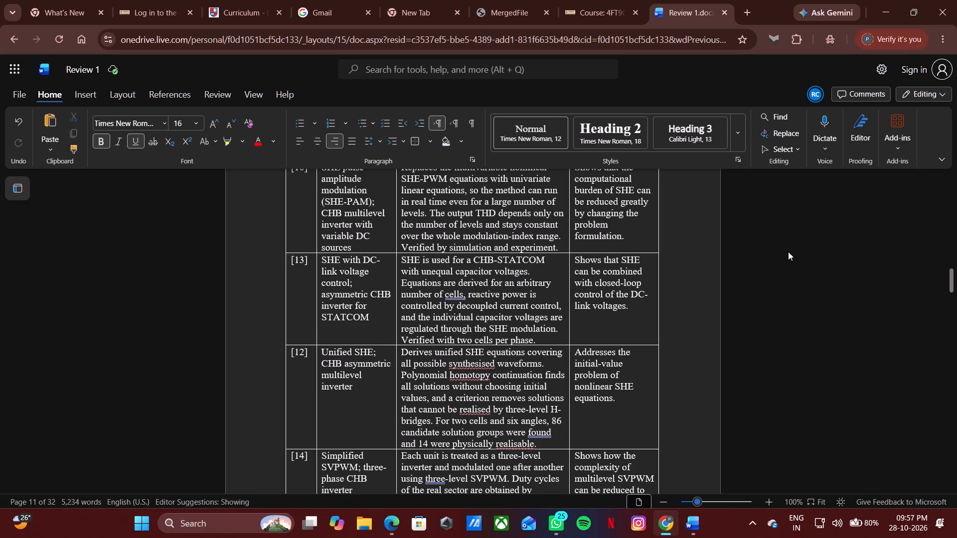
pyautogui.scroll(6, 580, 226)
pyautogui.scroll(-4, 575, 227)
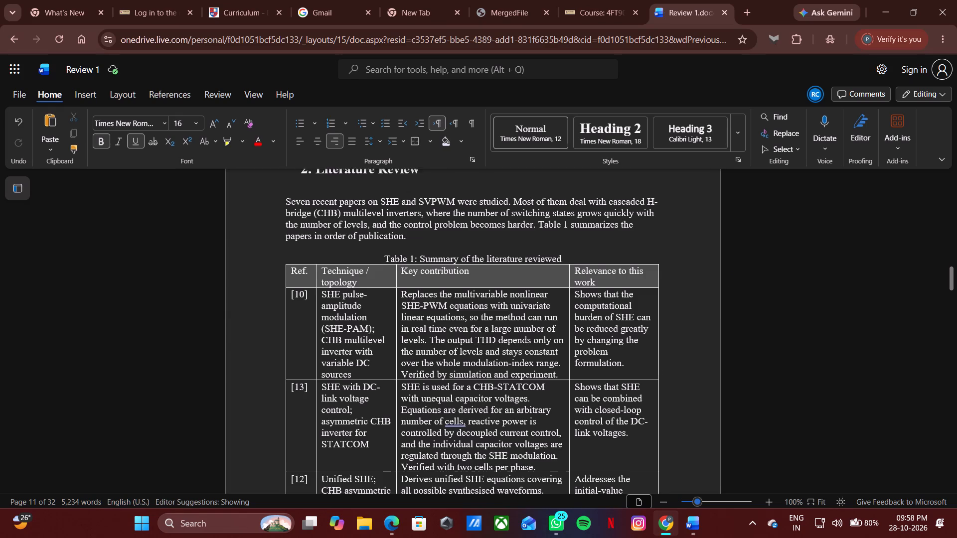
pyautogui.scroll(-18, 468, 289)
pyautogui.scroll(4, 459, 308)
pyautogui.click(444, 300)
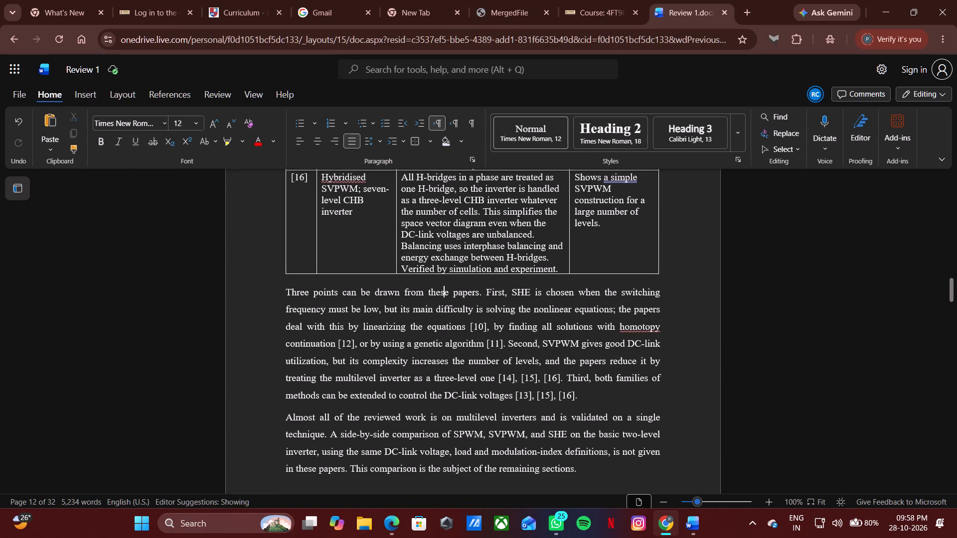
pyautogui.scroll(17, 444, 305)
pyautogui.click(361, 394)
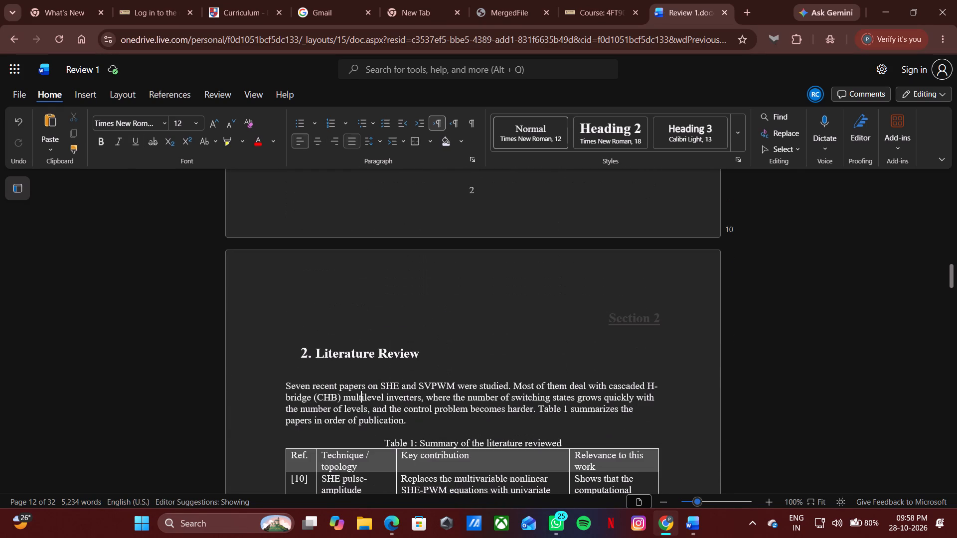
pyautogui.scroll(-17, 377, 396)
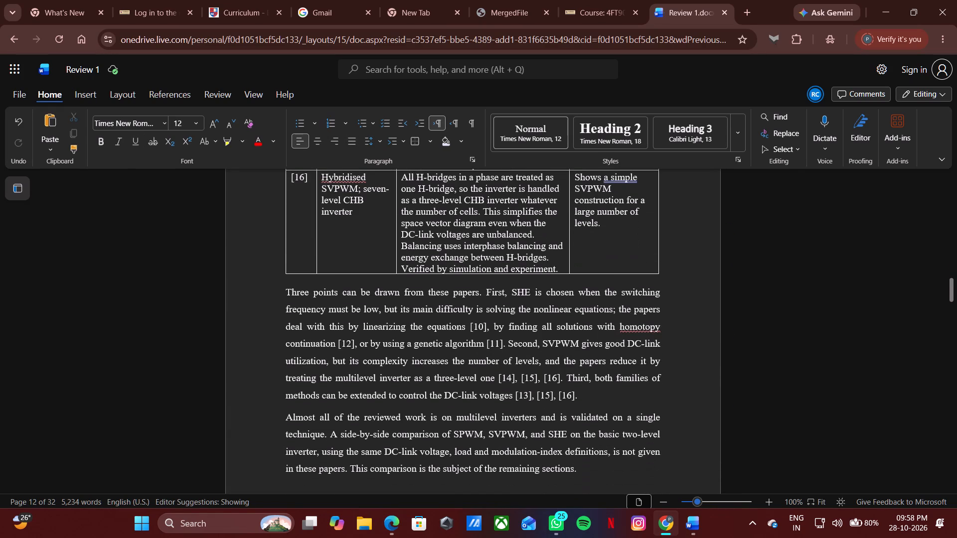
pyautogui.click(569, 403)
pyautogui.moveTo(581, 469); pyautogui.dragTo(281, 291)
pyautogui.click(538, 120)
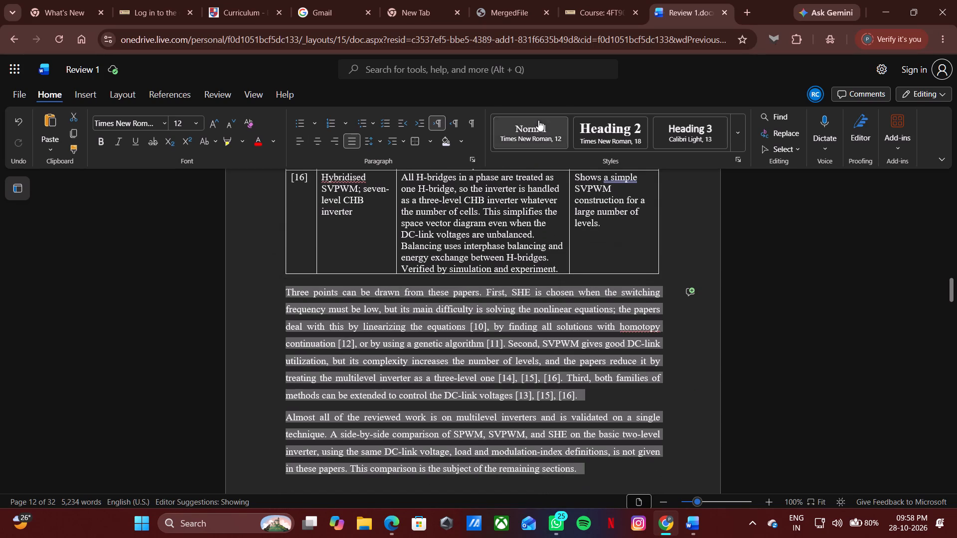
pyautogui.click(538, 120)
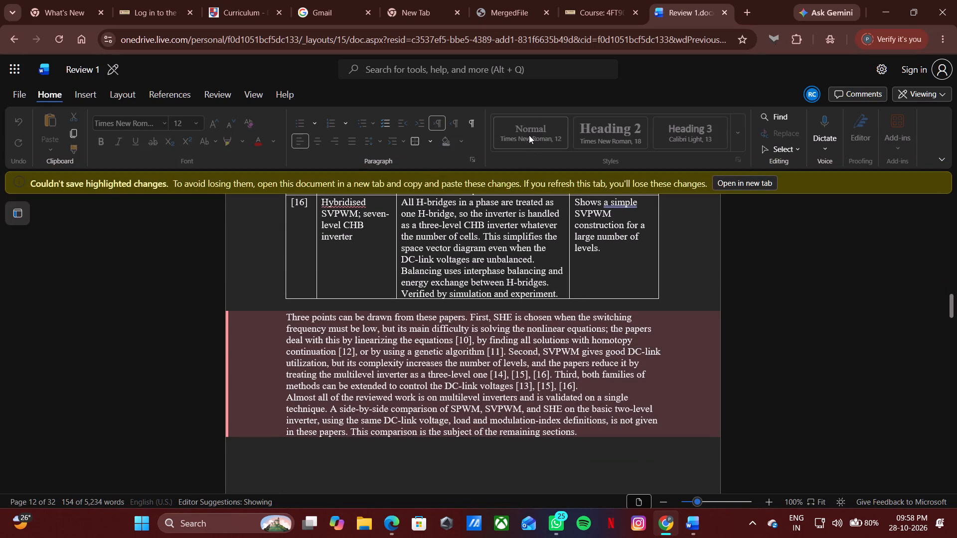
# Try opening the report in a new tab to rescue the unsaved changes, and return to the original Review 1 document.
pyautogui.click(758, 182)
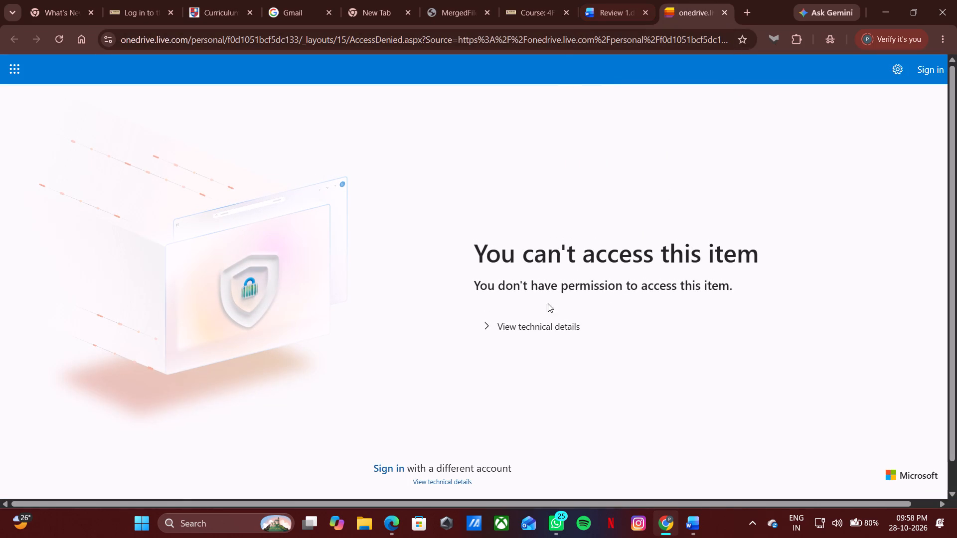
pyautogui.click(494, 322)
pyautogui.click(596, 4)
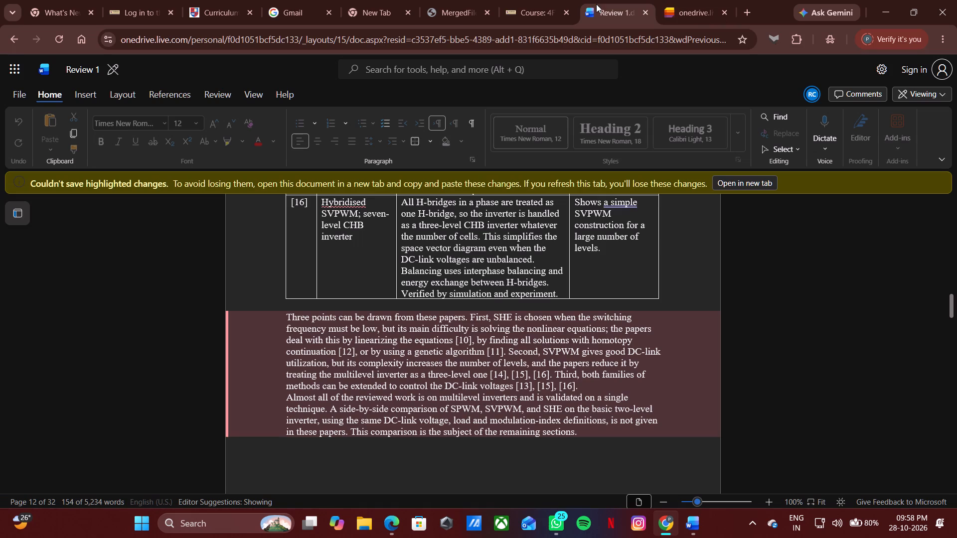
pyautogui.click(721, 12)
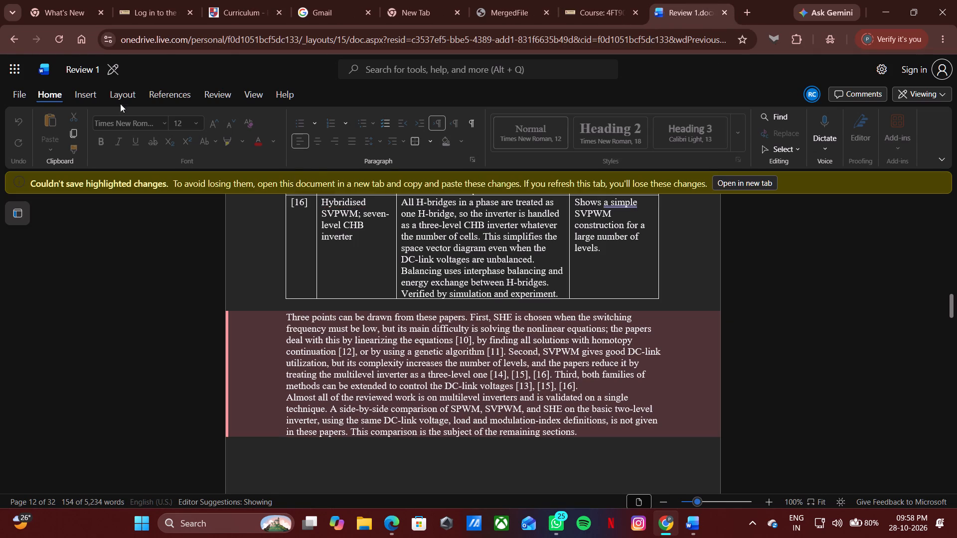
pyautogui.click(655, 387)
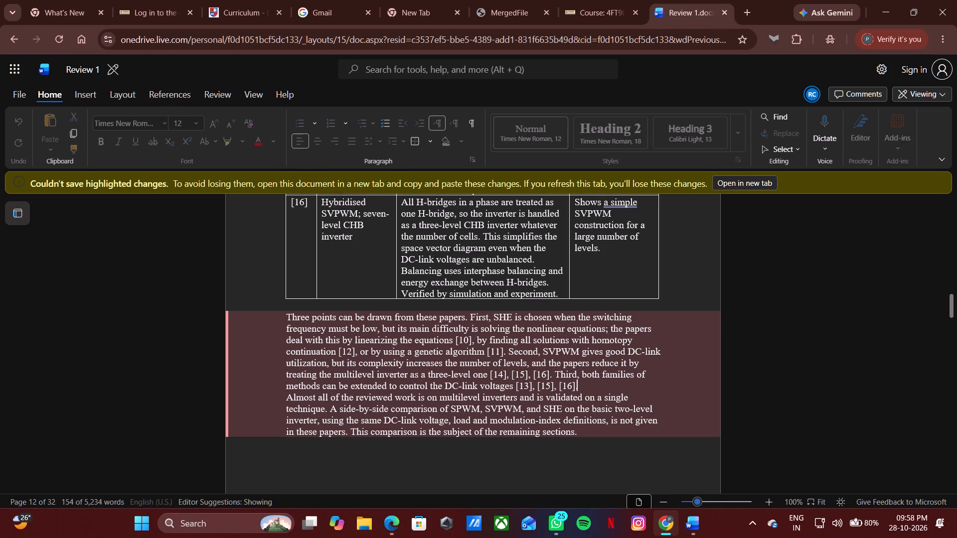
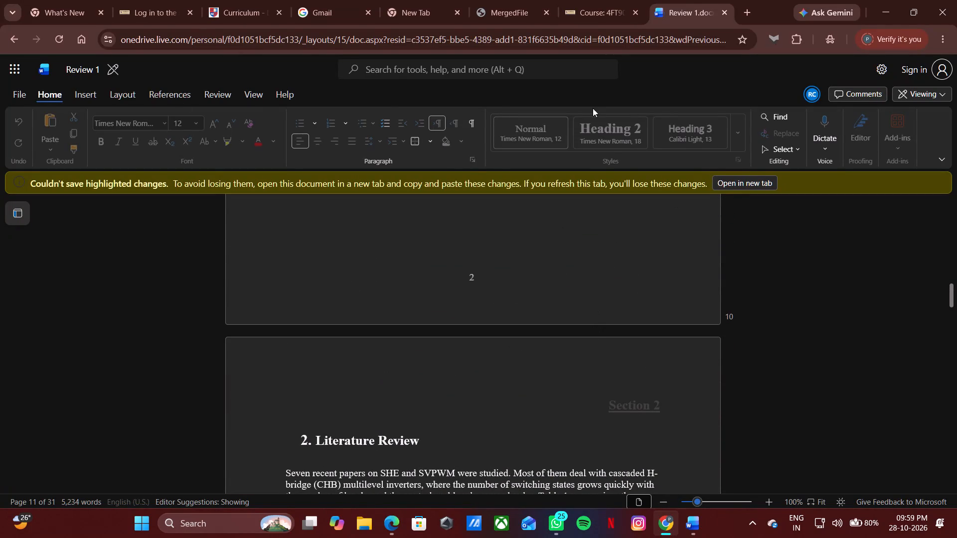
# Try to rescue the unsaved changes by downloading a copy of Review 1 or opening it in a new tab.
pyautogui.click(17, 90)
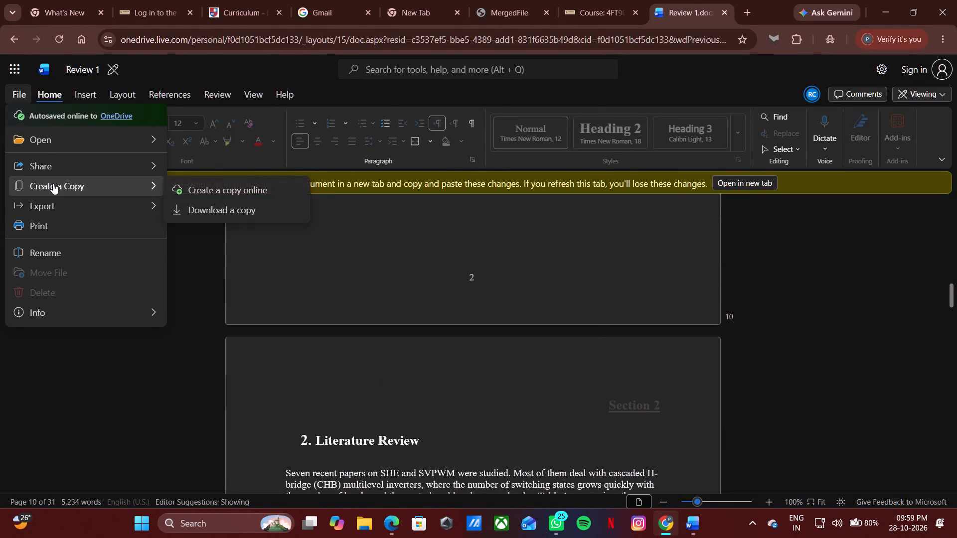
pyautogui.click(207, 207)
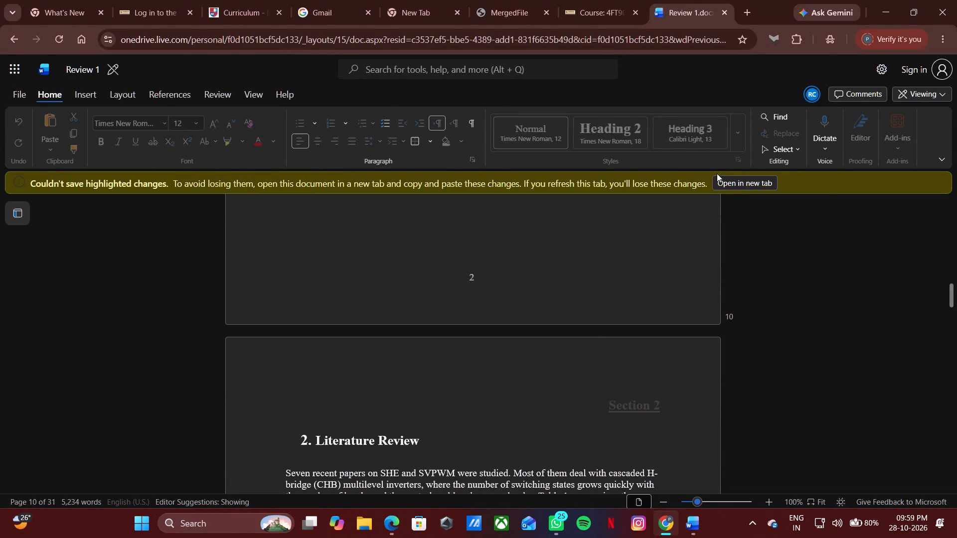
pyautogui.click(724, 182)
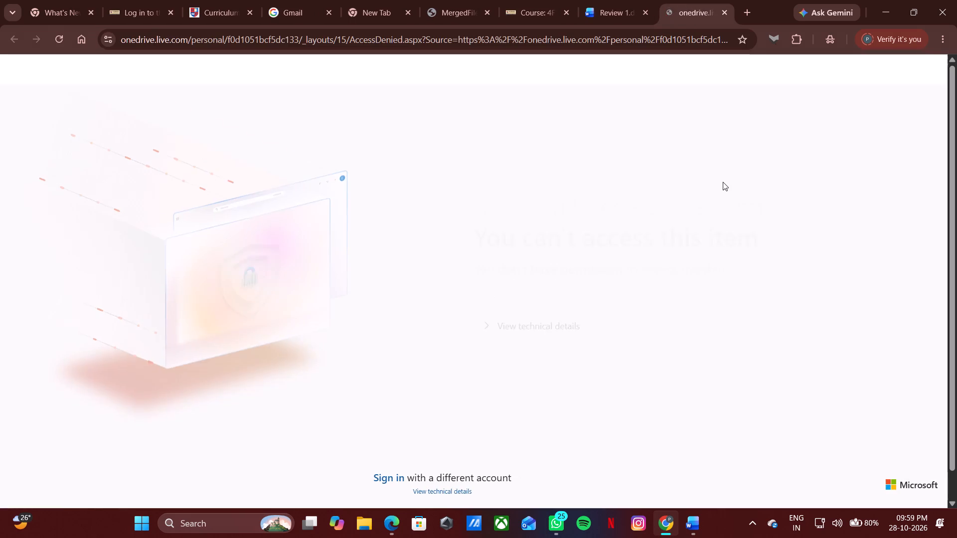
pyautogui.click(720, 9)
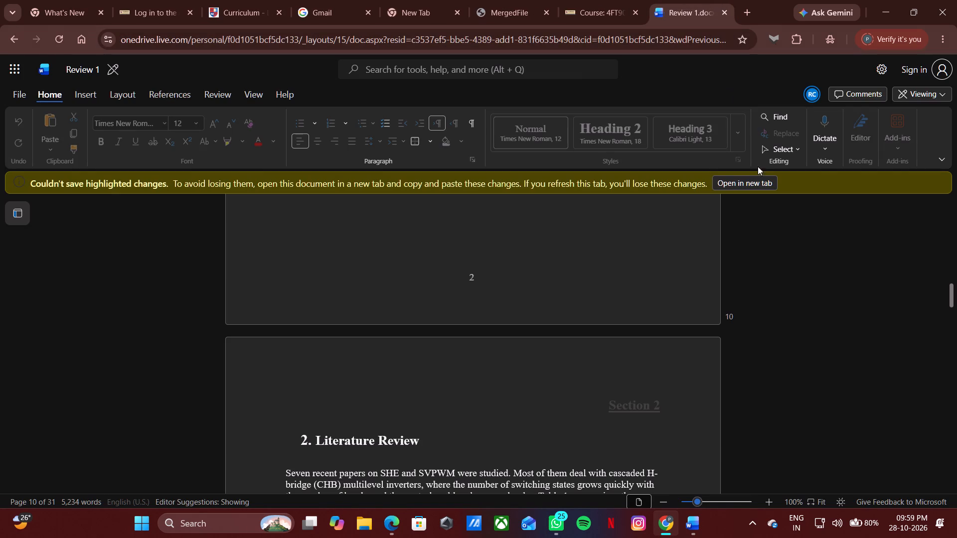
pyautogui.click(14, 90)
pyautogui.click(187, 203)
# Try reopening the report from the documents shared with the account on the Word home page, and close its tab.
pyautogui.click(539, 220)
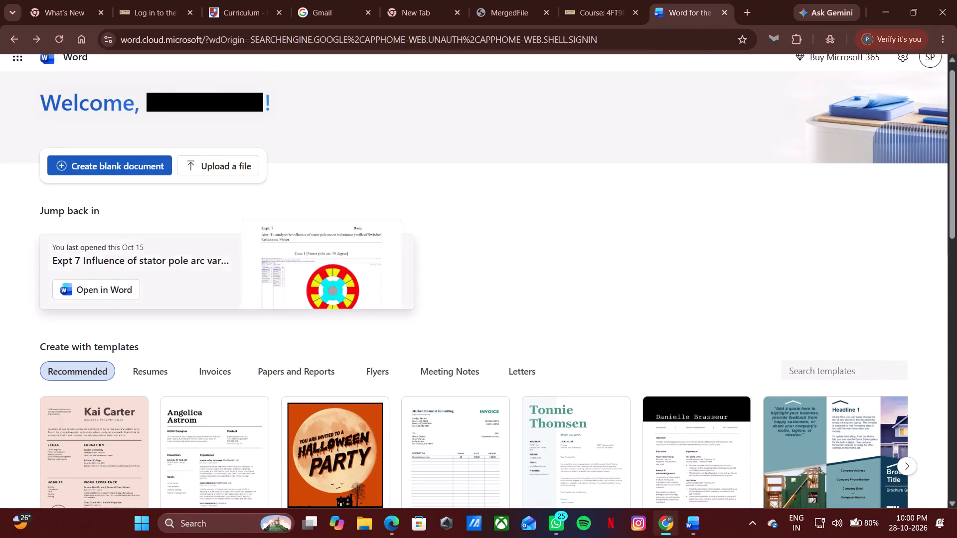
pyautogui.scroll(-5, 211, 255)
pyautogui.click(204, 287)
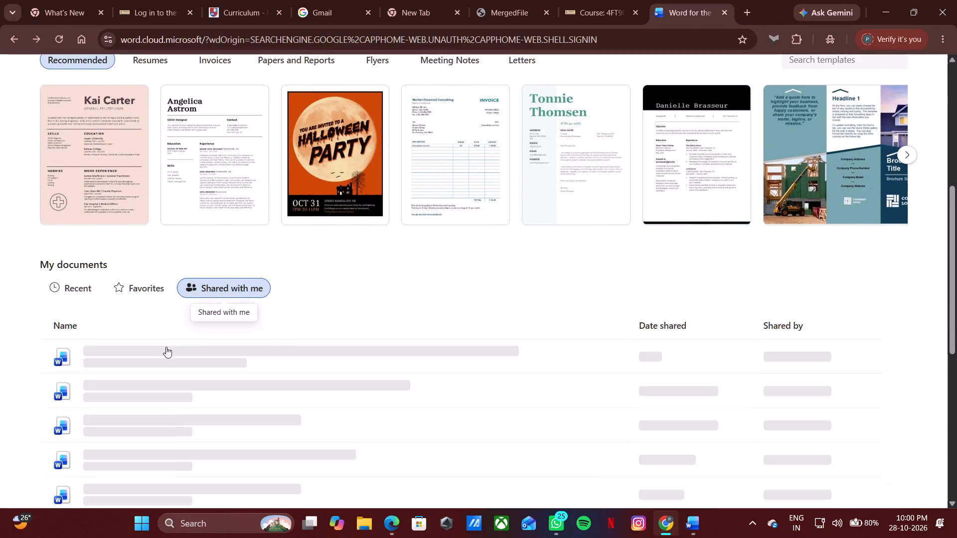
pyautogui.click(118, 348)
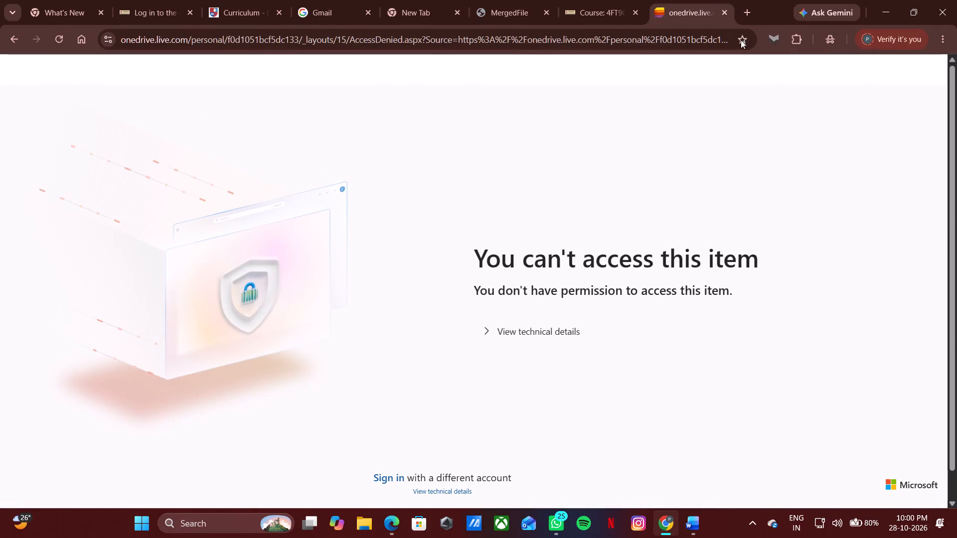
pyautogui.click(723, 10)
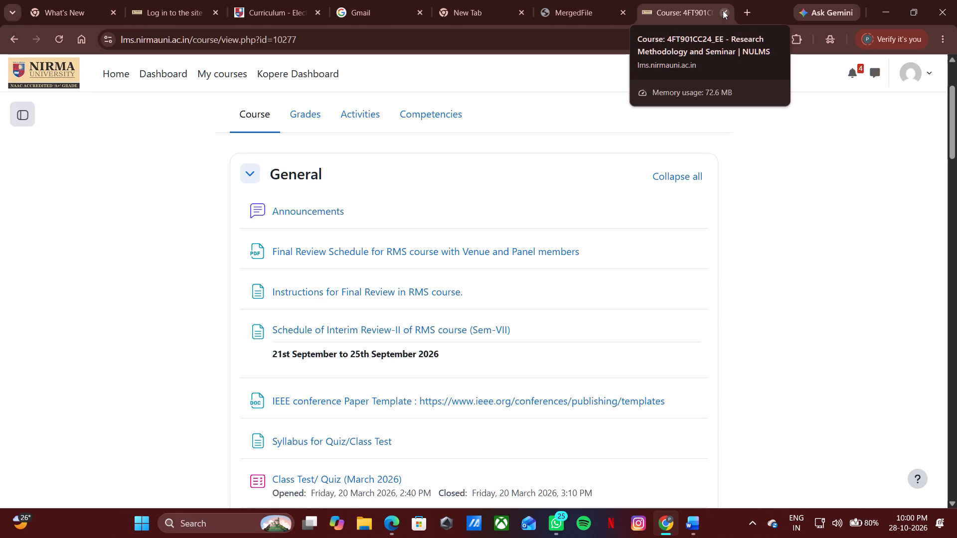
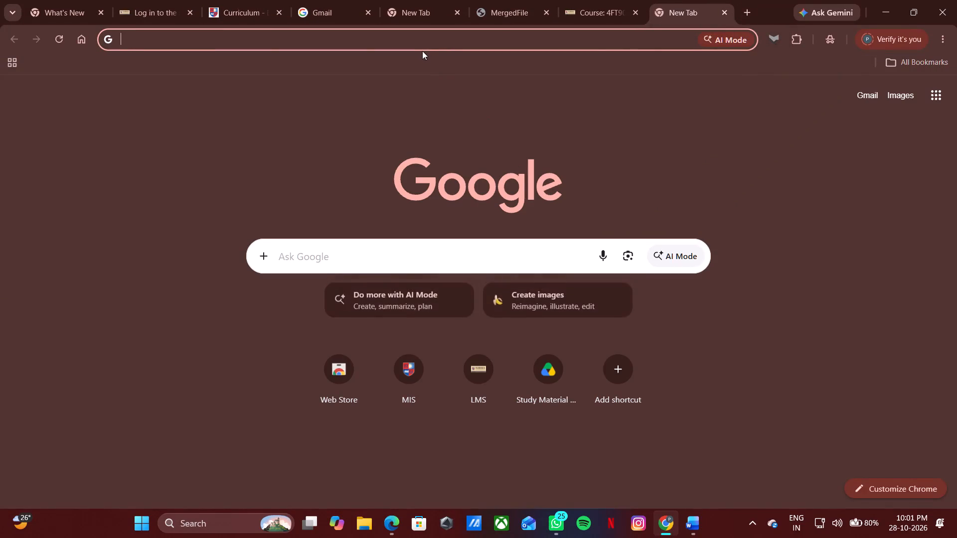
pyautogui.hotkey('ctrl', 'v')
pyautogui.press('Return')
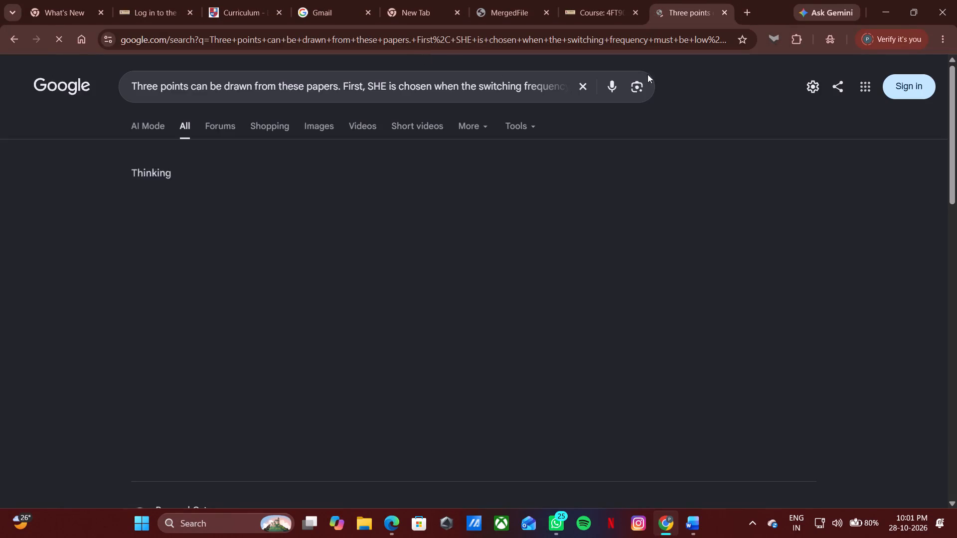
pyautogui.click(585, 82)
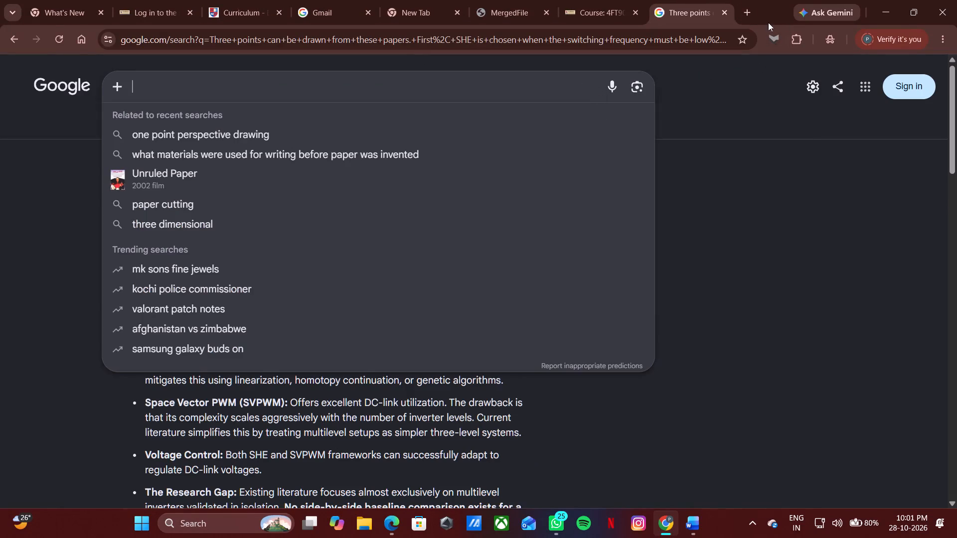
# Prepare a blank browser tab and go back to the WhatsApp chat to locate the shared 1drv.ms link to the report.
pyautogui.click(747, 11)
pyautogui.click(887, 8)
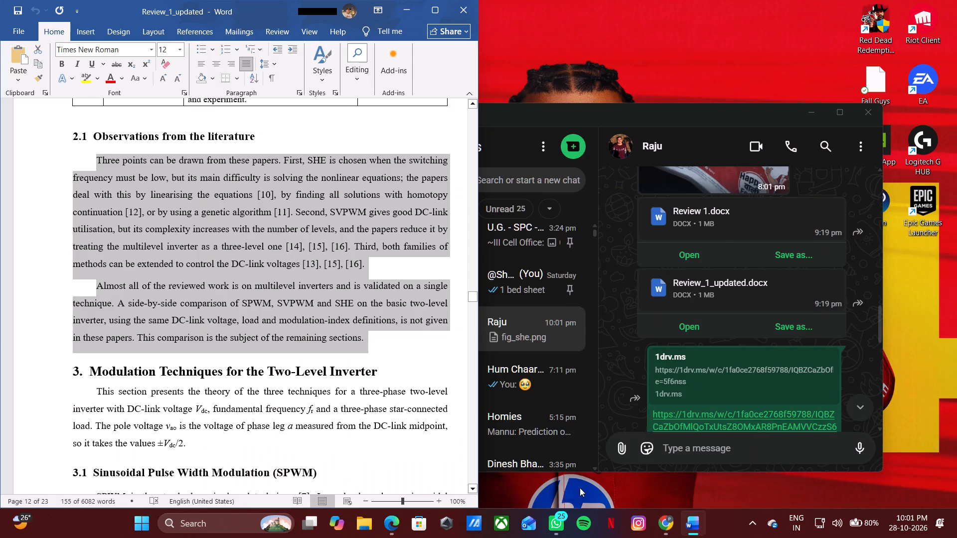
pyautogui.scroll(-18, 762, 411)
pyautogui.scroll(5, 747, 357)
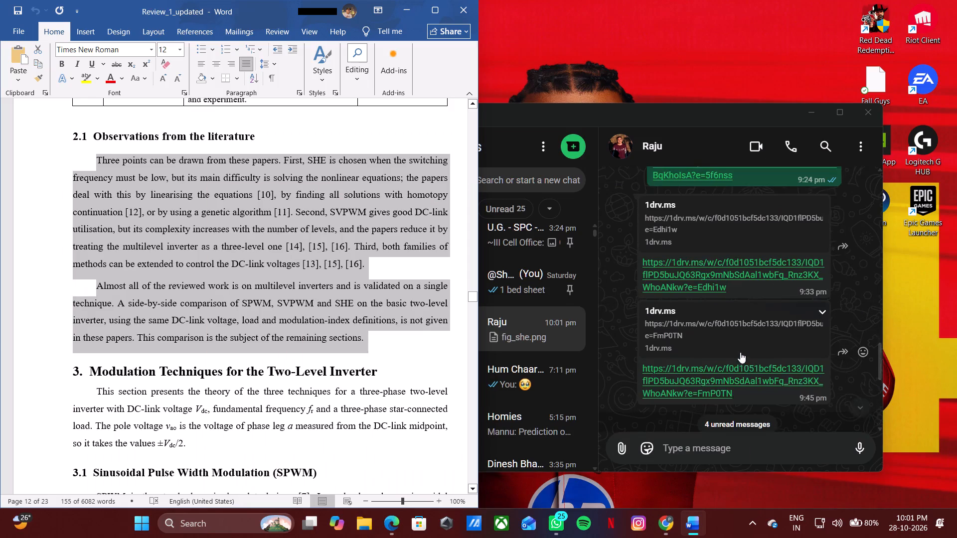
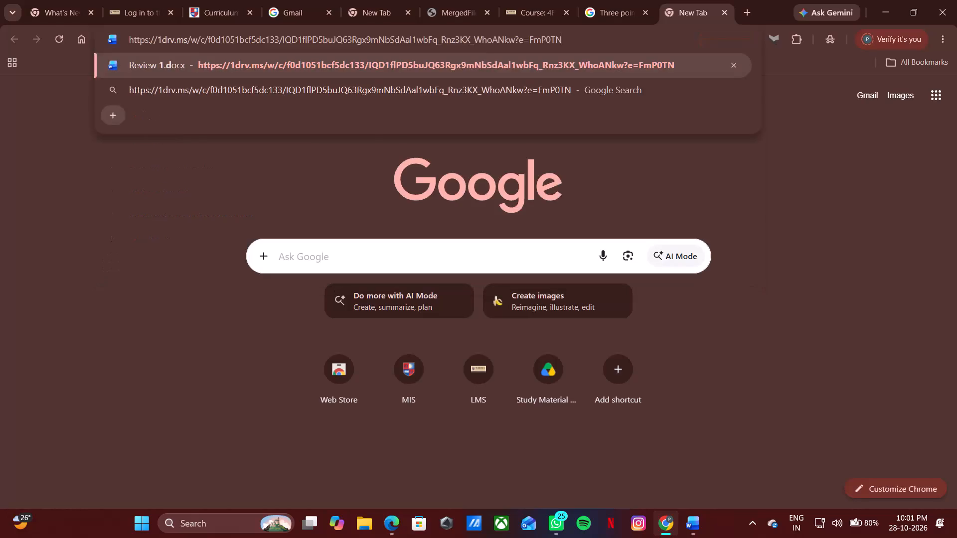
# Try the shared 1drv.ms report link, check the technical details, and close its tab and the Google results tab.
pyautogui.press('Return')
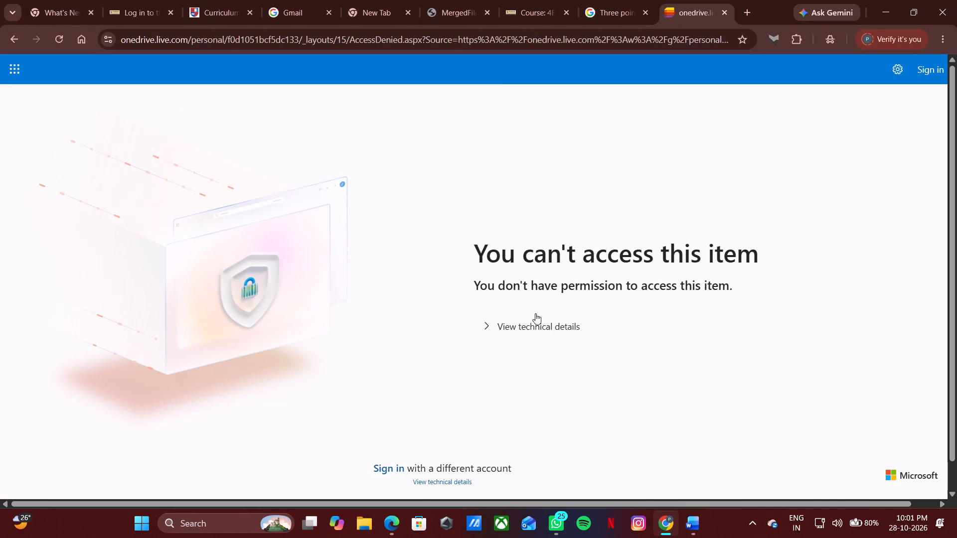
pyautogui.click(505, 328)
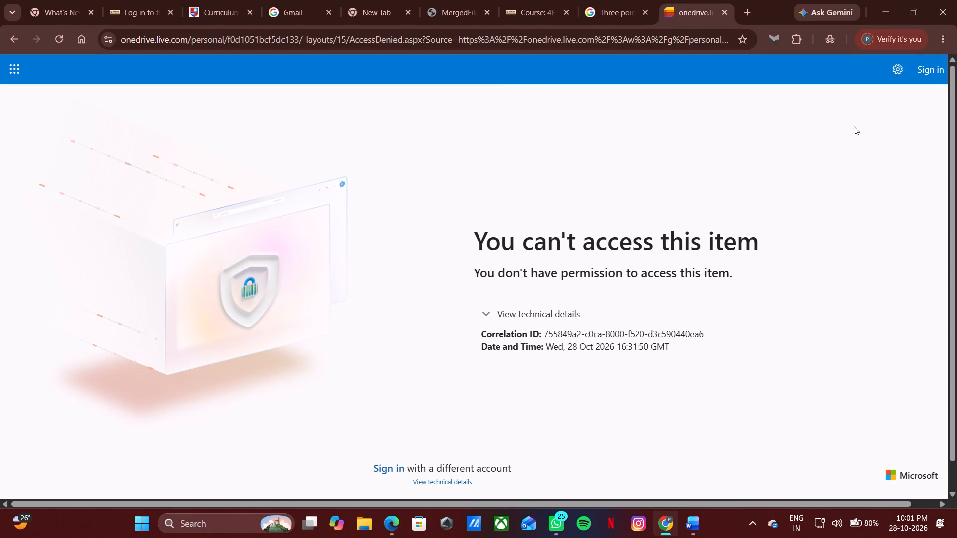
pyautogui.click(724, 12)
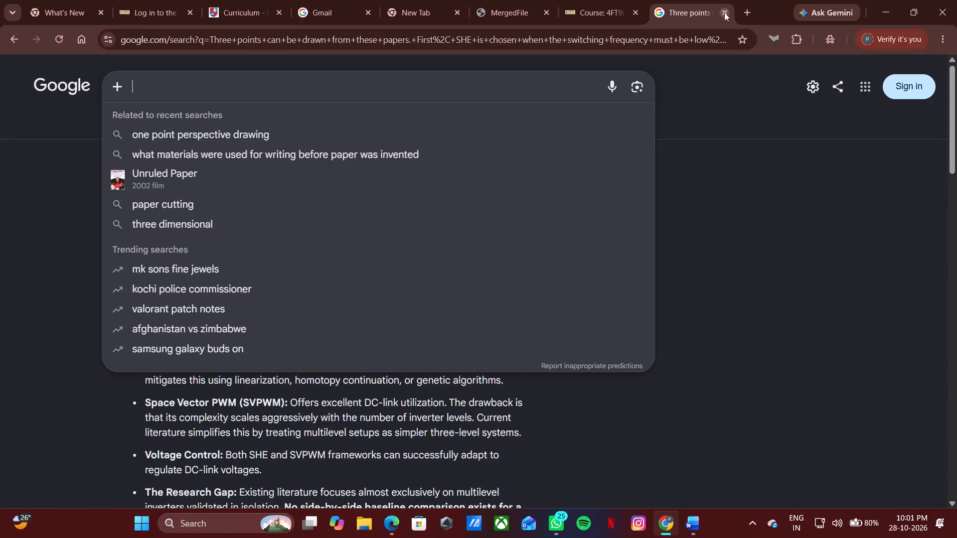
pyautogui.click(724, 15)
pyautogui.click(894, 12)
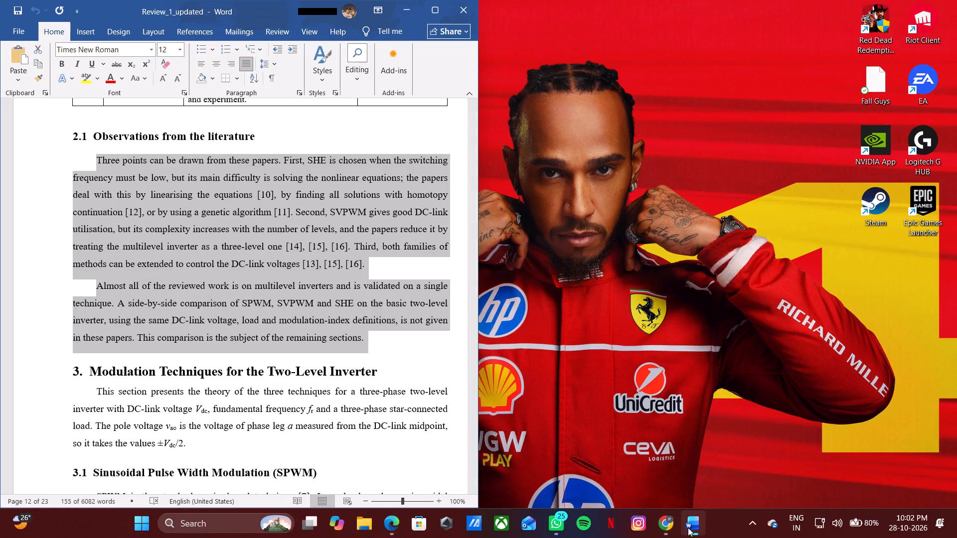
# Launch a new Word window, open the recent Final Review document, and place it side by side with Document1.
pyautogui.click(427, 5)
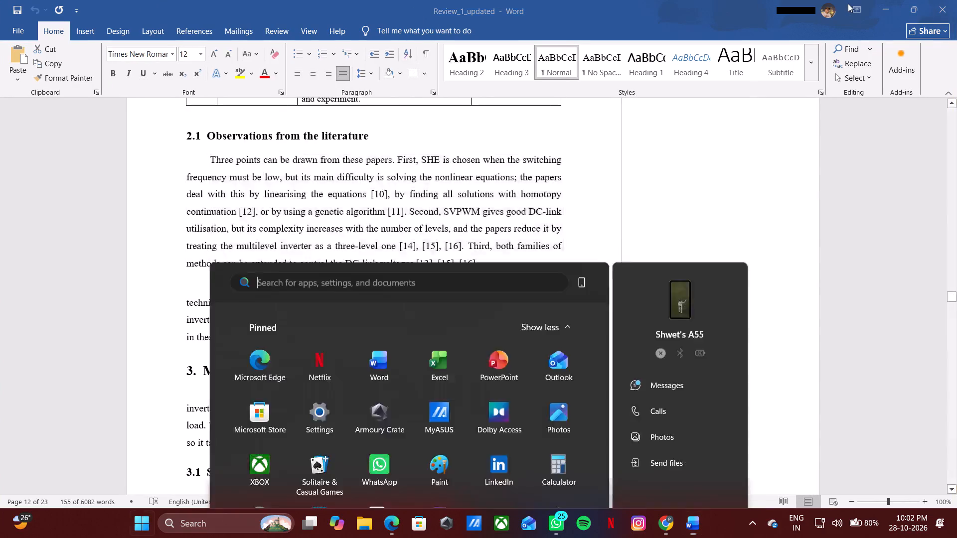
pyautogui.write('word')
pyautogui.press('Return')
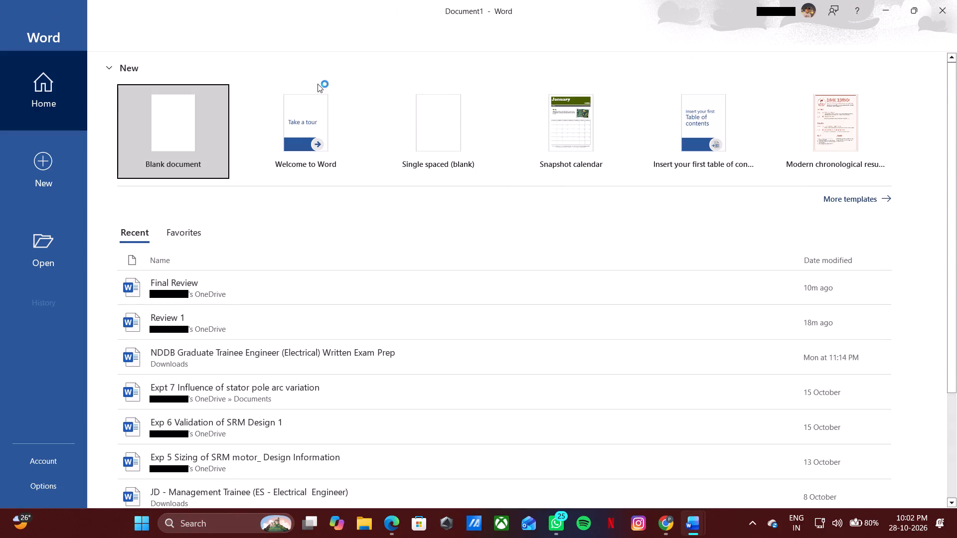
pyautogui.click(181, 287)
pyautogui.moveTo(679, 15); pyautogui.dragTo(956, 83)
pyautogui.moveTo(617, 9); pyautogui.dragTo(956, 217)
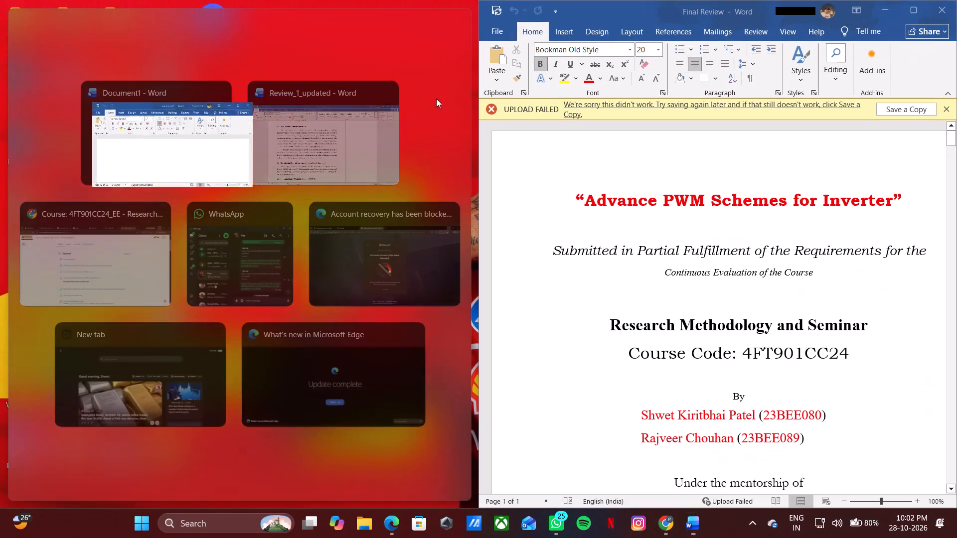
pyautogui.click(143, 123)
# Save a copy of Final Review as a Word Document in the Documents folder, keeping the file name.
pyautogui.click(913, 108)
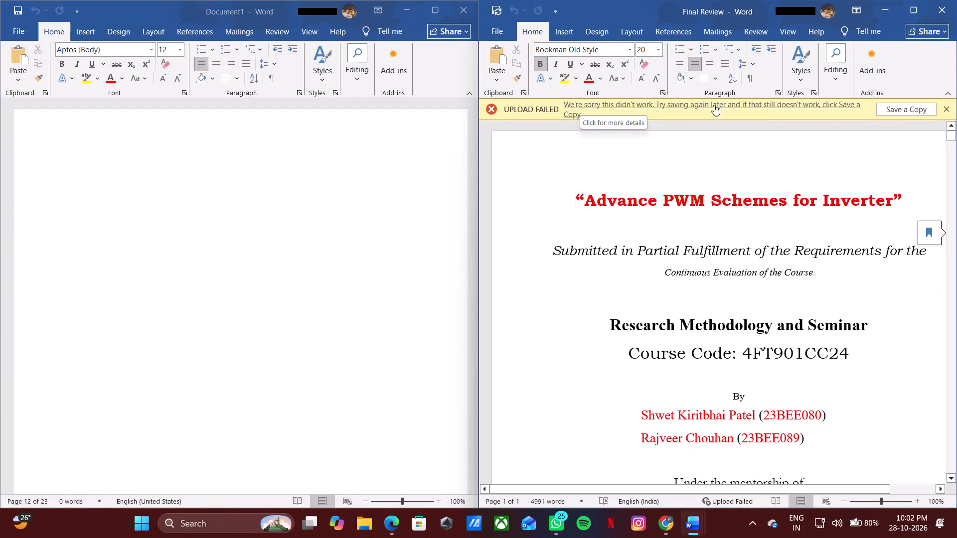
pyautogui.click(894, 108)
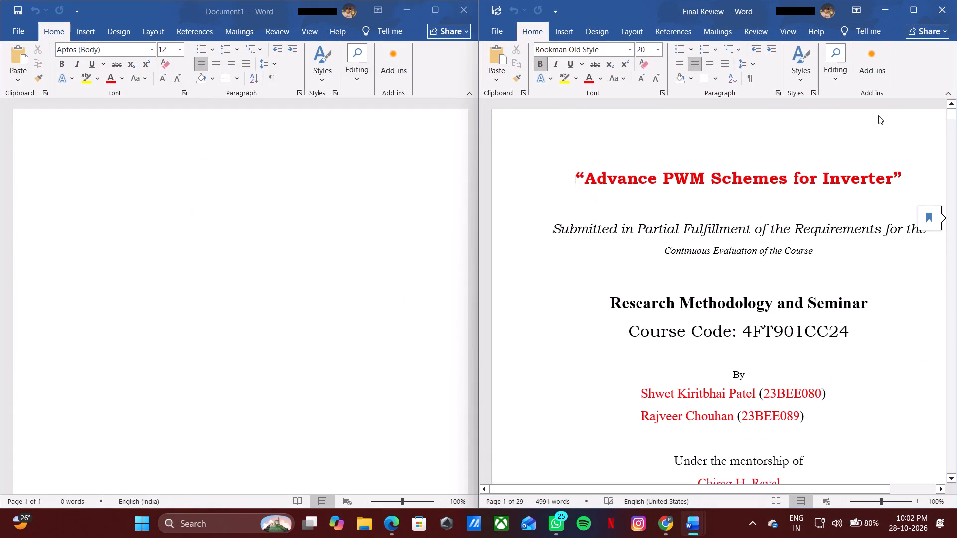
pyautogui.scroll(2, 305, 223)
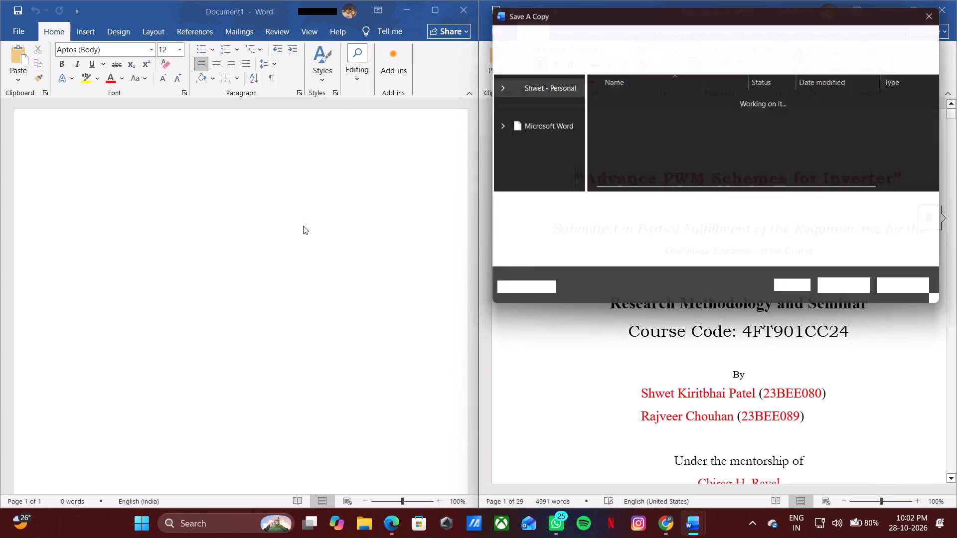
pyautogui.scroll(2, 303, 226)
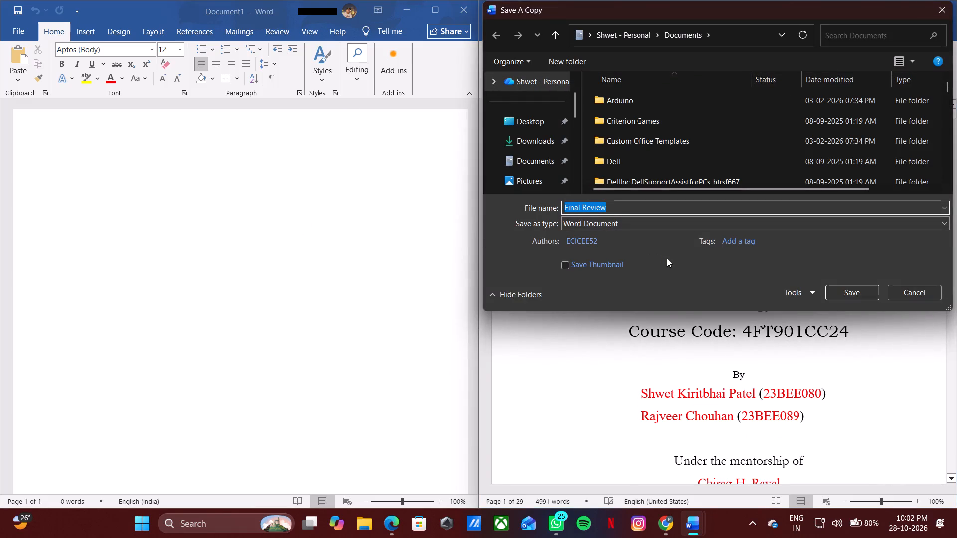
pyautogui.click(852, 293)
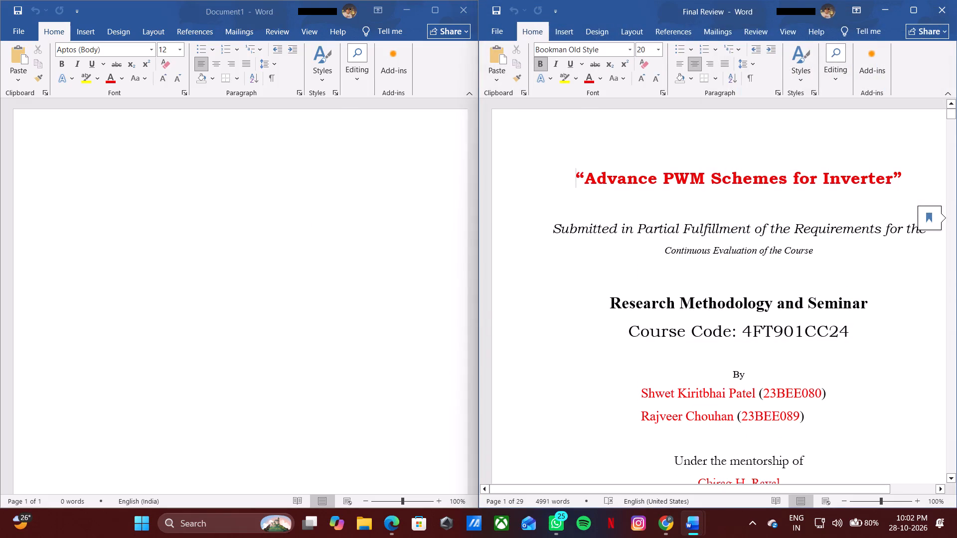
# Share Final Review by saving it to the cloud in the first OneDrive - Personal location, replacing the existing Final Review file.
pyautogui.click(944, 30)
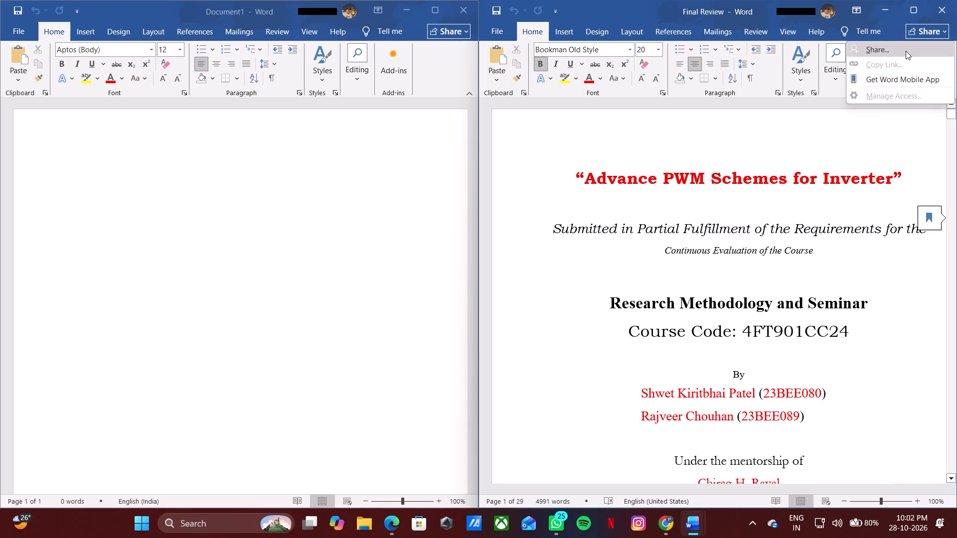
pyautogui.click(906, 48)
pyautogui.click(854, 187)
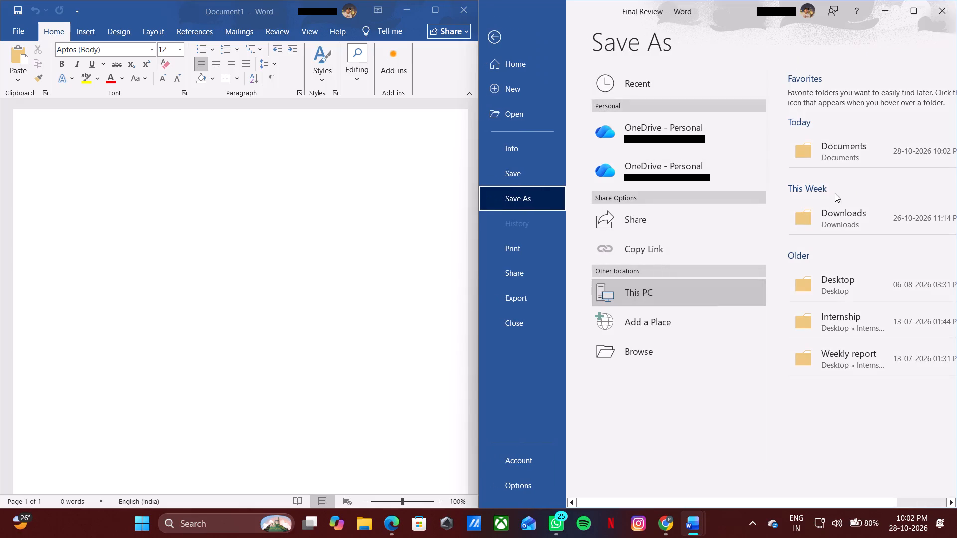
pyautogui.click(665, 138)
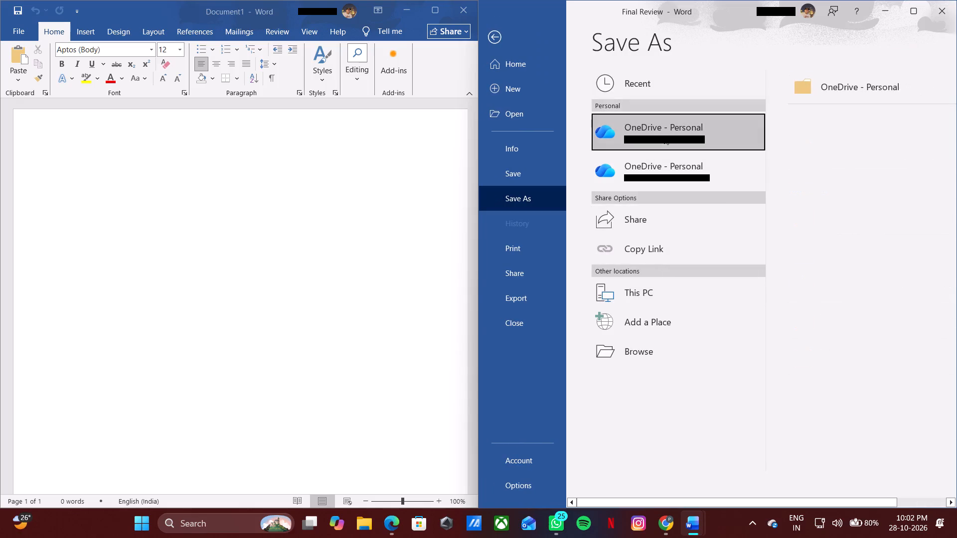
pyautogui.click(843, 101)
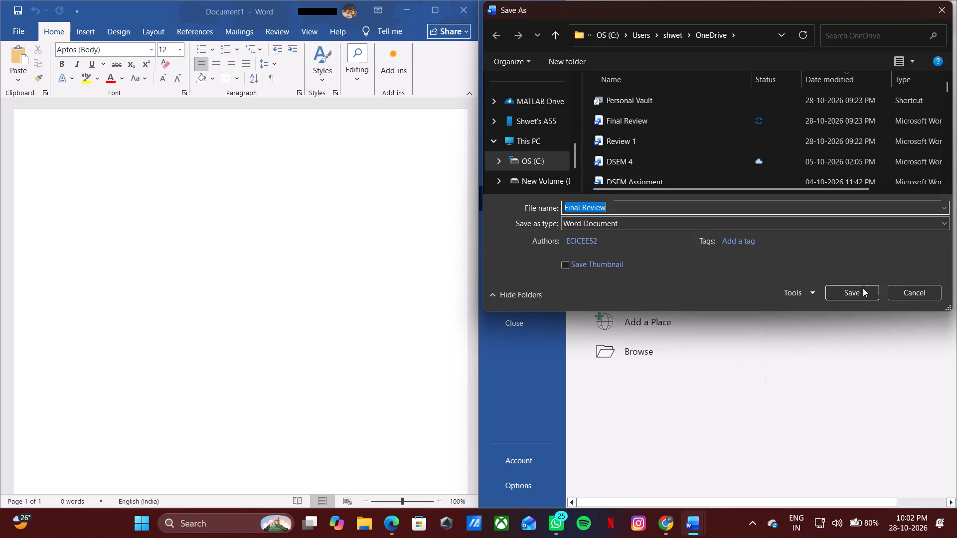
pyautogui.click(859, 298)
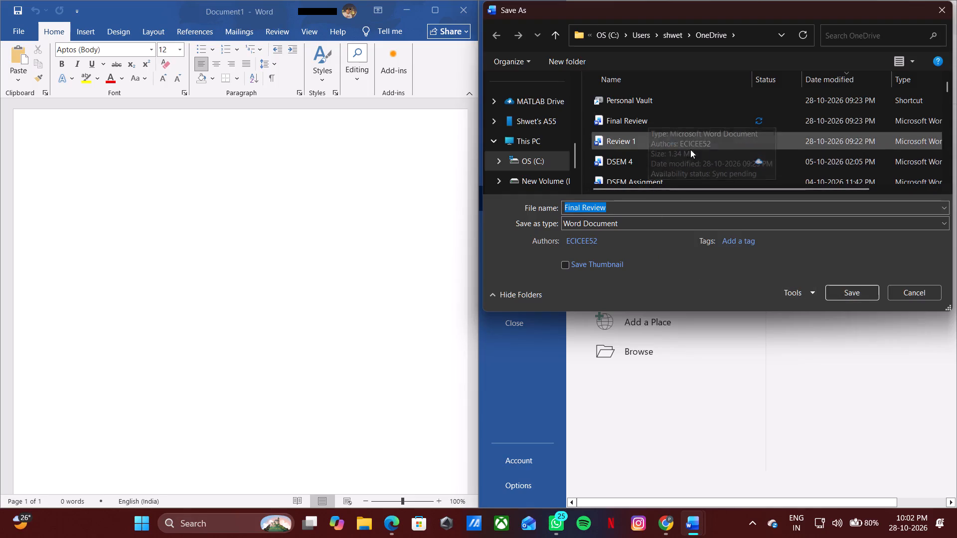
pyautogui.click(839, 290)
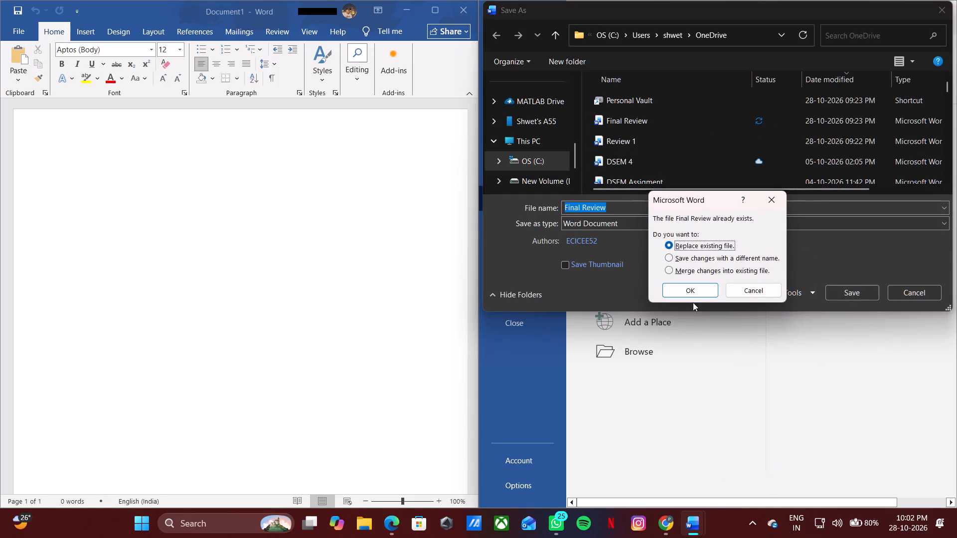
pyautogui.click(691, 286)
# Open the personal OneDrive folder in File Explorer and start signing in to OneDrive so syncing can resume.
pyautogui.click(755, 521)
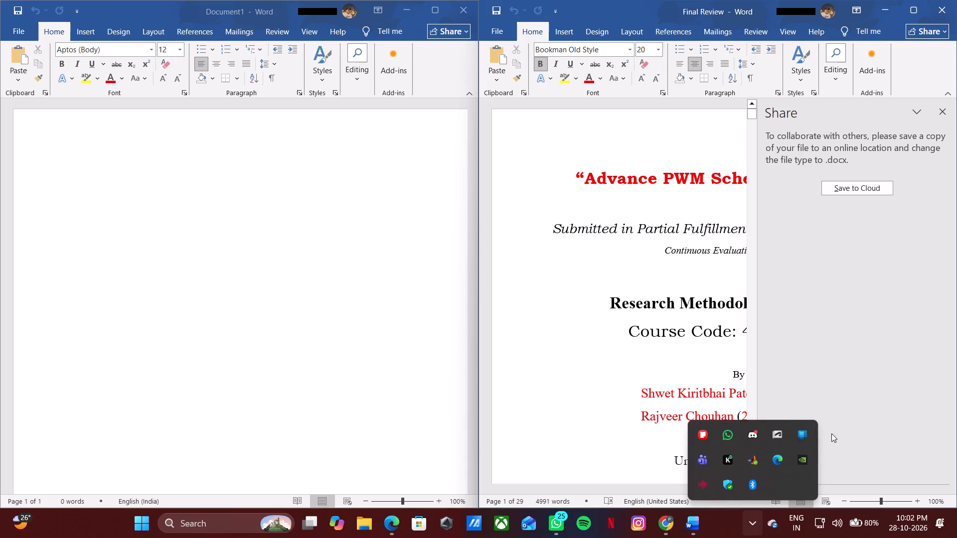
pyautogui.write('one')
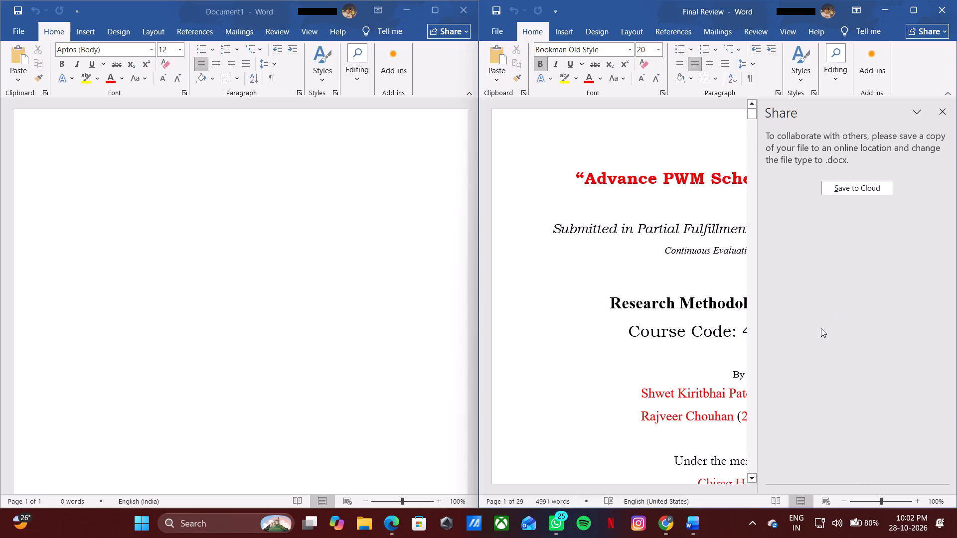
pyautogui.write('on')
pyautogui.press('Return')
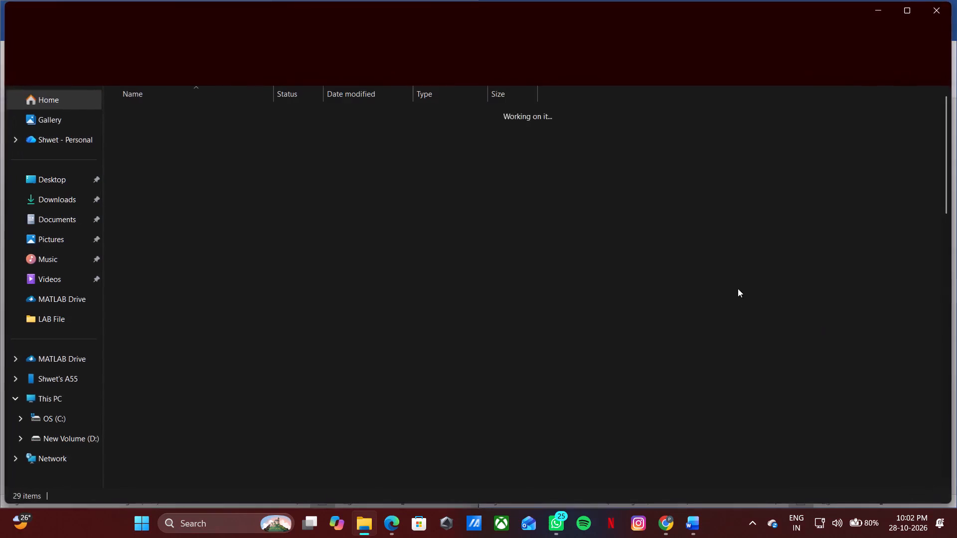
pyautogui.click(155, 46)
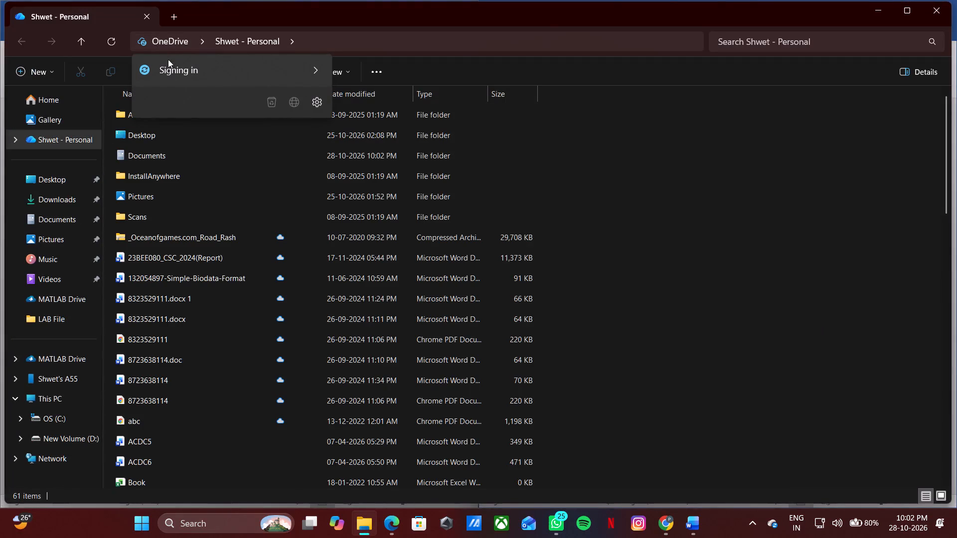
pyautogui.click(261, 73)
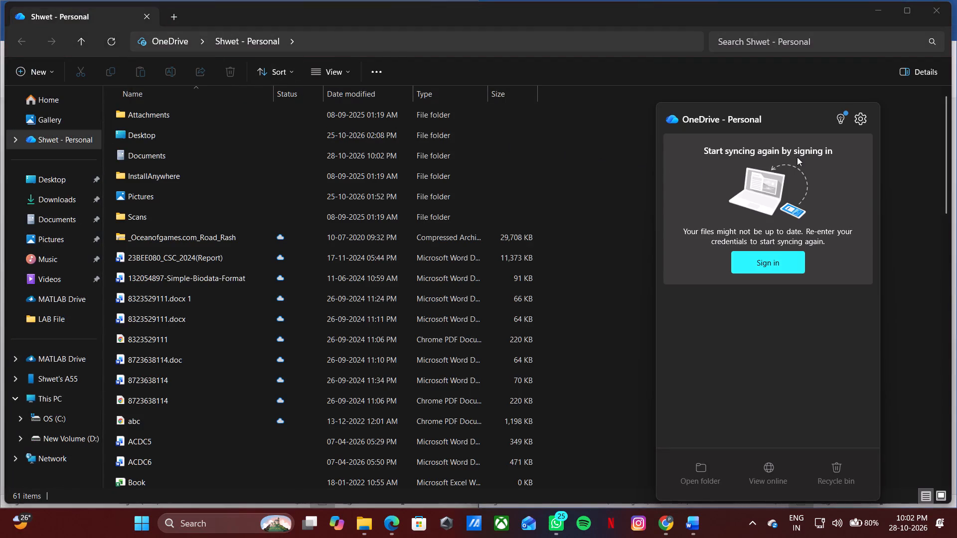
pyautogui.click(791, 265)
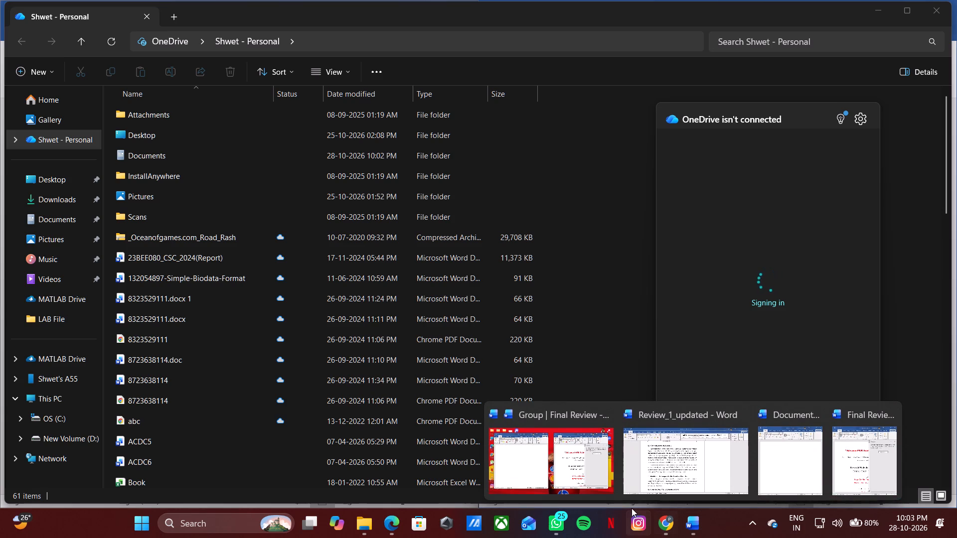
# Switch back to the open Word documents.
pyautogui.click(690, 532)
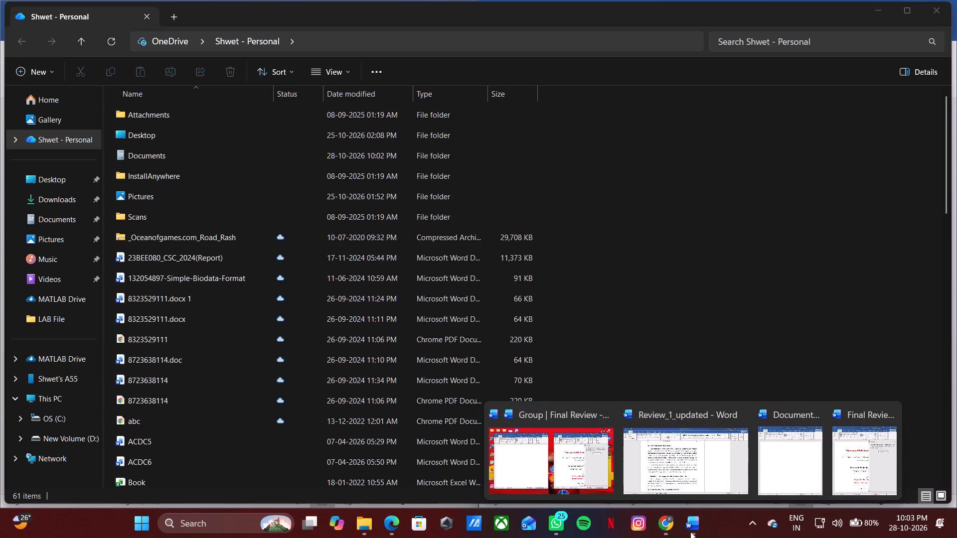
pyautogui.click(690, 532)
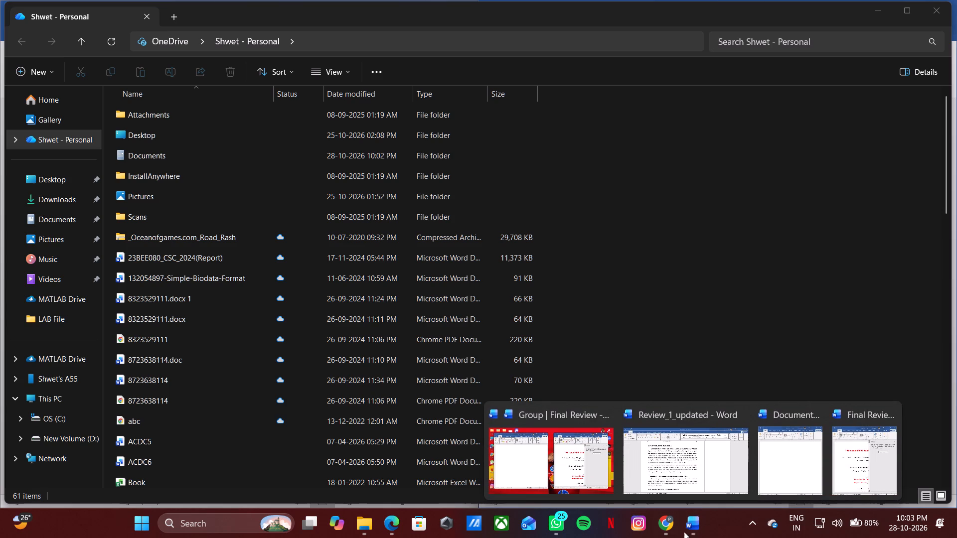
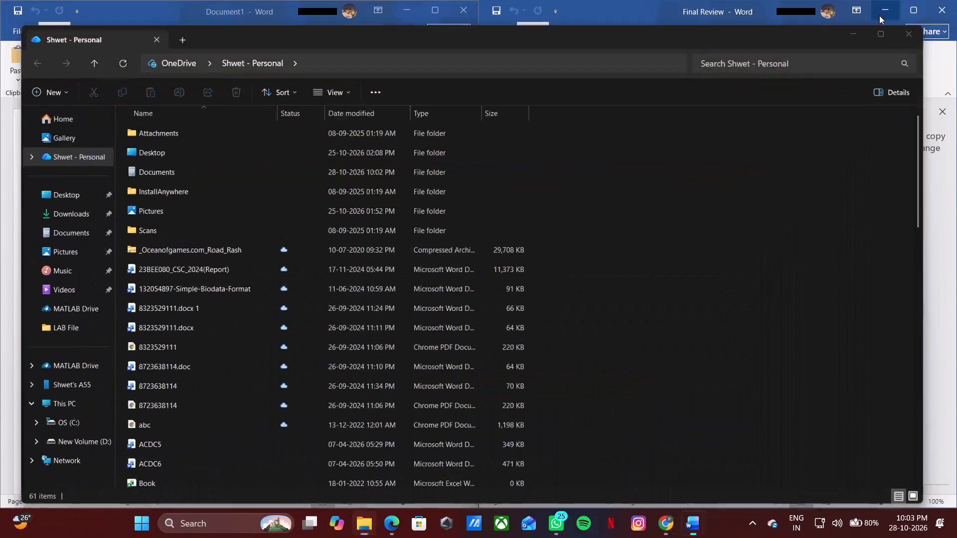
# Close the Share pane in the Final Review document so the full report page shows.
pyautogui.scroll(12, 299, 326)
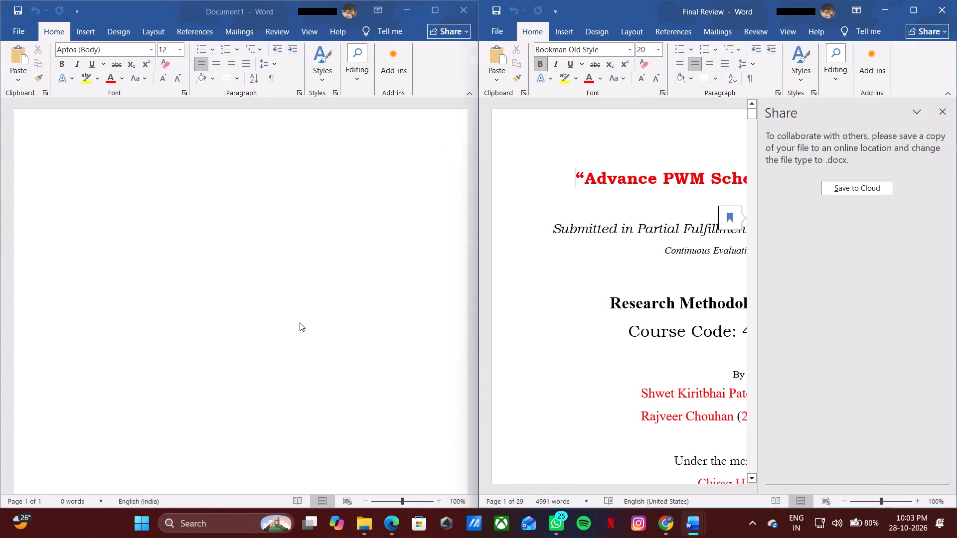
pyautogui.click(300, 322)
pyautogui.click(937, 105)
pyautogui.click(944, 111)
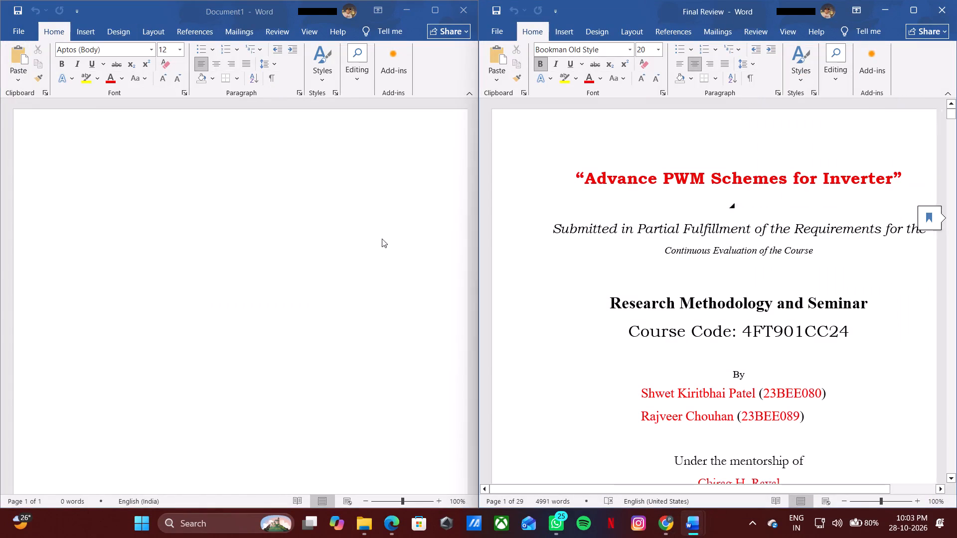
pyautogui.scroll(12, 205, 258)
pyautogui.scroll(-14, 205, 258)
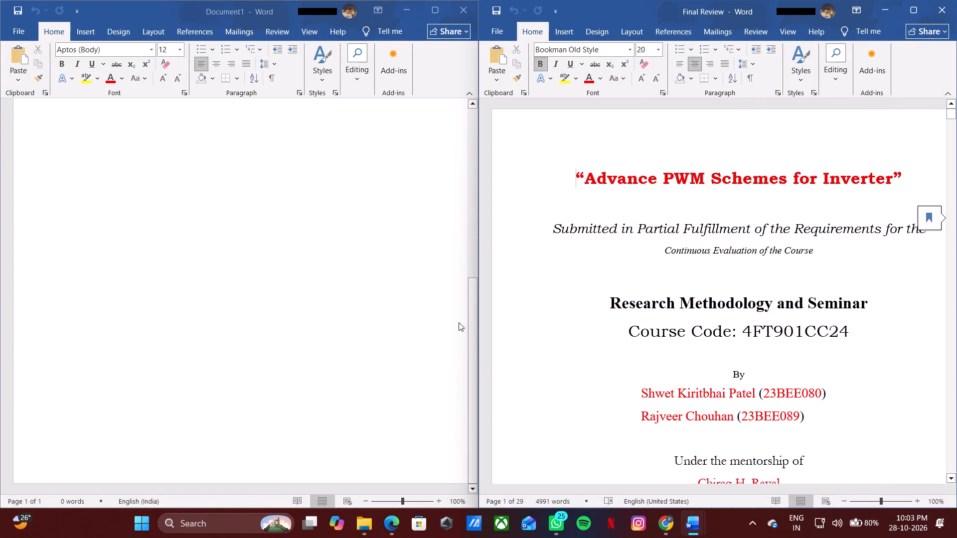
# In the blank Document1 window, check the recent documents and bring up the Open page for choosing an existing file.
pyautogui.click(468, 322)
pyautogui.moveTo(474, 320); pyautogui.dragTo(468, 79)
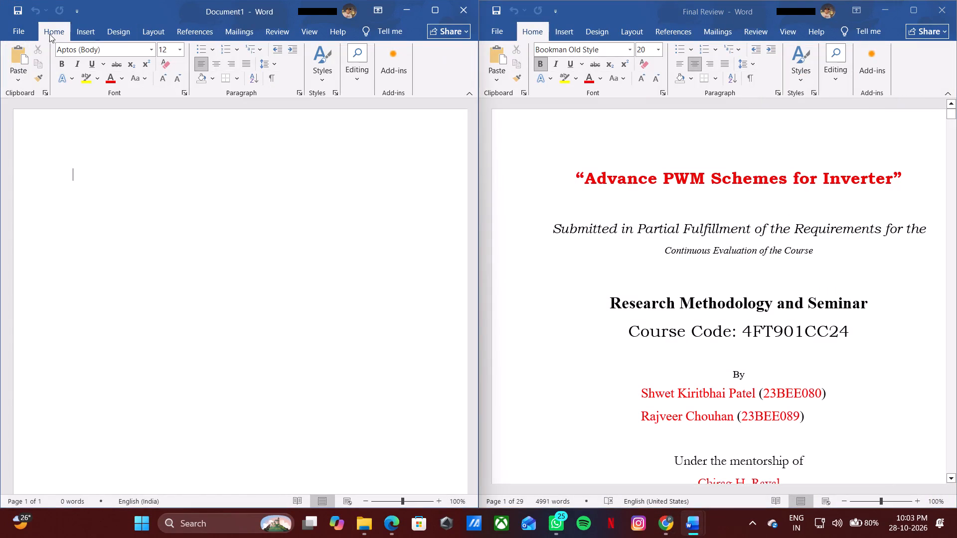
pyautogui.click(8, 36)
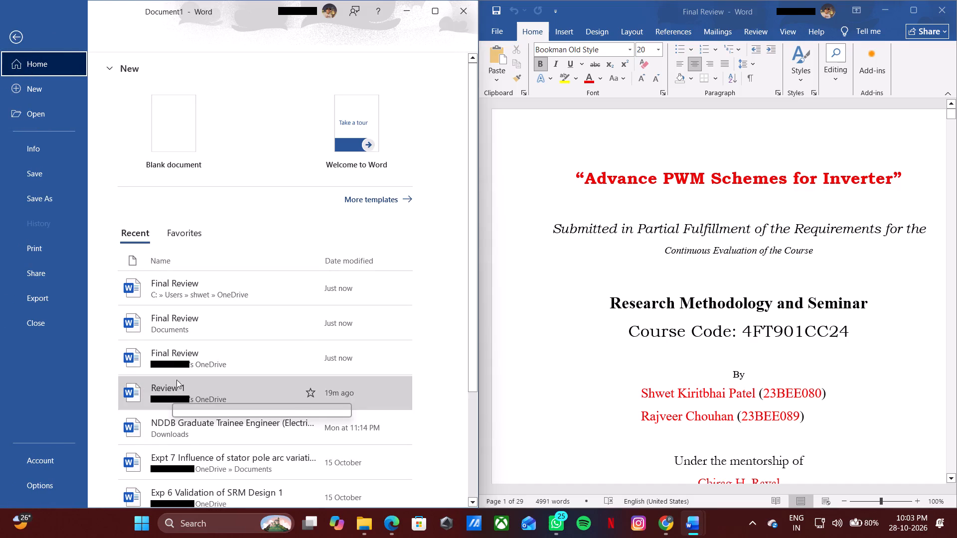
pyautogui.scroll(-1, 219, 354)
pyautogui.click(40, 116)
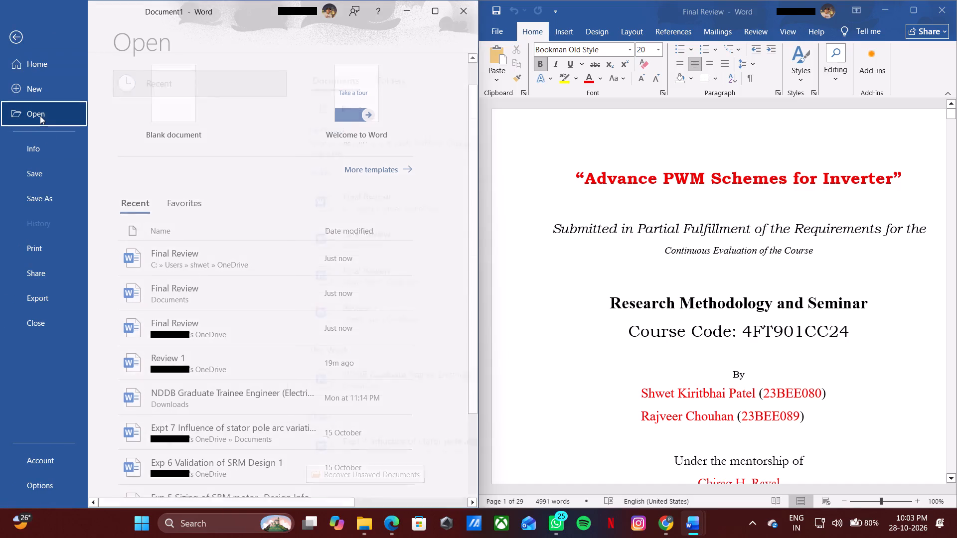
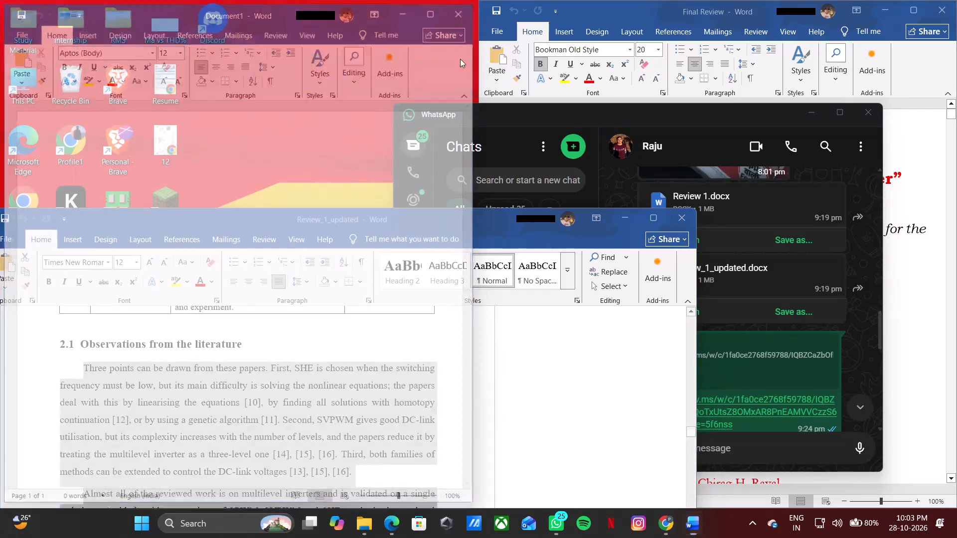
# Arrange the Review_1_updated and Final Review documents side by side, each filling half of the screen.
pyautogui.moveTo(430, 220); pyautogui.dragTo(0, 56)
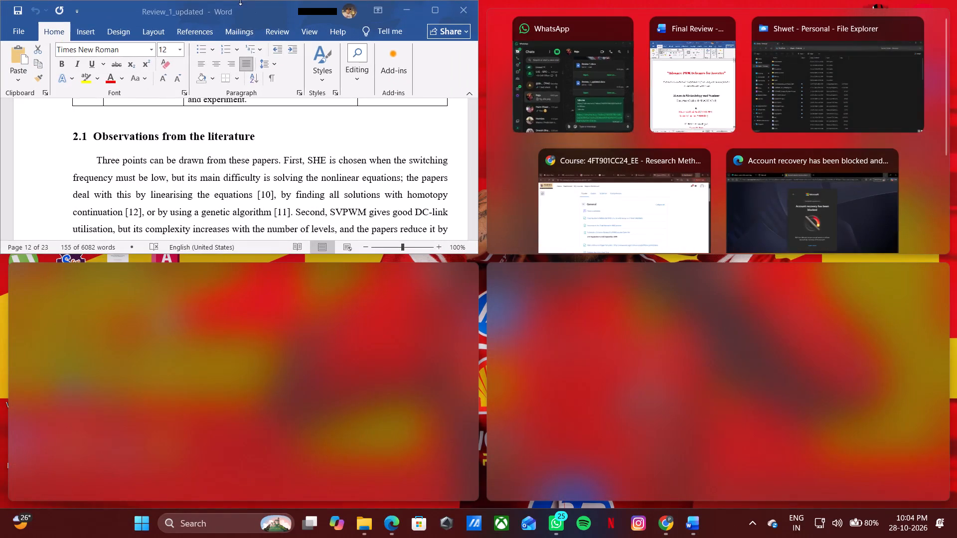
pyautogui.moveTo(254, 8); pyautogui.dragTo(67, 168)
pyautogui.moveTo(61, 153); pyautogui.dragTo(0, 206)
pyautogui.click(694, 122)
# Zoom the Final Review document out to 73% so its full page width fits in the window.
pyautogui.scroll(-8, 721, 265)
pyautogui.click(872, 498)
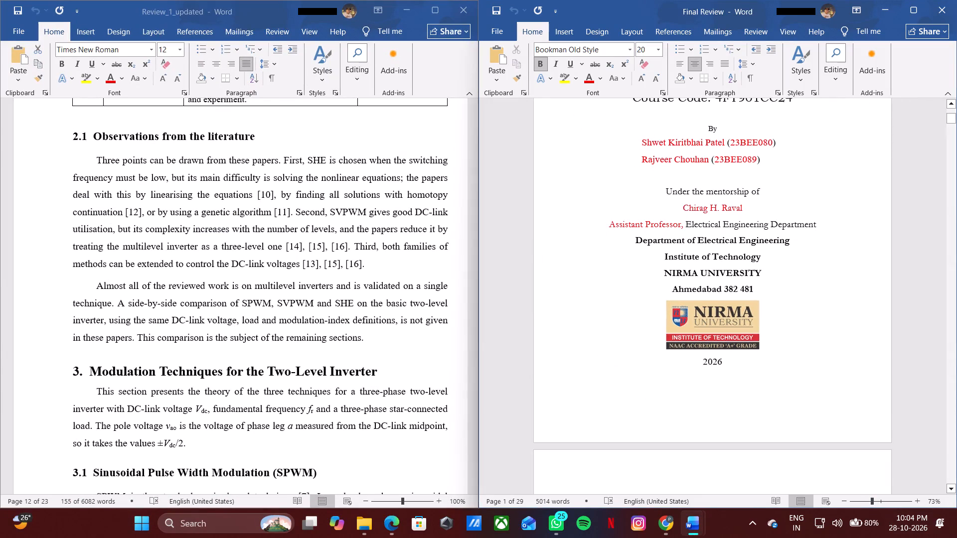
# Compare the modulation techniques section of Review_1_updated, especially 3.1 SPWM, with section 2 Comparative Analysis in Final Review.
pyautogui.scroll(-5, 368, 361)
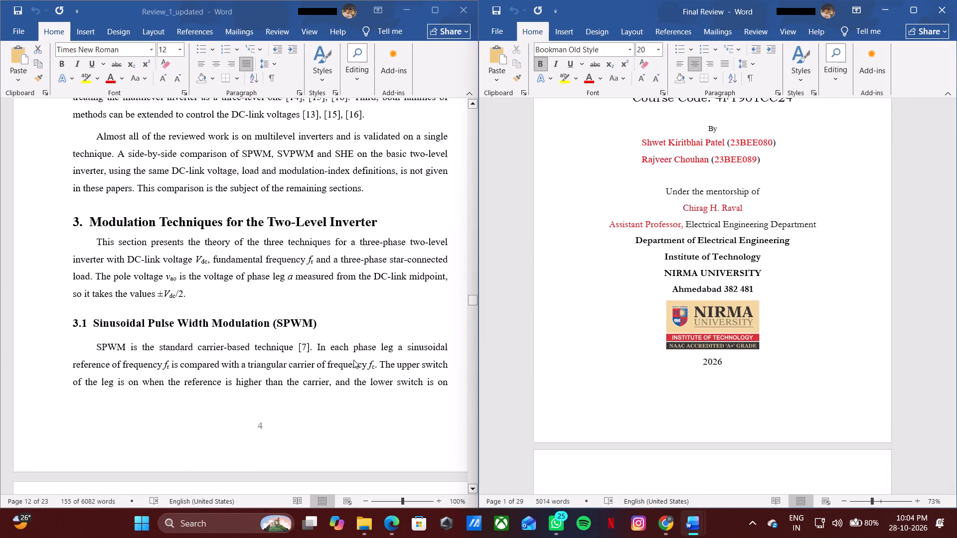
pyautogui.scroll(-14, 354, 359)
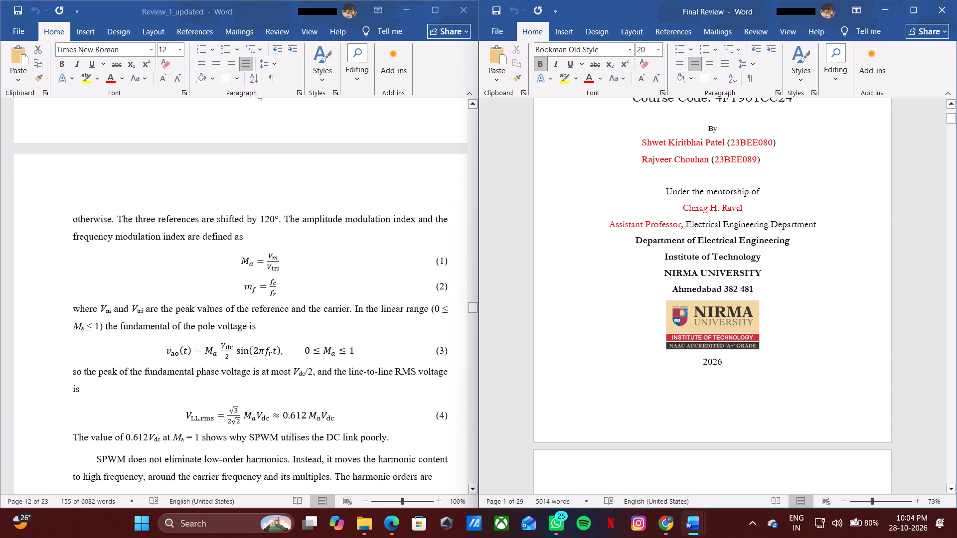
pyautogui.scroll(-15, 820, 299)
pyautogui.moveTo(951, 131); pyautogui.dragTo(951, 138)
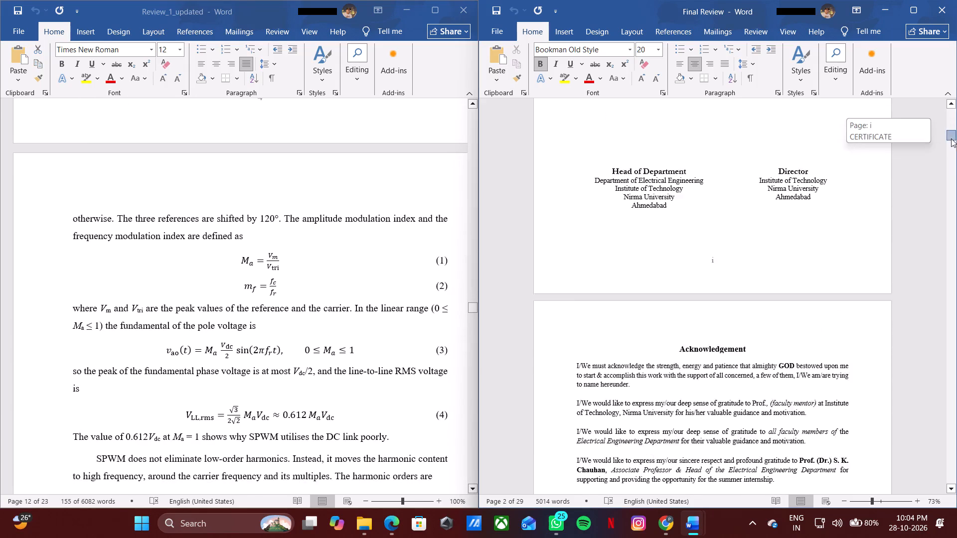
pyautogui.moveTo(951, 138); pyautogui.dragTo(940, 193)
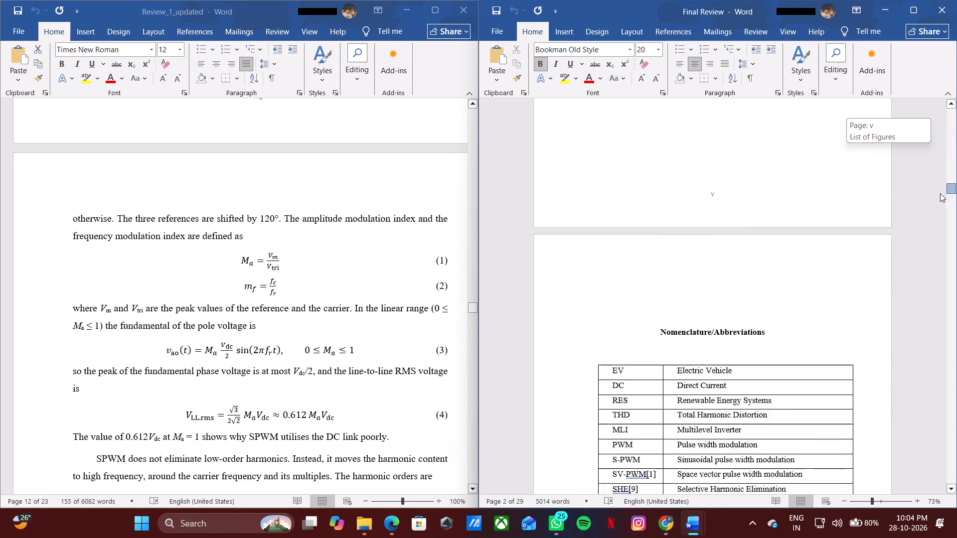
pyautogui.moveTo(940, 193); pyautogui.dragTo(928, 244)
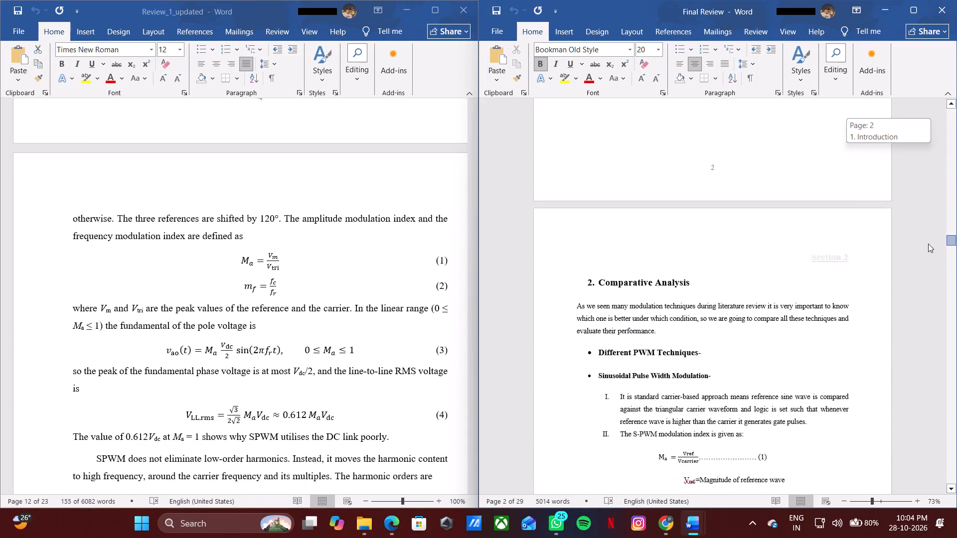
pyautogui.moveTo(928, 244); pyautogui.dragTo(928, 245)
pyautogui.scroll(-13, 185, 268)
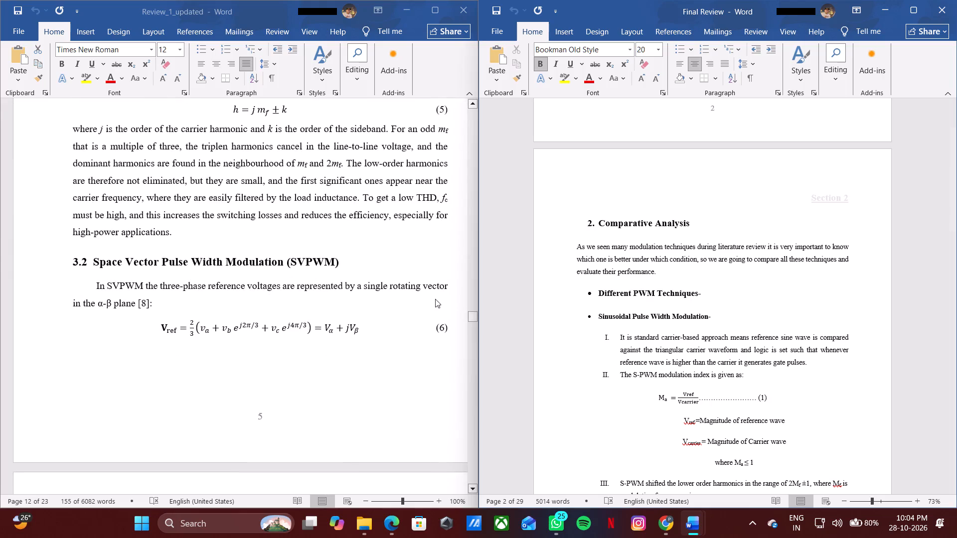
pyautogui.moveTo(470, 319); pyautogui.dragTo(468, 305)
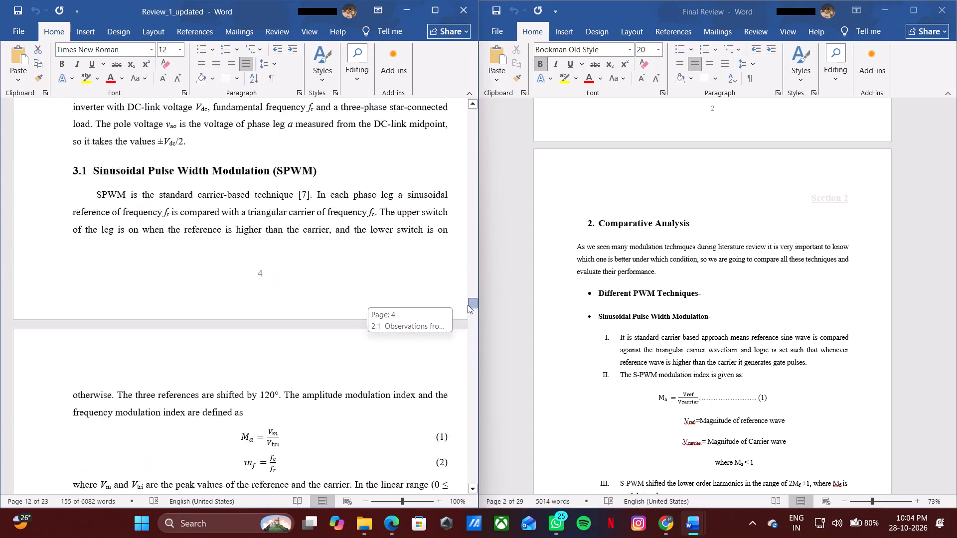
# Copy the section 2 heading text "Literature Review" from the Review_1_updated document.
pyautogui.moveTo(468, 305); pyautogui.dragTo(464, 265)
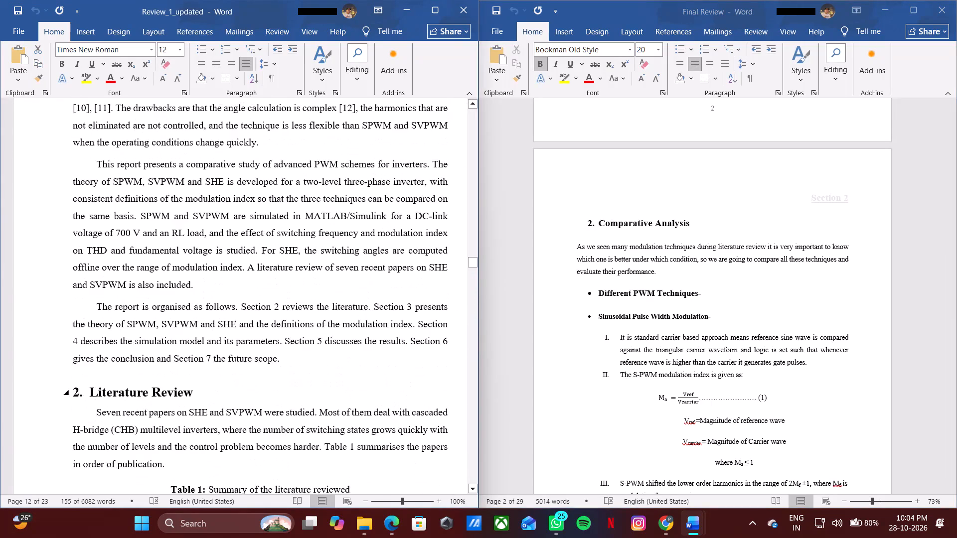
pyautogui.scroll(-1, 250, 380)
pyautogui.moveTo(204, 358); pyautogui.dragTo(111, 365)
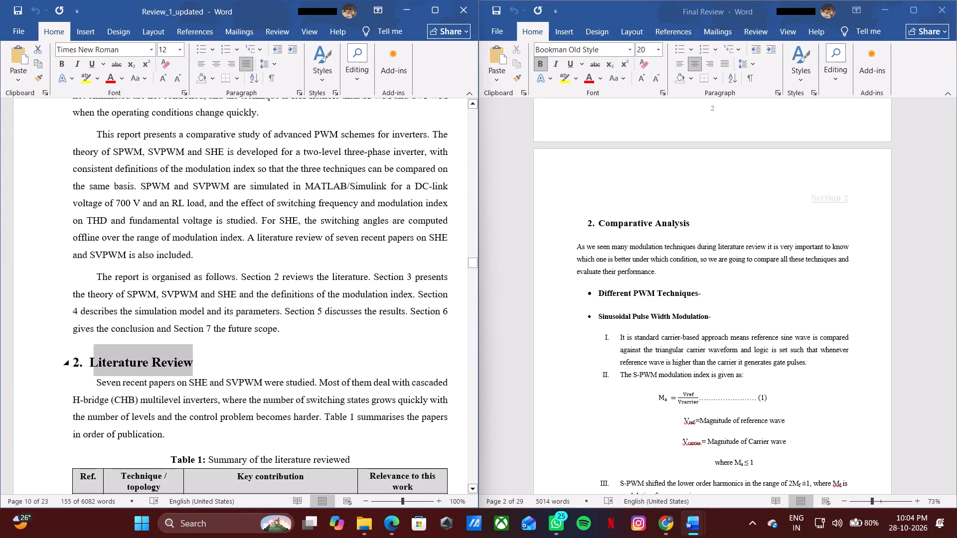
pyautogui.moveTo(111, 365); pyautogui.dragTo(93, 365)
pyautogui.hotkey('ctrl', 'c')
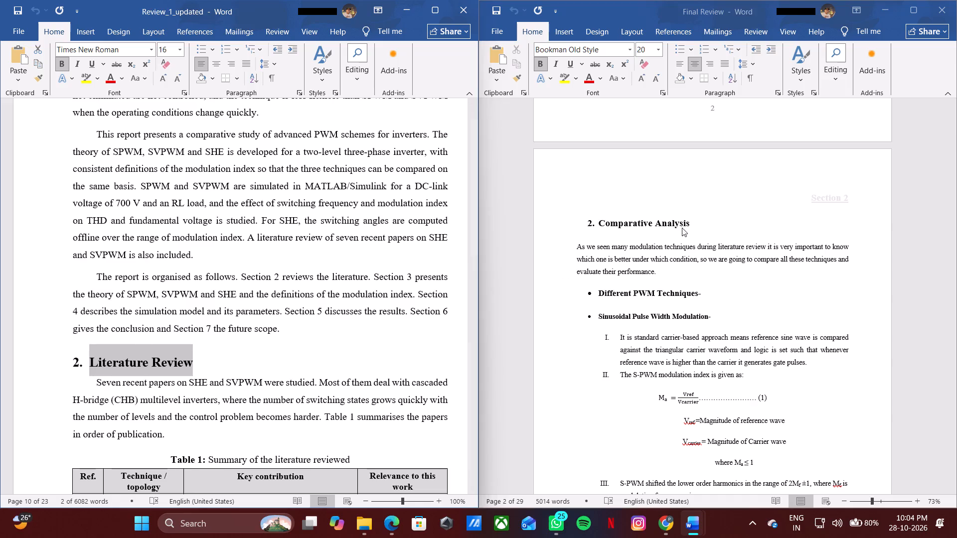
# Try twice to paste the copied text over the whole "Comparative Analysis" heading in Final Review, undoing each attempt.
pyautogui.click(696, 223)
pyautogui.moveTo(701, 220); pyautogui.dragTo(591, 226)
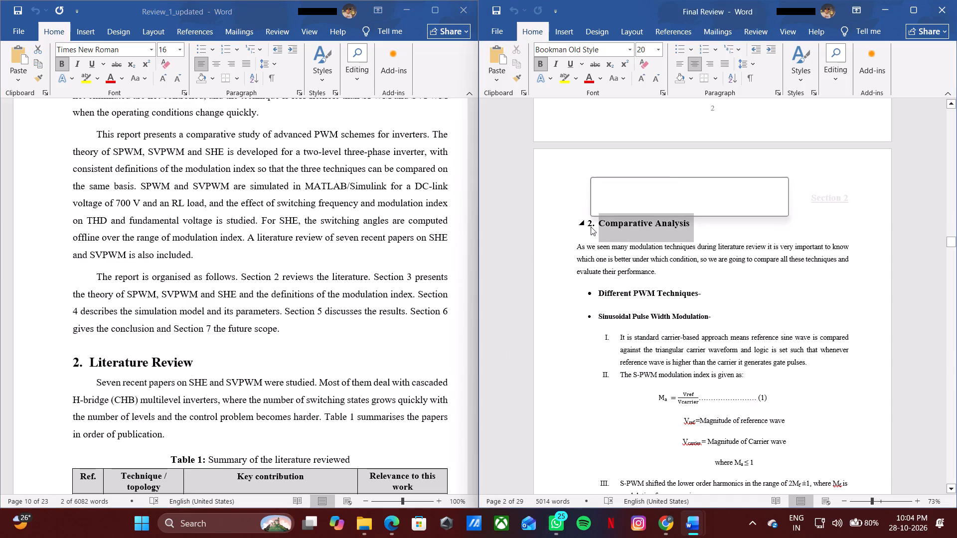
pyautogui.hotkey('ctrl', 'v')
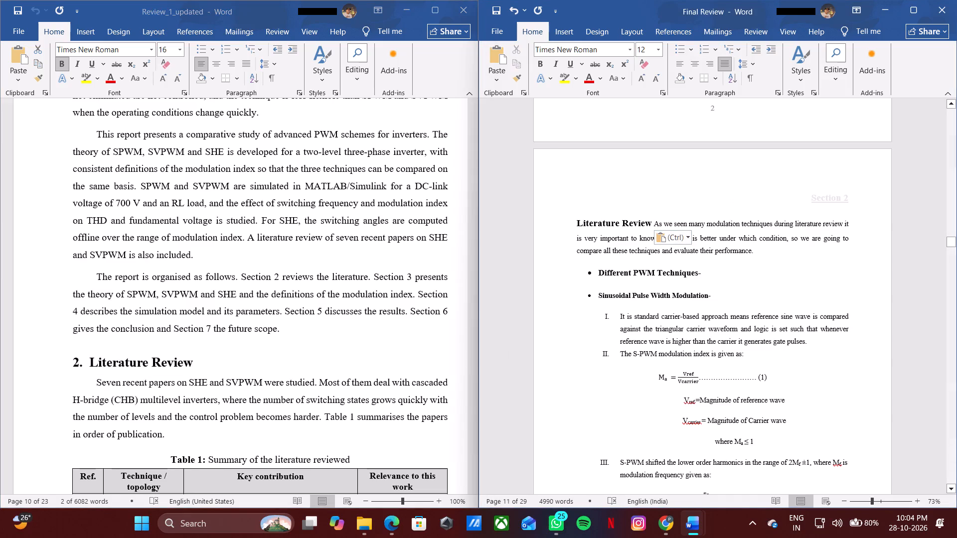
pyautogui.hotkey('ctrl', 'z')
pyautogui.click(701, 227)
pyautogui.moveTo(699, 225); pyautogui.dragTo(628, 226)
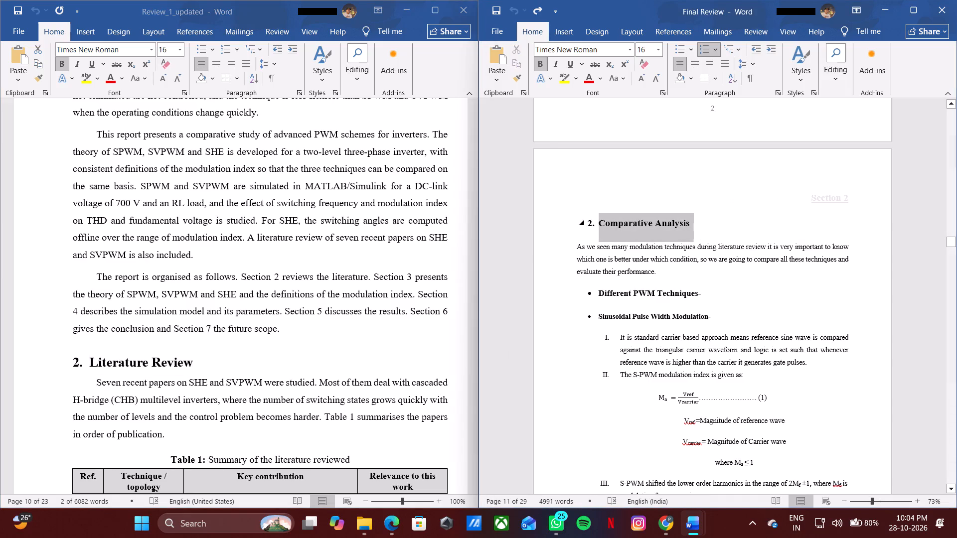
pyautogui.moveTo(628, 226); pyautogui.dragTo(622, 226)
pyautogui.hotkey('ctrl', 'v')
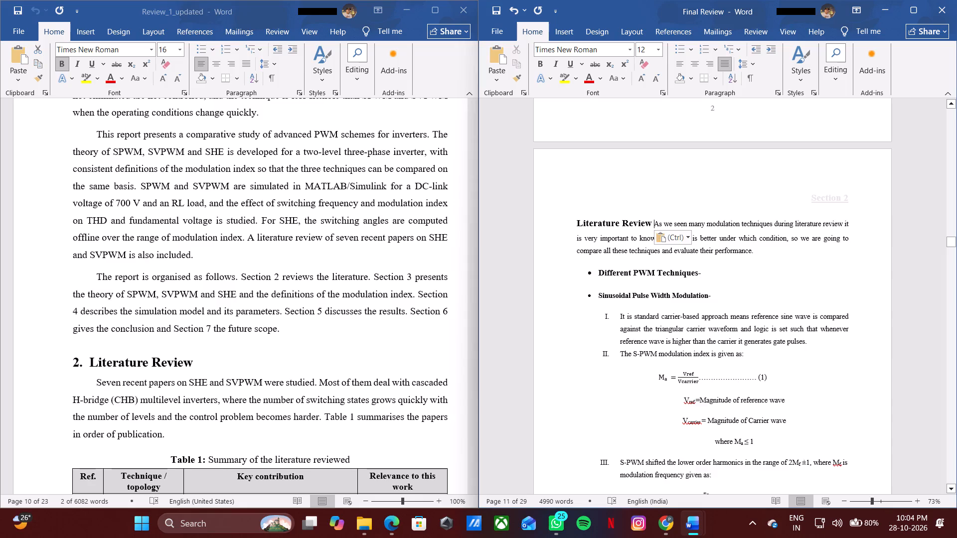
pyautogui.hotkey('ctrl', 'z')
# Change the "Comparative Analysis" heading in Final Review to the copied "Literature Review", keeping its number 2.
pyautogui.click(680, 225)
pyautogui.moveTo(693, 225); pyautogui.dragTo(650, 226)
pyautogui.hotkey('ctrl', 'v')
pyautogui.click(654, 219)
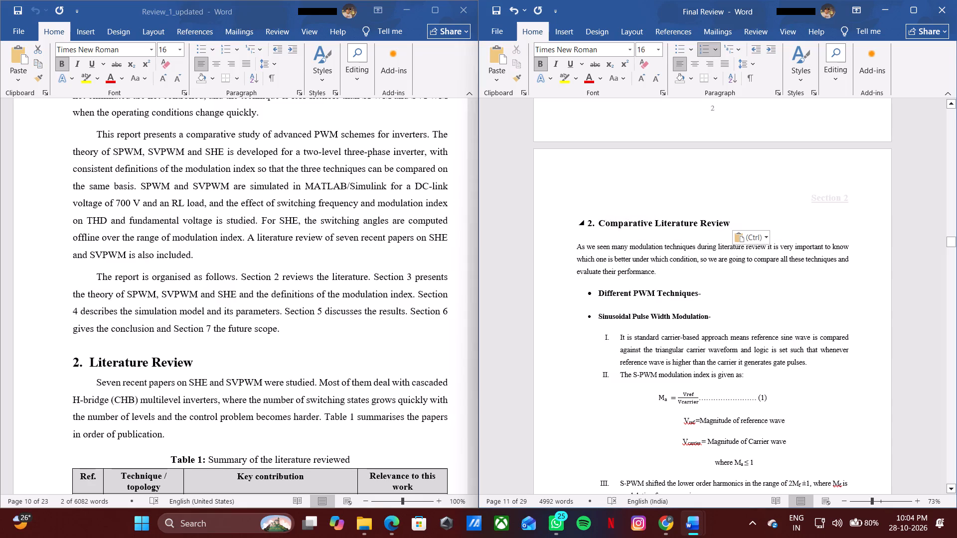
pyautogui.press('BackSpace')
pyautogui.press('BackSpace')
pyautogui.press('BackSpace')
pyautogui.press('BackSpace')
pyautogui.press('BackSpace')
pyautogui.press('BackSpace')
pyautogui.press('BackSpace')
pyautogui.press('BackSpace')
pyautogui.press('BackSpace')
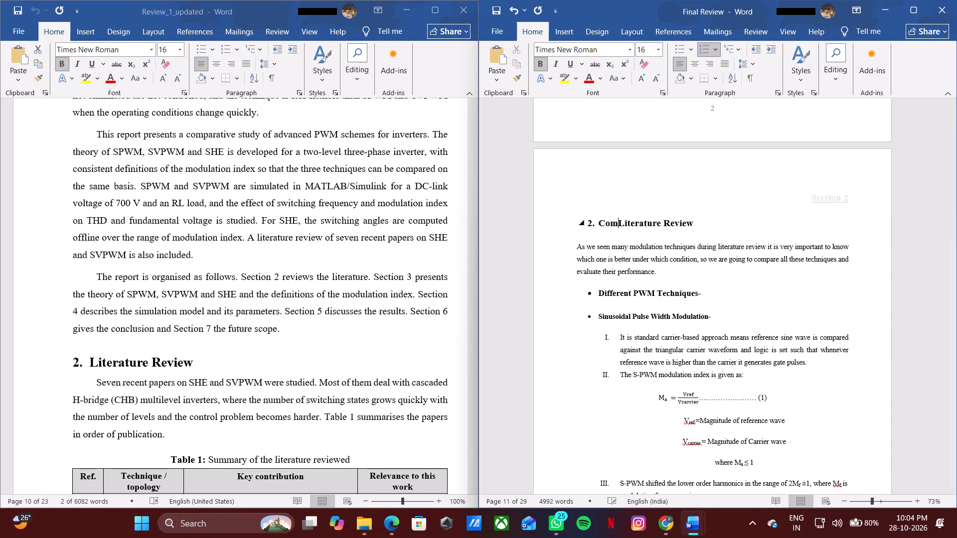
pyautogui.press('BackSpace')
pyautogui.press('BackSpace')
pyautogui.press('BackSpace')
pyautogui.press('BackSpace')
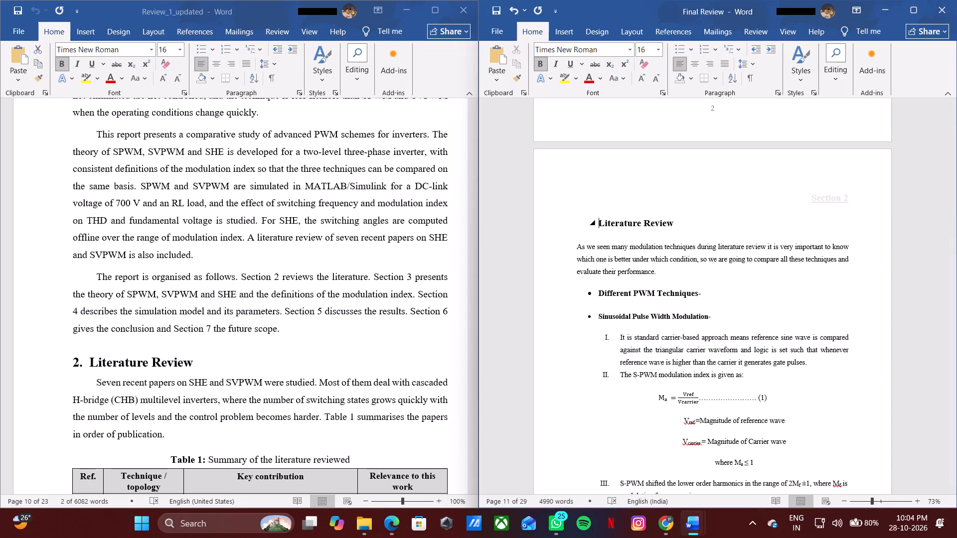
pyautogui.hotkey('ctrl', 'z')
pyautogui.click(742, 297)
# Copy the full Literature Review body from Review_1_updated, from "Seven recent papers" through Table 1 and subsection 2.1, ending before section 3.
pyautogui.scroll(-1, 544, 314)
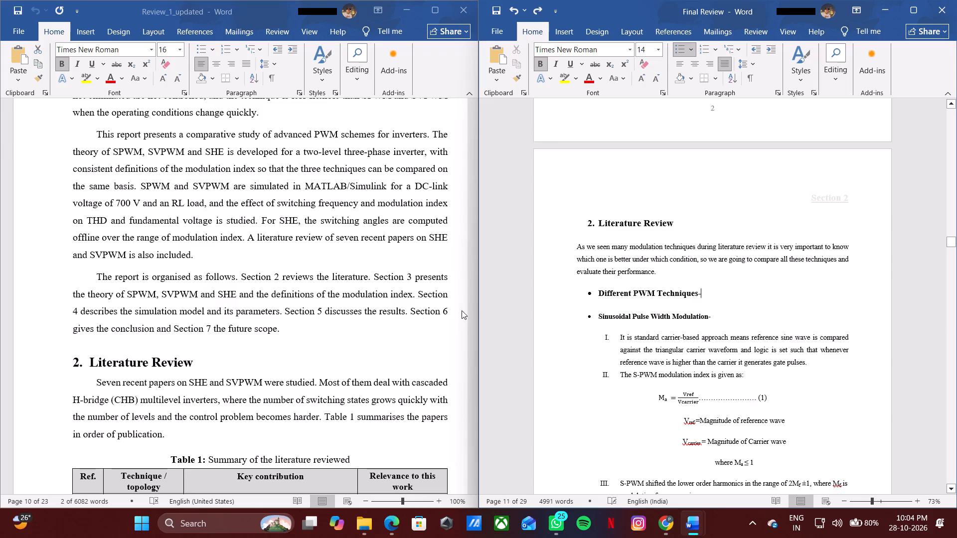
pyautogui.scroll(-2, 462, 310)
pyautogui.scroll(-2, 220, 326)
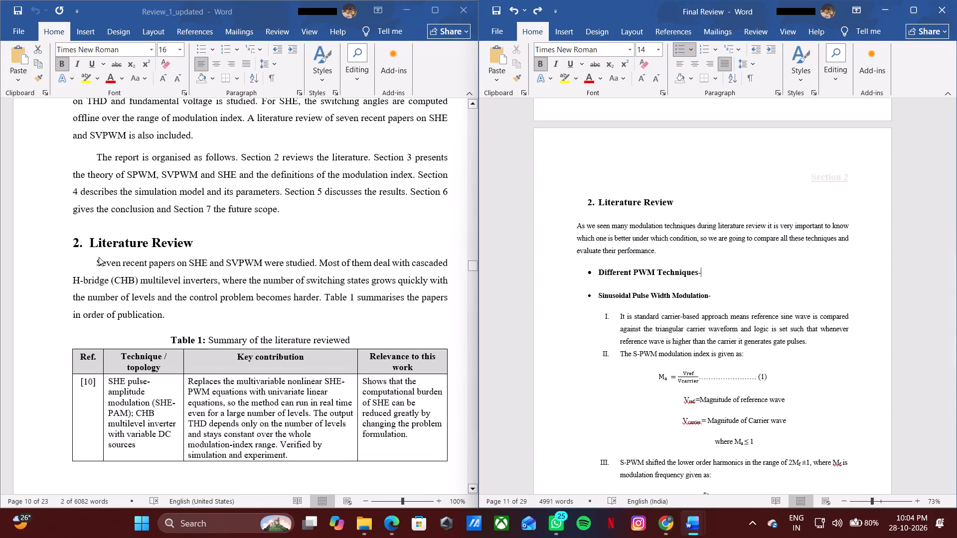
pyautogui.click(111, 267)
pyautogui.click(607, 227)
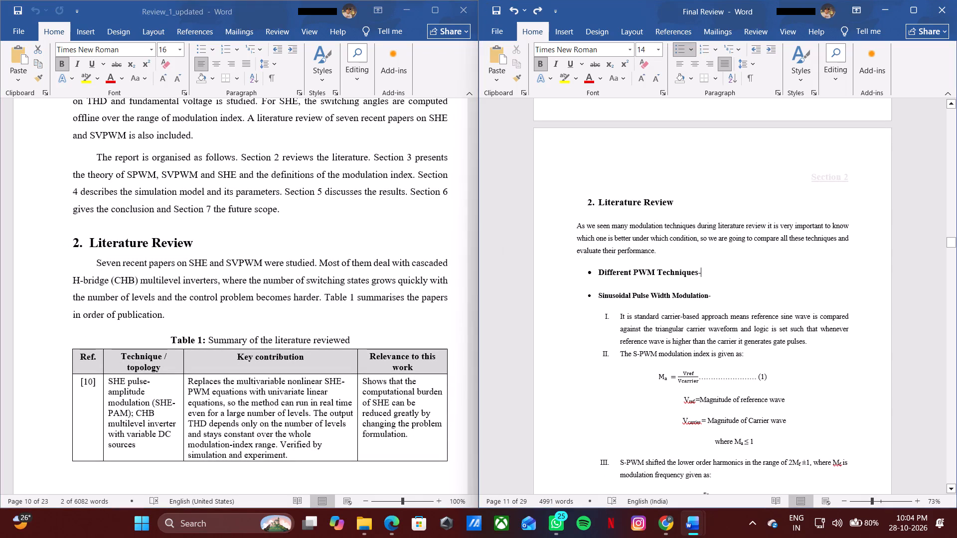
pyautogui.scroll(1, 664, 287)
pyautogui.click(648, 221)
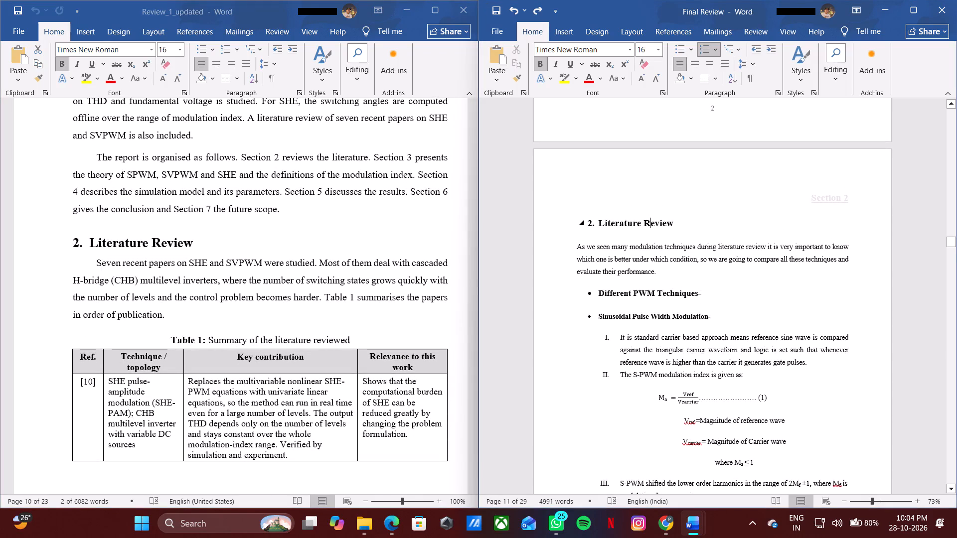
pyautogui.scroll(20, 698, 326)
pyautogui.scroll(4, 698, 326)
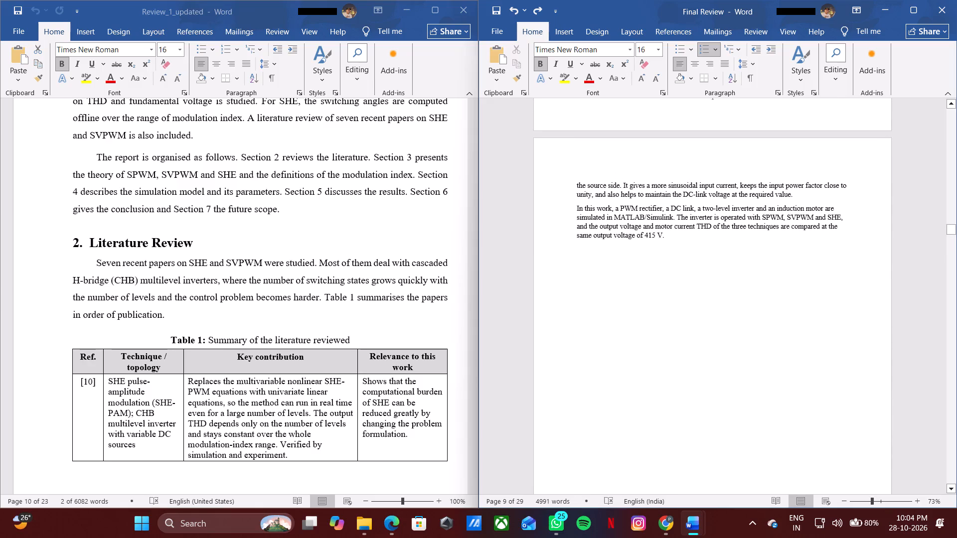
pyautogui.click(676, 223)
pyautogui.scroll(-20, 676, 223)
pyautogui.scroll(-4, 676, 223)
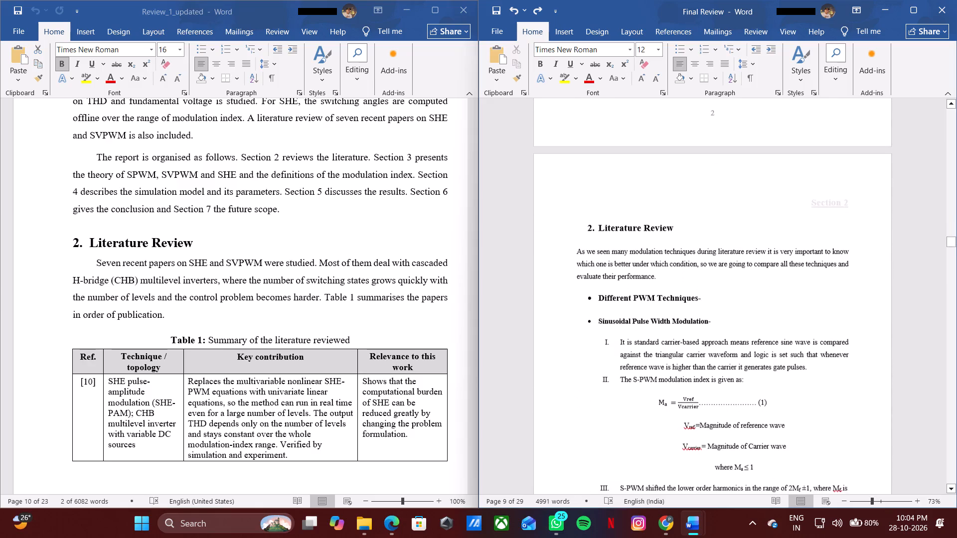
pyautogui.click(97, 260)
pyautogui.click(96, 262)
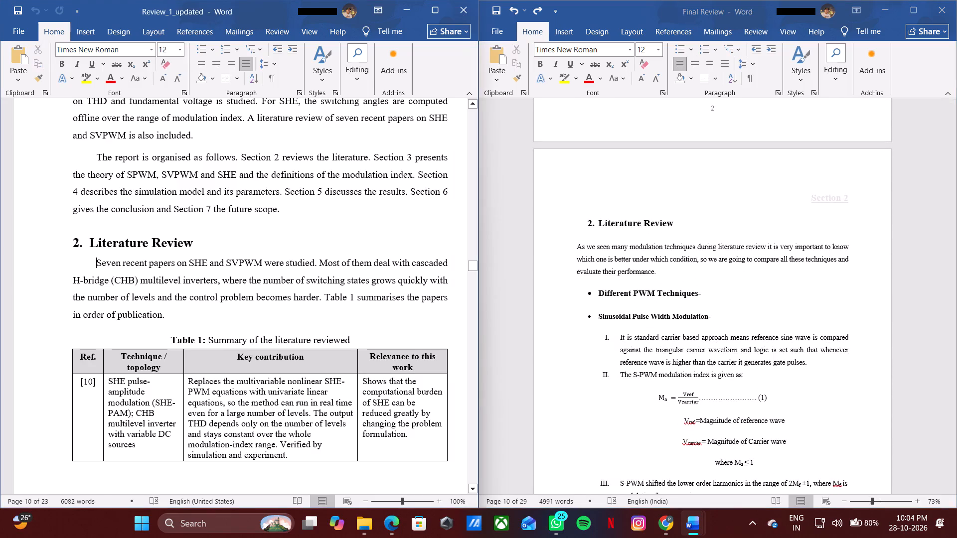
pyautogui.moveTo(96, 264); pyautogui.dragTo(297, 388)
pyautogui.scroll(-4, 276, 495)
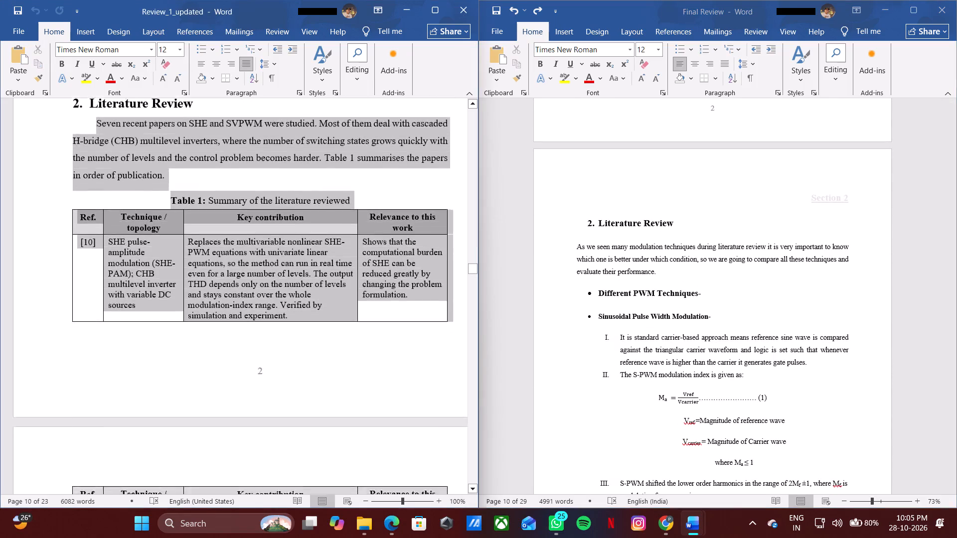
pyautogui.scroll(-20, 297, 387)
pyautogui.scroll(-10, 297, 387)
pyautogui.moveTo(297, 388); pyautogui.dragTo(300, 422)
pyautogui.scroll(-4, 301, 419)
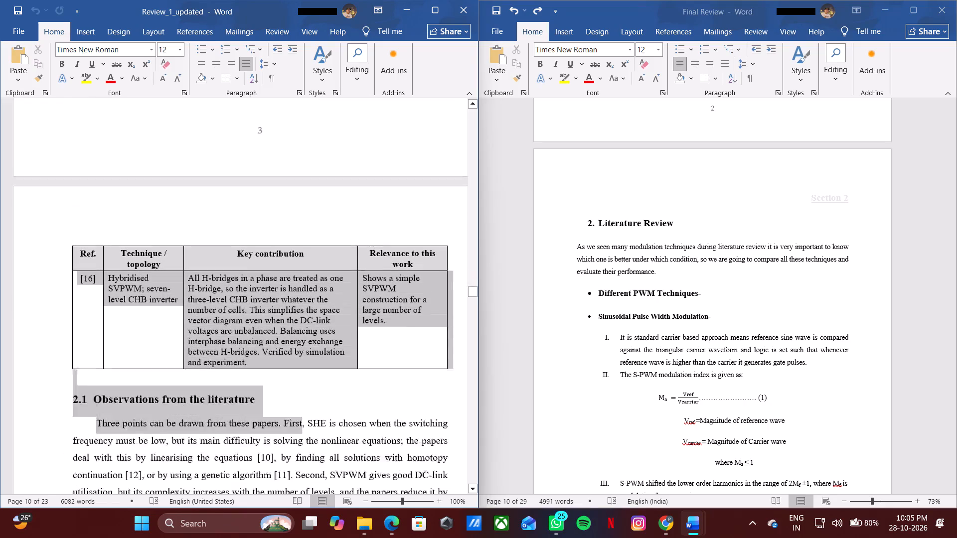
pyautogui.moveTo(300, 422); pyautogui.dragTo(435, 431)
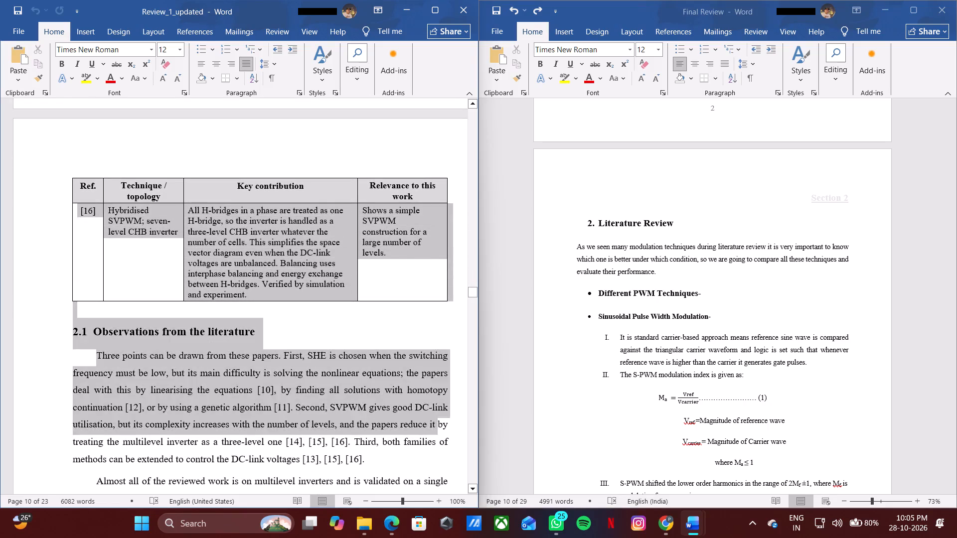
pyautogui.moveTo(435, 431); pyautogui.dragTo(405, 418)
pyautogui.scroll(-4, 426, 442)
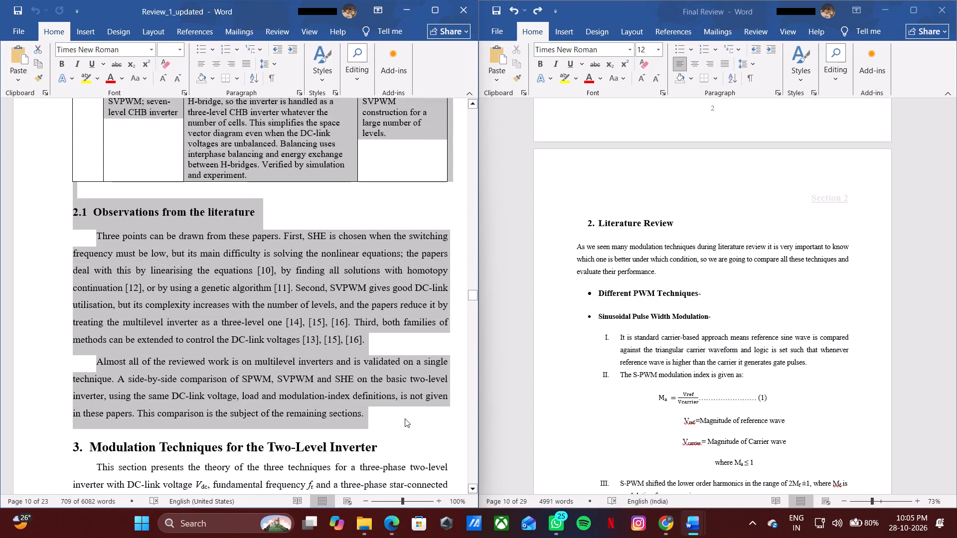
pyautogui.hotkey('ctrl', 'c')
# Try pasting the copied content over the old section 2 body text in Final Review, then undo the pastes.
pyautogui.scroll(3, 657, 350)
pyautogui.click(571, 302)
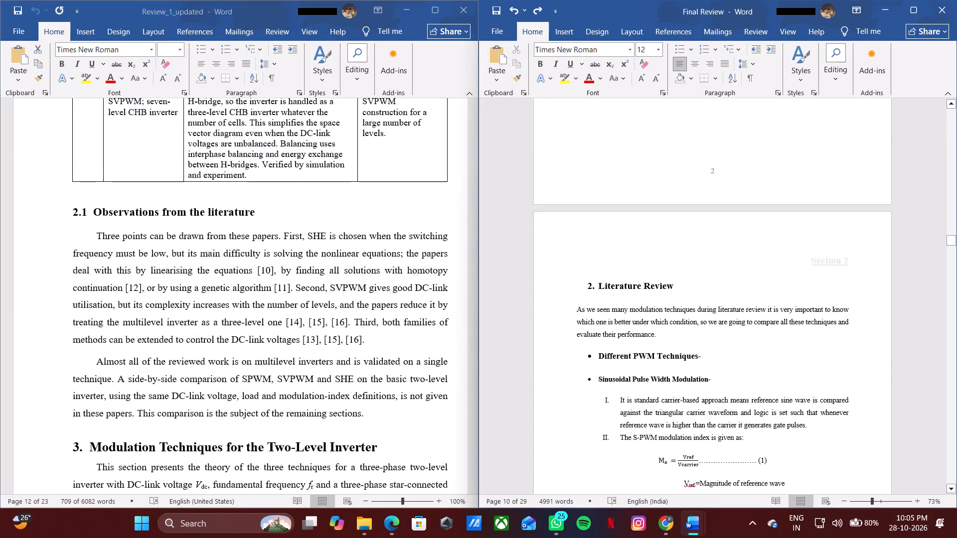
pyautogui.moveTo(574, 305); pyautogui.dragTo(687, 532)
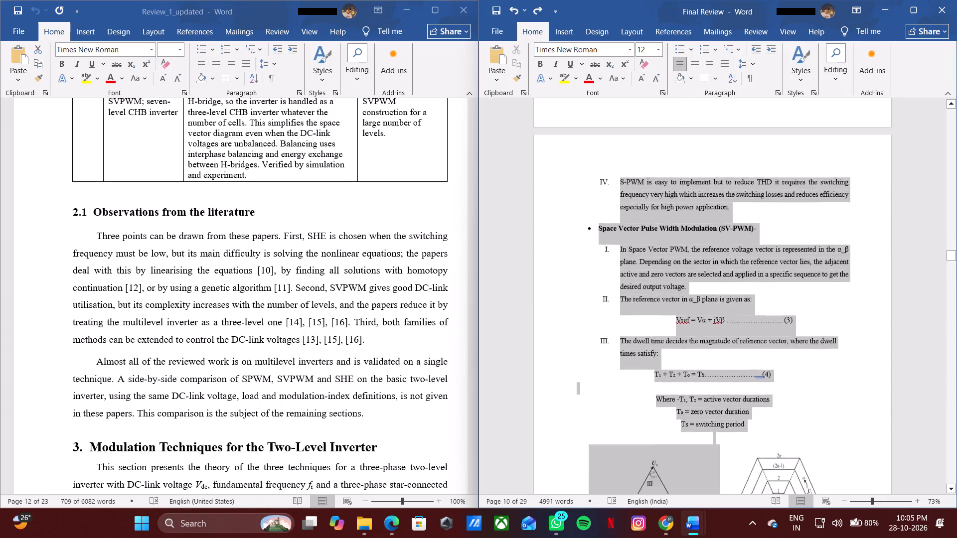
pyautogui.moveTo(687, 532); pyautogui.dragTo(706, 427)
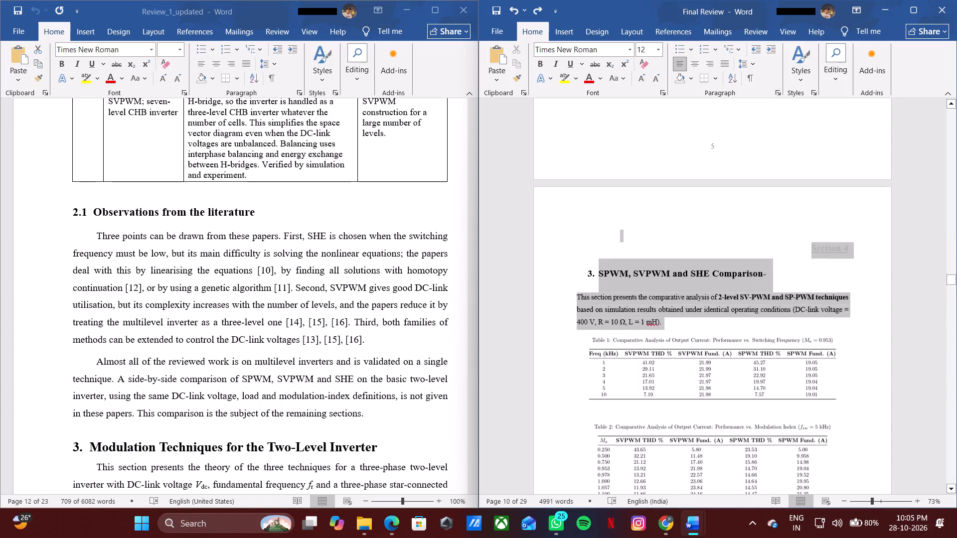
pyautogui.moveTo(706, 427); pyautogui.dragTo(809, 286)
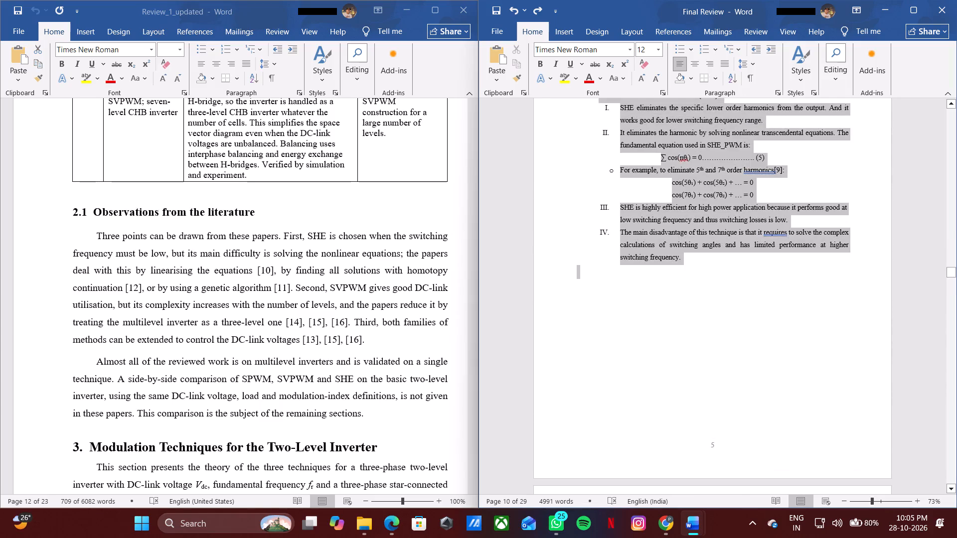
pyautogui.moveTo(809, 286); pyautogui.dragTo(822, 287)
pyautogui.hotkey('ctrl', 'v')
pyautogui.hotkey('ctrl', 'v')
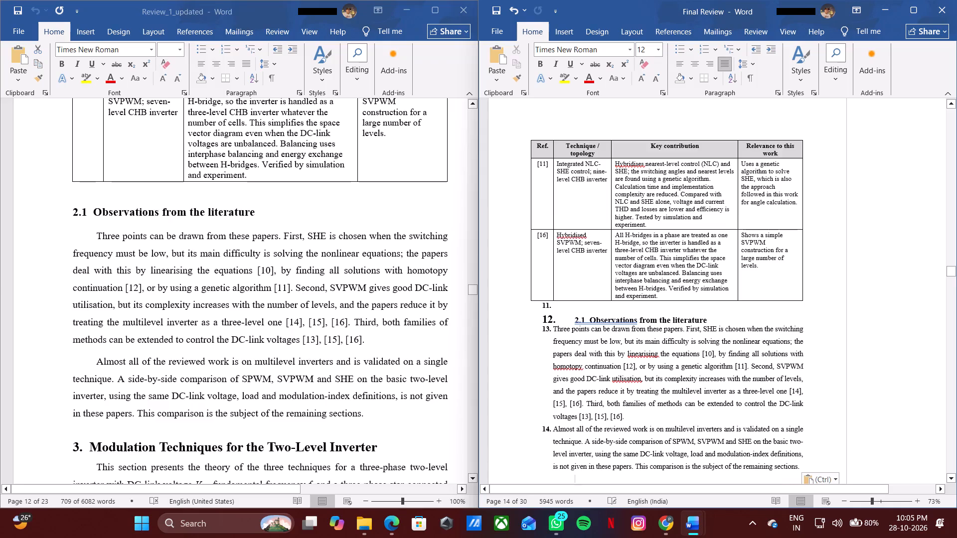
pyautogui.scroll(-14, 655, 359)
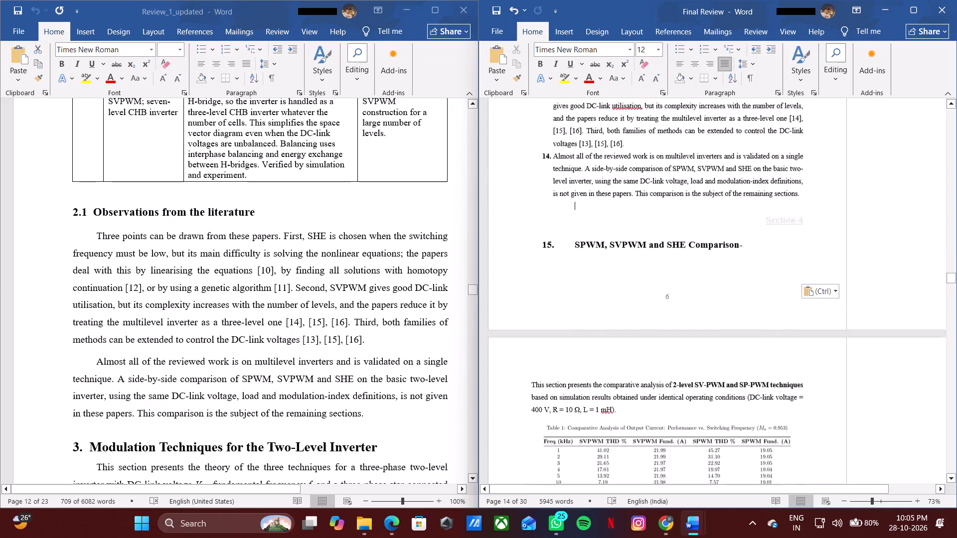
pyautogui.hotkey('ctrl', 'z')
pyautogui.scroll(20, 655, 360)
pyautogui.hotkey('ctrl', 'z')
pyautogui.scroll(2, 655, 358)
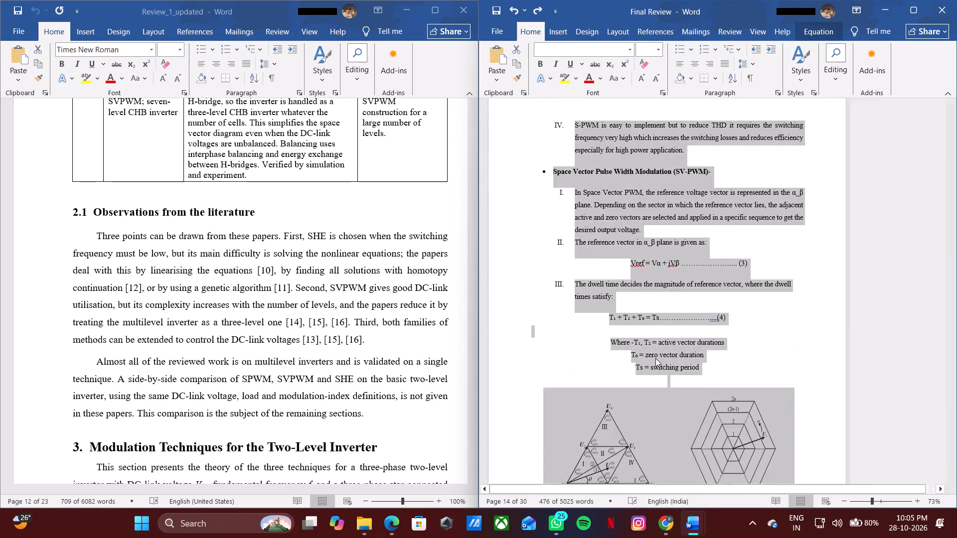
# Delete the old PWM techniques text under the Literature Review heading, up to the "SPWM, SVPWM and SHE Comparison" section.
pyautogui.scroll(7, 655, 358)
pyautogui.press('BackSpace')
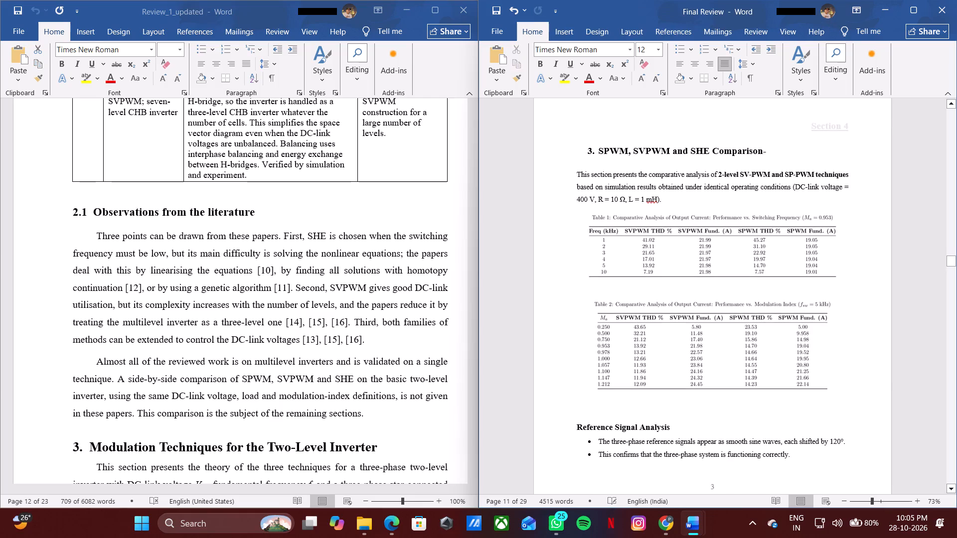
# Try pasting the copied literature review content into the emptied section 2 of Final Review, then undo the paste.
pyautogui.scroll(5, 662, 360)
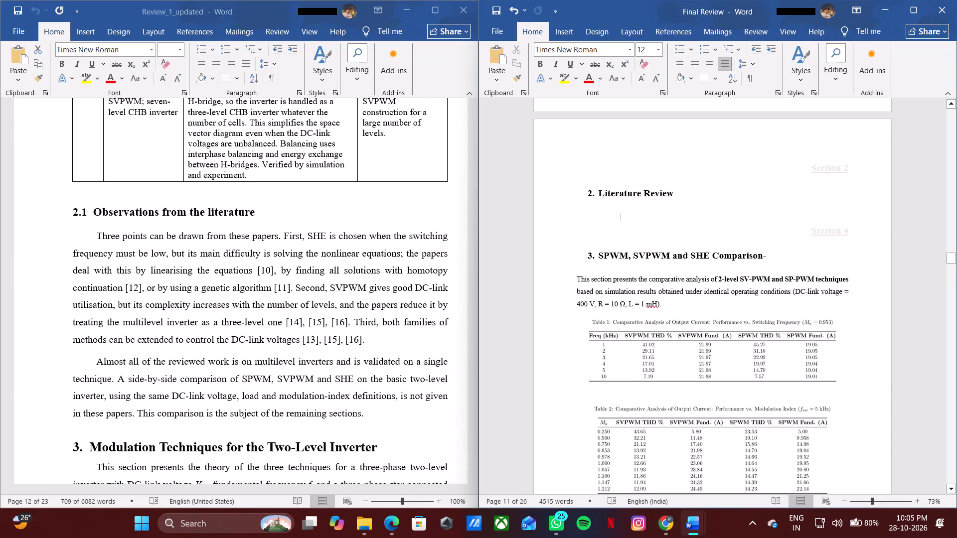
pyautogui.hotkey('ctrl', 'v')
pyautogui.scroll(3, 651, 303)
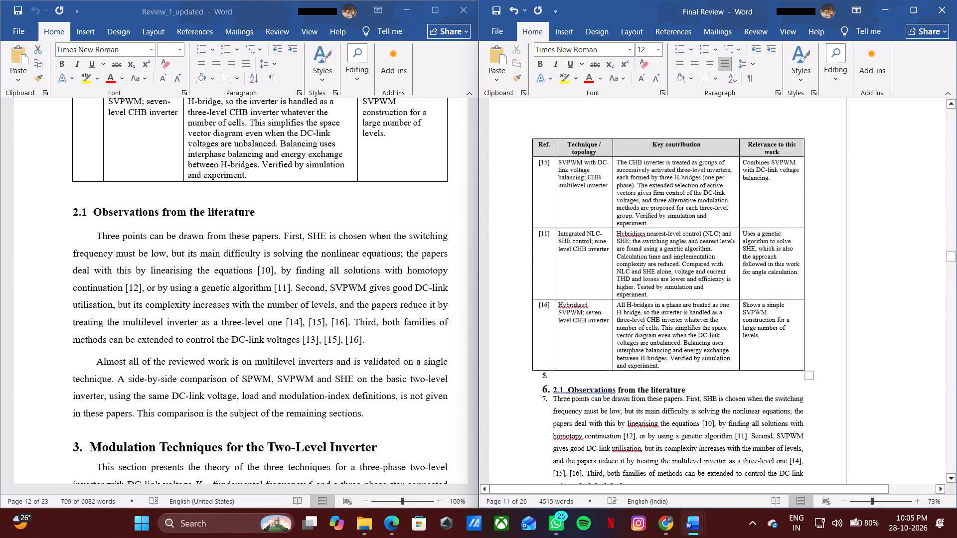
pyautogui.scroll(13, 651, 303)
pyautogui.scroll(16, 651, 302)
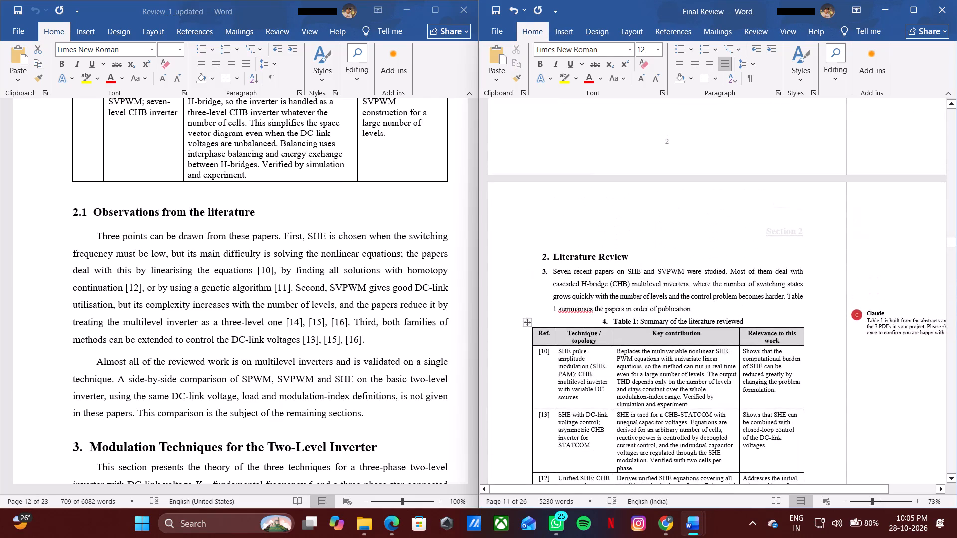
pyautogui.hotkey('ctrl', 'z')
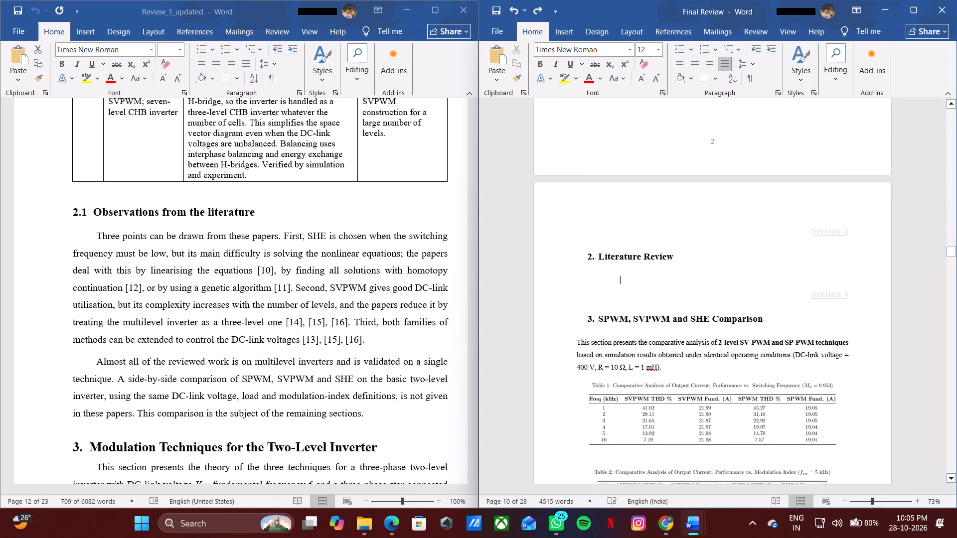
# Show the paragraph and formatting marks in Final Review with the cursor at the Literature Review heading.
pyautogui.click(670, 276)
pyautogui.click(595, 276)
pyautogui.click(707, 254)
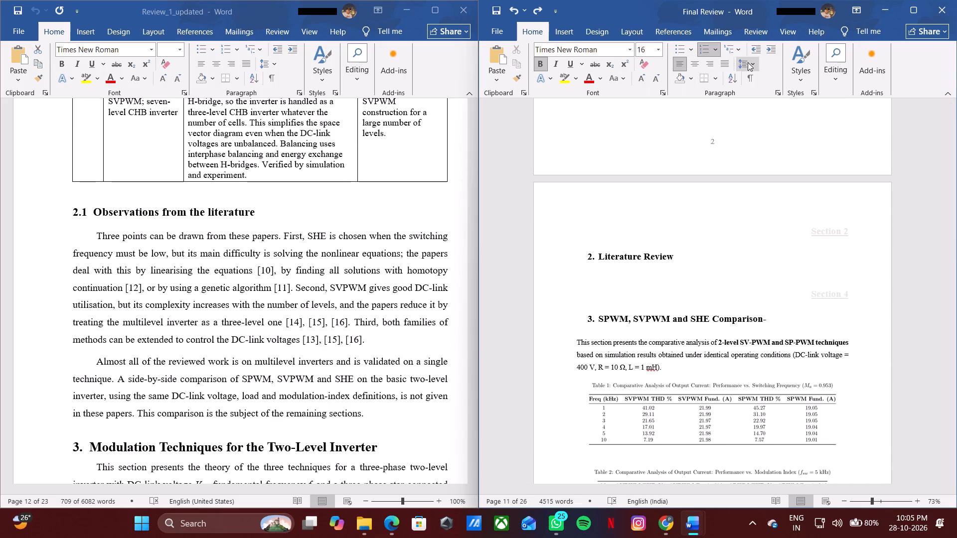
pyautogui.click(752, 78)
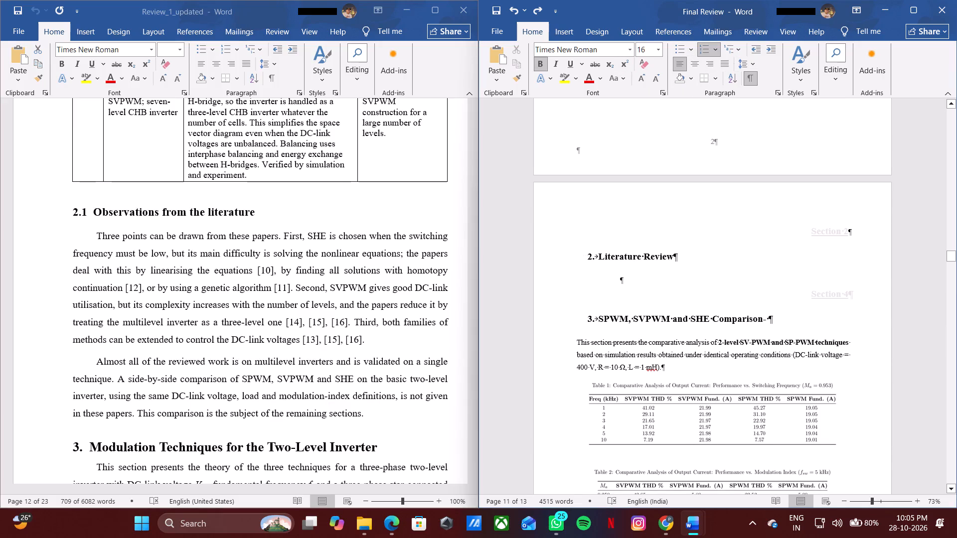
# Delete the leftover empty indented line between the Literature Review heading and the Section 4 label in Final Review.
pyautogui.click(625, 282)
pyautogui.click(611, 282)
pyautogui.press('BackSpace')
pyautogui.press('BackSpace')
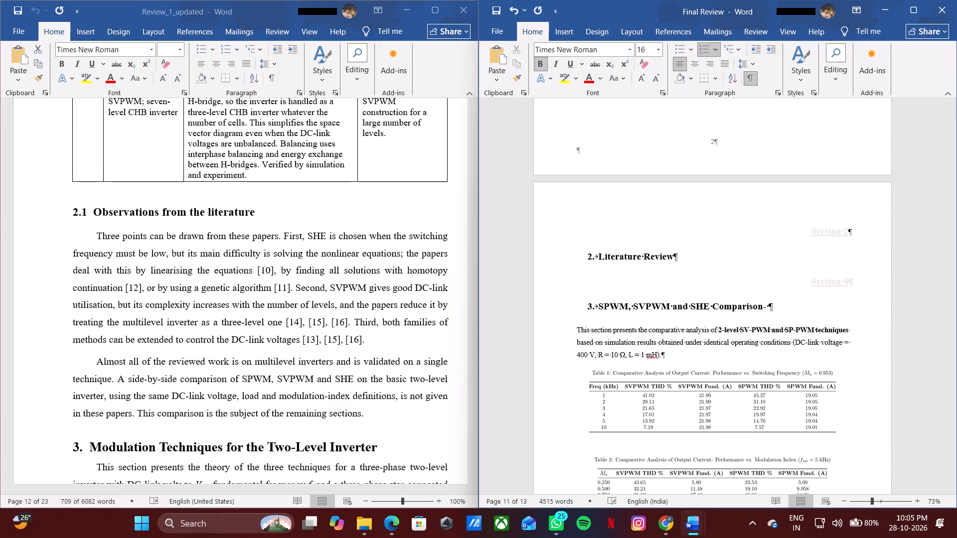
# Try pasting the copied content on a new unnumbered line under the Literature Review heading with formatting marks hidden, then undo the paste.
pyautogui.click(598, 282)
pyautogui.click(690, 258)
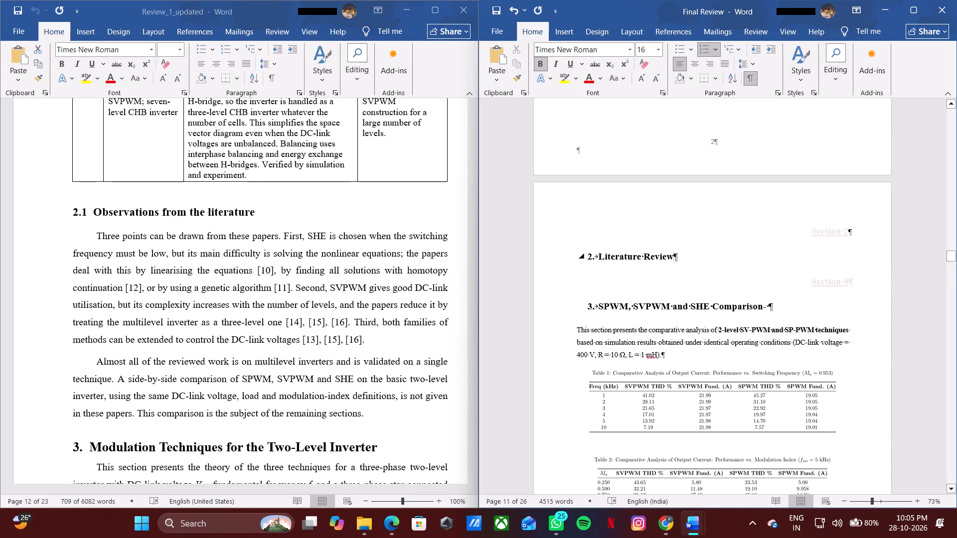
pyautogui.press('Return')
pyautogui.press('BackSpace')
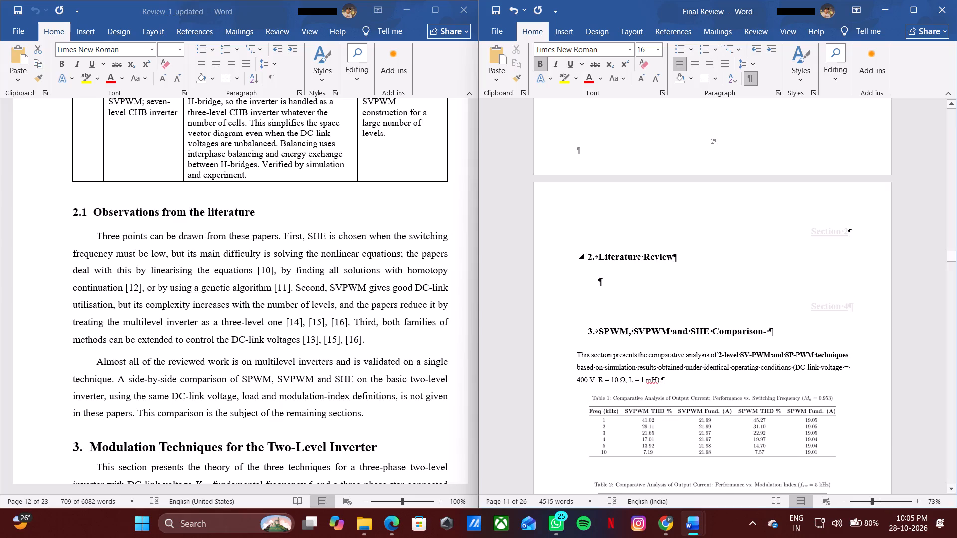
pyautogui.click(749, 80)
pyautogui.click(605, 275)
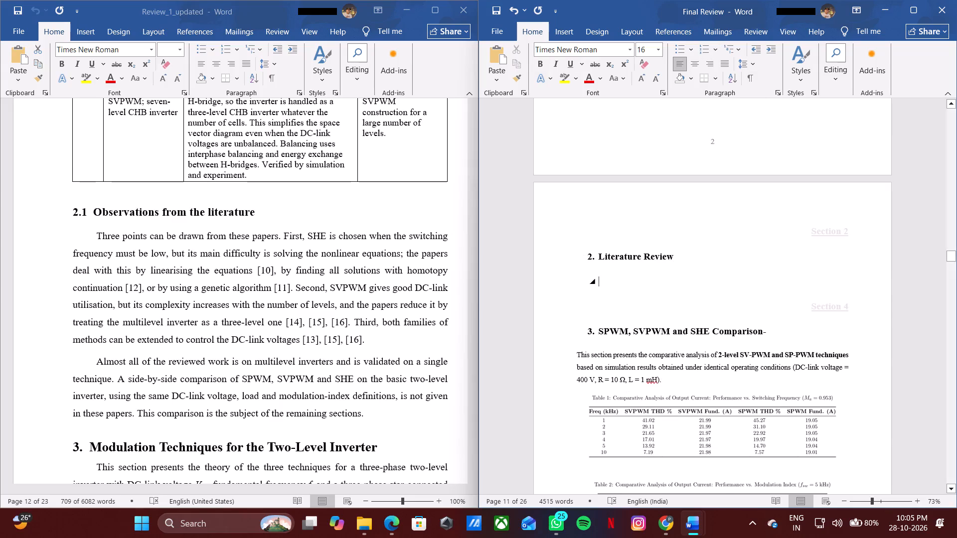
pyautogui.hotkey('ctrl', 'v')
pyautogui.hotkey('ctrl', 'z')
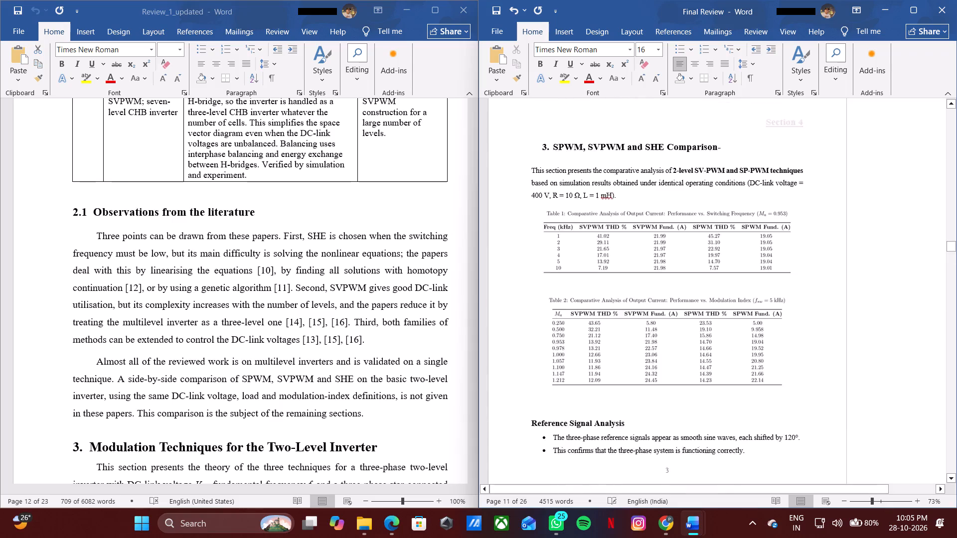
# Maximize the Final Review window and add an empty Normal-style line directly under the Literature Review heading.
pyautogui.scroll(3, 639, 335)
pyautogui.click(920, 11)
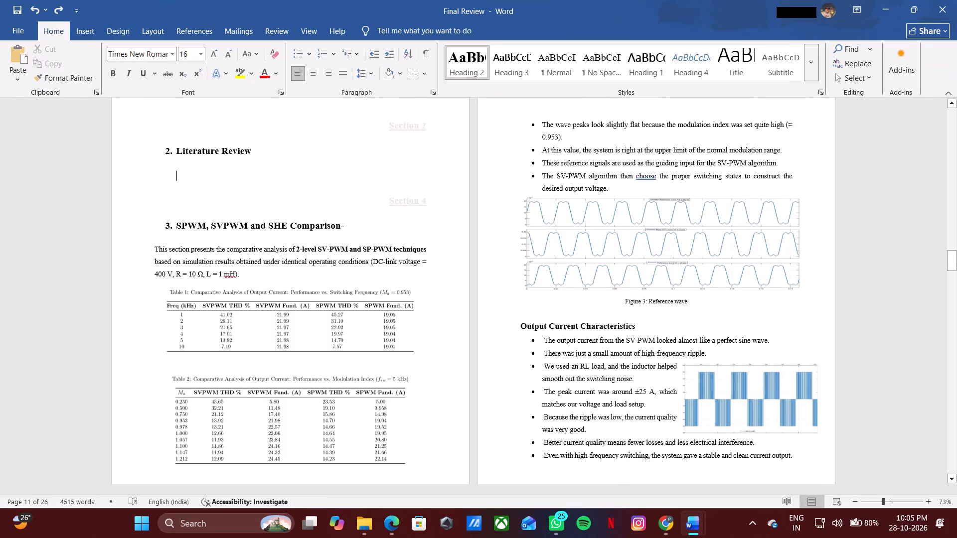
pyautogui.scroll(3, 358, 295)
pyautogui.click(373, 238)
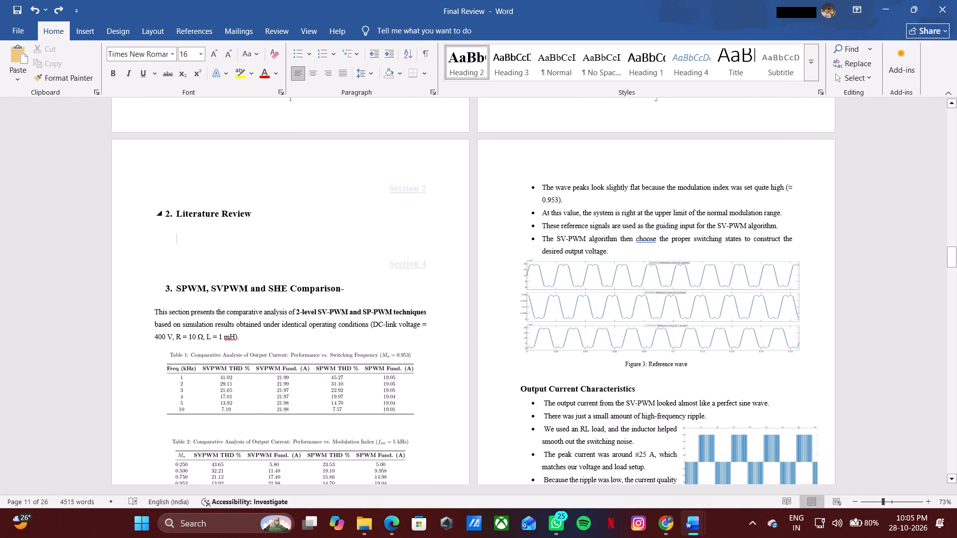
pyautogui.click(263, 213)
pyautogui.press('Return')
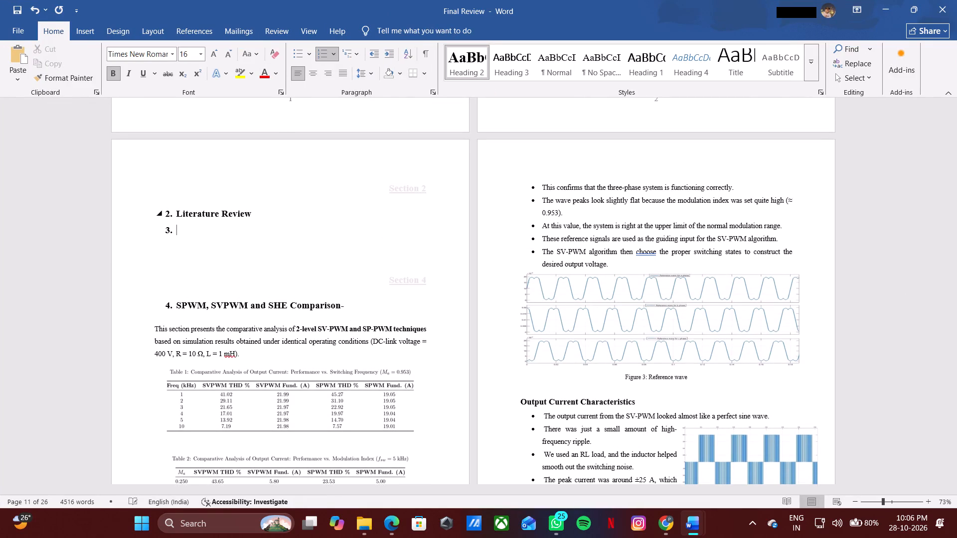
pyautogui.press('BackSpace')
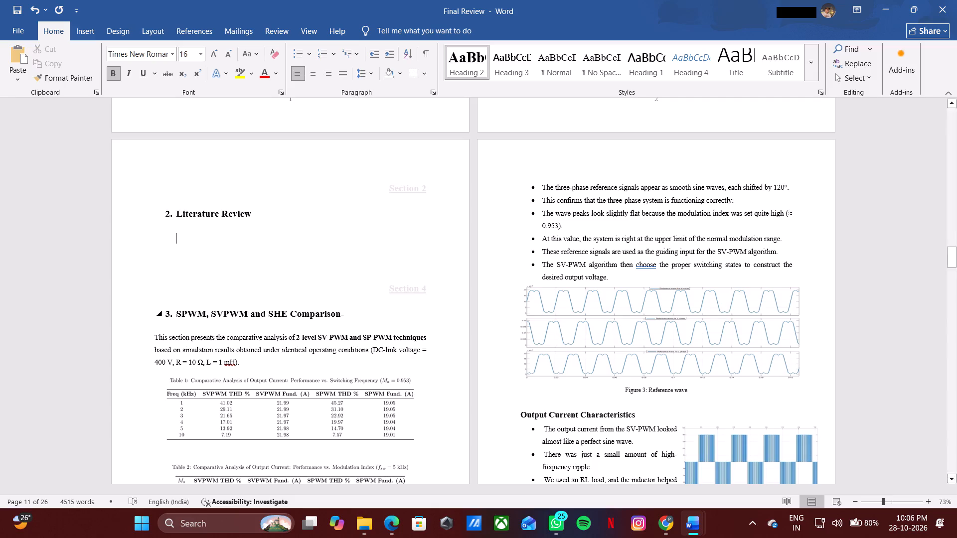
pyautogui.click(197, 242)
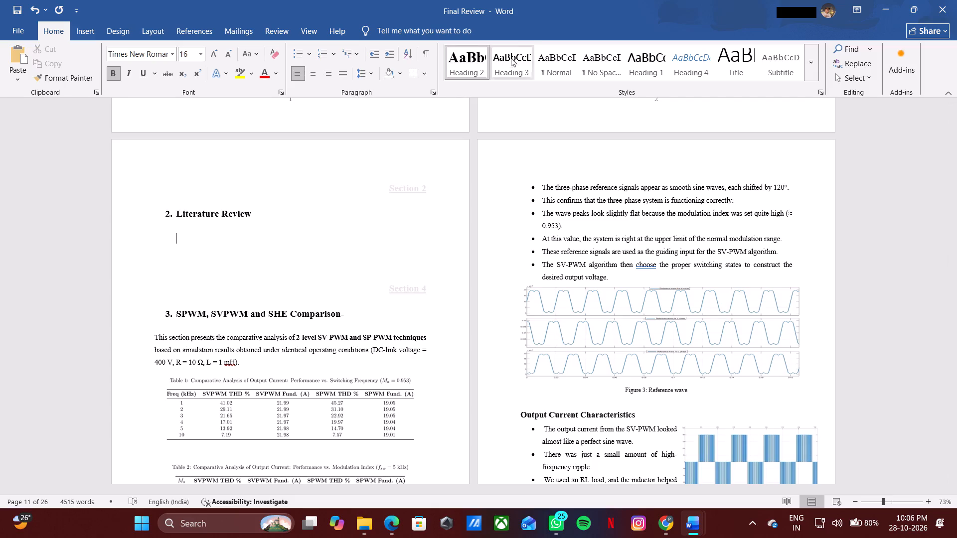
pyautogui.click(814, 61)
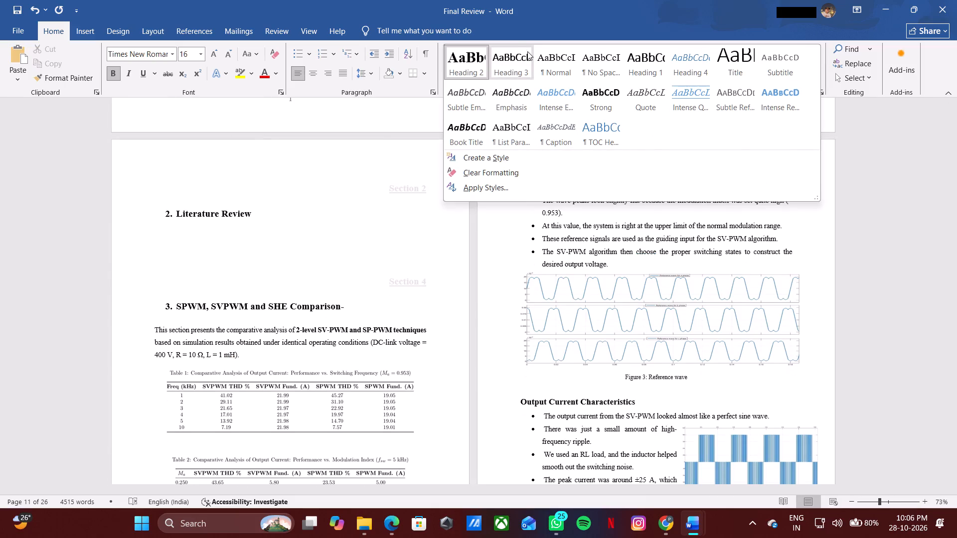
pyautogui.click(553, 49)
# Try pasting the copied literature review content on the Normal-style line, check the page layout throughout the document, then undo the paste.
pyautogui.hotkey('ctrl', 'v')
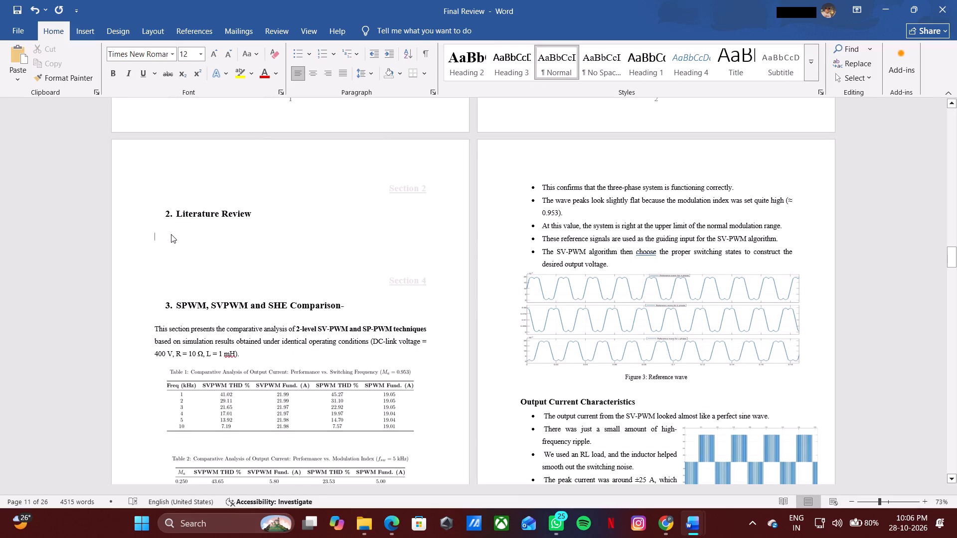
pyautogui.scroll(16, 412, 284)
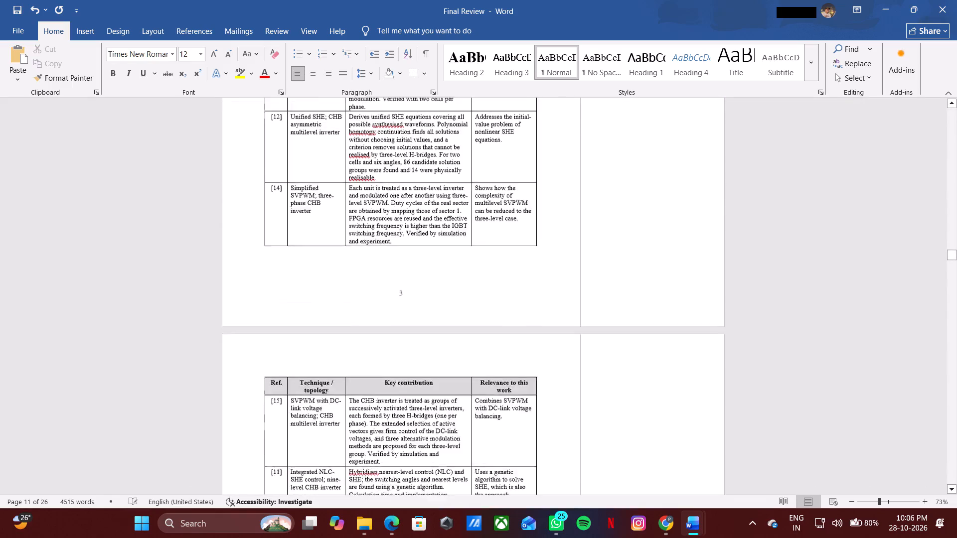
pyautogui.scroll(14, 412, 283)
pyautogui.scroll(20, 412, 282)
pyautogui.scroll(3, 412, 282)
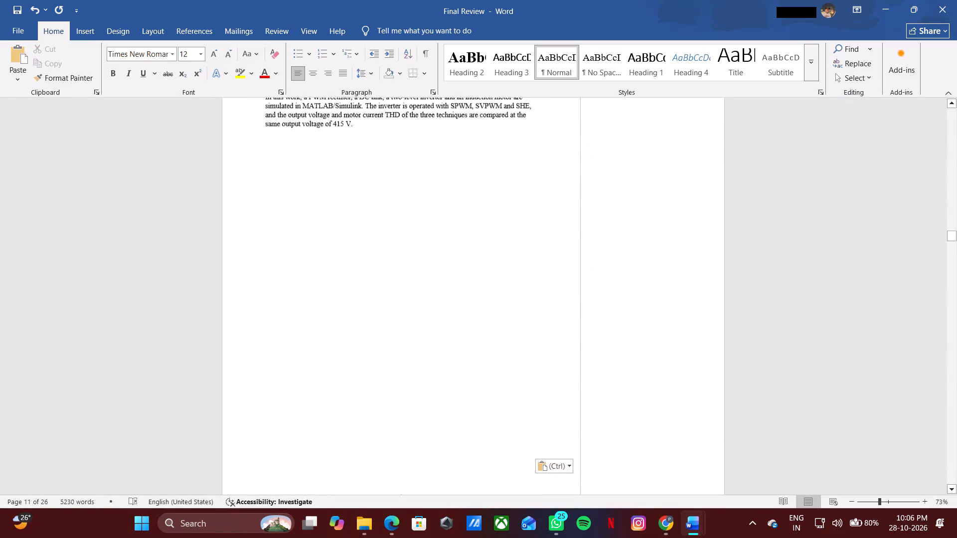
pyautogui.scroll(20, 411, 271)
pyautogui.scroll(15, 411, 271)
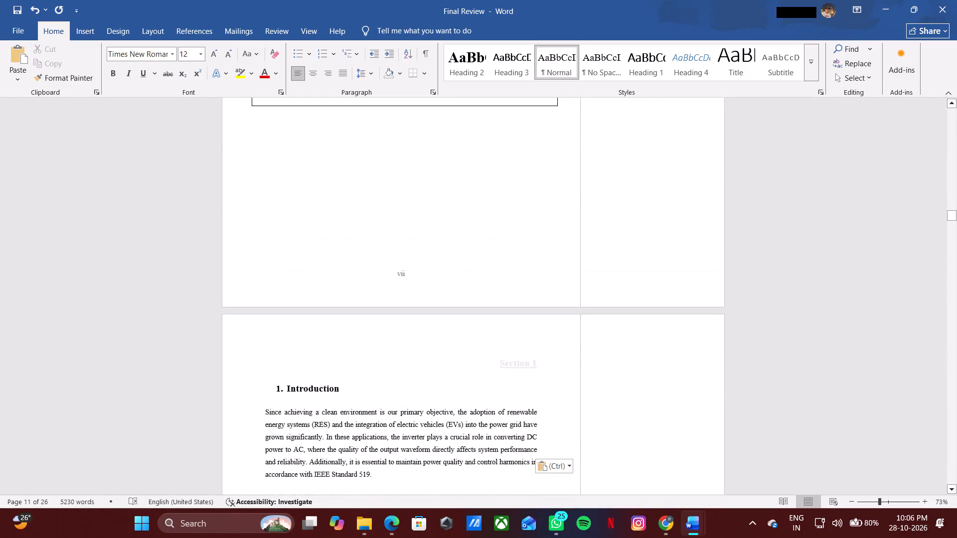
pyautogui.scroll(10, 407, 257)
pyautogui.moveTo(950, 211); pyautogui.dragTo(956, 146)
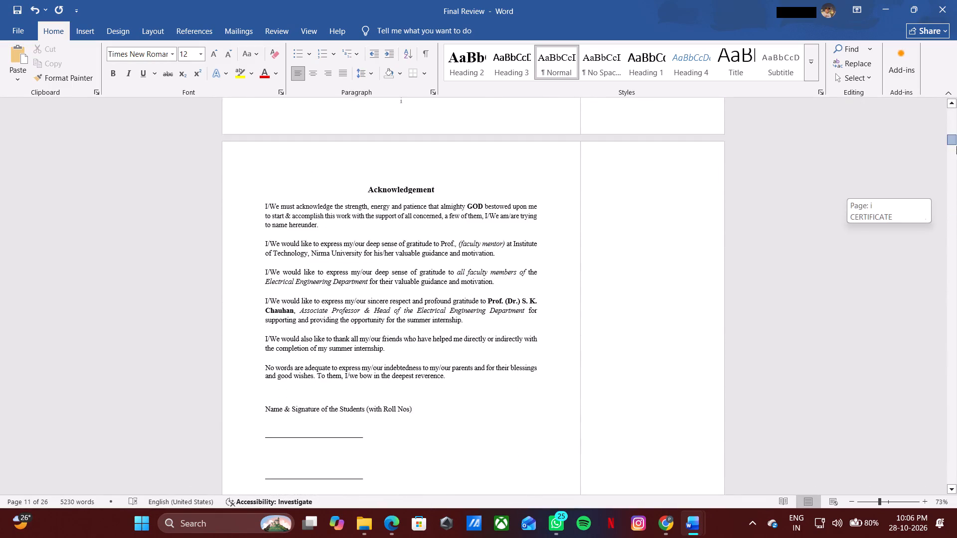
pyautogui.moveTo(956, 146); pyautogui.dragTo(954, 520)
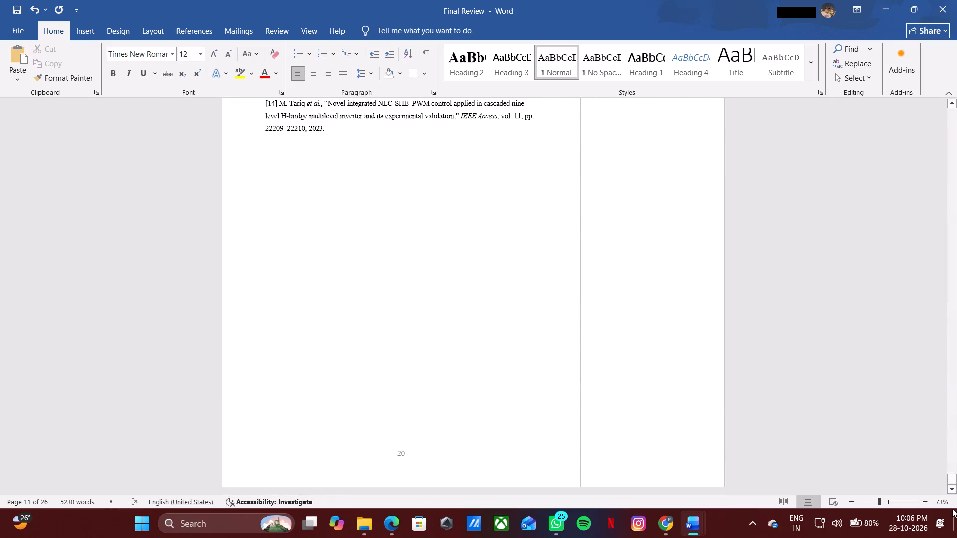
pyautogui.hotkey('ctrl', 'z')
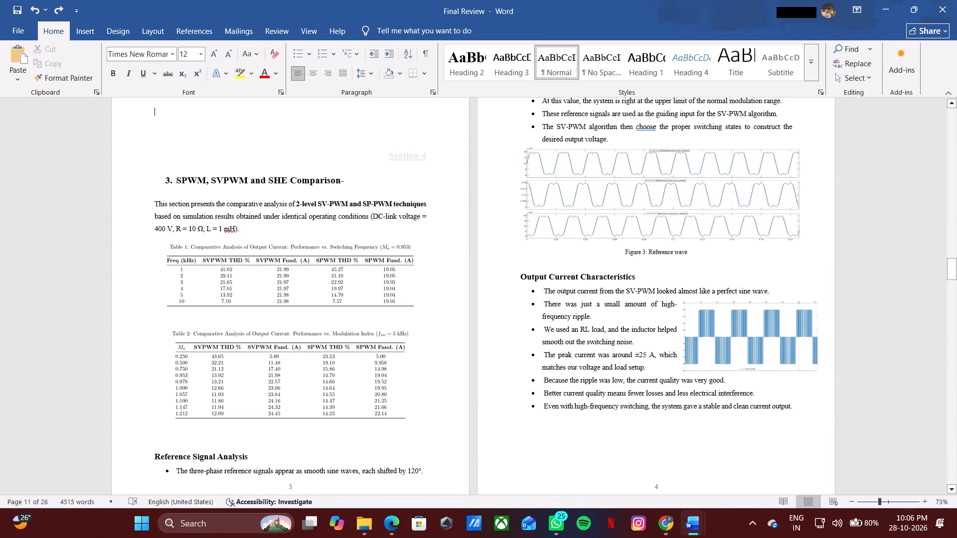
# Switch Final Review to Read Mode and back to Print Layout, and set the zoom to 99%.
pyautogui.scroll(1, 813, 437)
pyautogui.click(804, 505)
pyautogui.click(806, 502)
pyautogui.click(783, 499)
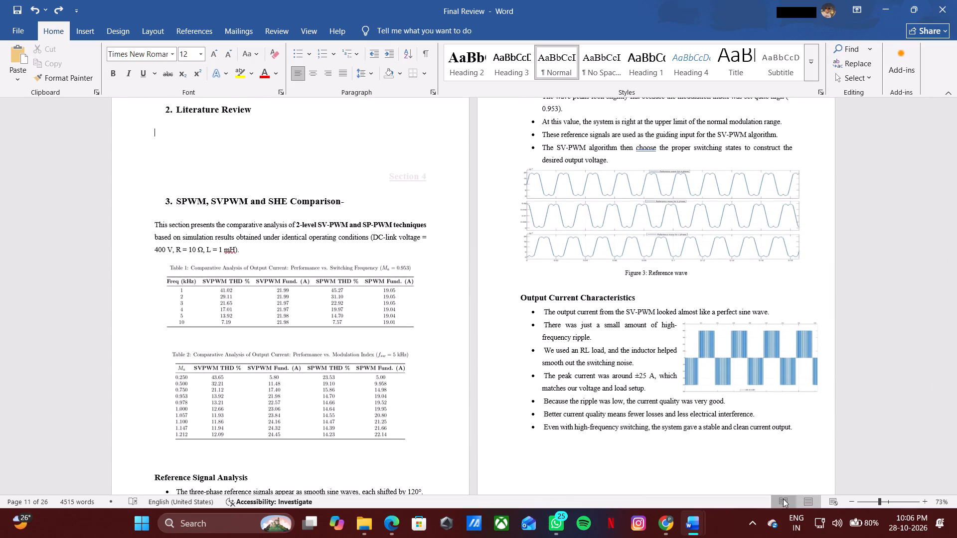
pyautogui.click(784, 499)
pyautogui.click(807, 501)
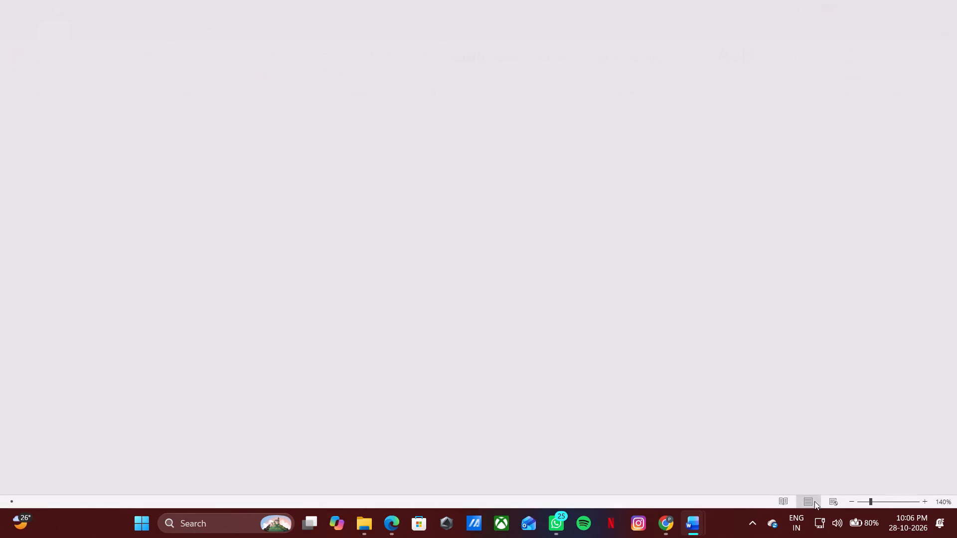
pyautogui.click(895, 499)
pyautogui.click(888, 503)
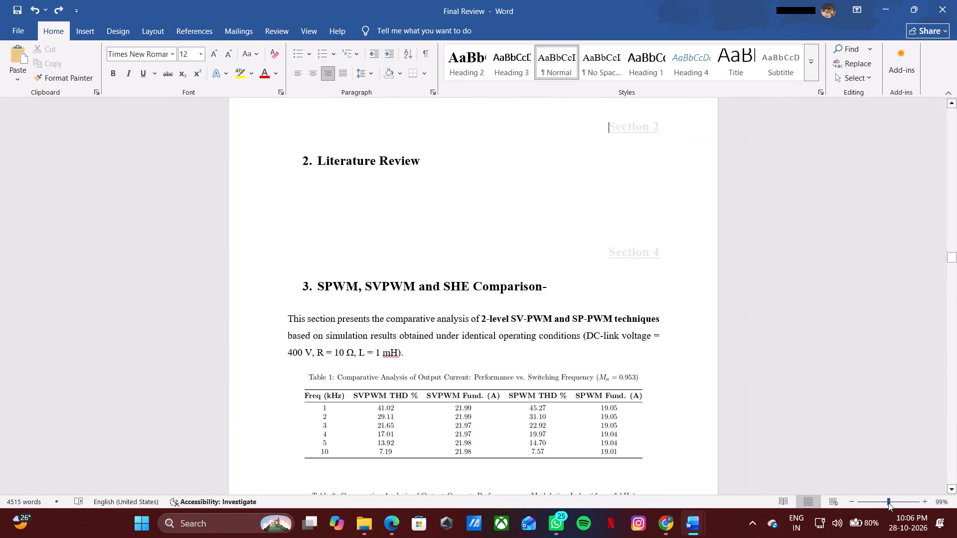
# Delete the empty lines between the Literature Review heading and the Section 4 label.
pyautogui.scroll(3, 468, 294)
pyautogui.click(631, 319)
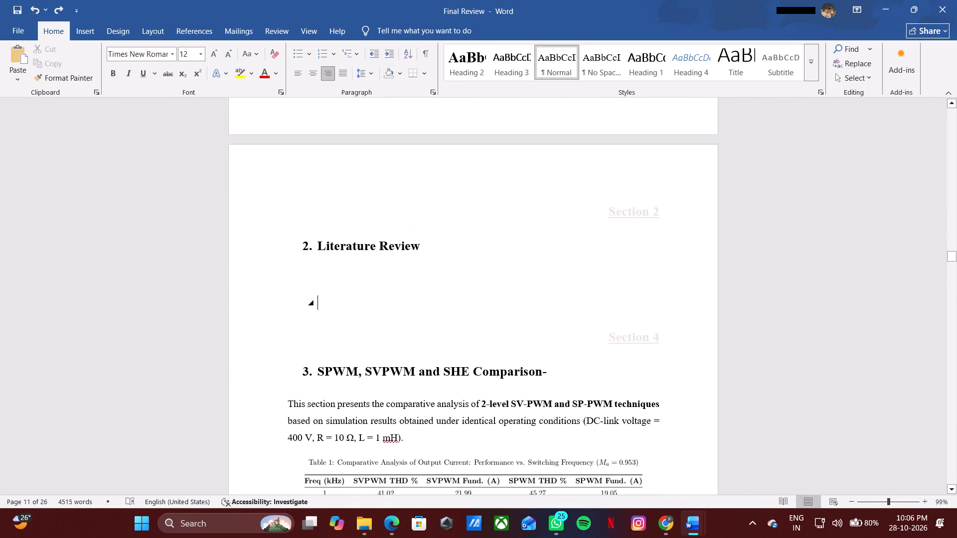
pyautogui.click(448, 253)
pyautogui.click(414, 279)
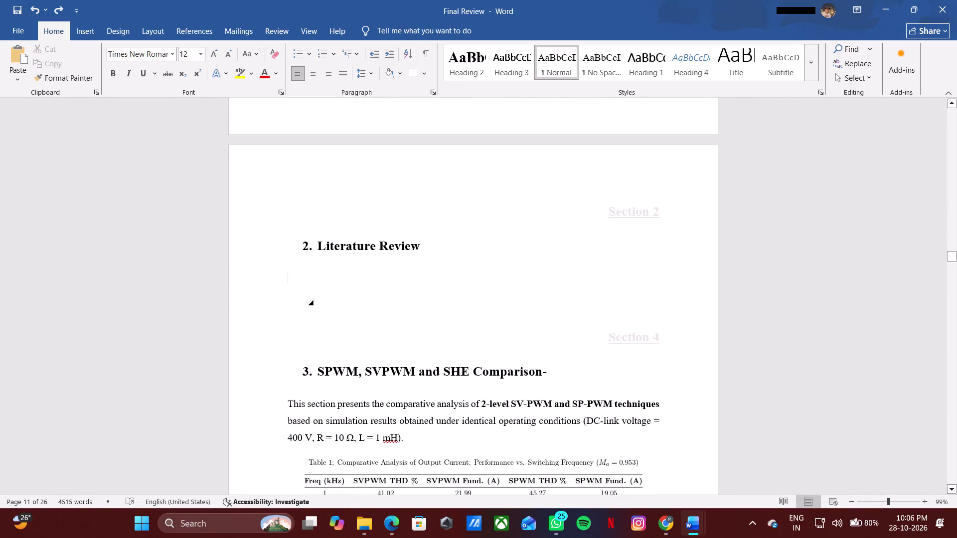
pyautogui.click(334, 328)
pyautogui.press('BackSpace')
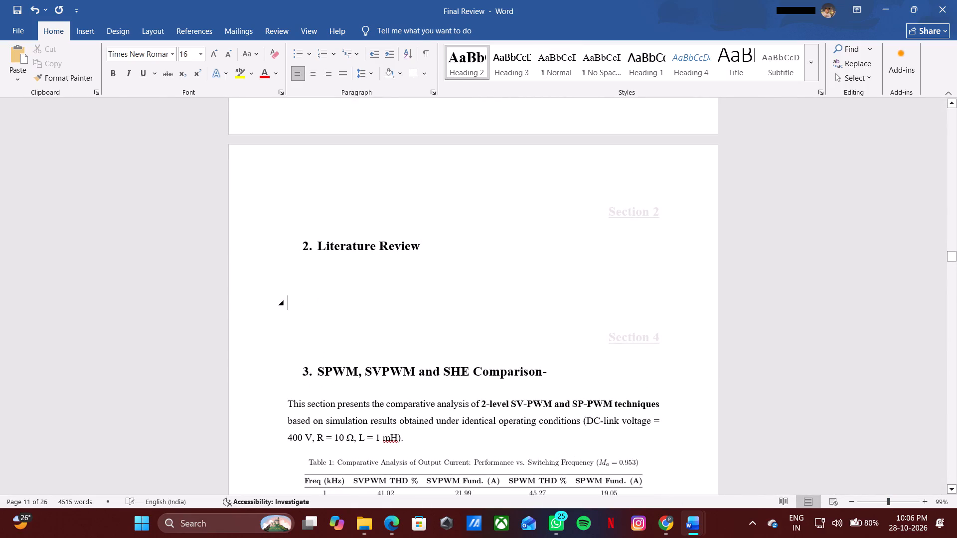
pyautogui.press('BackSpace')
pyautogui.press('BackSpace')
pyautogui.click(305, 286)
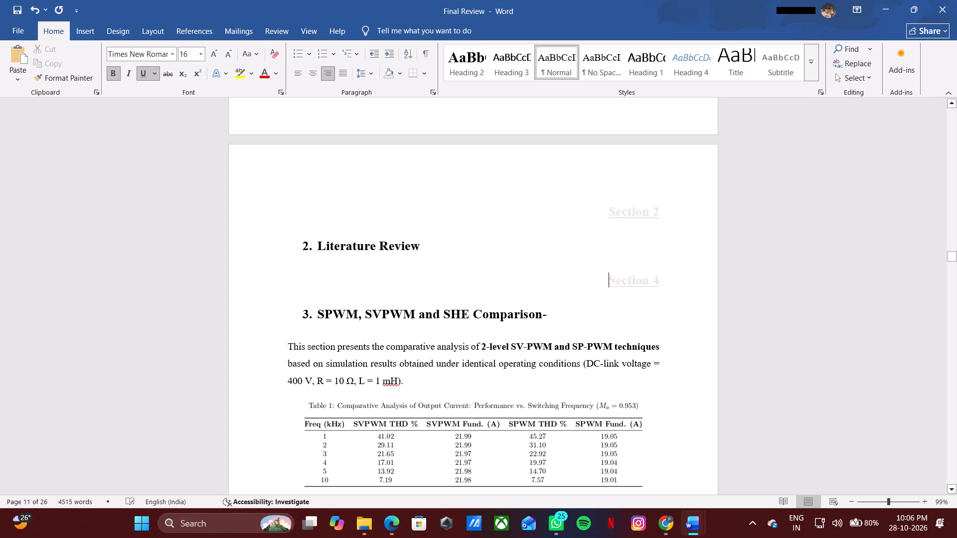
pyautogui.click(357, 280)
# Add two empty, unnumbered Normal-style lines under the Literature Review heading.
pyautogui.click(470, 258)
pyautogui.press('Return')
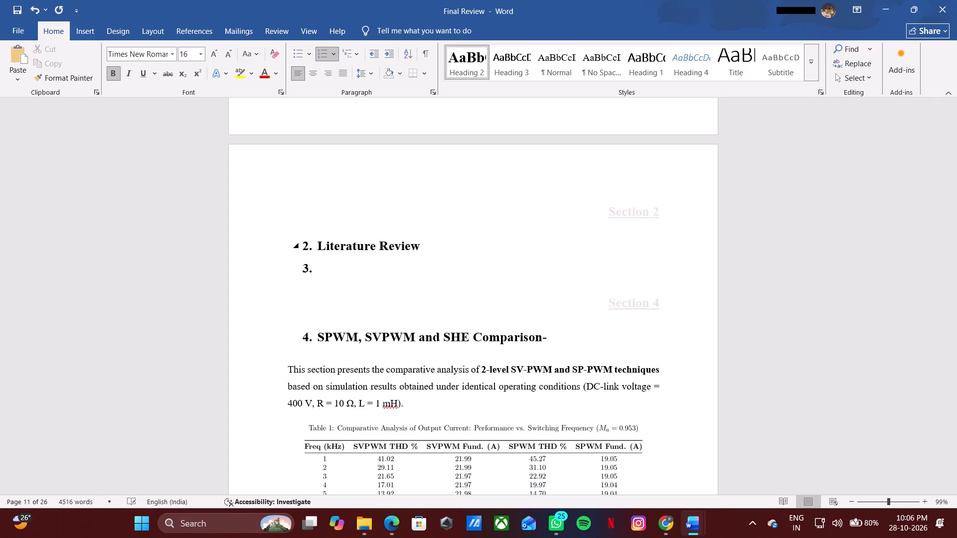
pyautogui.press('BackSpace')
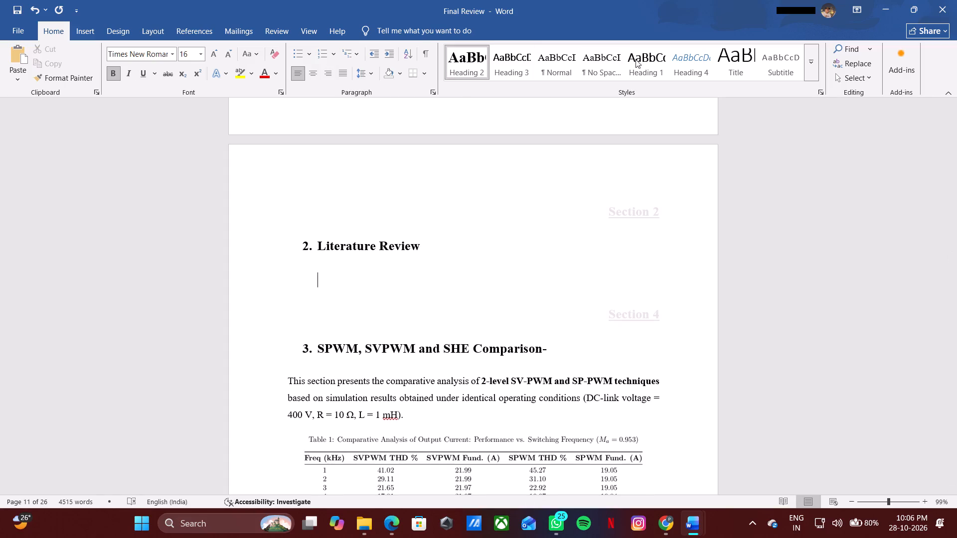
pyautogui.click(587, 62)
pyautogui.click(554, 58)
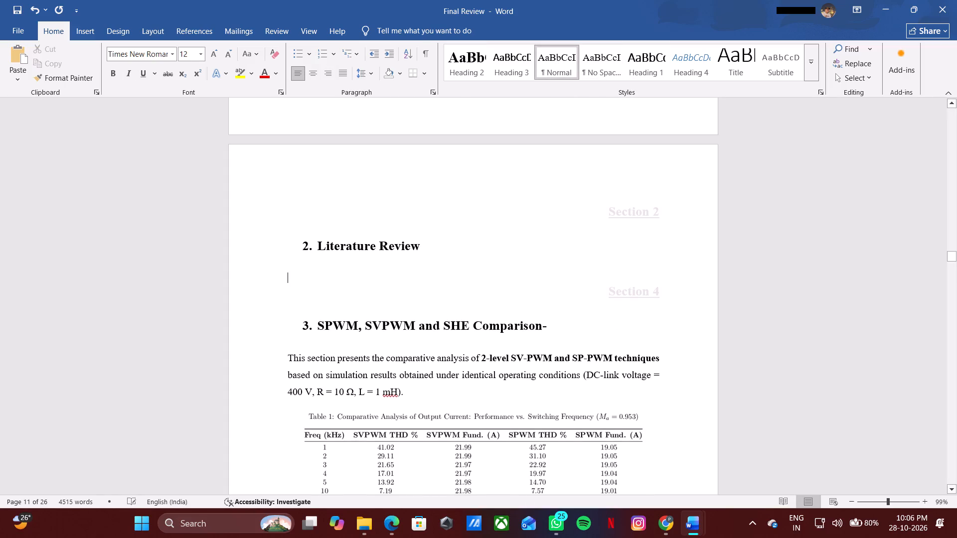
pyautogui.press('Return')
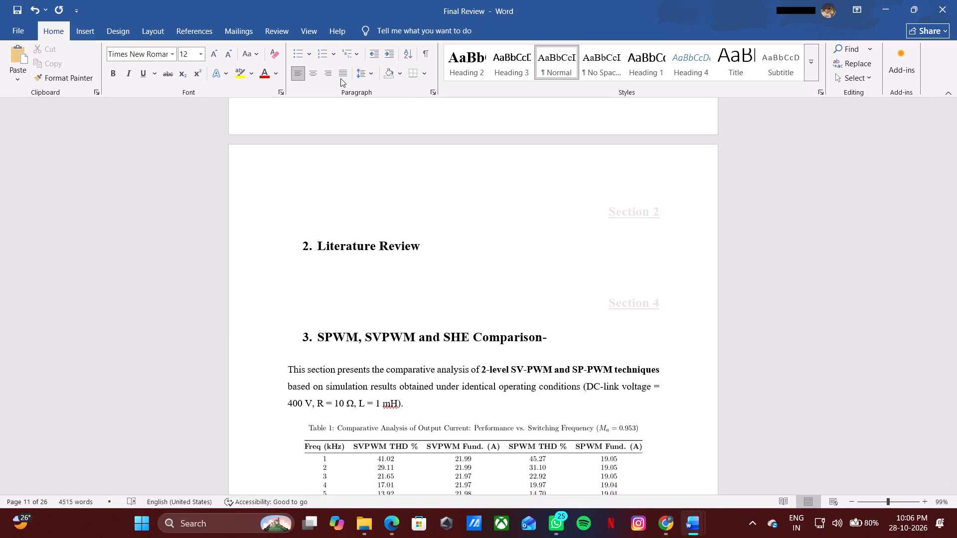
# Show formatting marks, insert a blank page after the empty lines under Literature Review, and try to remove the extra empty paragraph starting the new page.
pyautogui.click(429, 54)
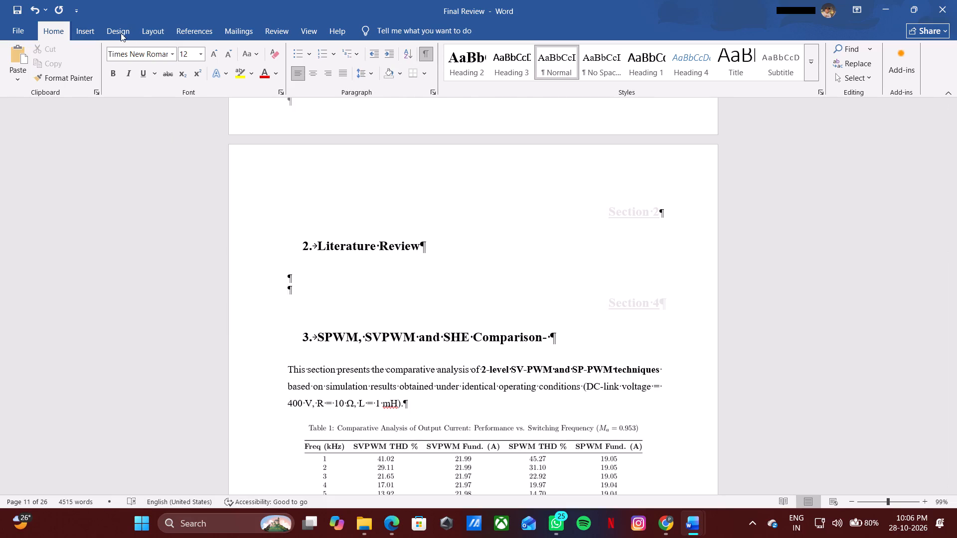
pyautogui.click(89, 34)
pyautogui.click(43, 71)
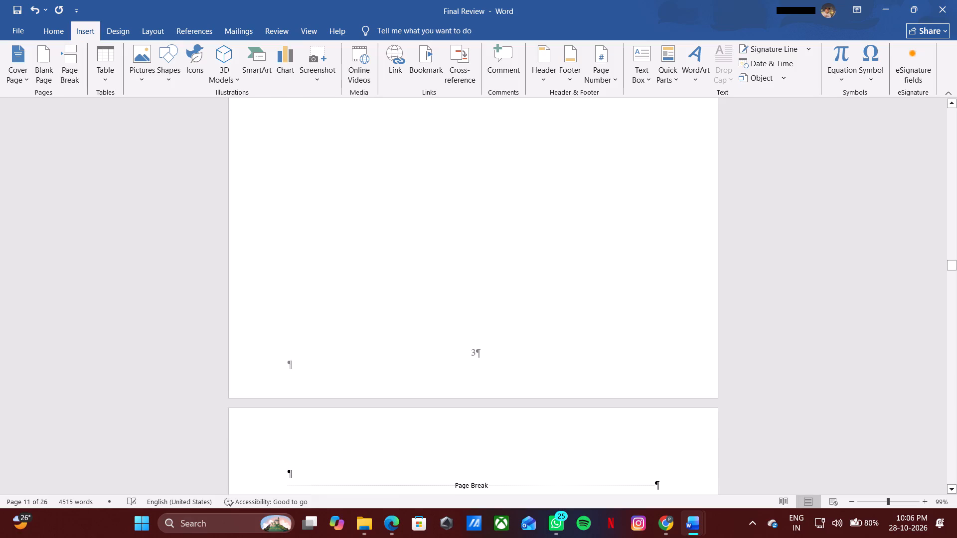
pyautogui.scroll(-3, 442, 252)
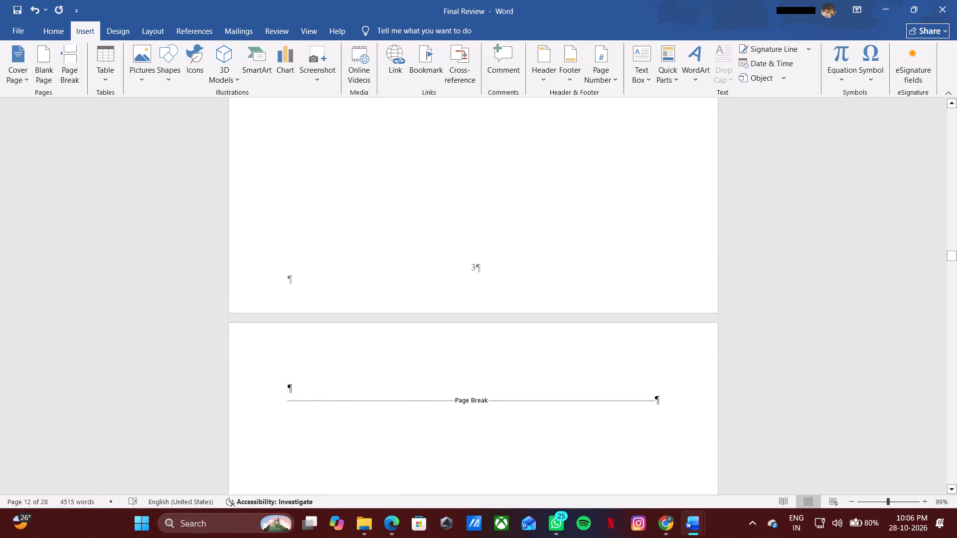
pyautogui.click(313, 378)
pyautogui.press('BackSpace')
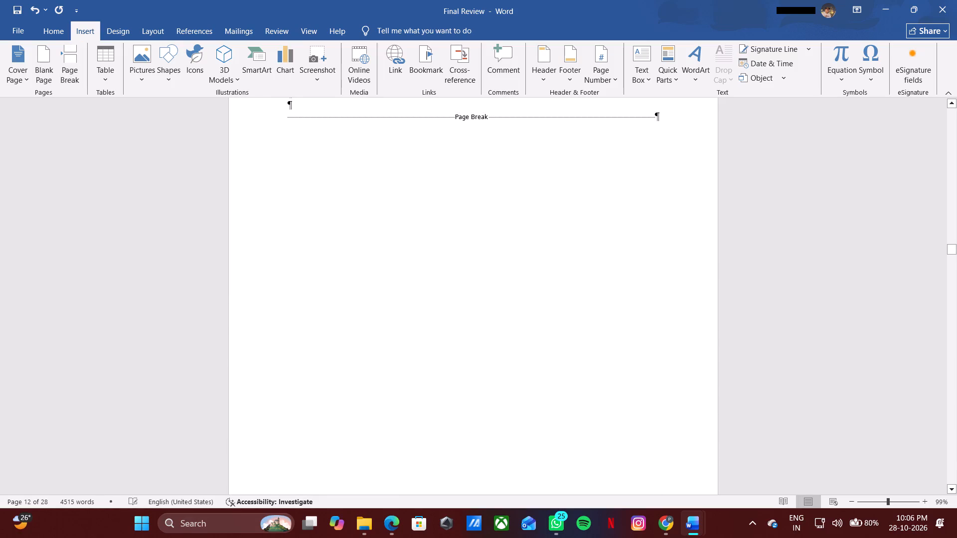
# Copy the opening Literature Review paragraph, starting "Seven recent papers", from Review_1_updated and paste it under the Literature Review heading in Final Review.
pyautogui.scroll(4, 319, 382)
pyautogui.click(325, 221)
pyautogui.click(330, 210)
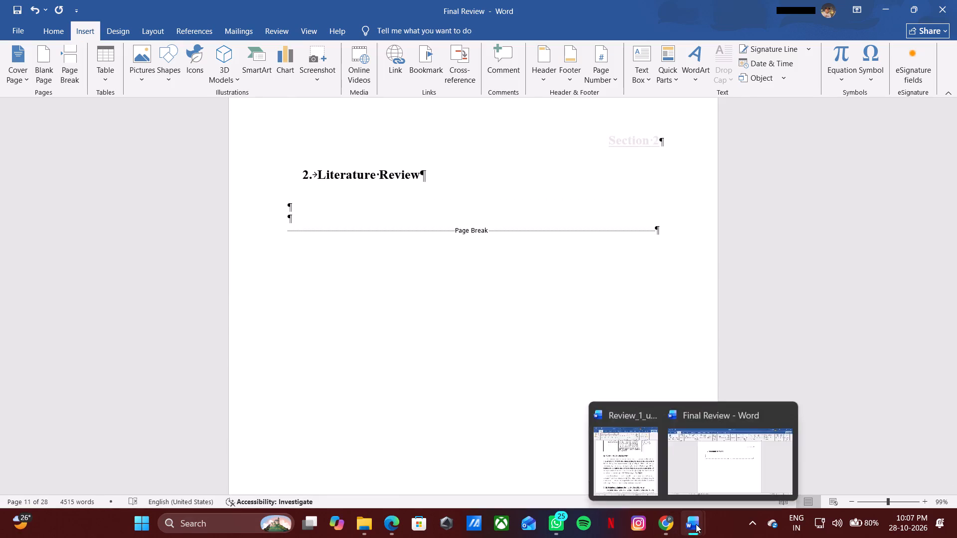
pyautogui.click(635, 464)
pyautogui.click(111, 272)
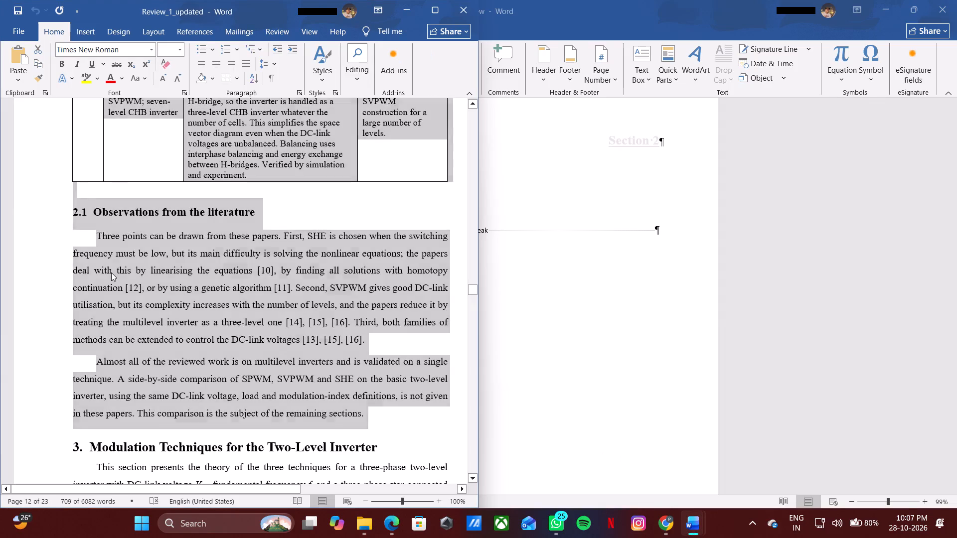
pyautogui.scroll(20, 111, 272)
pyautogui.scroll(9, 111, 272)
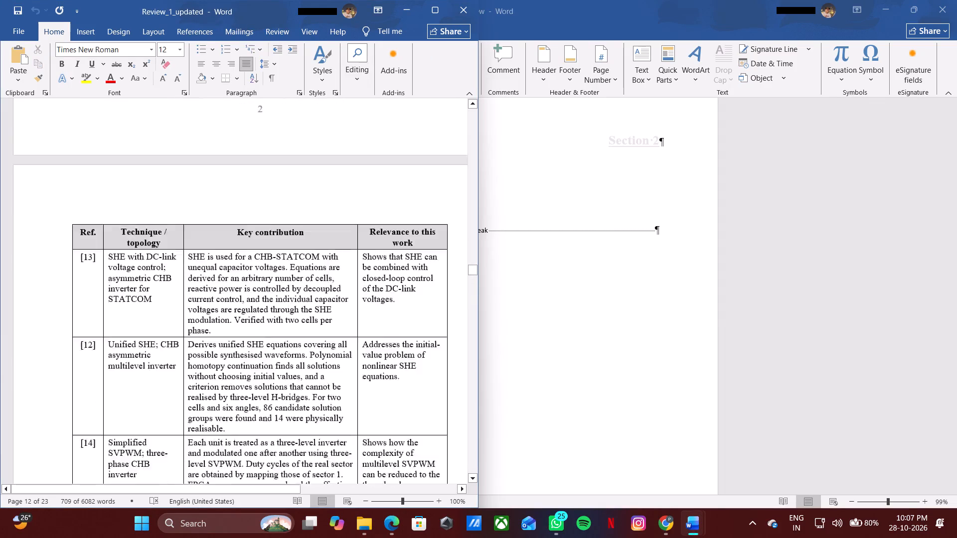
pyautogui.scroll(13, 111, 272)
pyautogui.click(99, 241)
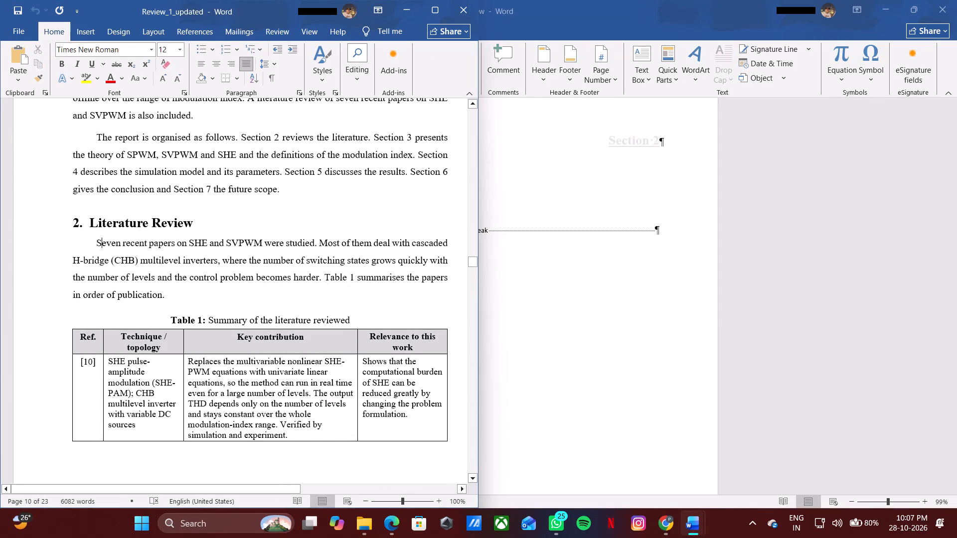
pyautogui.click(97, 241)
pyautogui.moveTo(91, 239); pyautogui.dragTo(208, 296)
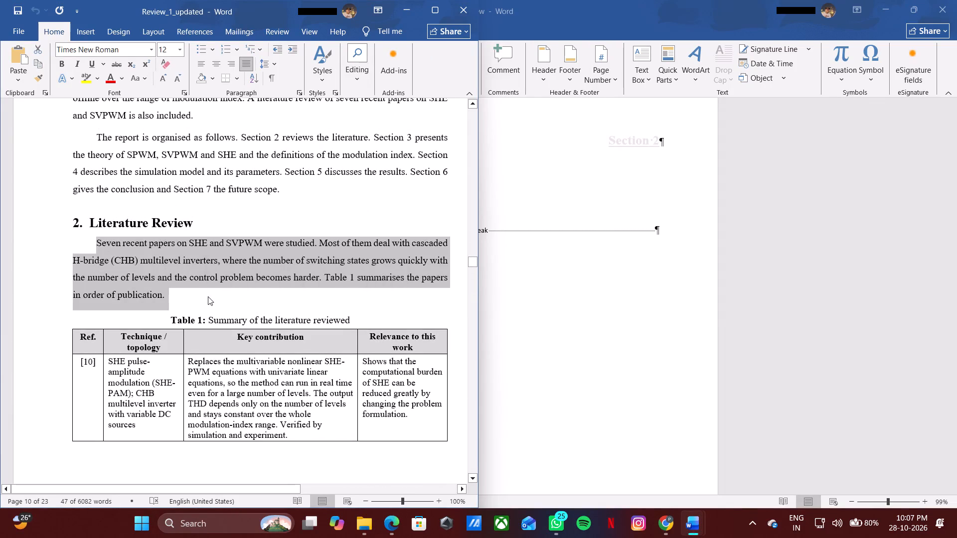
pyautogui.hotkey('ctrl', 'c')
pyautogui.click(544, 337)
pyautogui.scroll(1, 393, 248)
pyautogui.click(330, 230)
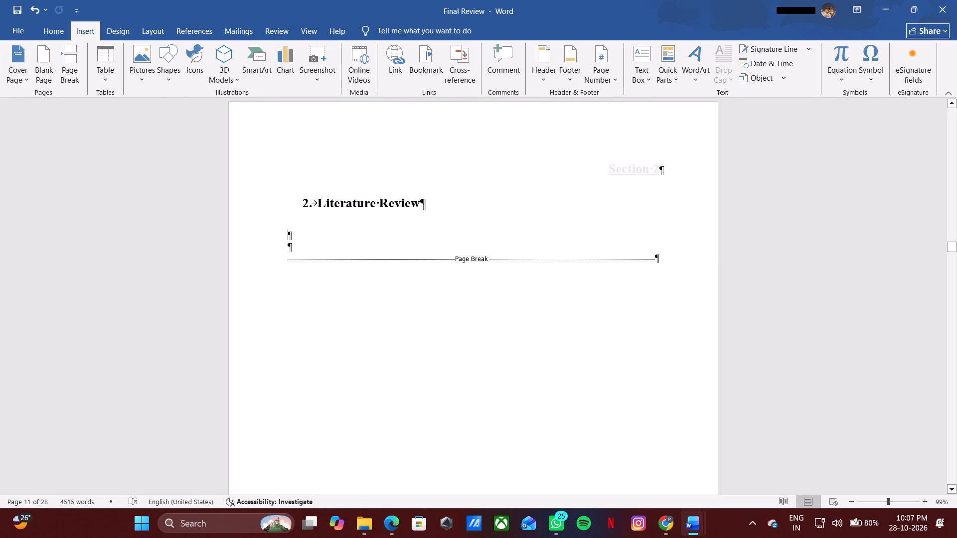
pyautogui.hotkey('ctrl', 'v')
# Remove the list number and indent from the pasted paragraph, keeping it separate from the Literature Review heading.
pyautogui.click(313, 223)
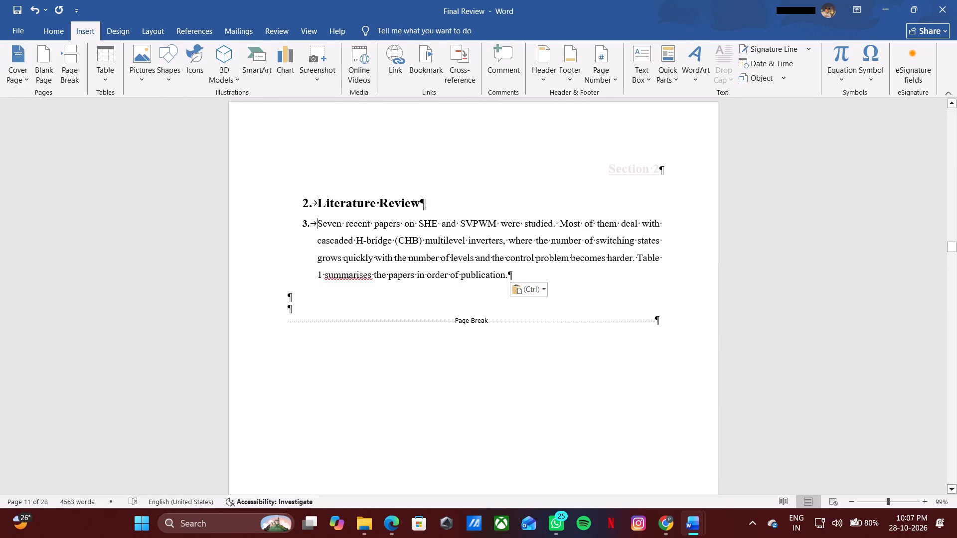
pyautogui.press('BackSpace')
pyautogui.press('BackSpace')
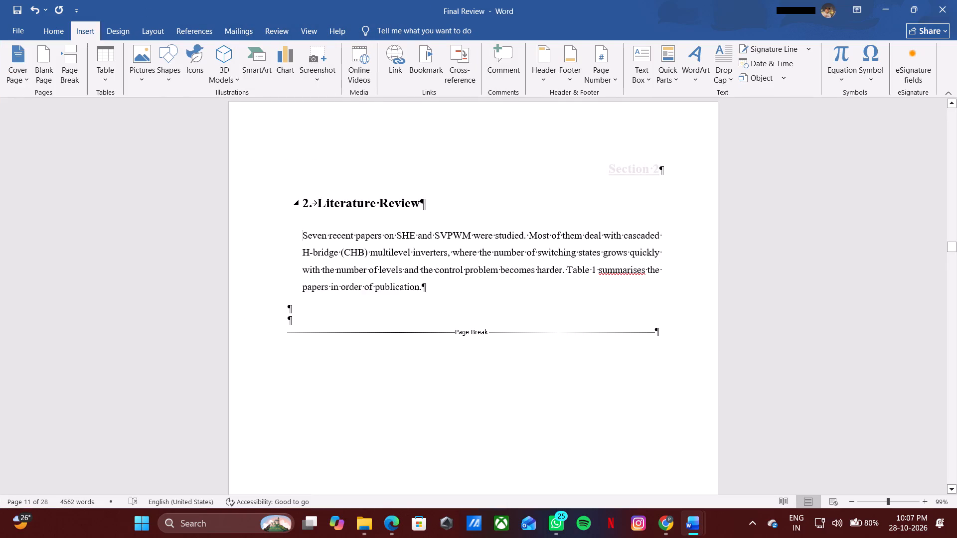
pyautogui.press('BackSpace')
pyautogui.press('BackSpace')
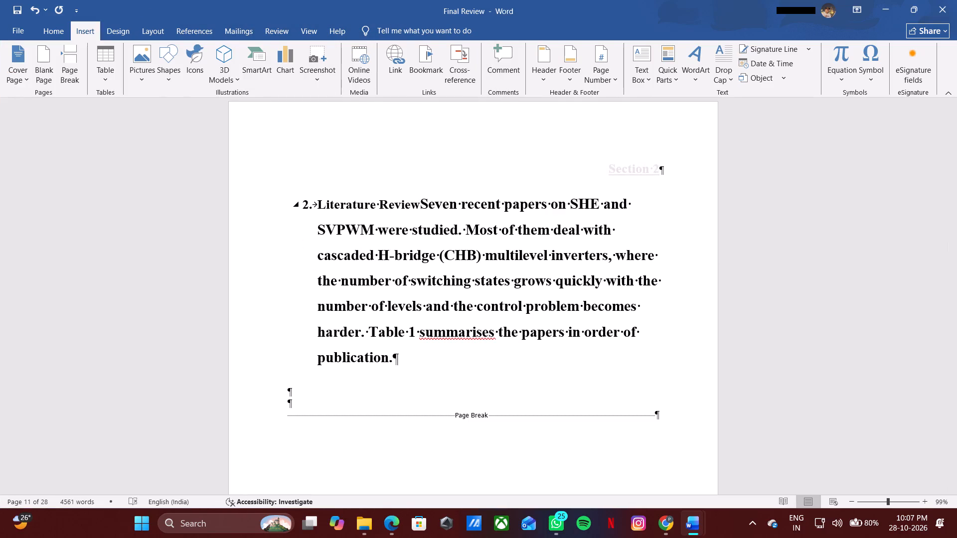
pyautogui.press('Return')
pyautogui.hotkey('ctrl', 'z')
pyautogui.hotkey('ctrl', 'z')
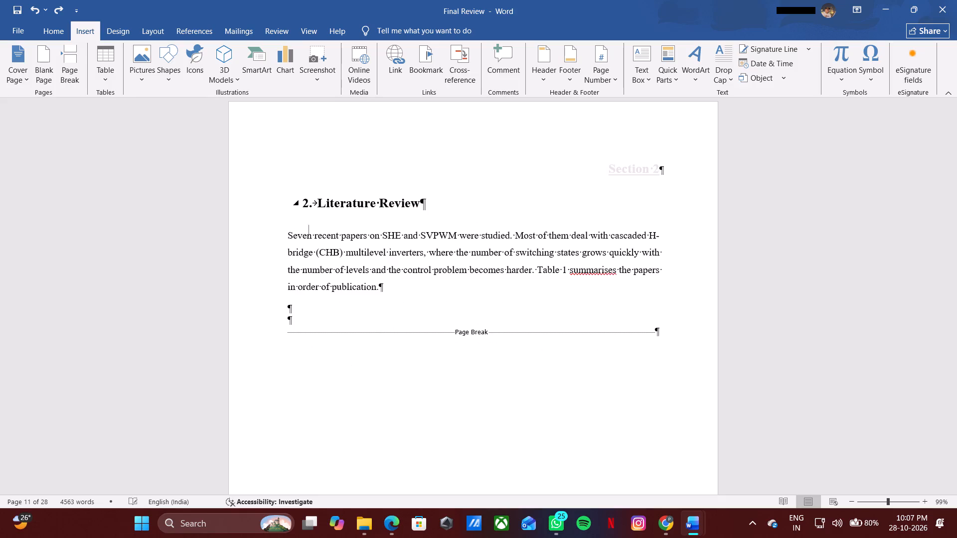
# Compare the paragraph formatting of the pasted Literature Review text with the last paragraphs of the Introduction.
pyautogui.scroll(16, 327, 229)
pyautogui.scroll(-7, 327, 230)
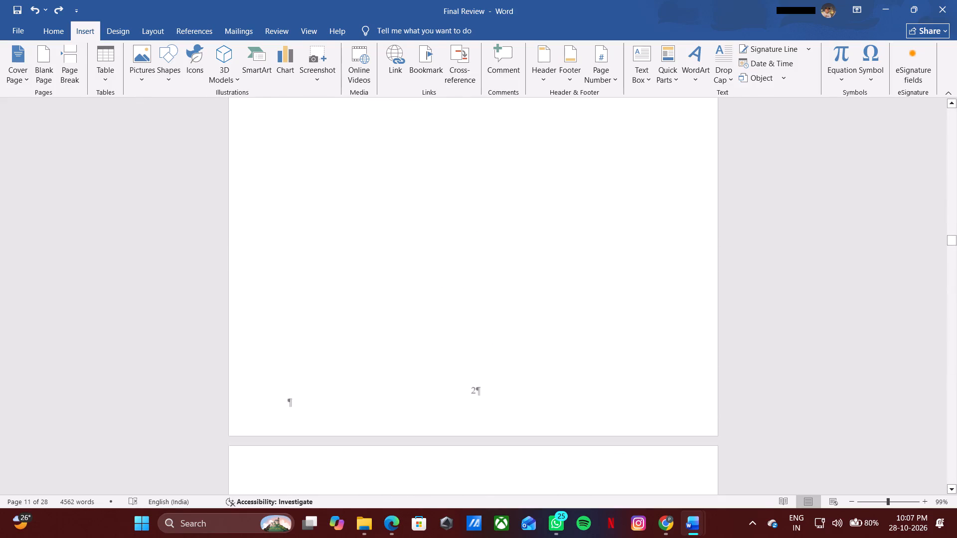
pyautogui.scroll(-3, 329, 230)
pyautogui.scroll(20, 339, 241)
pyautogui.scroll(4, 339, 241)
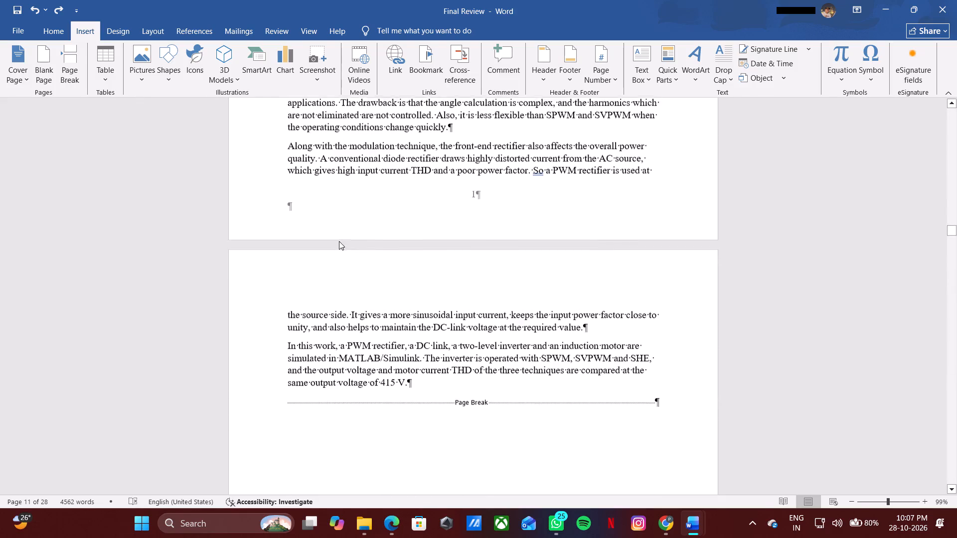
pyautogui.scroll(-20, 341, 229)
pyautogui.scroll(-5, 341, 229)
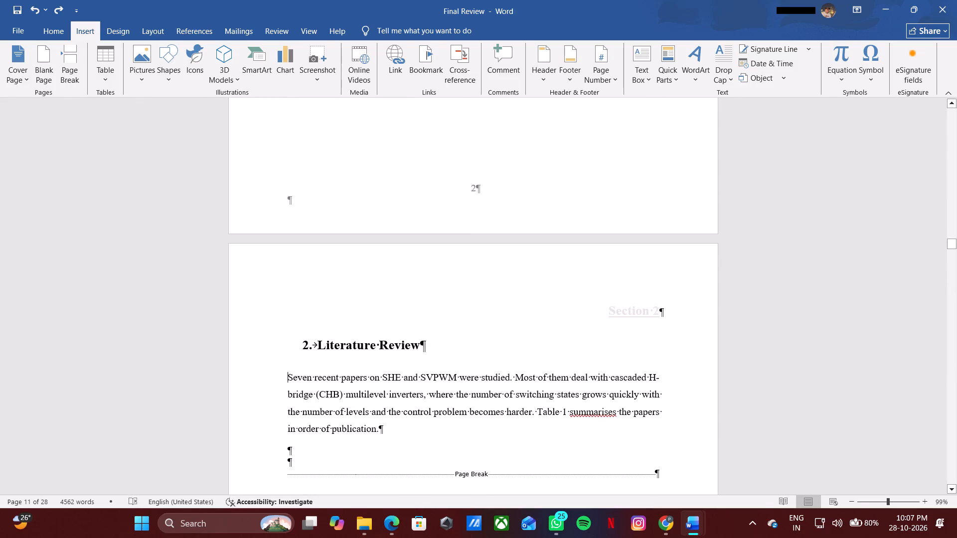
pyautogui.click(352, 387)
pyautogui.click(55, 22)
pyautogui.scroll(7, 537, 326)
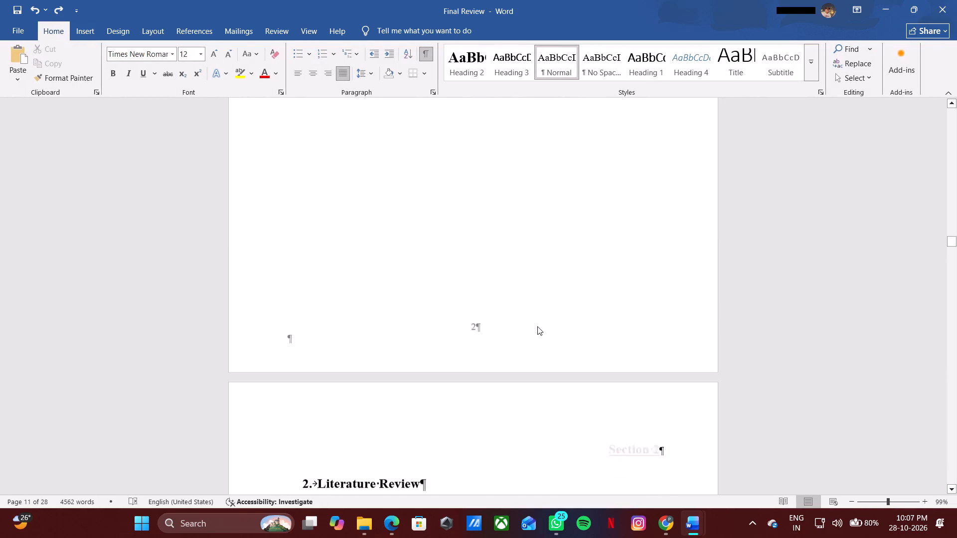
pyautogui.scroll(7, 537, 326)
pyautogui.scroll(-18, 537, 326)
pyautogui.click(382, 316)
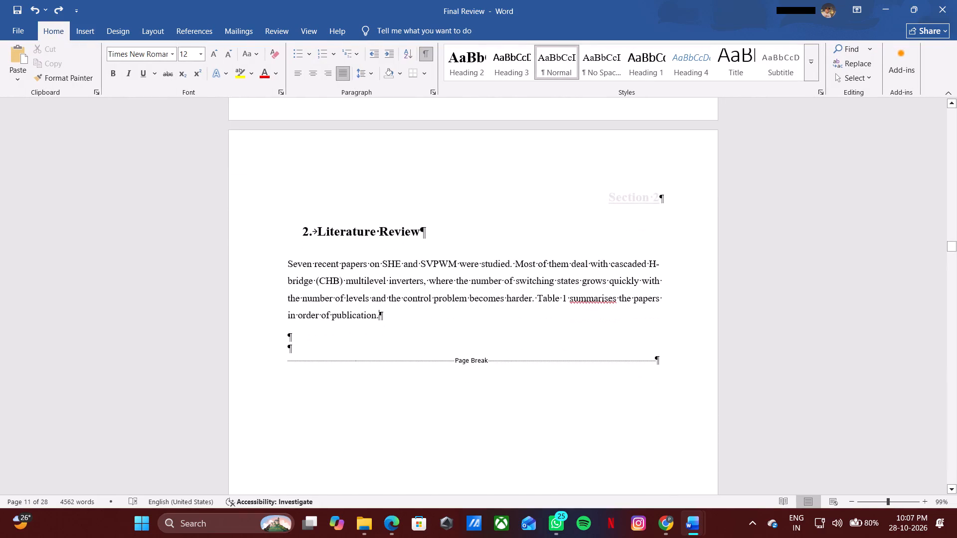
pyautogui.scroll(10, 402, 317)
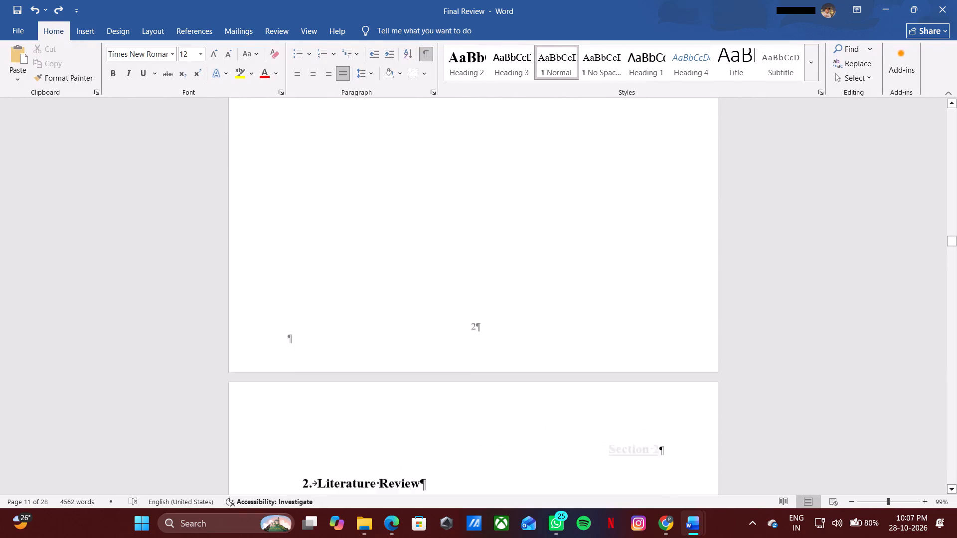
pyautogui.scroll(15, 404, 311)
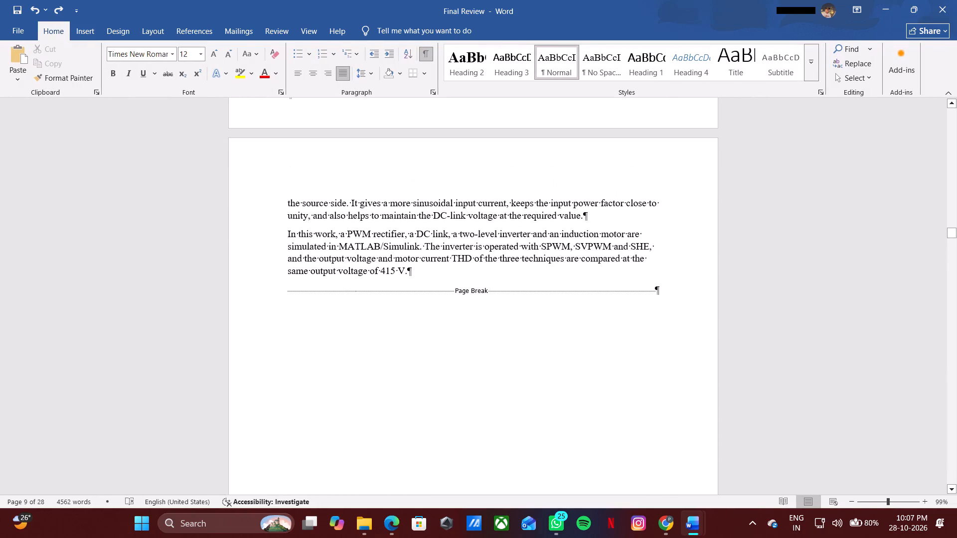
pyautogui.click(379, 235)
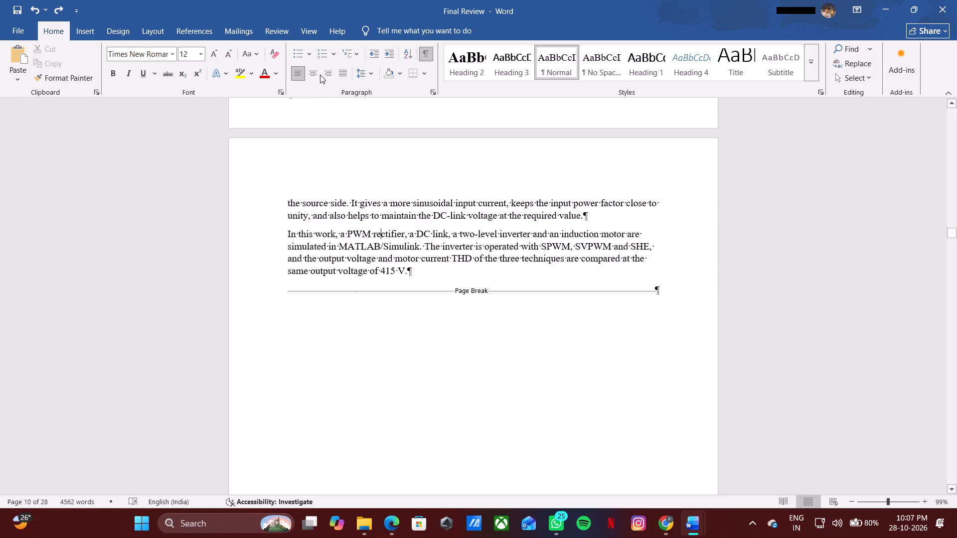
# Justify the Introduction paragraphs from "The two-level inverter" through the one ending "output voltage of 415 V.".
pyautogui.scroll(6, 447, 233)
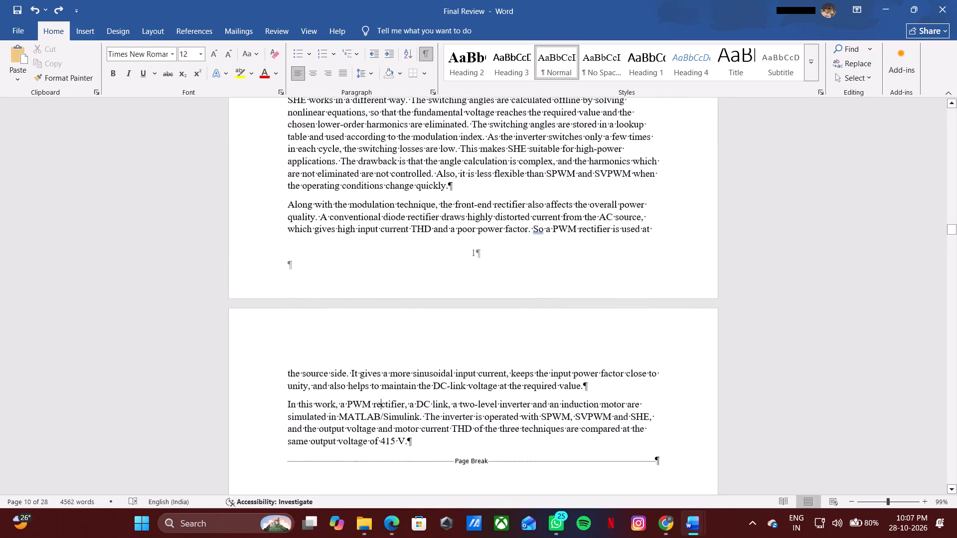
pyautogui.scroll(19, 519, 250)
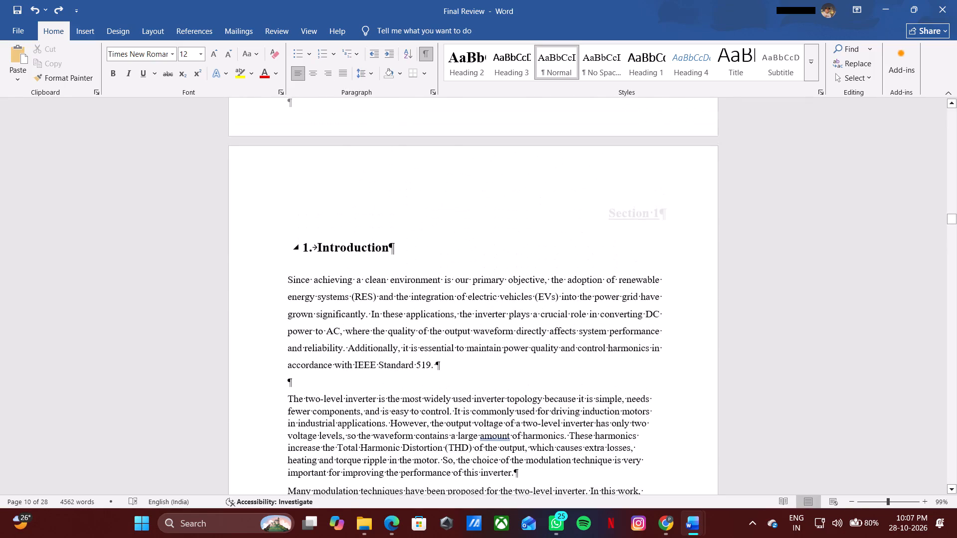
pyautogui.scroll(-3, 302, 285)
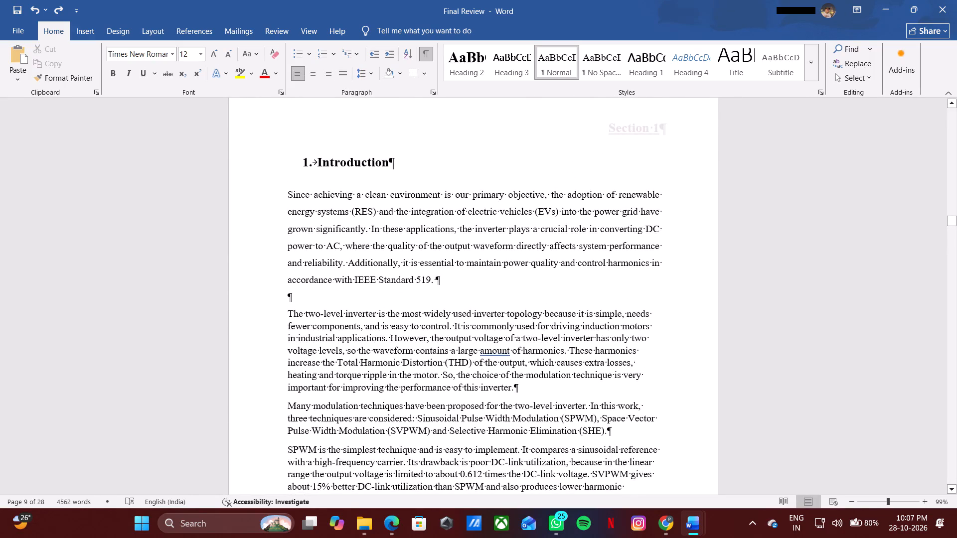
pyautogui.moveTo(285, 308); pyautogui.dragTo(323, 352)
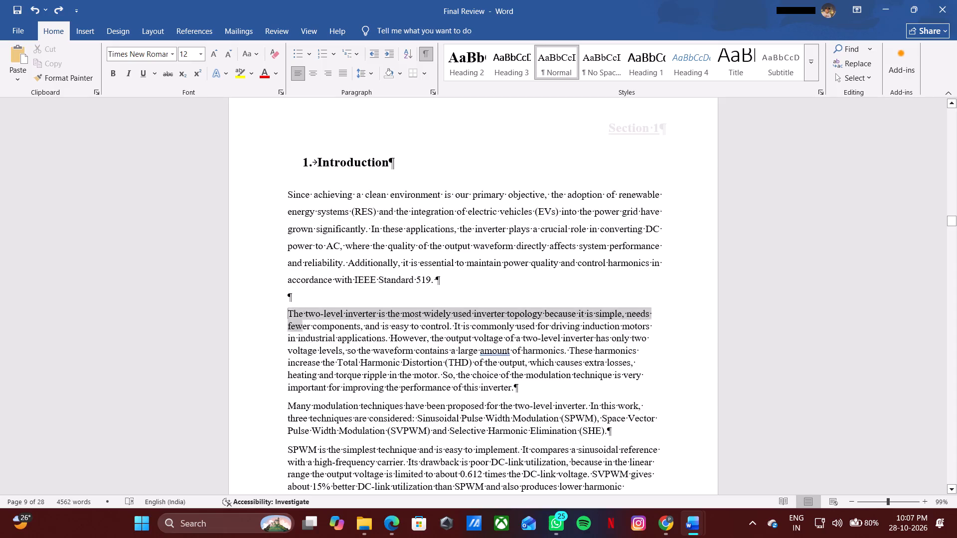
pyautogui.moveTo(323, 352); pyautogui.dragTo(460, 427)
pyautogui.scroll(-5, 460, 427)
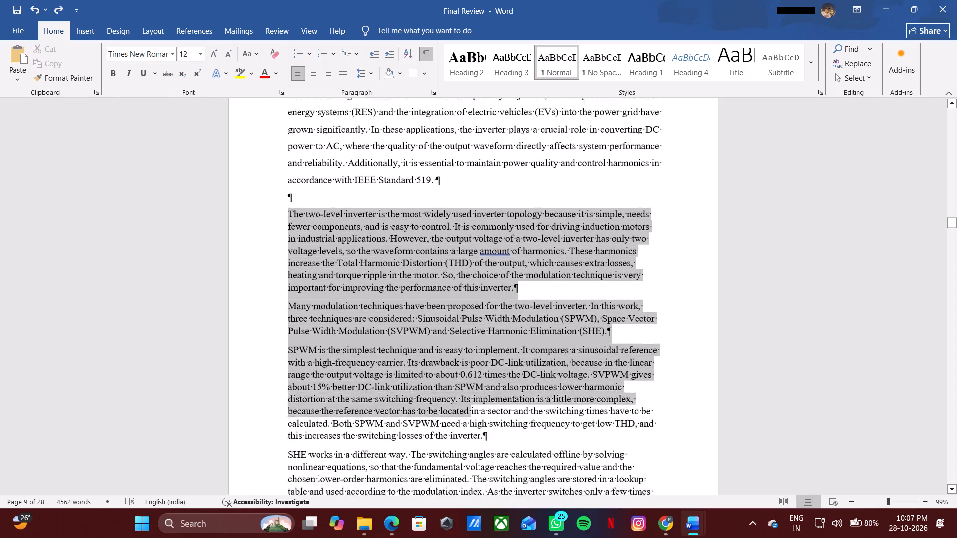
pyautogui.scroll(-3, 460, 427)
pyautogui.moveTo(460, 427); pyautogui.dragTo(440, 376)
pyautogui.scroll(-10, 460, 427)
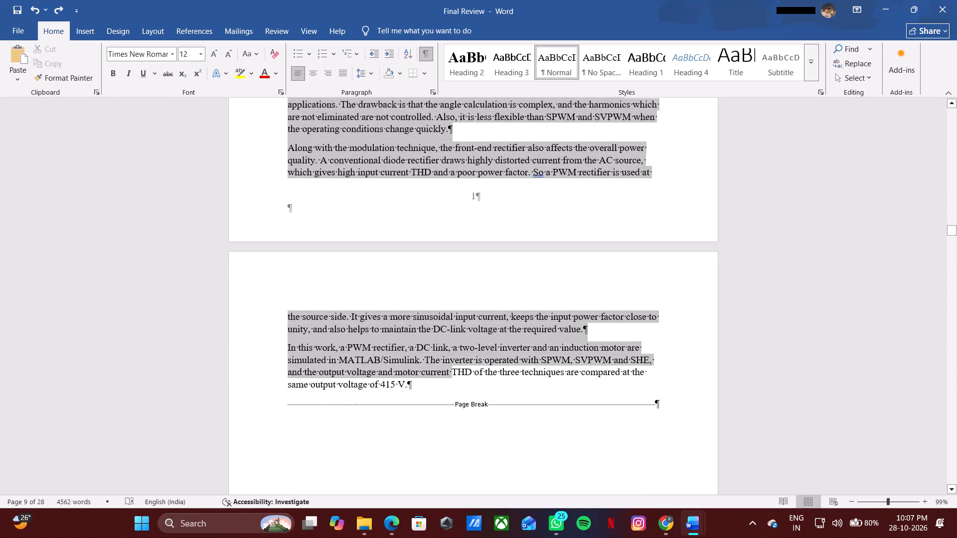
pyautogui.moveTo(440, 376); pyautogui.dragTo(409, 382)
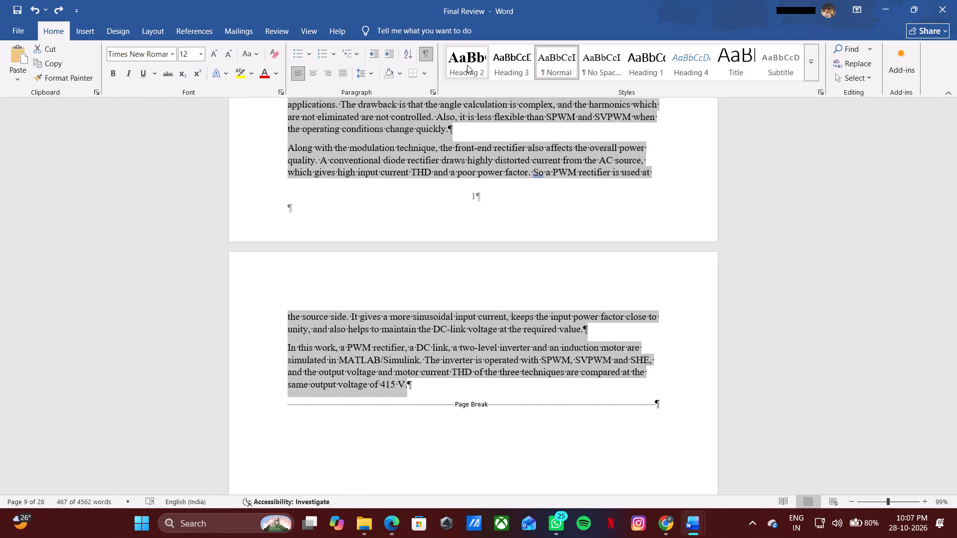
pyautogui.click(339, 75)
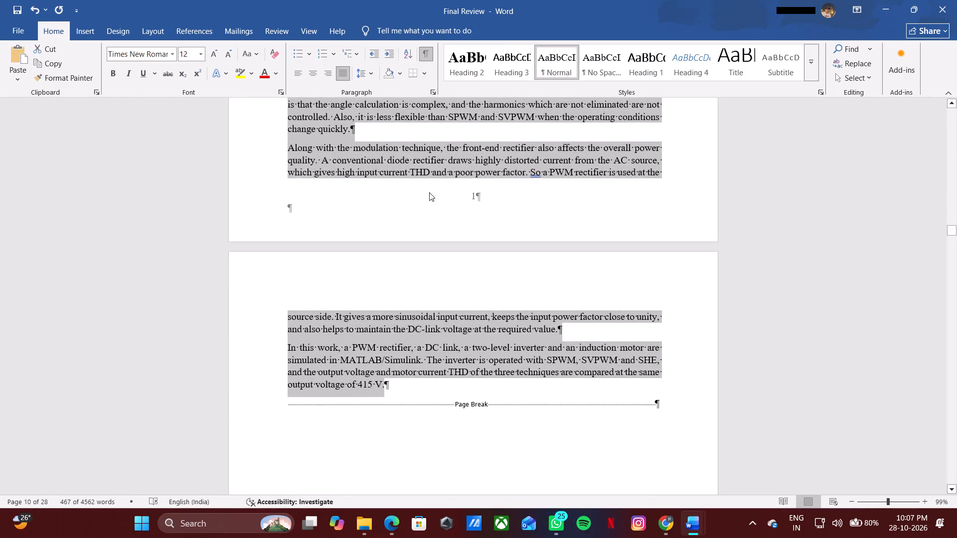
pyautogui.click(400, 382)
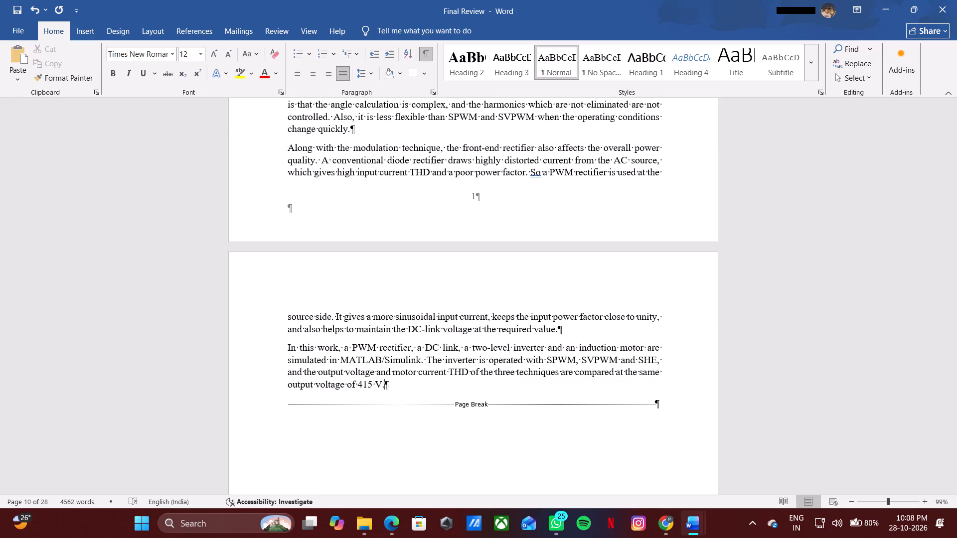
# Review the layout of the Introduction pages and the start of the Literature Review section.
pyautogui.scroll(10, 412, 367)
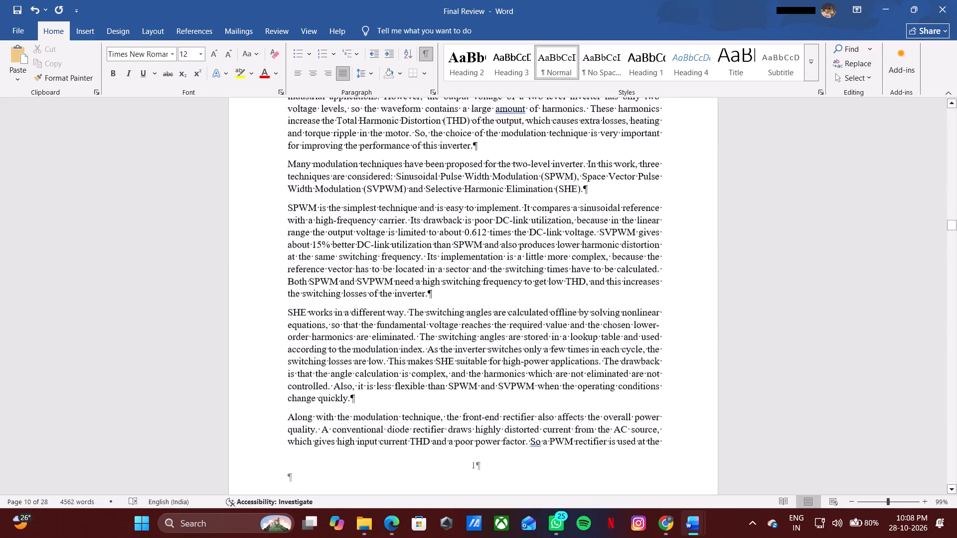
pyautogui.scroll(5, 412, 366)
pyautogui.scroll(3, 432, 274)
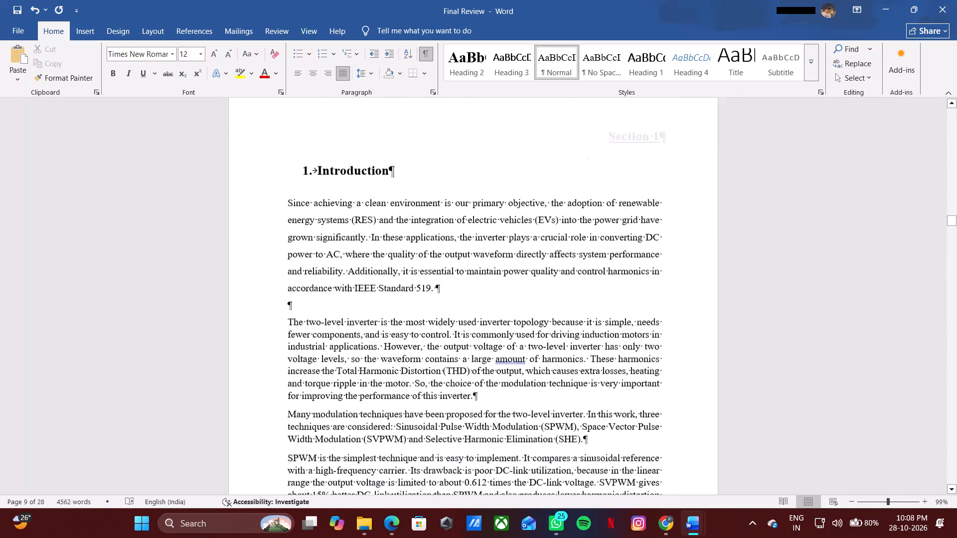
pyautogui.scroll(4, 432, 273)
pyautogui.scroll(-20, 432, 273)
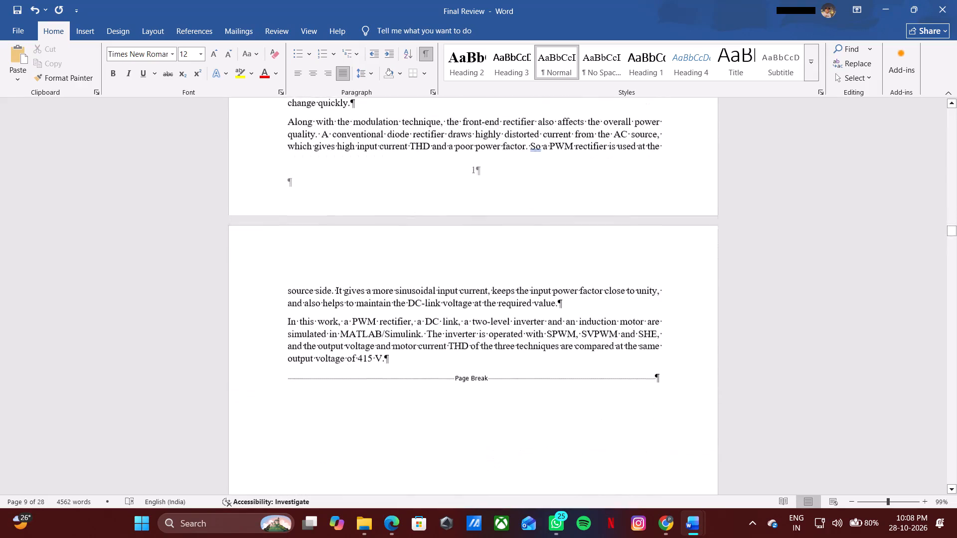
pyautogui.scroll(-20, 432, 271)
pyautogui.scroll(-8, 432, 271)
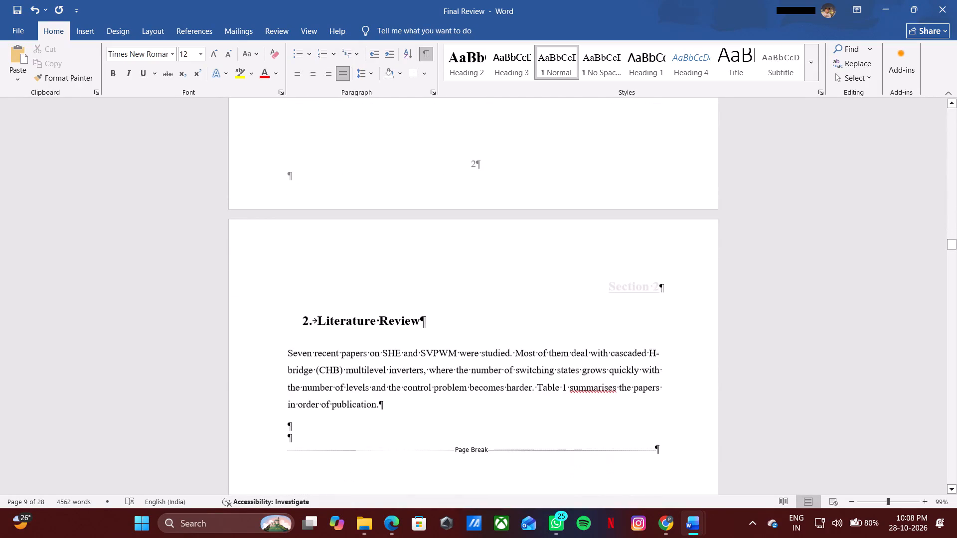
pyautogui.scroll(-3, 447, 306)
# Correct the spelling of "summarises" to "summarizes" in the Literature Review paragraph.
pyautogui.click(400, 316)
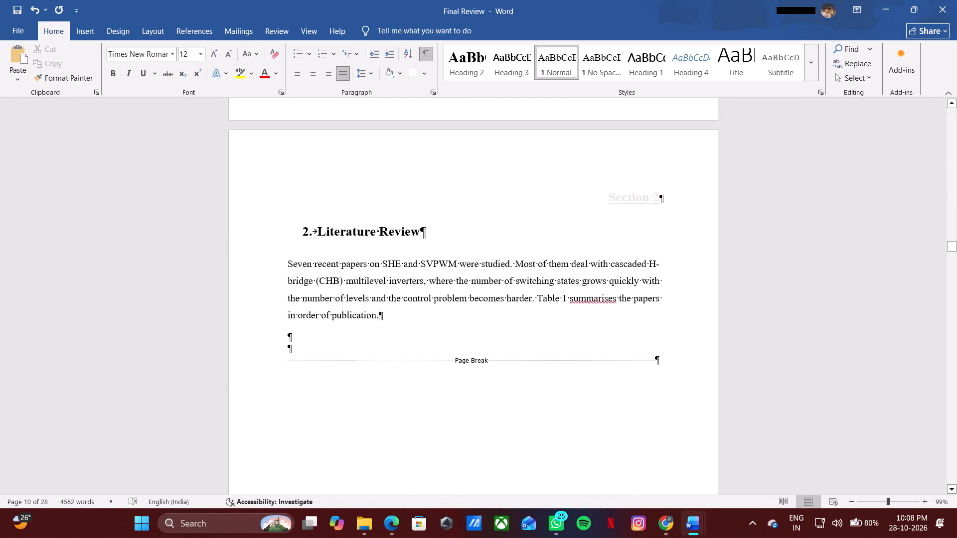
pyautogui.click(584, 298)
pyautogui.rightClick(584, 297)
pyautogui.click(560, 82)
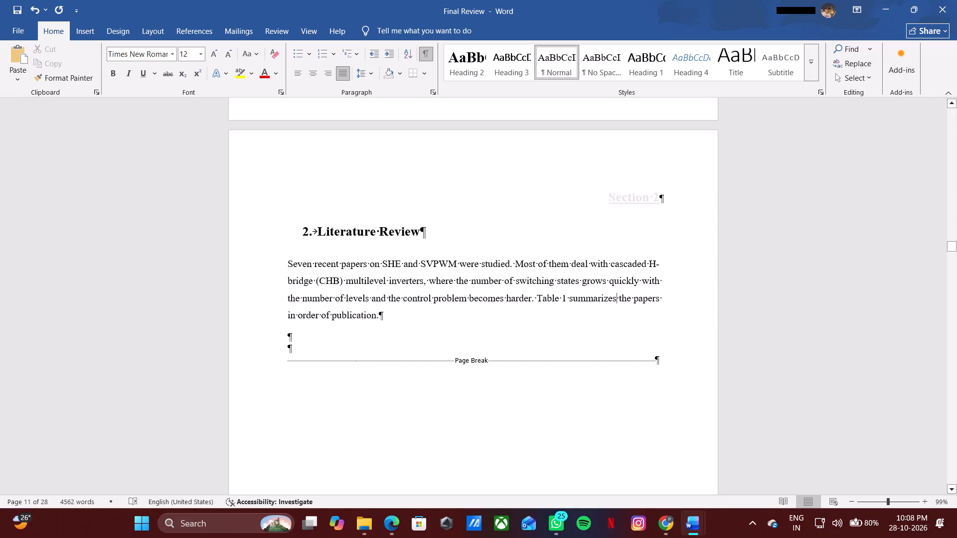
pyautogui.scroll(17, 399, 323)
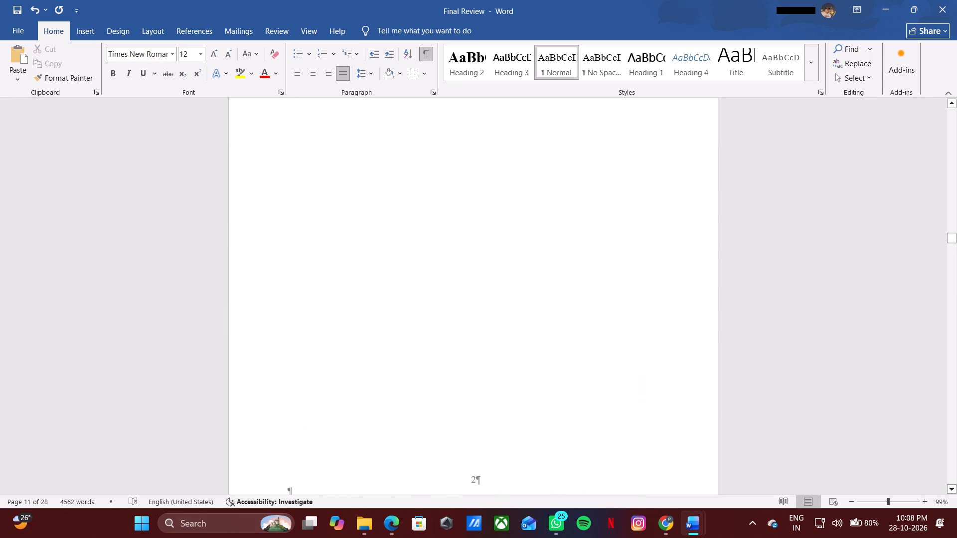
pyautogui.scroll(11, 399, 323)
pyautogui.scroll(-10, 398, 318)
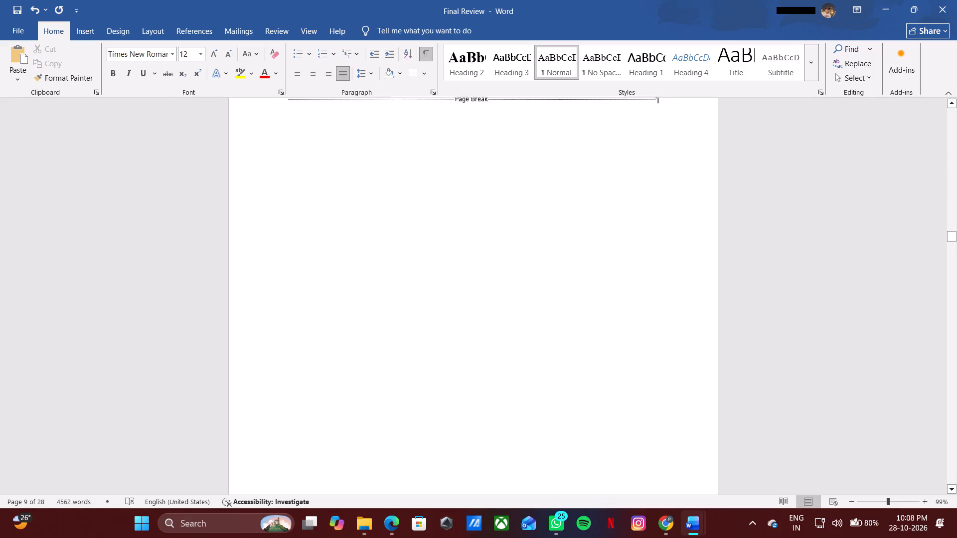
# Hide the paragraph marks and other formatting symbols throughout the document.
pyautogui.scroll(14, 401, 300)
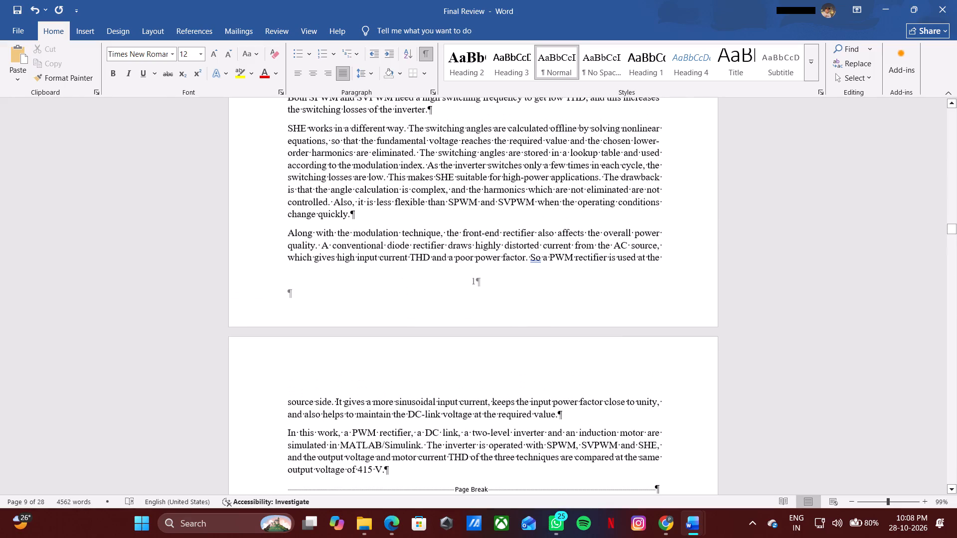
pyautogui.click(405, 244)
pyautogui.scroll(-5, 478, 242)
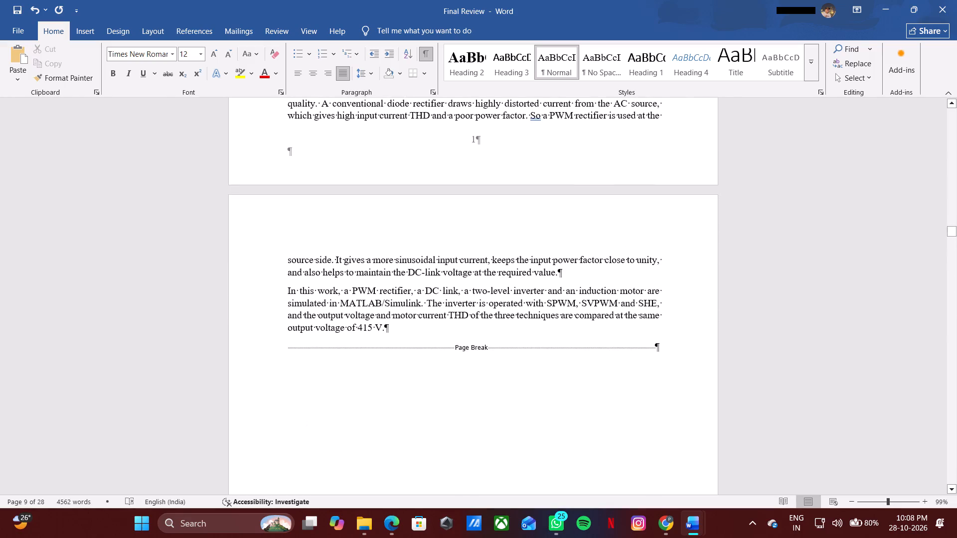
pyautogui.click(449, 267)
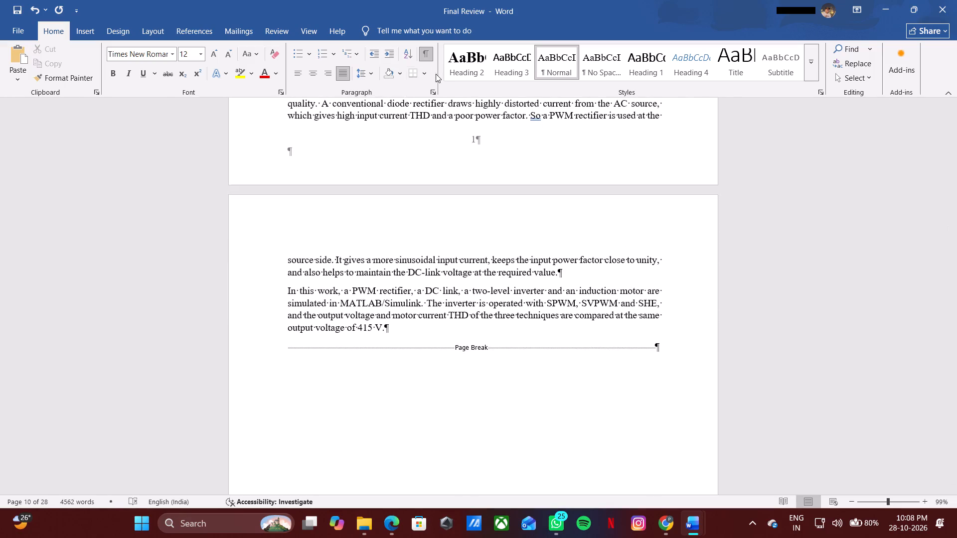
pyautogui.click(429, 56)
# Examine the page layout after the Introduction and the formatting of the "Seven recent papers" paragraph in Literature Review.
pyautogui.scroll(-8, 501, 330)
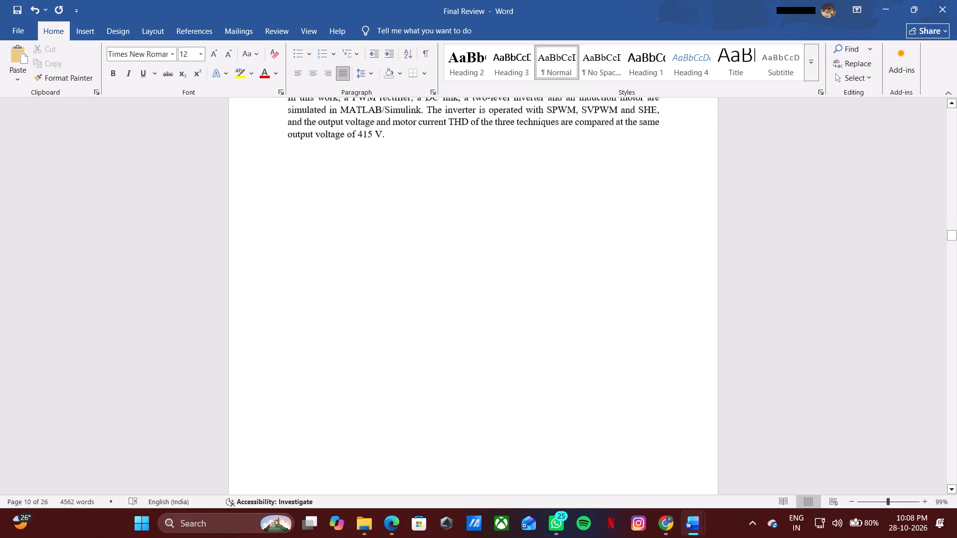
pyautogui.scroll(-15, 502, 331)
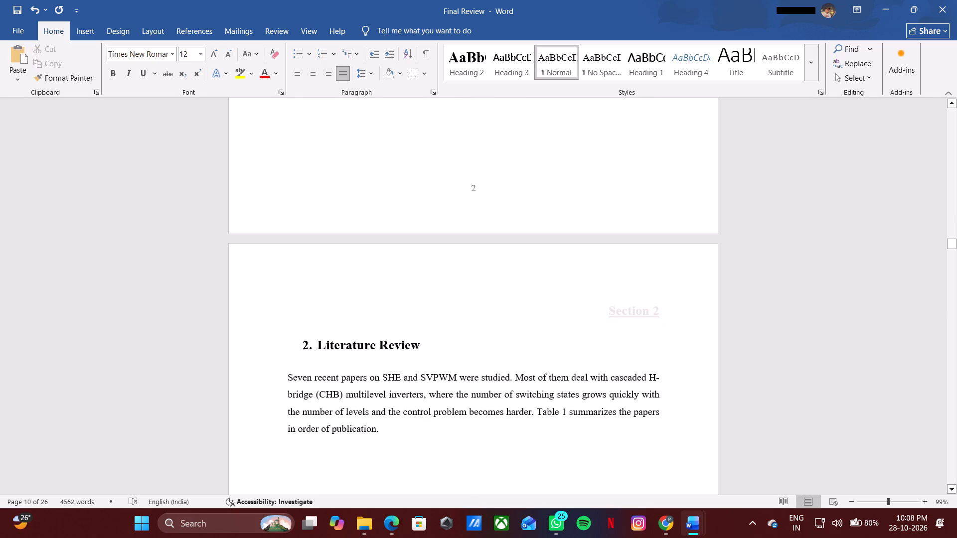
pyautogui.click(641, 384)
pyautogui.click(628, 413)
pyautogui.moveTo(386, 435); pyautogui.dragTo(304, 382)
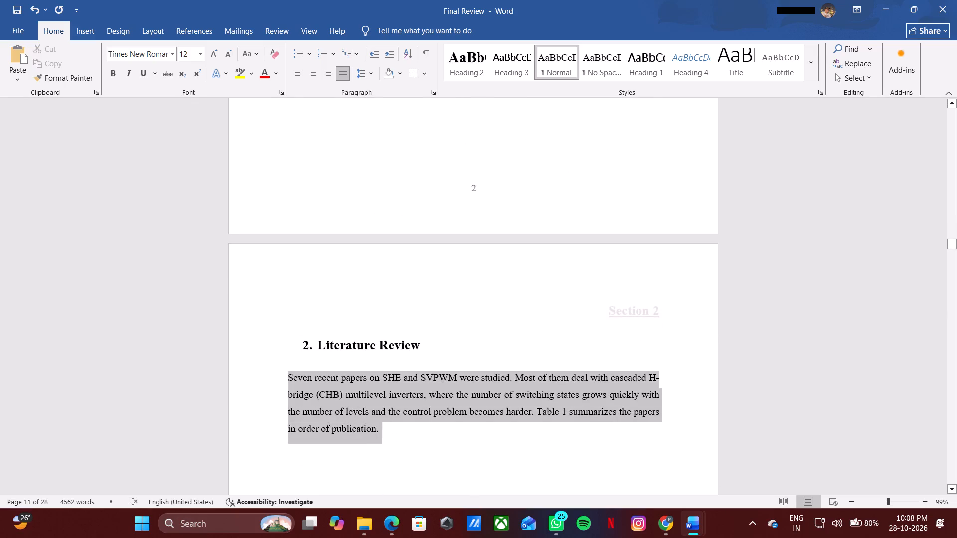
pyautogui.moveTo(304, 382); pyautogui.dragTo(303, 381)
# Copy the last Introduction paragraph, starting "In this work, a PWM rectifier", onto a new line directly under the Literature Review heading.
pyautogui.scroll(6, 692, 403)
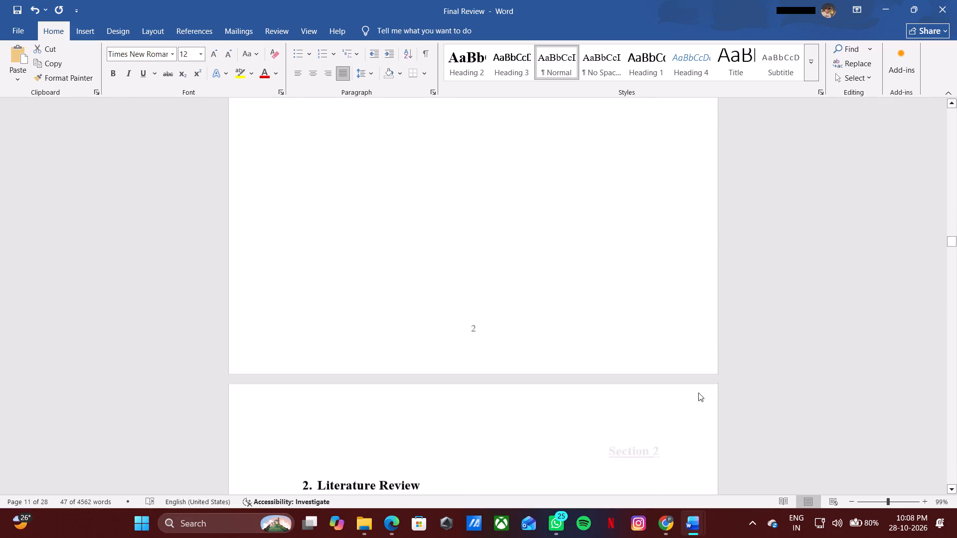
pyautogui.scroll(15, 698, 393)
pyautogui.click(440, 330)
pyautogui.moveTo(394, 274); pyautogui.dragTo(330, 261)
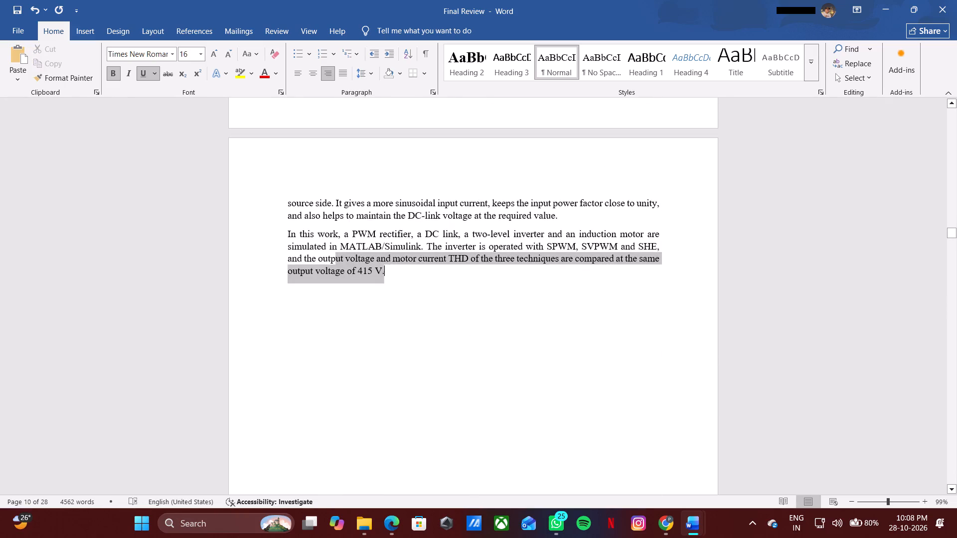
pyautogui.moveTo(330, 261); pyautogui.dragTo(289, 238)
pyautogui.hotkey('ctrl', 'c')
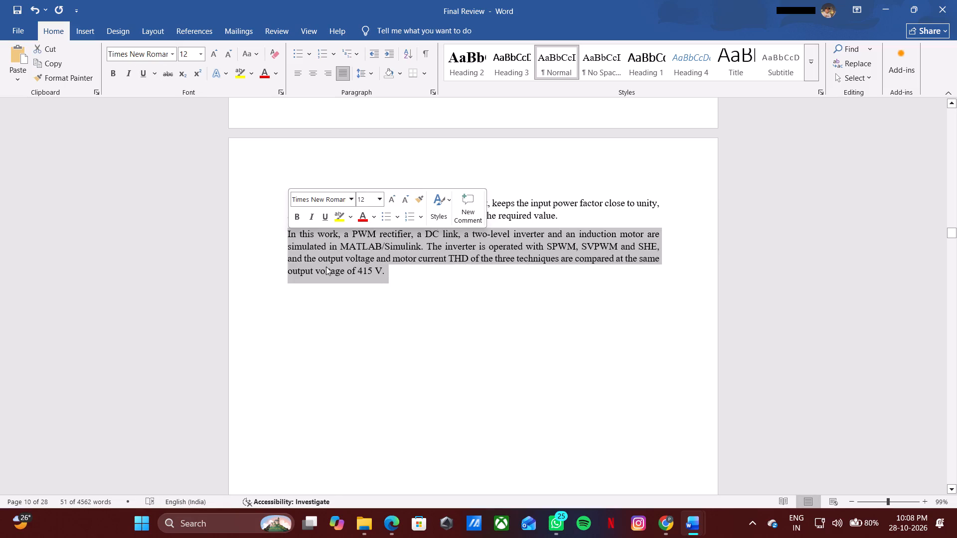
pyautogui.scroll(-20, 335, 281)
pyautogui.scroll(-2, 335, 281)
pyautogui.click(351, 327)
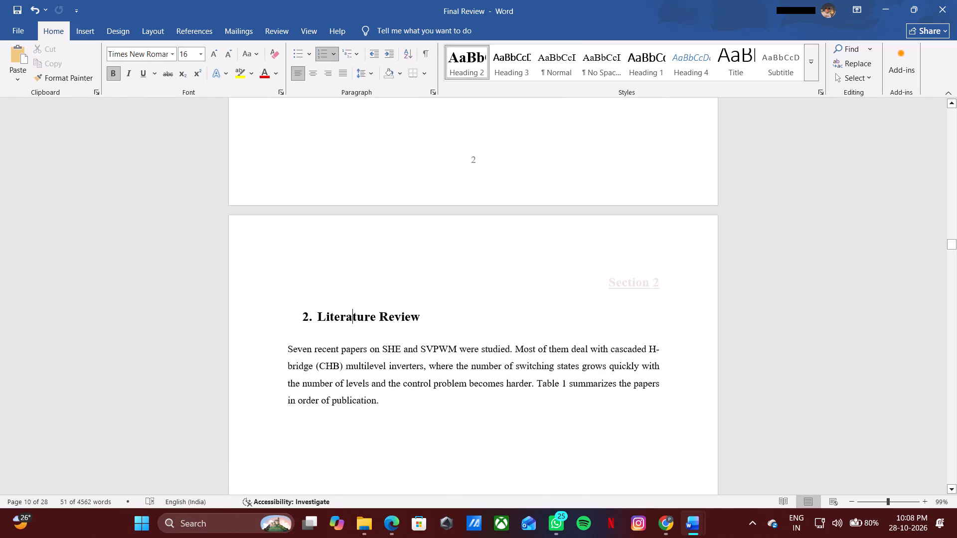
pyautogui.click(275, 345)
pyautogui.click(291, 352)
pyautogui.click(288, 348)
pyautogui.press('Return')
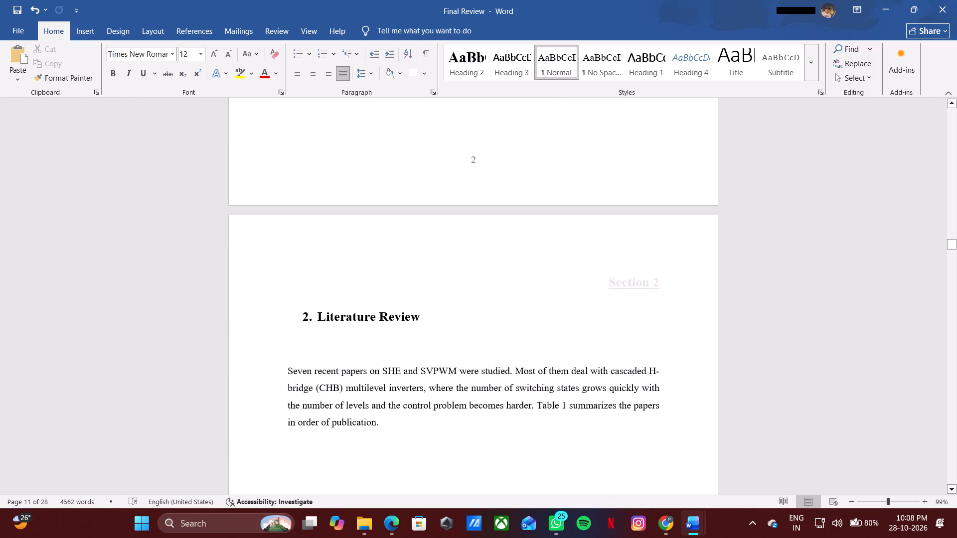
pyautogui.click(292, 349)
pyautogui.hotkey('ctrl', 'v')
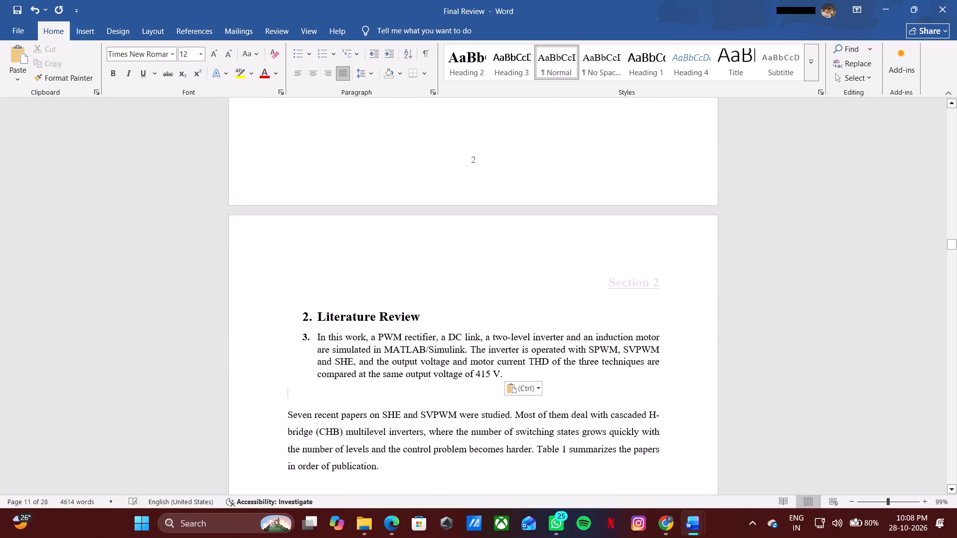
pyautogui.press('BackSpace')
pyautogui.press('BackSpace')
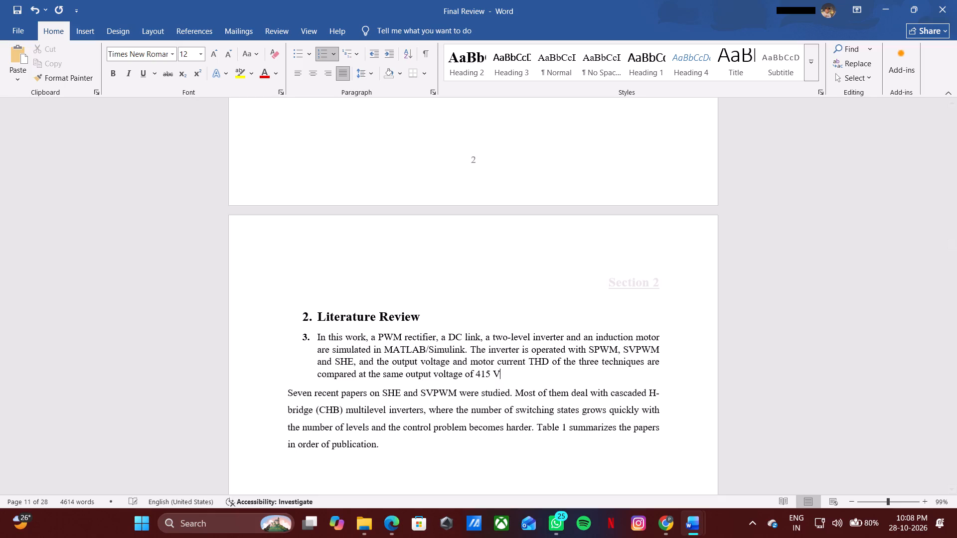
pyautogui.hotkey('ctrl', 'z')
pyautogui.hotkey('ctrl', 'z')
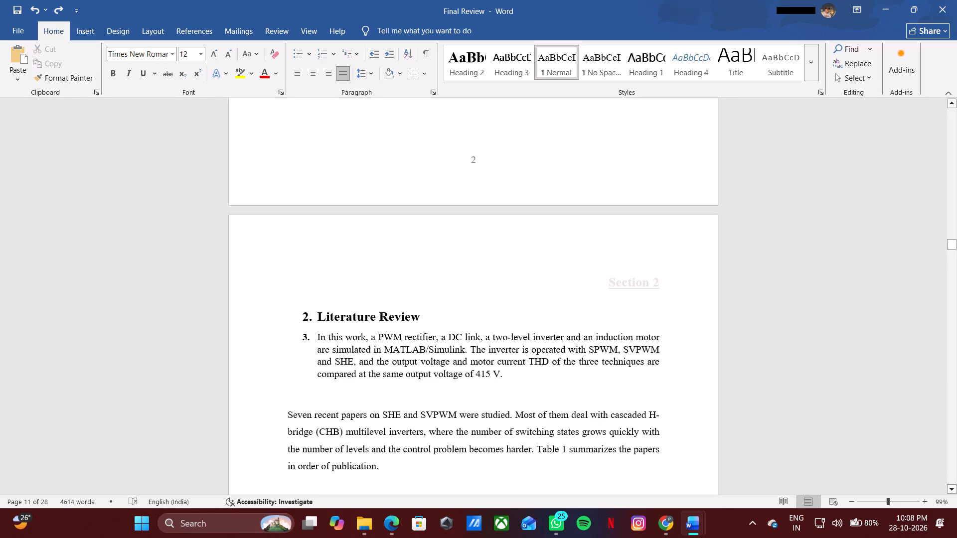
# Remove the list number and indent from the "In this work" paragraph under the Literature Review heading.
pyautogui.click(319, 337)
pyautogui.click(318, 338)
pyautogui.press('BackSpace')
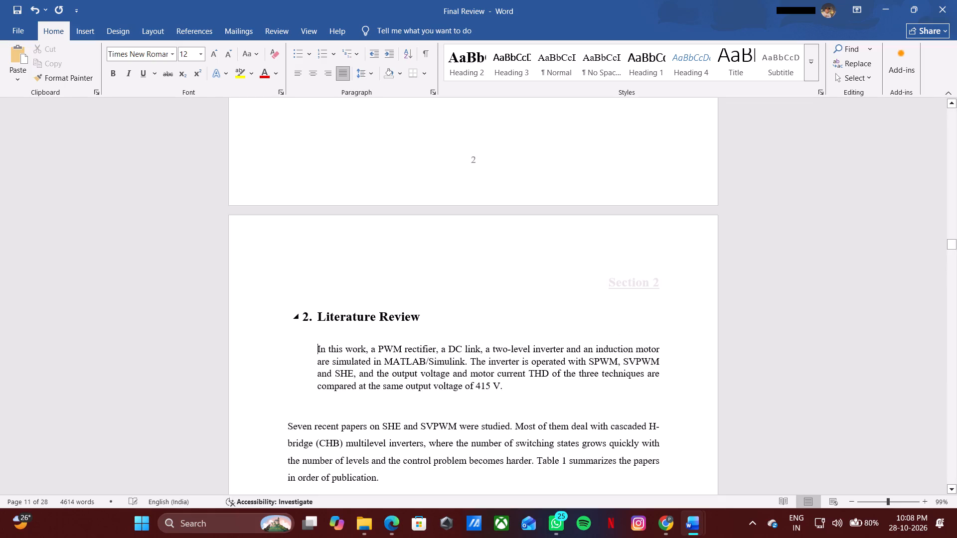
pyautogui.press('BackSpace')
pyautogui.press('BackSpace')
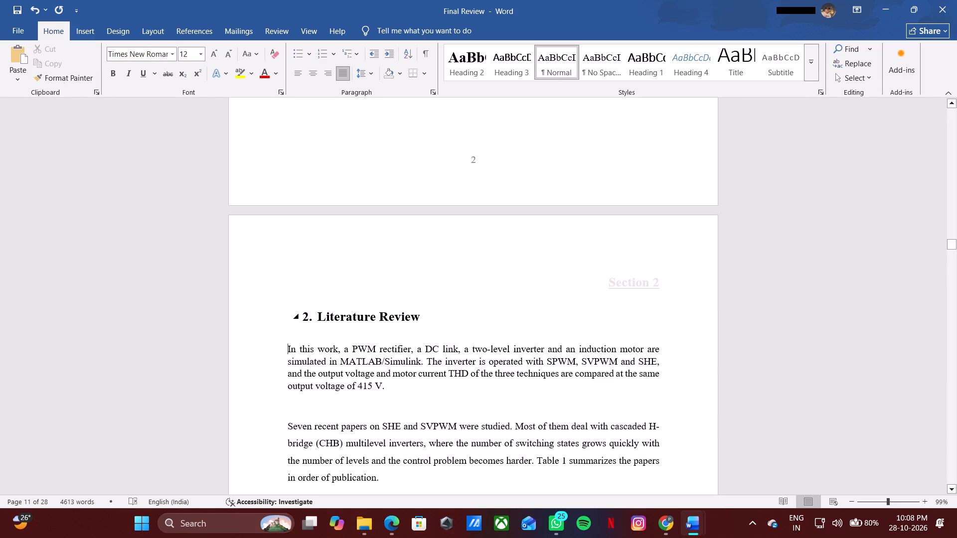
# Replace the "In this work" paragraph under the Literature Review heading with a copy of the "Seven recent papers" paragraph.
pyautogui.moveTo(389, 482); pyautogui.dragTo(319, 447)
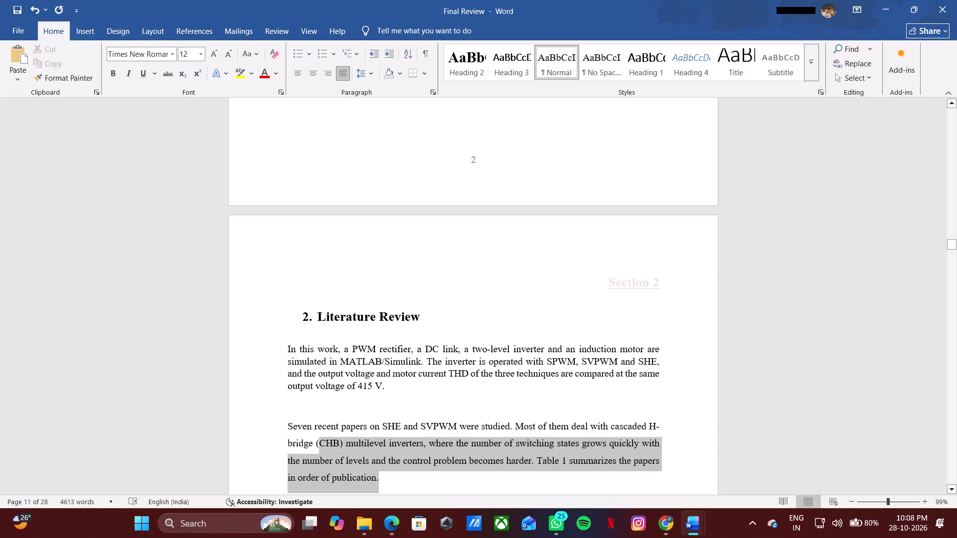
pyautogui.moveTo(319, 447); pyautogui.dragTo(301, 435)
pyautogui.hotkey('ctrl', 'c')
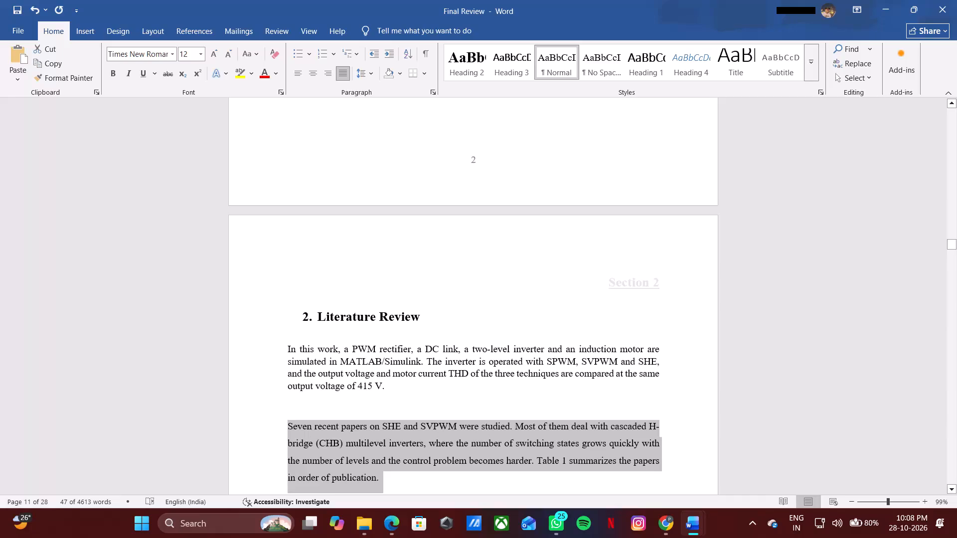
pyautogui.moveTo(397, 385); pyautogui.dragTo(307, 351)
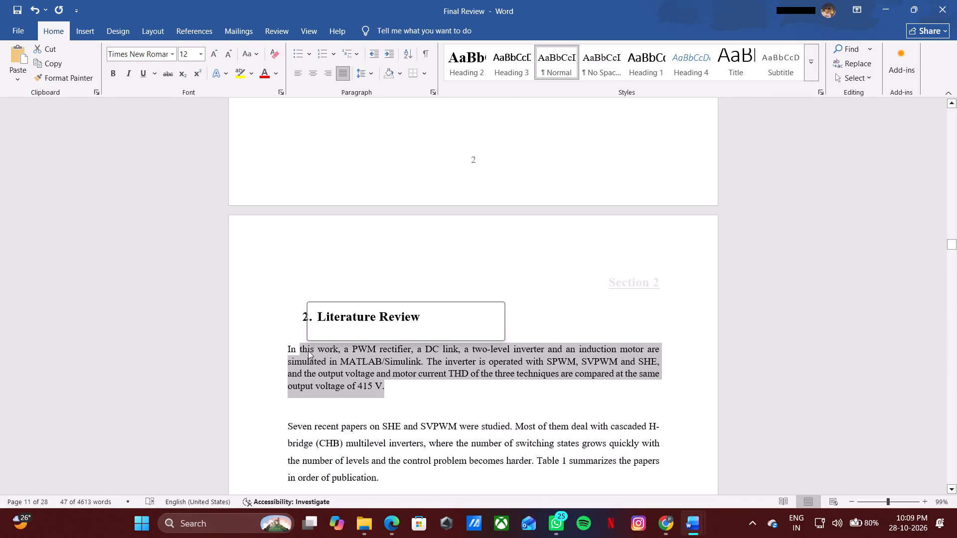
pyautogui.hotkey('ctrl', 'v')
pyautogui.click(301, 348)
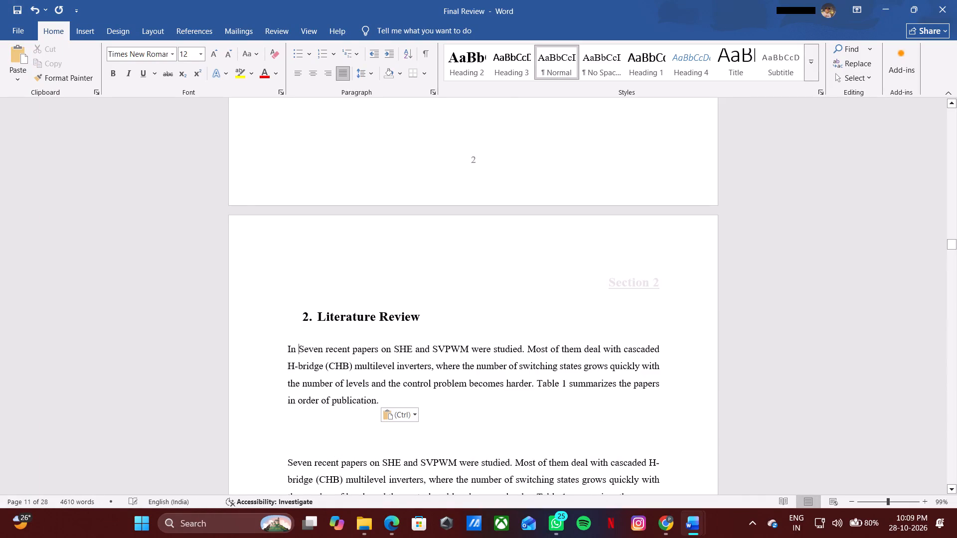
pyautogui.press('BackSpace')
pyautogui.press('BackSpace')
pyautogui.press('BackSpace')
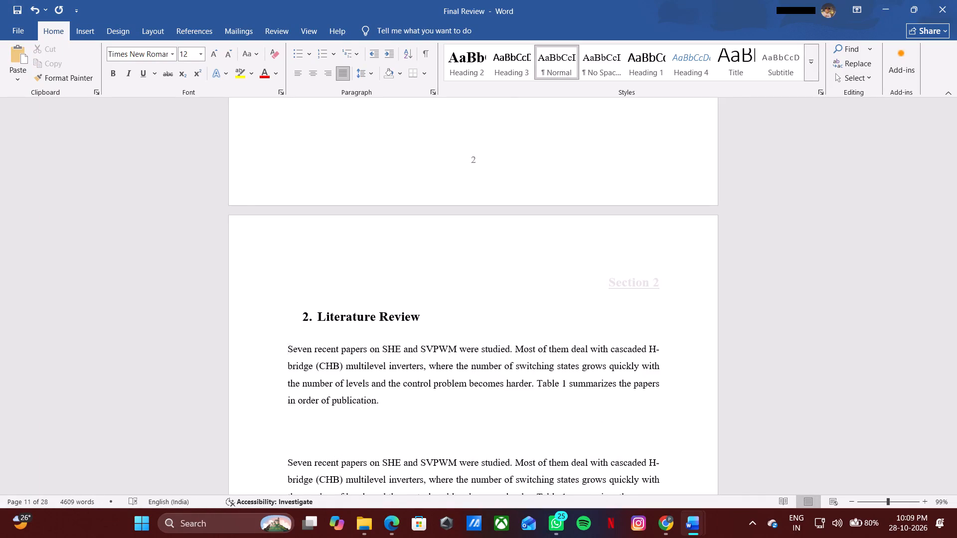
# Delete the second "Seven recent papers" paragraph and the surplus blank lines above it.
pyautogui.scroll(-4, 344, 346)
pyautogui.moveTo(395, 417); pyautogui.dragTo(277, 354)
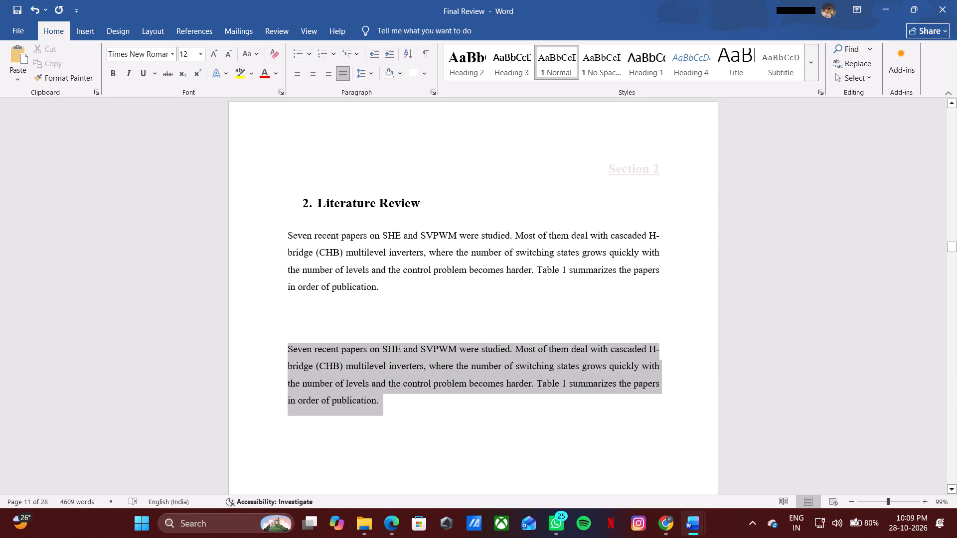
pyautogui.moveTo(277, 354); pyautogui.dragTo(277, 352)
pyautogui.press('BackSpace')
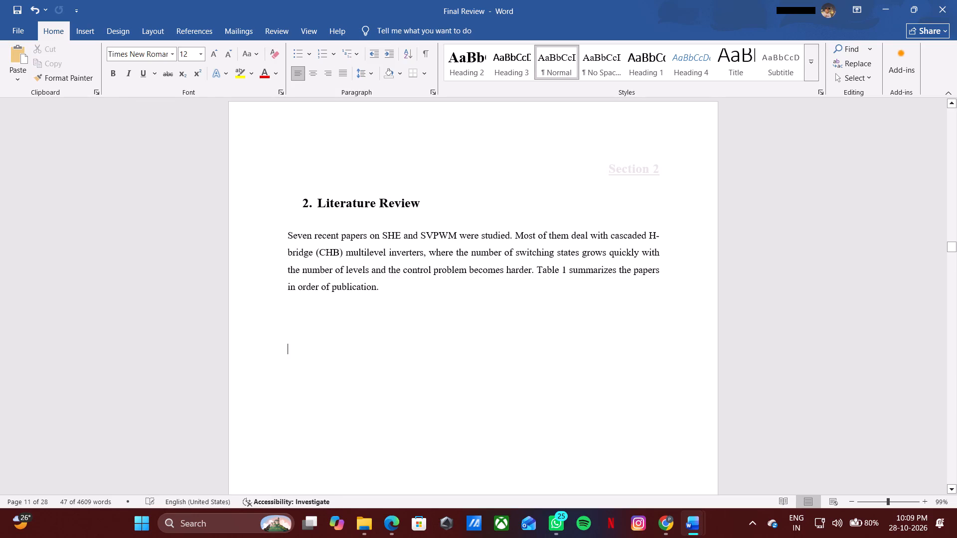
pyautogui.press('BackSpace')
pyautogui.press('BackSpace')
# Review the layout from the last Introduction page through the Literature Review page.
pyautogui.scroll(3, 379, 328)
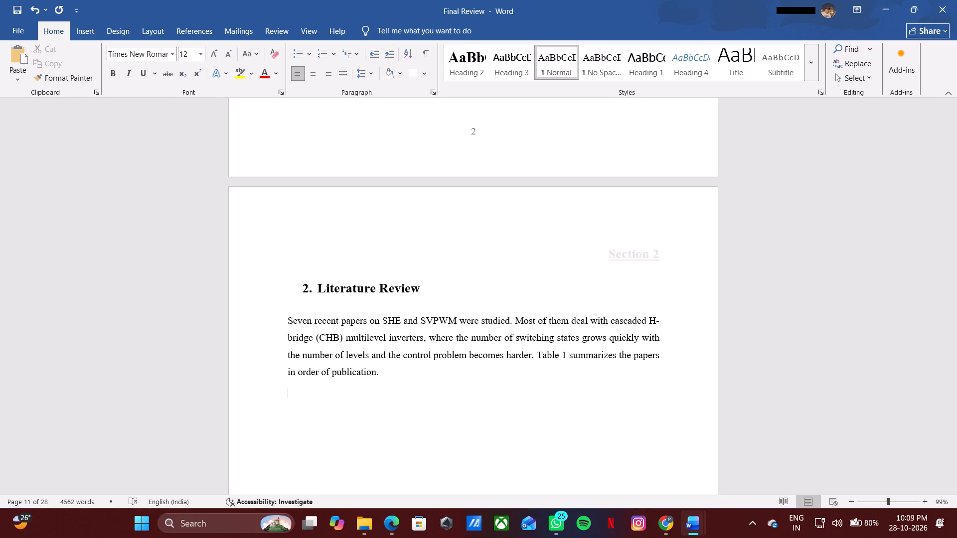
pyautogui.scroll(9, 381, 335)
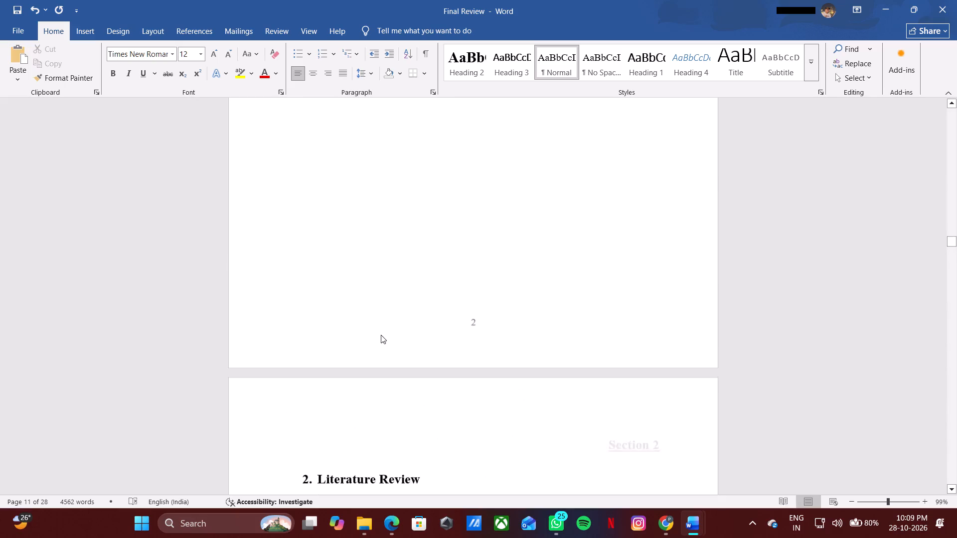
pyautogui.scroll(17, 381, 335)
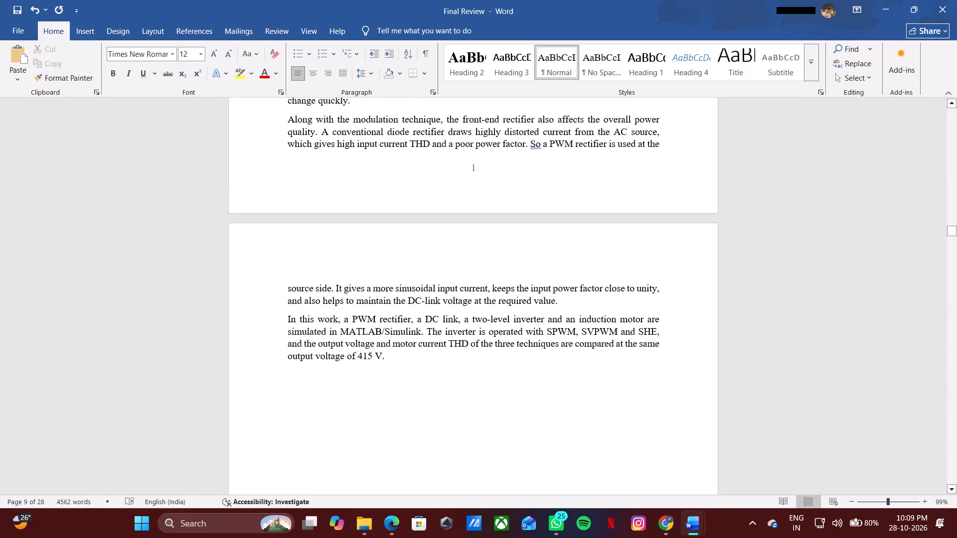
pyautogui.click(381, 326)
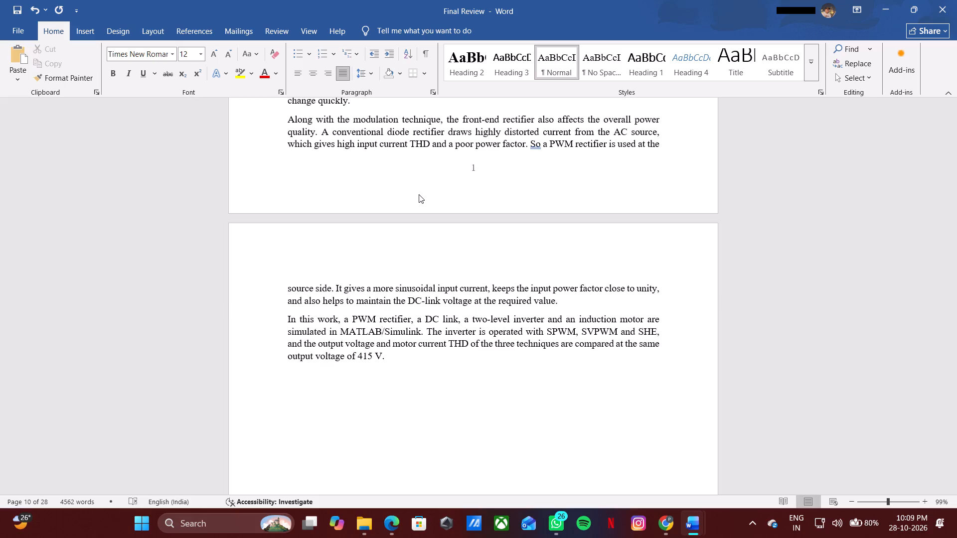
pyautogui.scroll(-15, 480, 229)
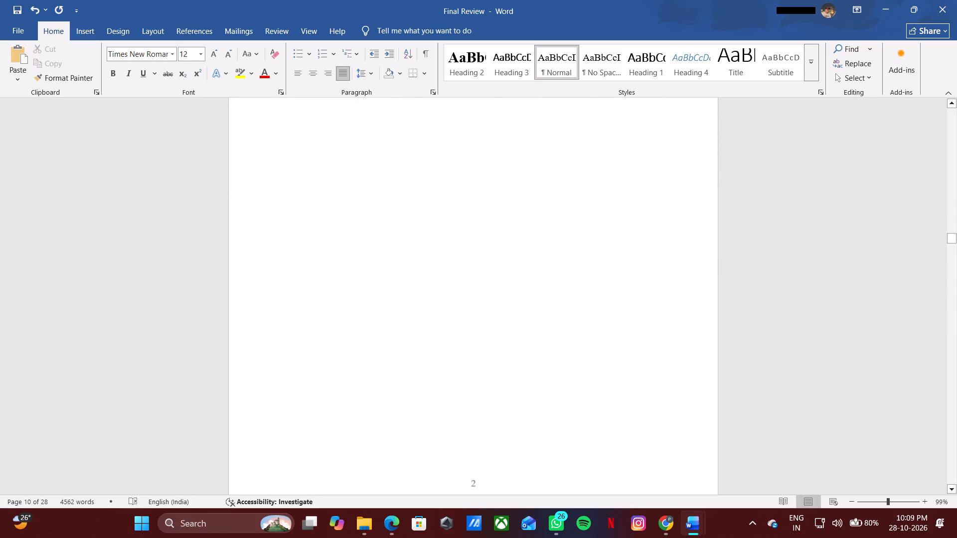
pyautogui.scroll(-12, 498, 253)
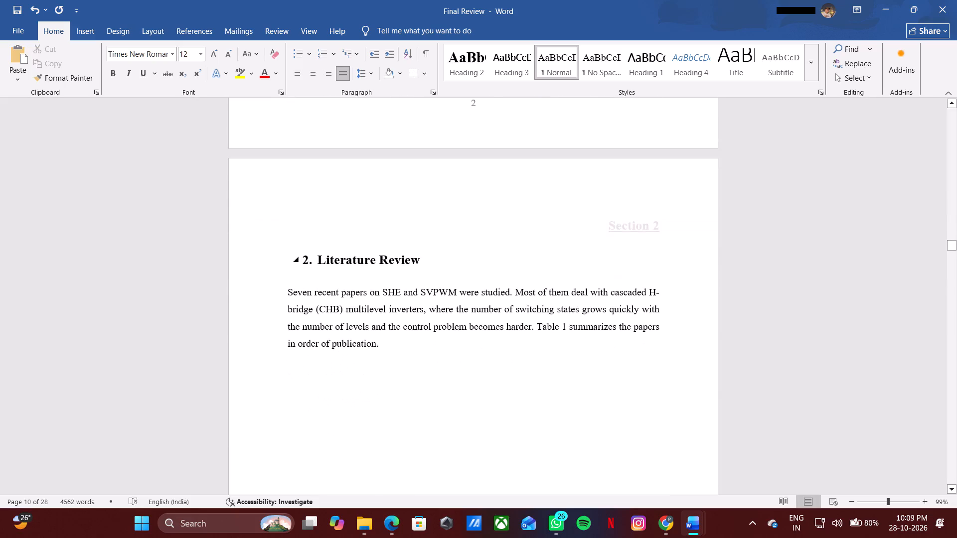
pyautogui.scroll(-5, 498, 293)
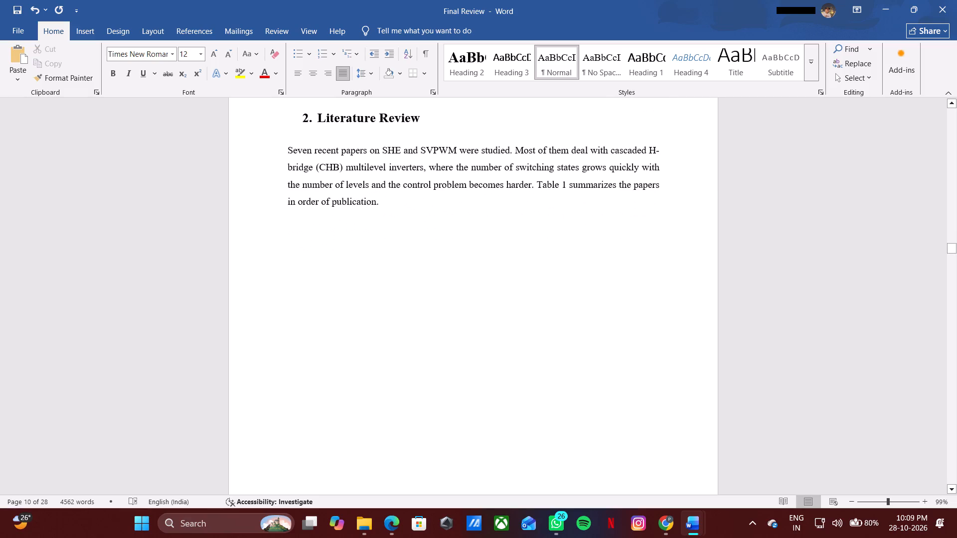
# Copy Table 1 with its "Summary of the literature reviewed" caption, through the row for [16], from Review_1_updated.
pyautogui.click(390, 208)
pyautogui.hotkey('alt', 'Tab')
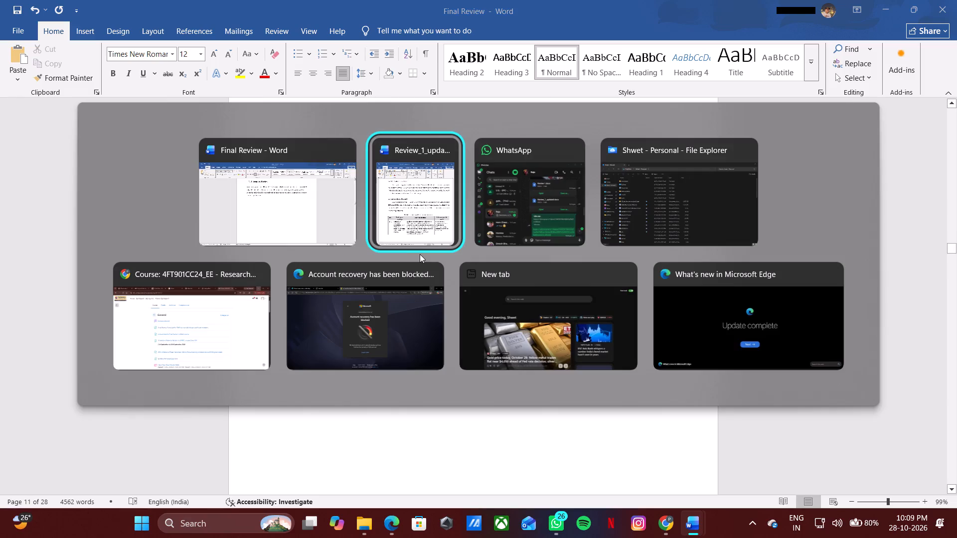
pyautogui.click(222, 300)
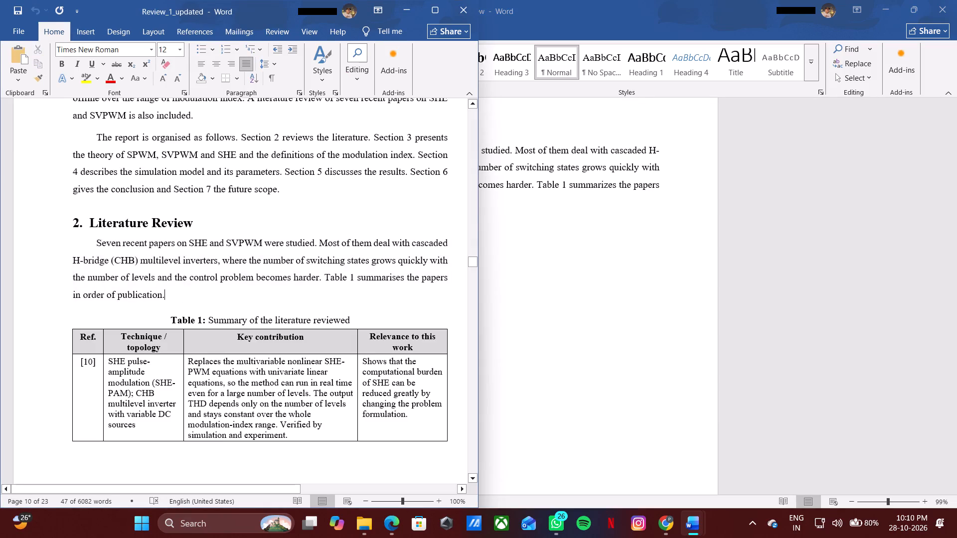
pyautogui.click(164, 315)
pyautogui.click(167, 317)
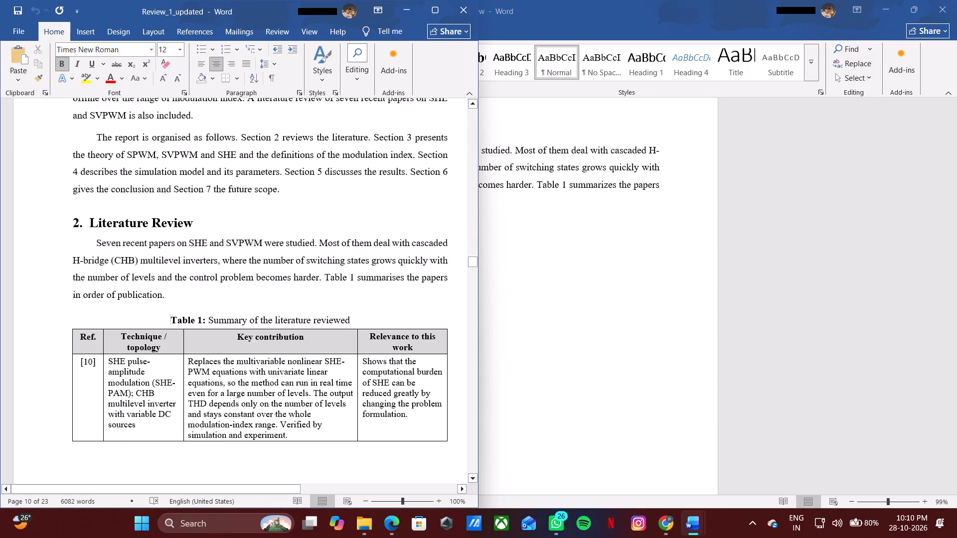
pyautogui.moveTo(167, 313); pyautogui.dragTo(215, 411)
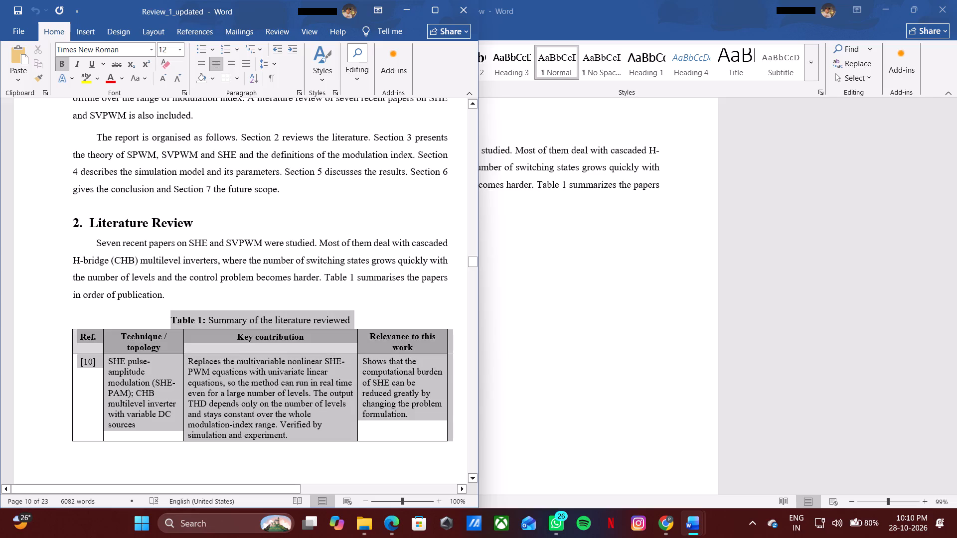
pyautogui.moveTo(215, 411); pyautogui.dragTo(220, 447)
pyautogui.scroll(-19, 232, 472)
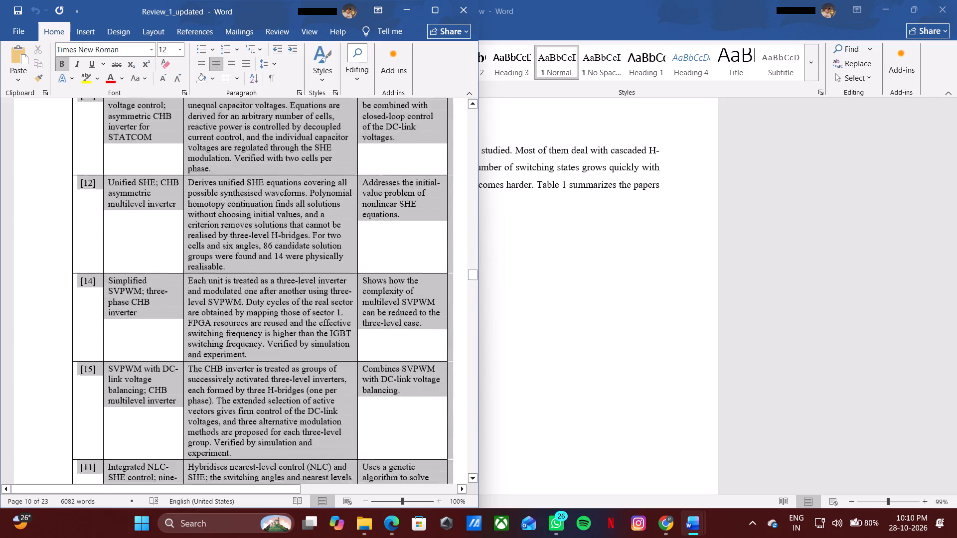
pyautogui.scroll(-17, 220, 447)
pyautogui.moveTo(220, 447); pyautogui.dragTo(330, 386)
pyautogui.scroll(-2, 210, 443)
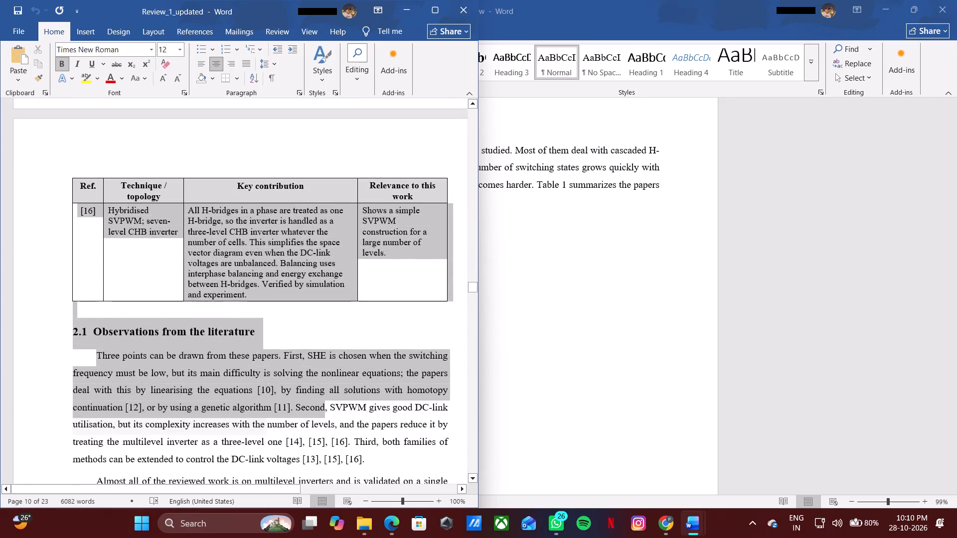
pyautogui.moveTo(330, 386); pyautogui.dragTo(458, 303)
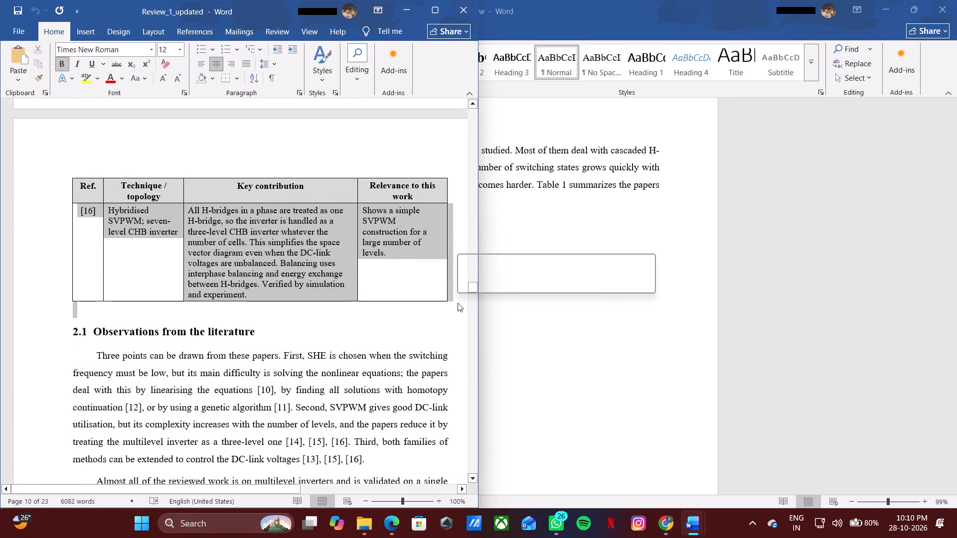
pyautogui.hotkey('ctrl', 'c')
# Start a new blank line below the "Seven recent papers" paragraph in Final Review.
pyautogui.click(592, 352)
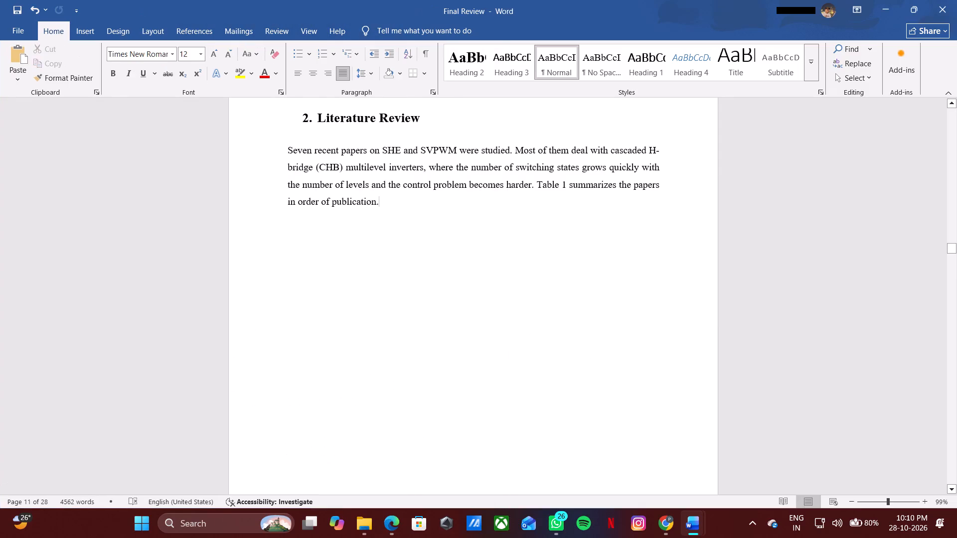
pyautogui.press('\\')
pyautogui.press('Return')
pyautogui.press('BackSpace')
pyautogui.press('BackSpace')
pyautogui.press('Return')
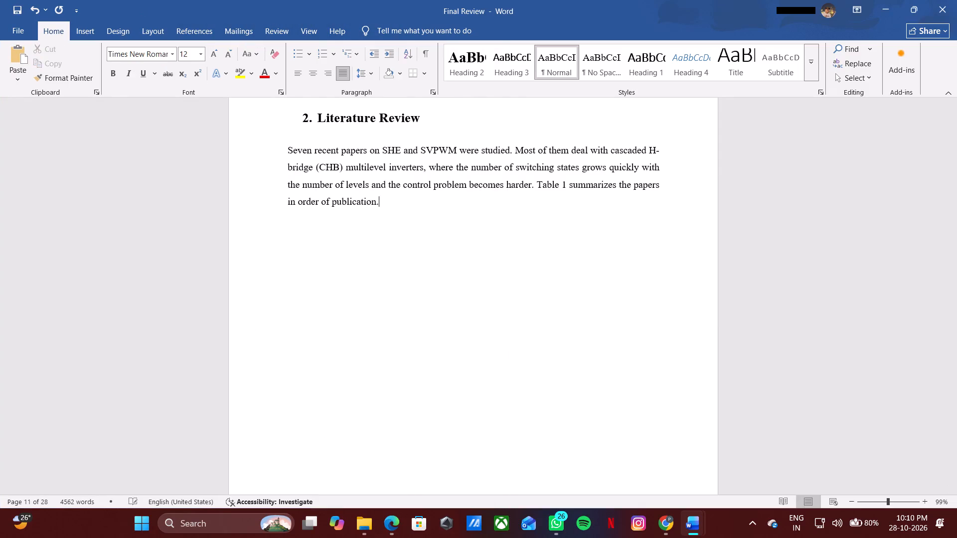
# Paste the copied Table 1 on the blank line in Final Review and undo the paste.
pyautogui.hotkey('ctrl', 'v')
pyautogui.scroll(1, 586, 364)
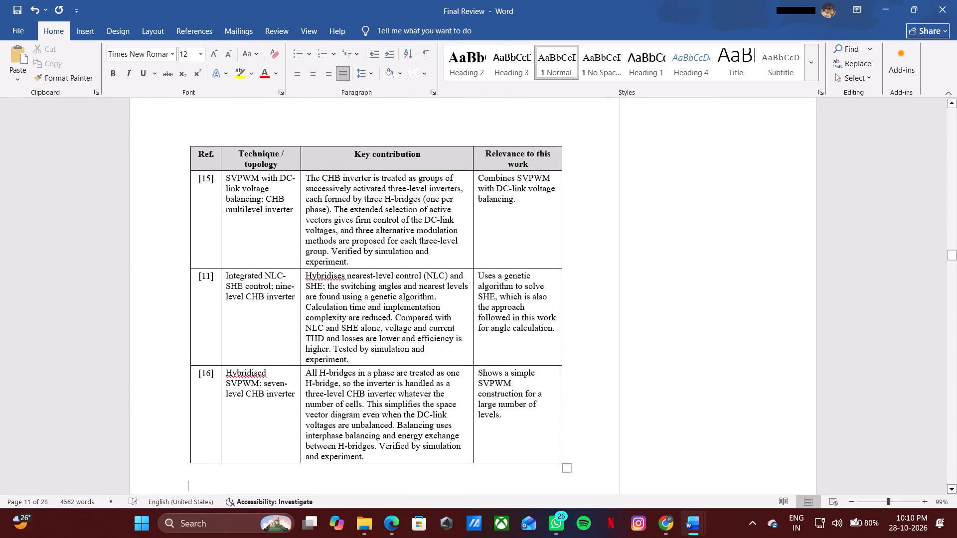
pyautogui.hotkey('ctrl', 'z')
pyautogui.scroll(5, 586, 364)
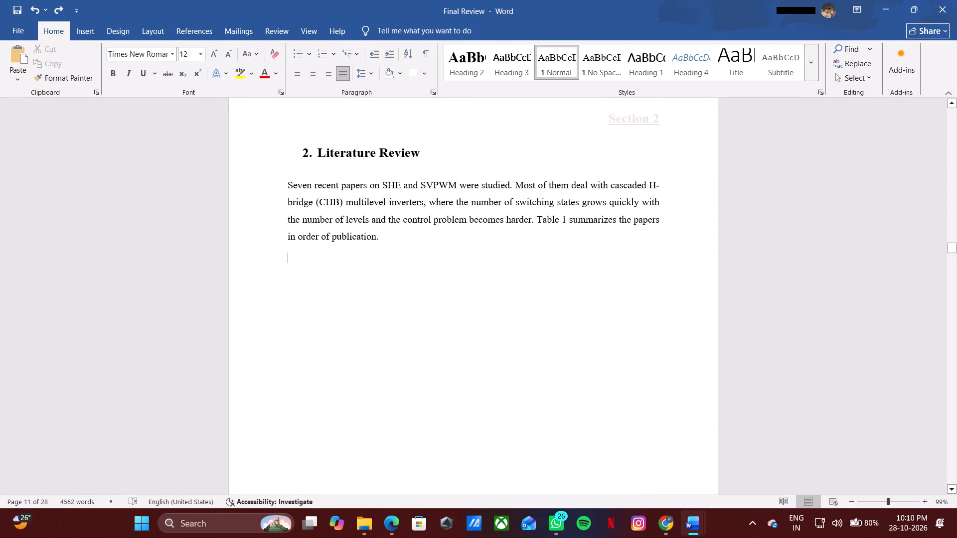
# Clear the text of Claude's comment attached to the Table 1 caption in Review_1_updated, with that document maximized.
pyautogui.hotkey('alt', 'Tab')
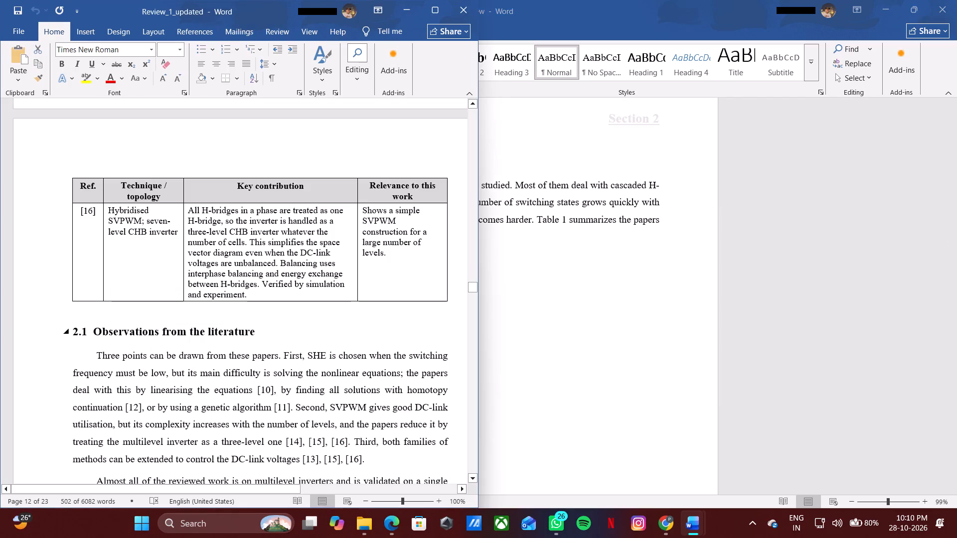
pyautogui.scroll(13, 331, 336)
pyautogui.click(436, 9)
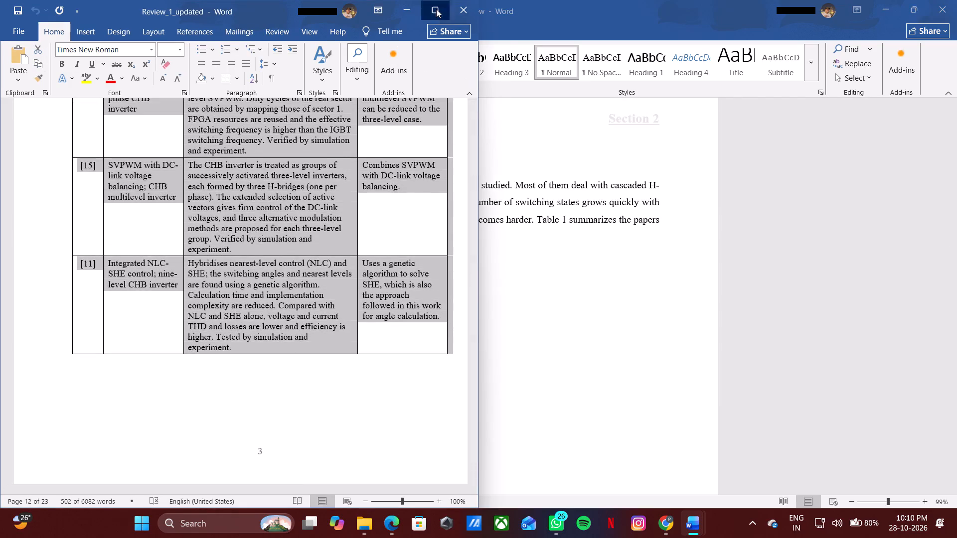
pyautogui.click(669, 330)
pyautogui.scroll(13, 663, 363)
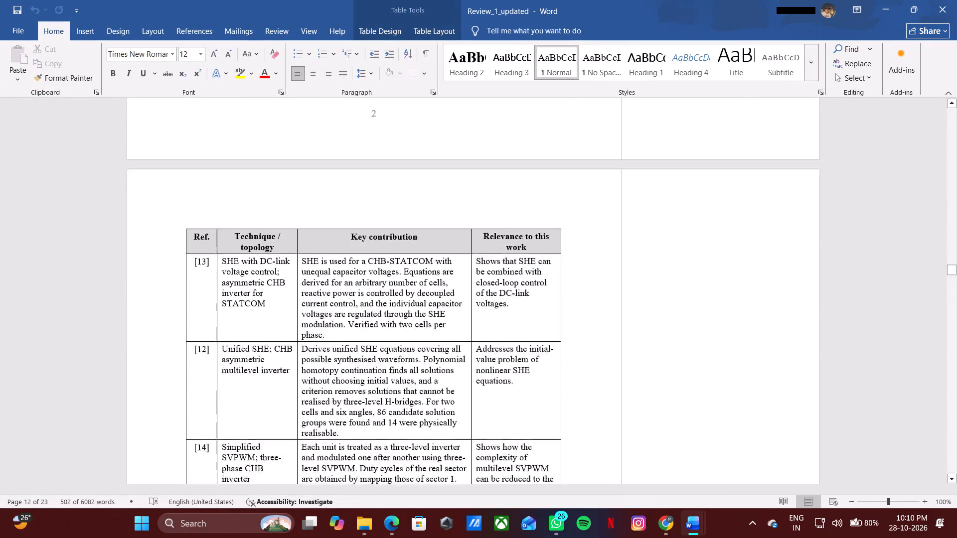
pyautogui.scroll(7, 666, 355)
pyautogui.click(617, 151)
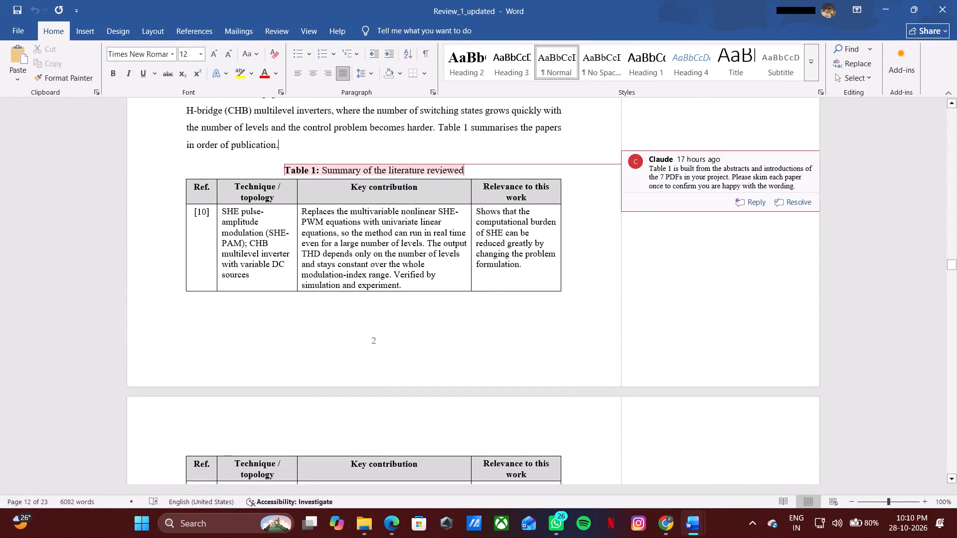
pyautogui.click(653, 176)
pyautogui.press('BackSpace')
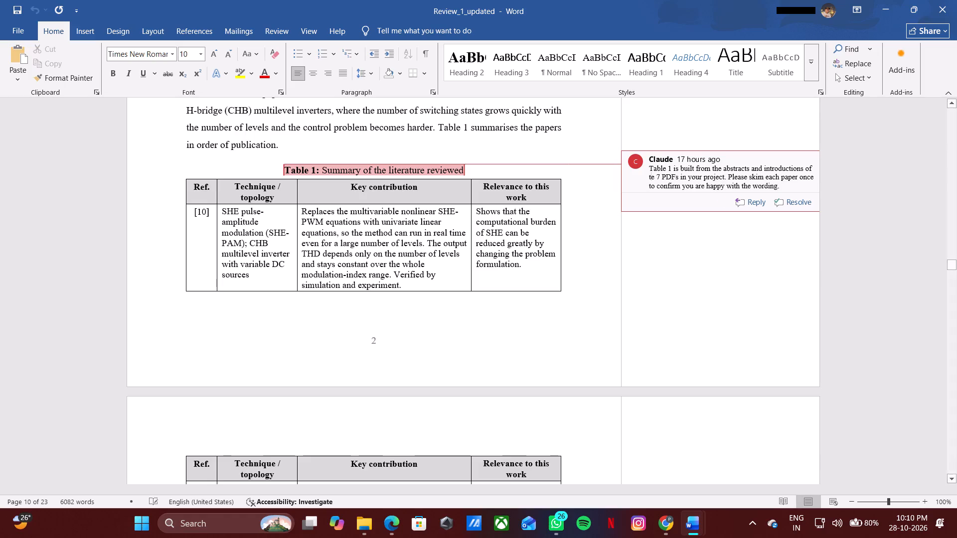
pyautogui.click(712, 232)
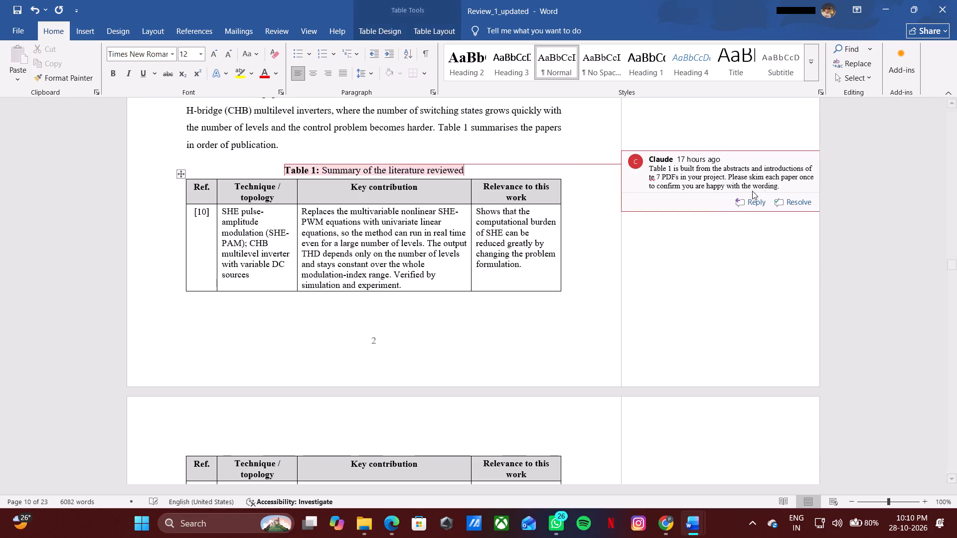
pyautogui.click(785, 192)
pyautogui.press('BackSpace')
pyautogui.press('BackSpace')
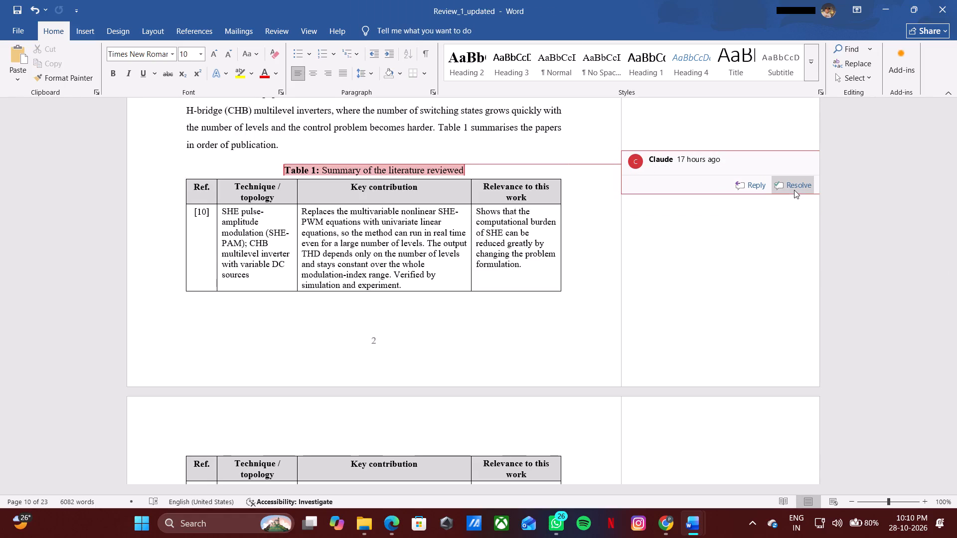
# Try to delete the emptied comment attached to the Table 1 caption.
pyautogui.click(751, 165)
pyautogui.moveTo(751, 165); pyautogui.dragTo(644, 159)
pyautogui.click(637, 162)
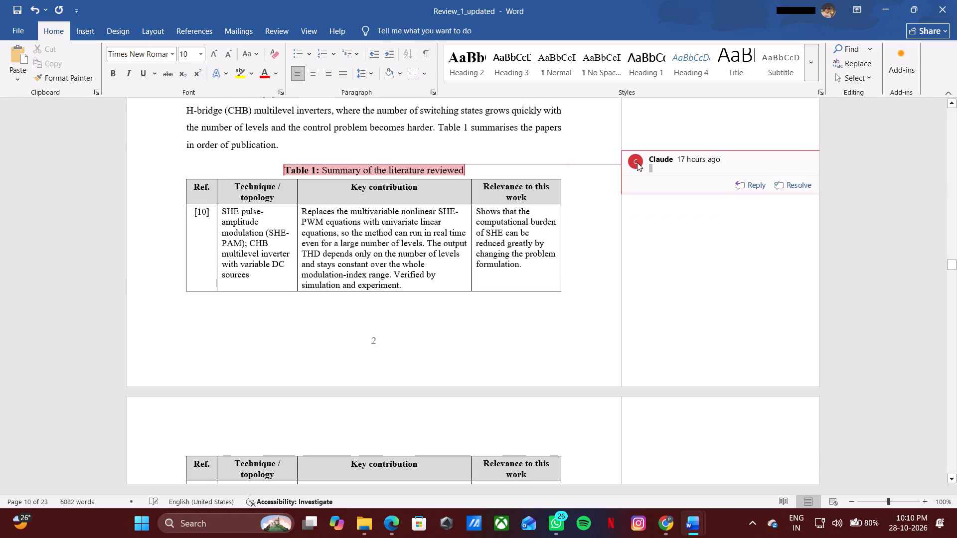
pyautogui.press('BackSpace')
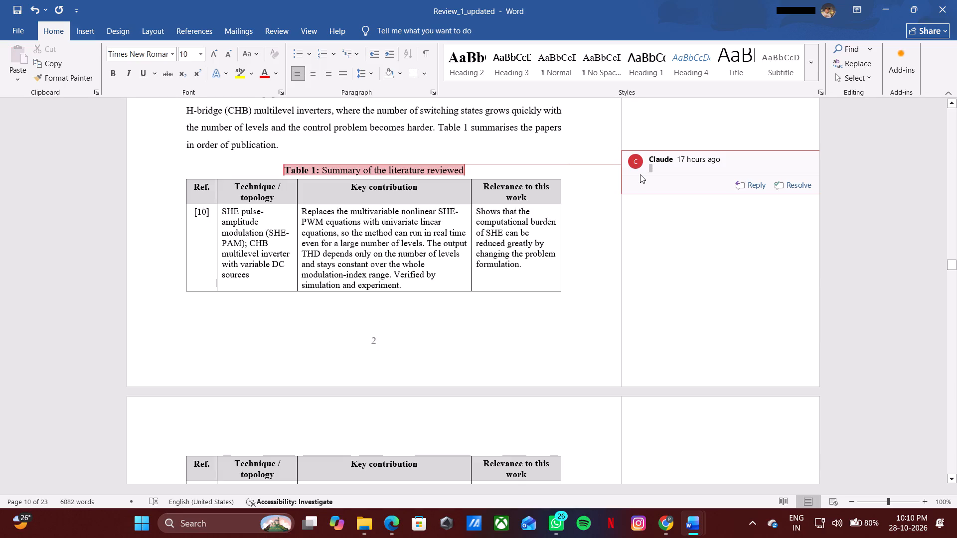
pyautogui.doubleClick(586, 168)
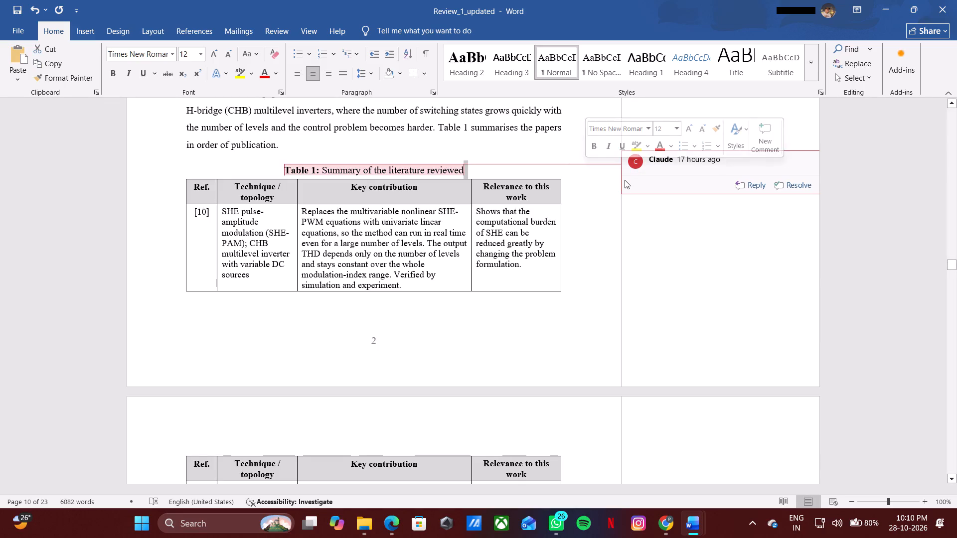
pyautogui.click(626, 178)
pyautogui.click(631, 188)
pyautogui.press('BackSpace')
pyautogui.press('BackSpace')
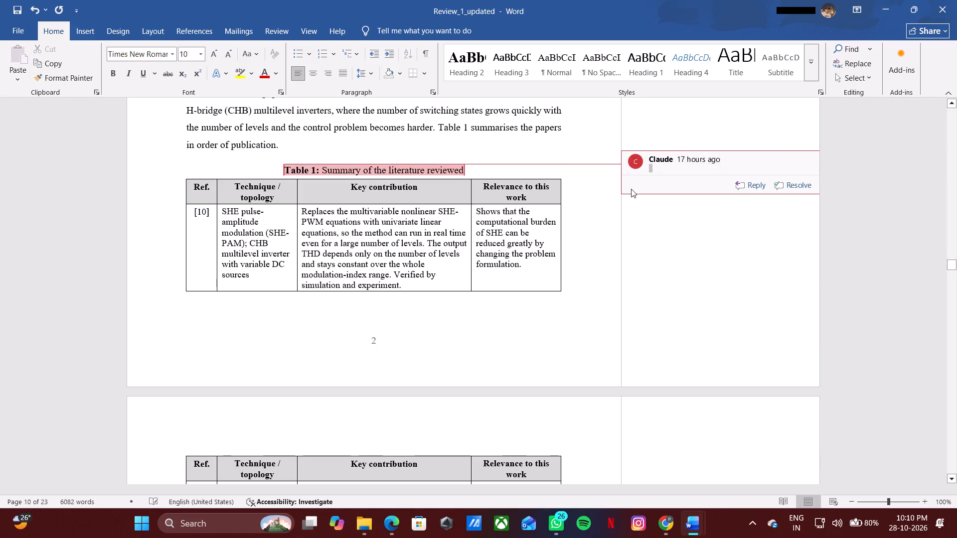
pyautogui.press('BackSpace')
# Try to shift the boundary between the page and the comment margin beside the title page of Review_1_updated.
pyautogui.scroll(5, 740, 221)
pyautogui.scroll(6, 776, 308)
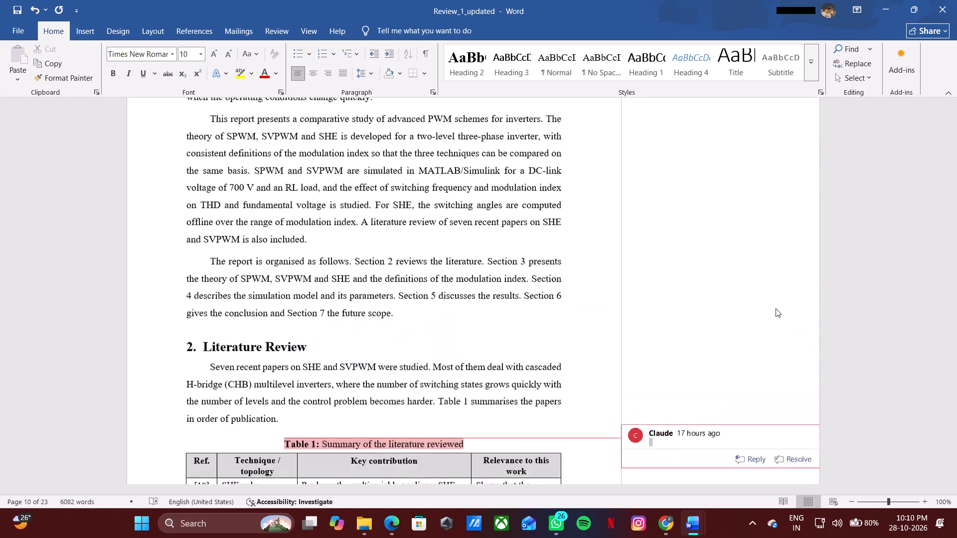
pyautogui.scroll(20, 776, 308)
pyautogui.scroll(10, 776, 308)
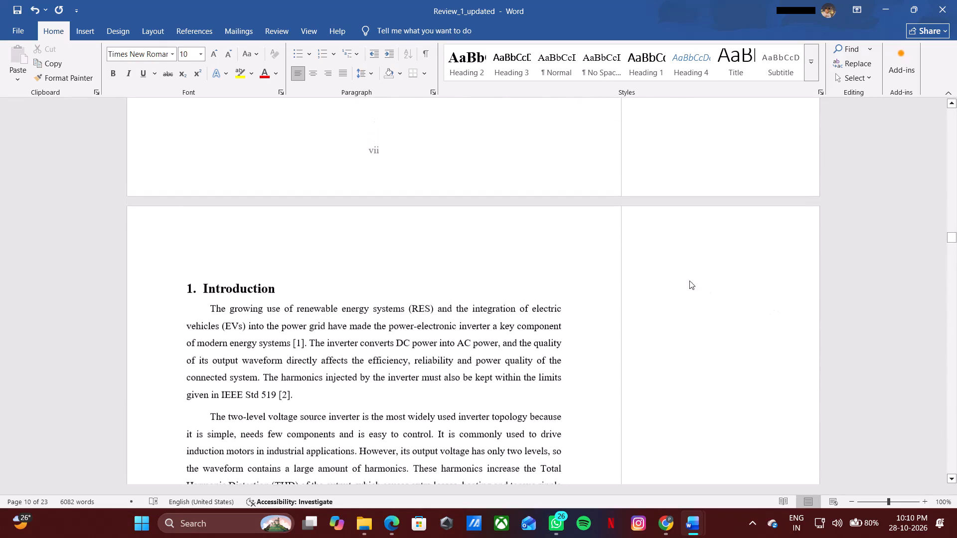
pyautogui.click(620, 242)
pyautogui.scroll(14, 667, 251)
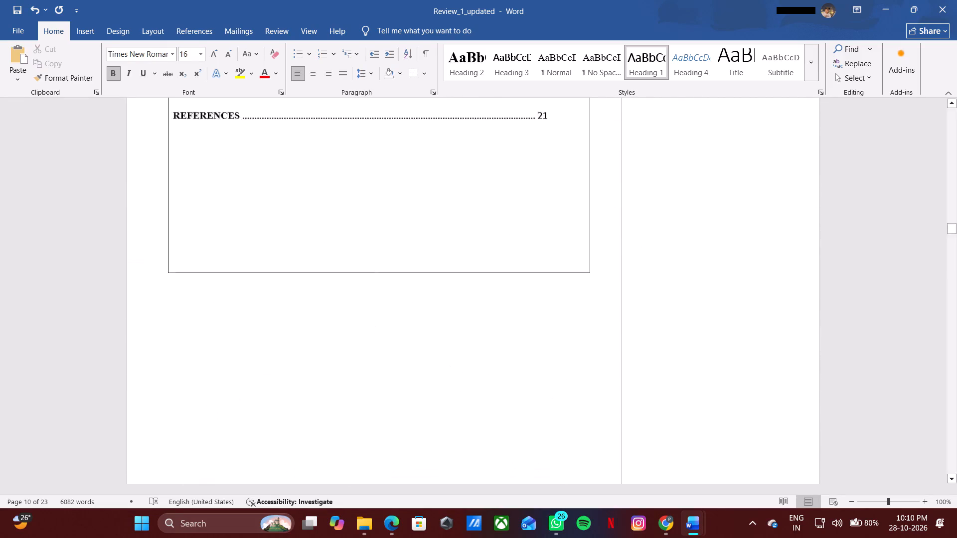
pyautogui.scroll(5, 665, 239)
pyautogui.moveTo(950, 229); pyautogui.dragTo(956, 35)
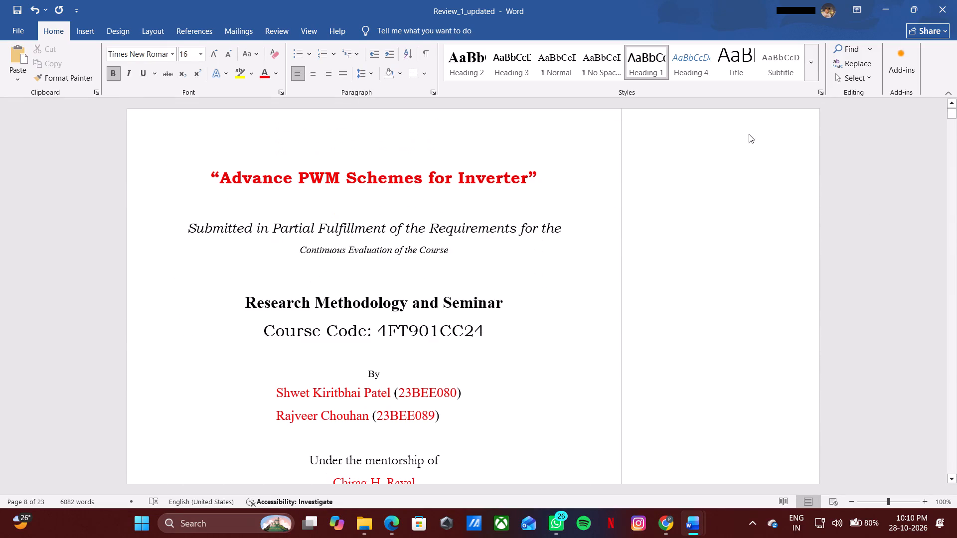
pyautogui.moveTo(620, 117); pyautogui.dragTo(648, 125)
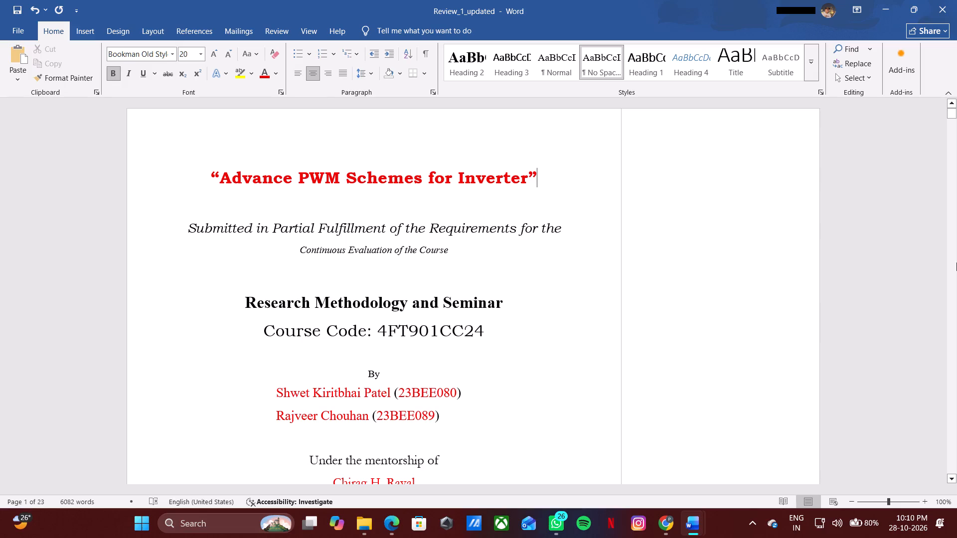
pyautogui.moveTo(951, 115); pyautogui.dragTo(949, 188)
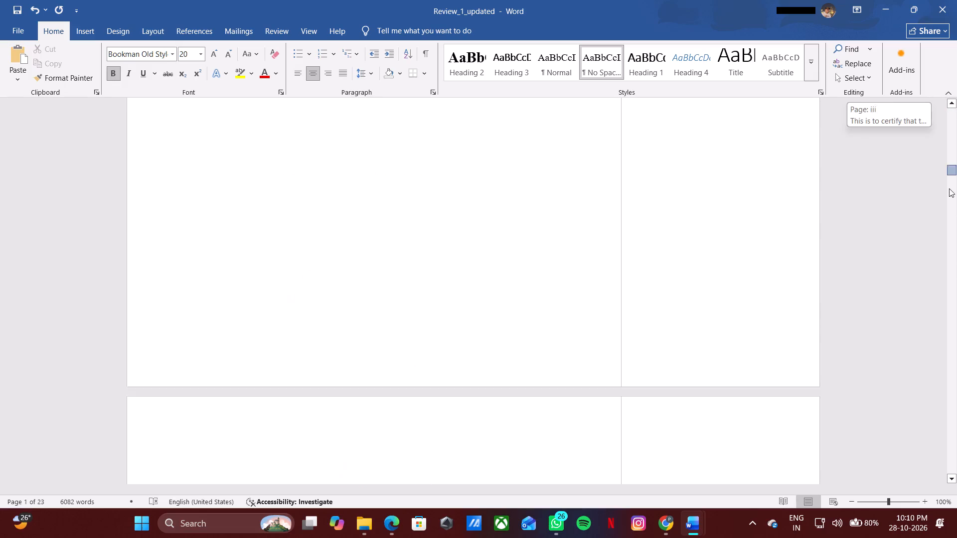
pyautogui.moveTo(949, 188); pyautogui.dragTo(956, 459)
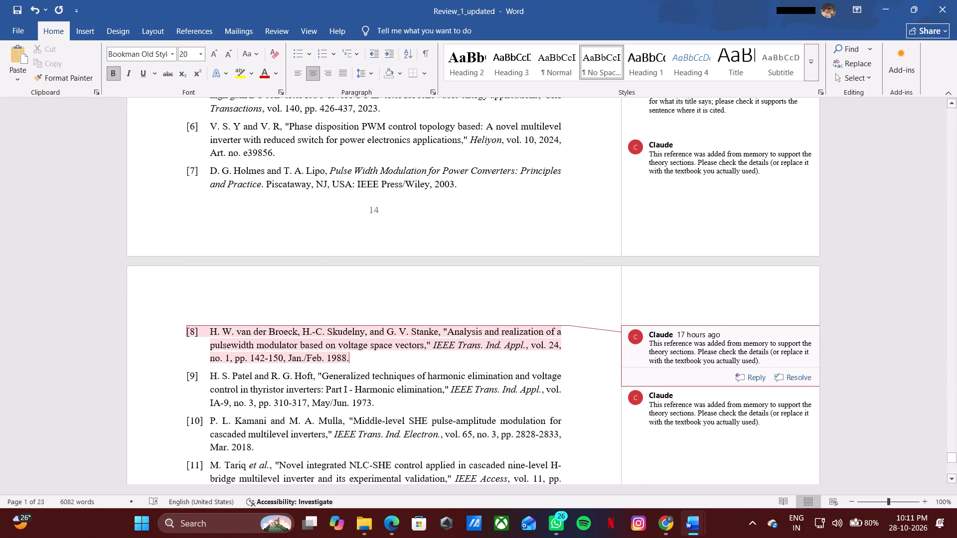
pyautogui.click(708, 353)
pyautogui.click(636, 334)
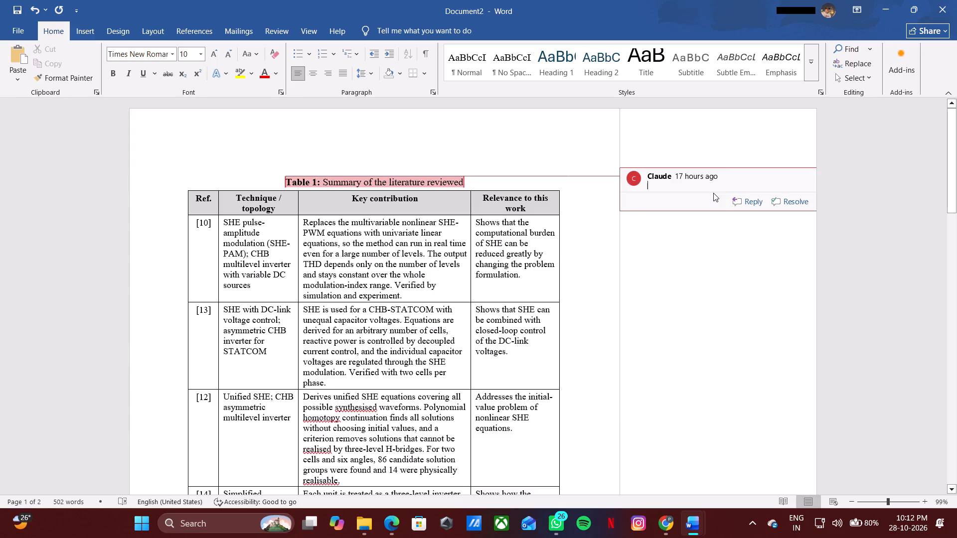
# Resolve Claude's comment on the Table 1 caption in the new document.
pyautogui.click(799, 200)
pyautogui.click(799, 200)
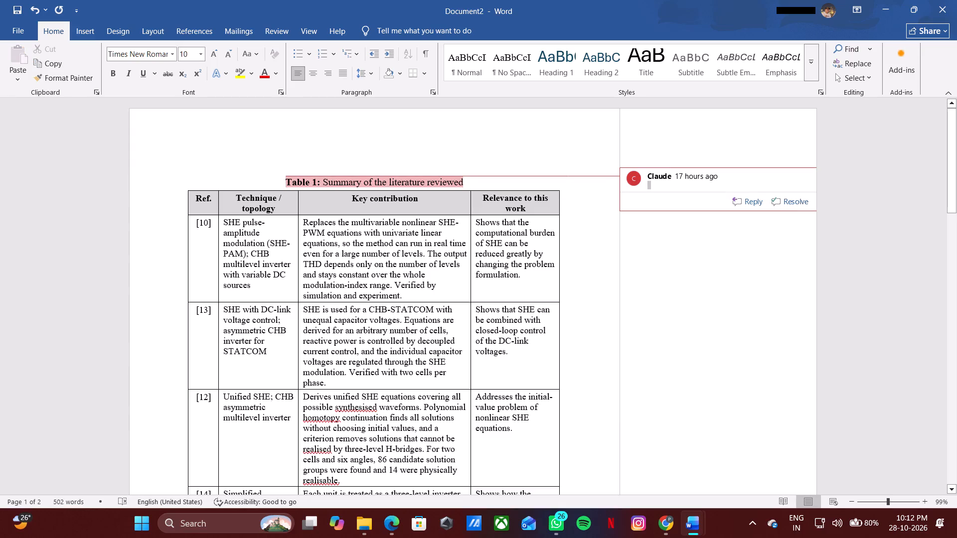
pyautogui.click(784, 204)
pyautogui.click(748, 257)
pyautogui.moveTo(620, 193); pyautogui.dragTo(658, 197)
pyautogui.click(559, 193)
pyautogui.click(543, 327)
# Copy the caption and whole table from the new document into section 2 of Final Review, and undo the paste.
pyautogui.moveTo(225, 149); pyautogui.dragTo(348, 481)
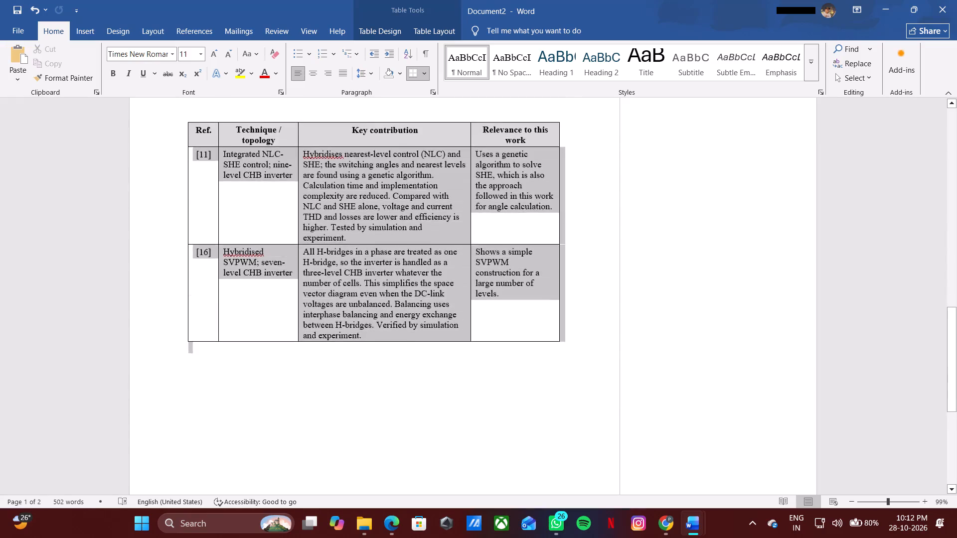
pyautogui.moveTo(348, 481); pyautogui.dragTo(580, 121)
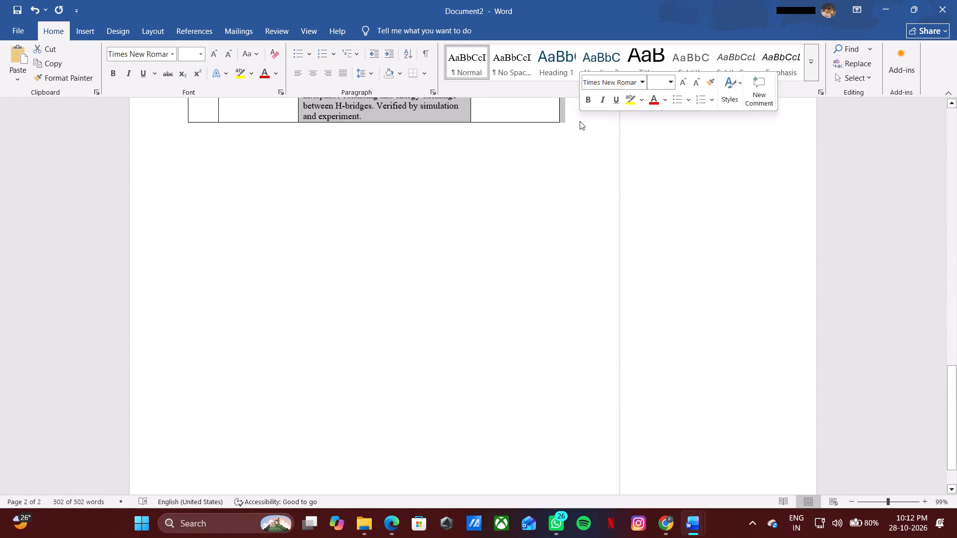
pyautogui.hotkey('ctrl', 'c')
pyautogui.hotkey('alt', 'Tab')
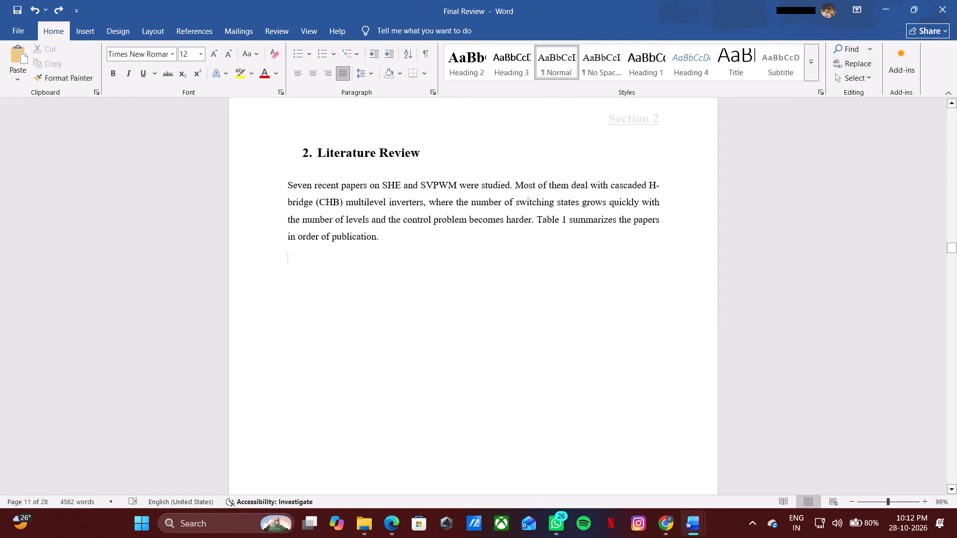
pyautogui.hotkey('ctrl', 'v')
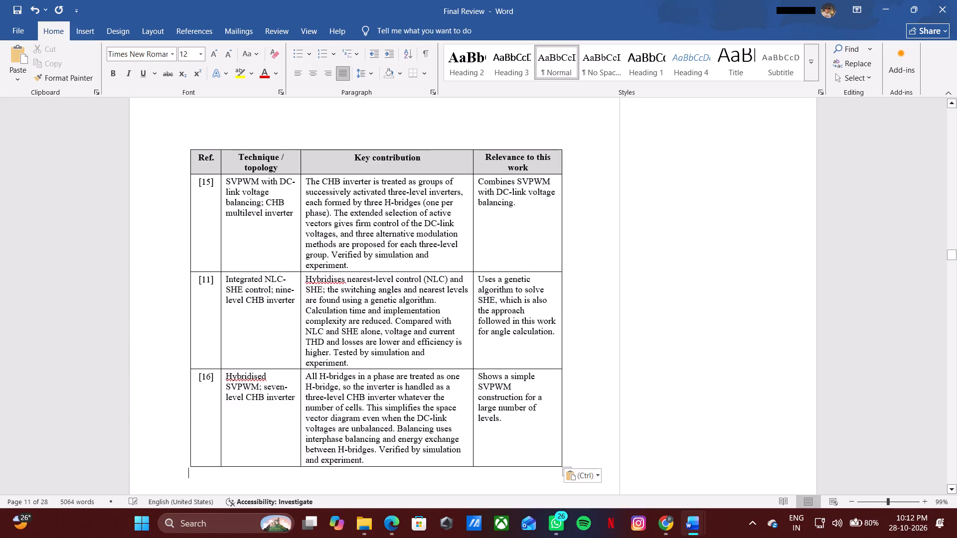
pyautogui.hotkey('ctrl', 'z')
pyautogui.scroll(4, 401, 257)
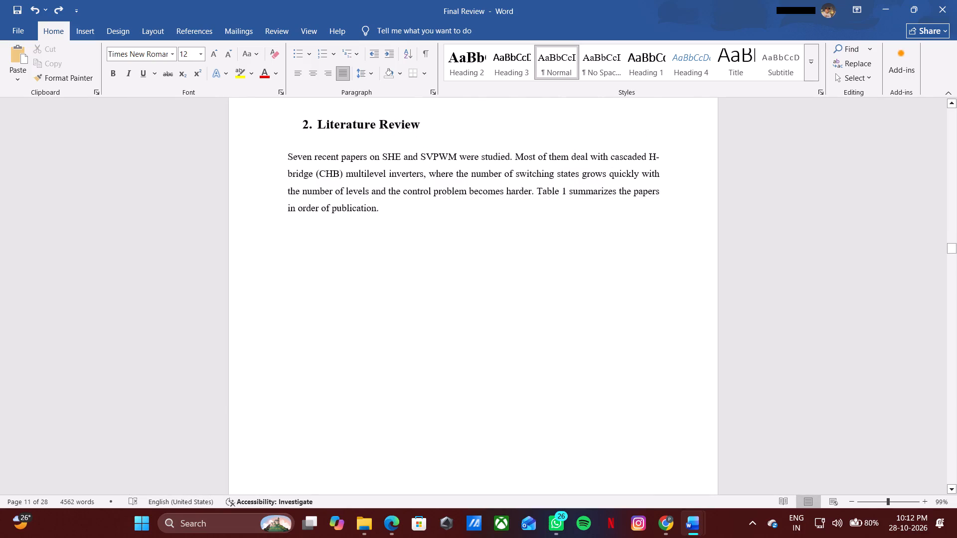
# Delete Claude's resolved comment on the Table 1 caption in the new document.
pyautogui.hotkey('alt', 'Tab')
pyautogui.scroll(14, 401, 257)
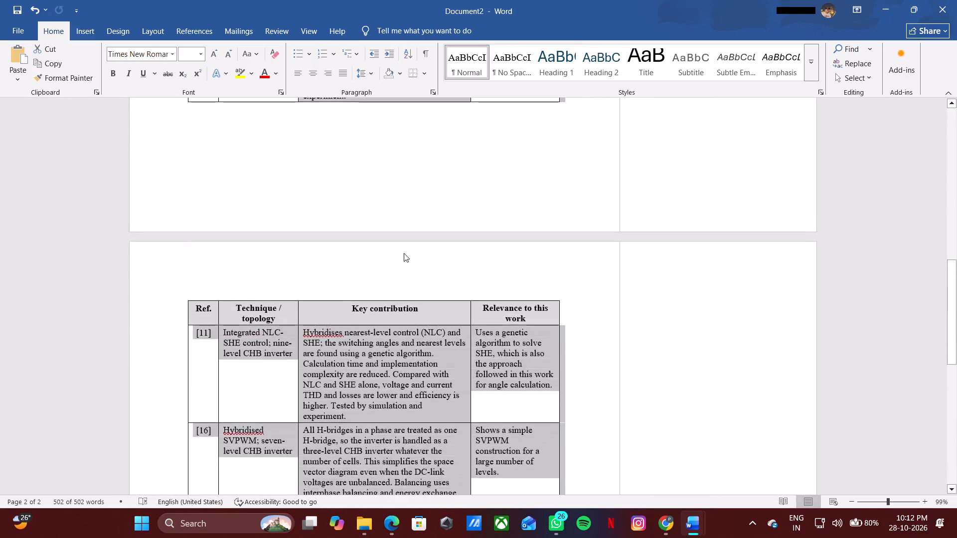
pyautogui.scroll(8, 404, 253)
pyautogui.scroll(20, 404, 253)
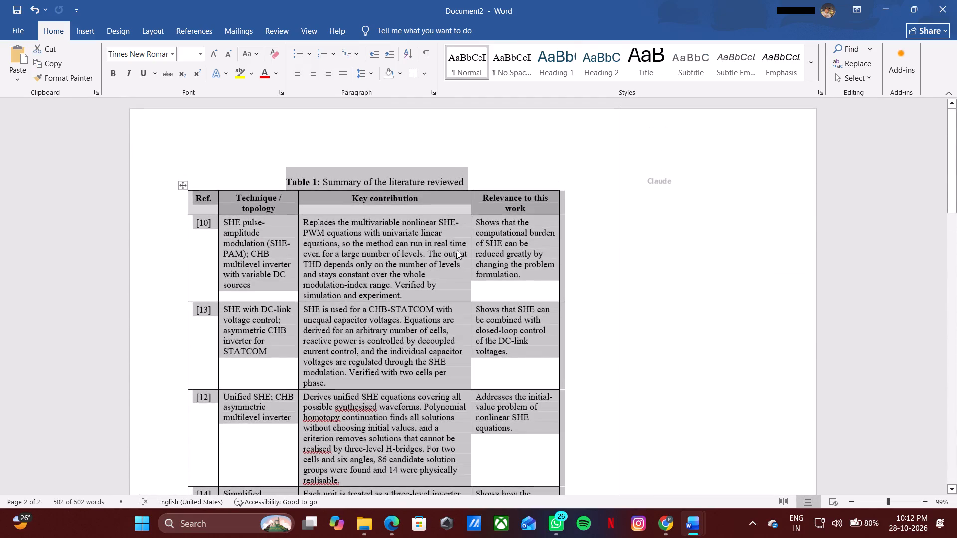
pyautogui.click(666, 178)
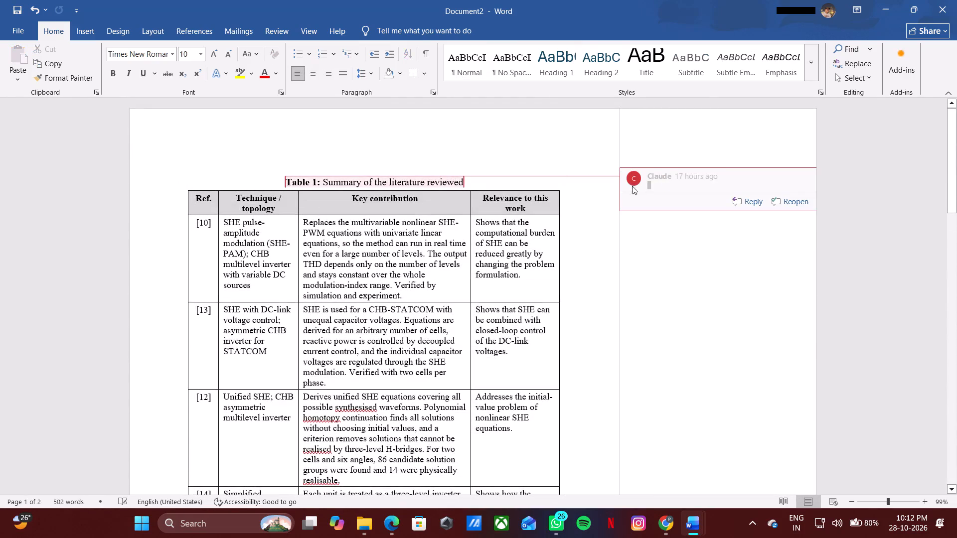
pyautogui.rightClick(638, 173)
pyautogui.click(649, 209)
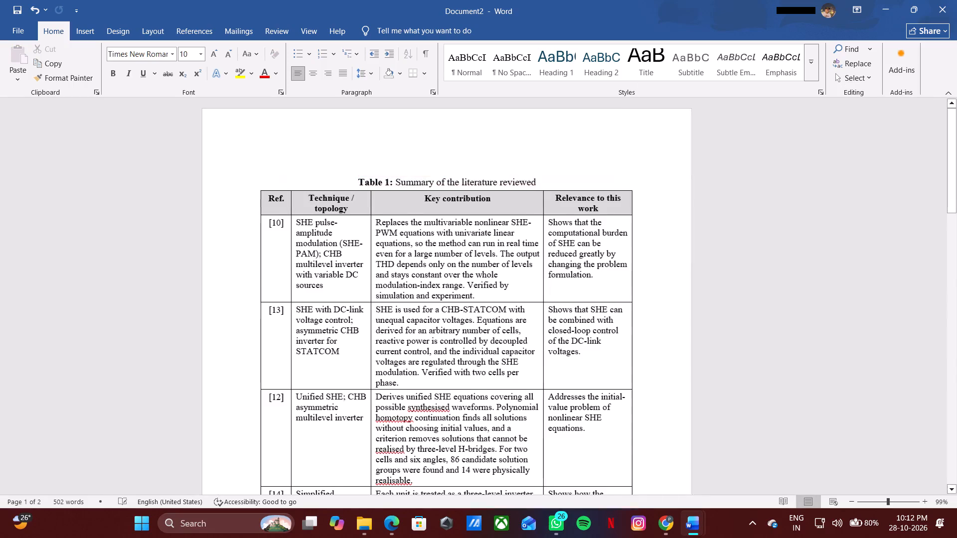
# Copy the comment-free caption and whole Table 1 from the new document into Final Review, below the Literature Review introduction paragraph.
pyautogui.click(374, 148)
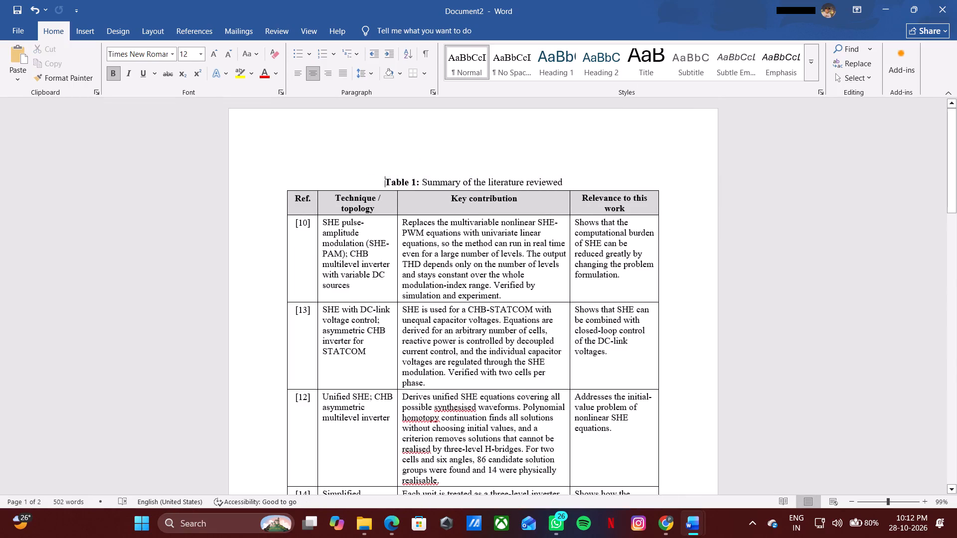
pyautogui.moveTo(371, 167); pyautogui.dragTo(577, 503)
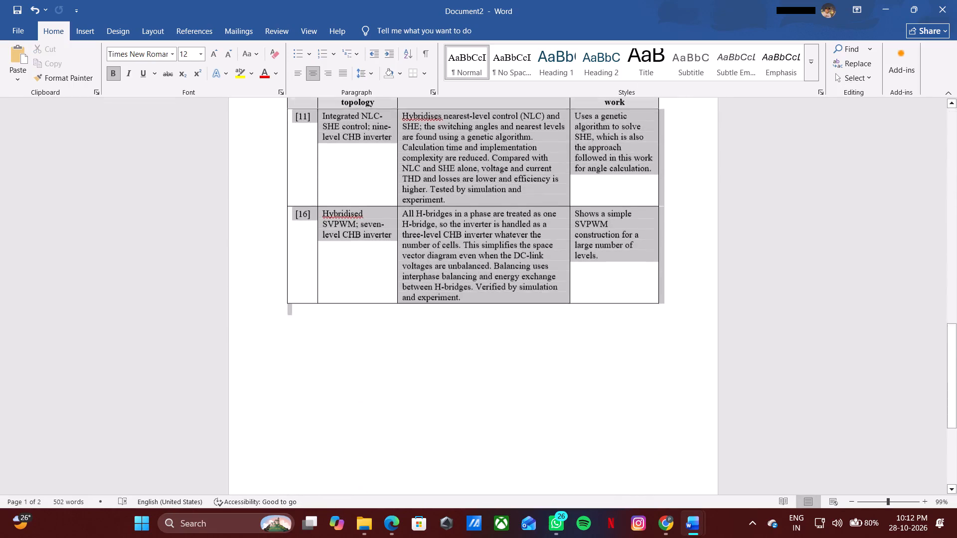
pyautogui.moveTo(577, 503); pyautogui.dragTo(676, 245)
pyautogui.hotkey('ctrl', 'c')
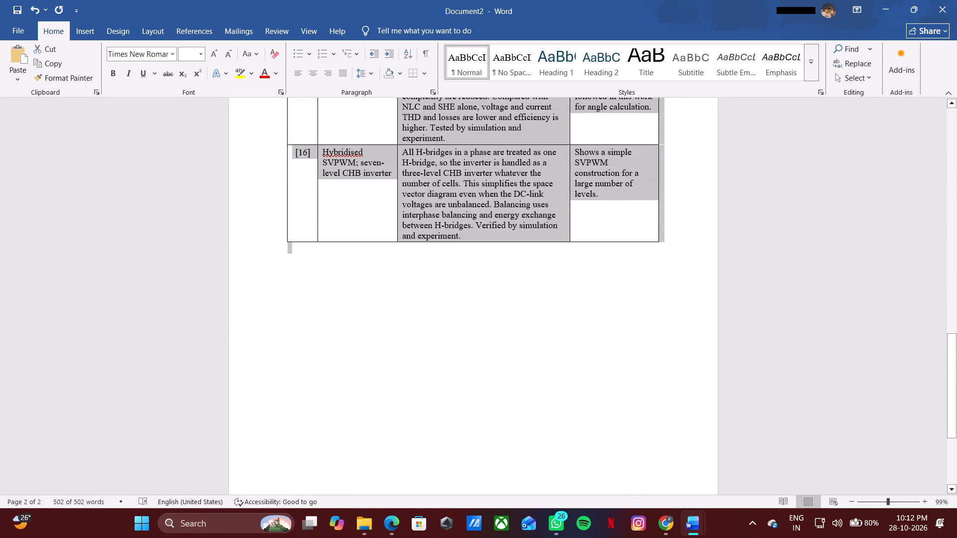
pyautogui.hotkey('alt', 'Tab')
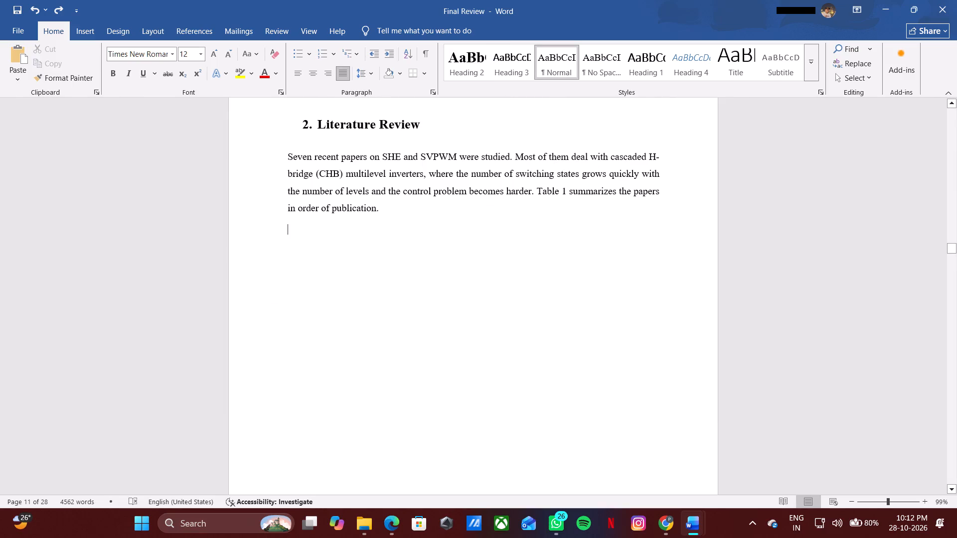
pyautogui.hotkey('ctrl', 'v')
pyautogui.scroll(20, 451, 243)
pyautogui.scroll(1, 451, 243)
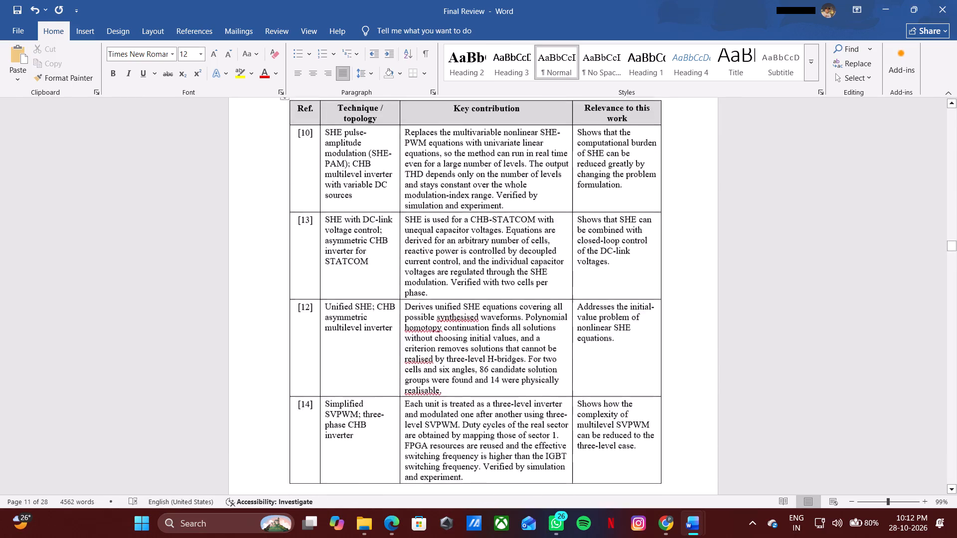
pyautogui.scroll(3, 451, 233)
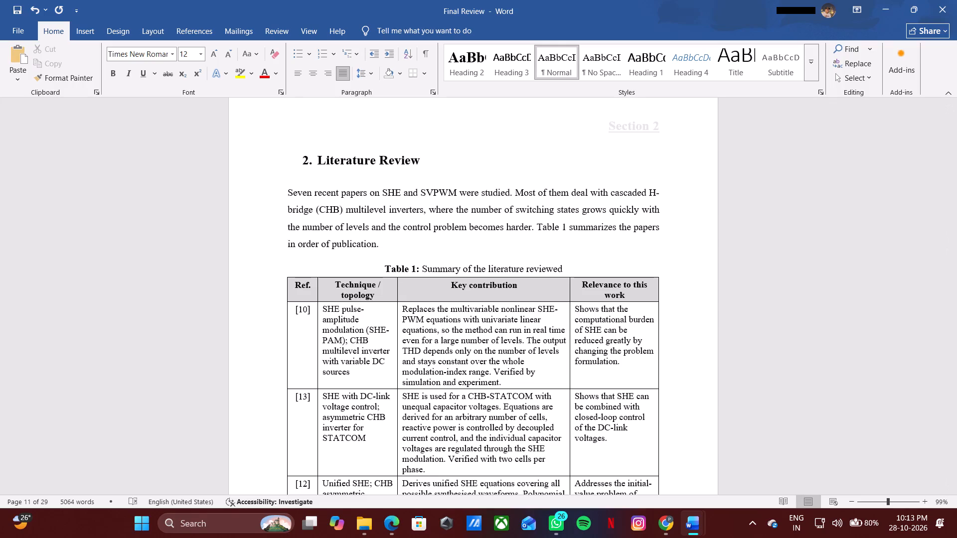
pyautogui.click(460, 256)
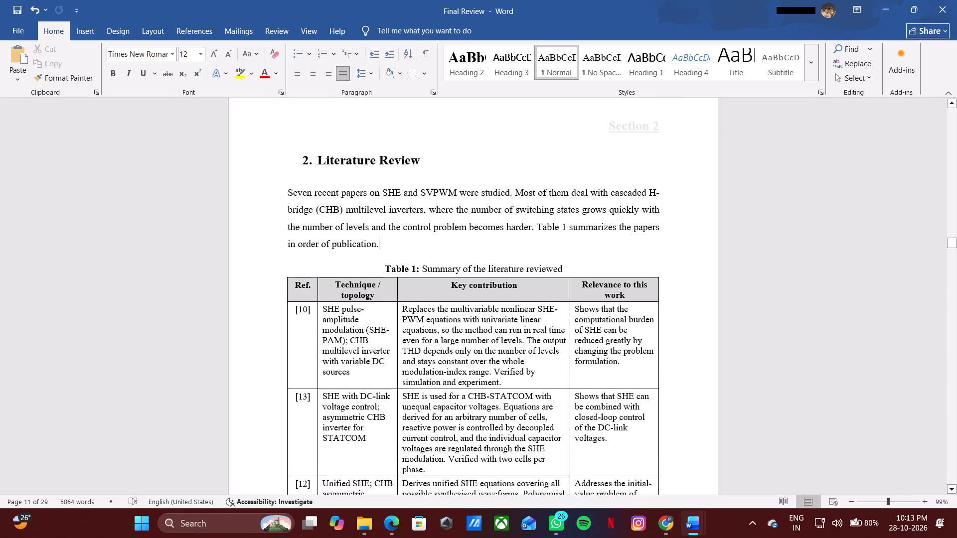
# Correct the flagged words in Table 1's row [12] to synthesized, homotropy, realized and realizable, using the spelling suggestions.
pyautogui.scroll(-15, 461, 255)
pyautogui.scroll(6, 467, 278)
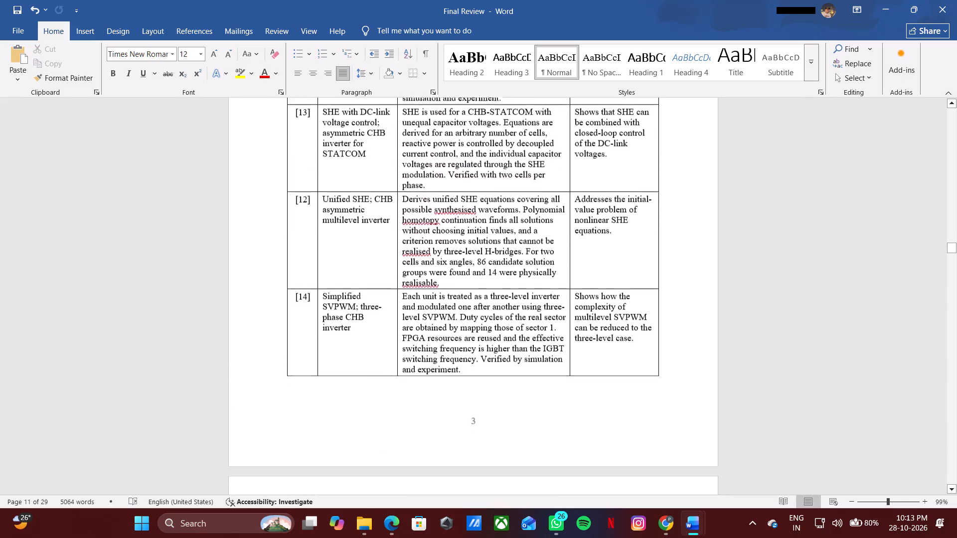
pyautogui.scroll(6, 470, 275)
pyautogui.scroll(-3, 432, 269)
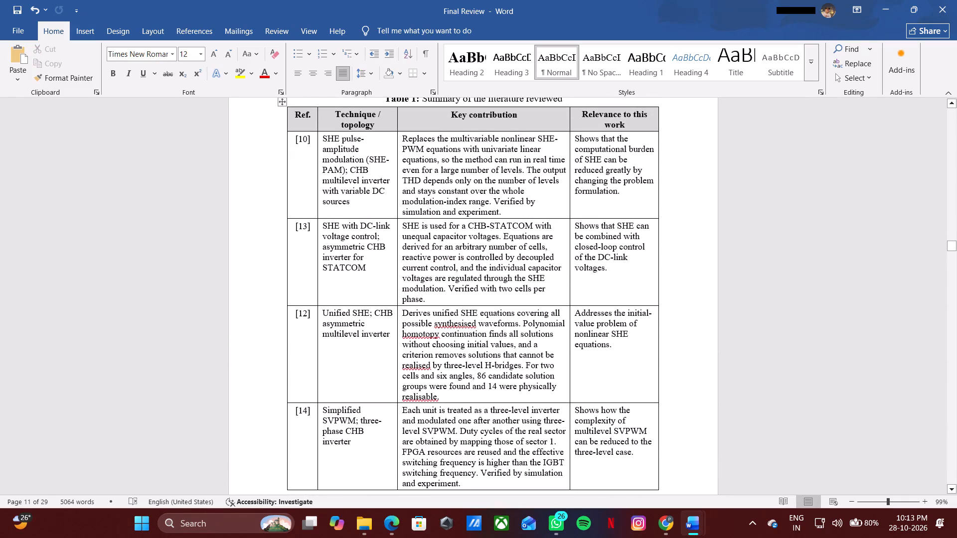
pyautogui.click(461, 319)
pyautogui.rightClick(455, 325)
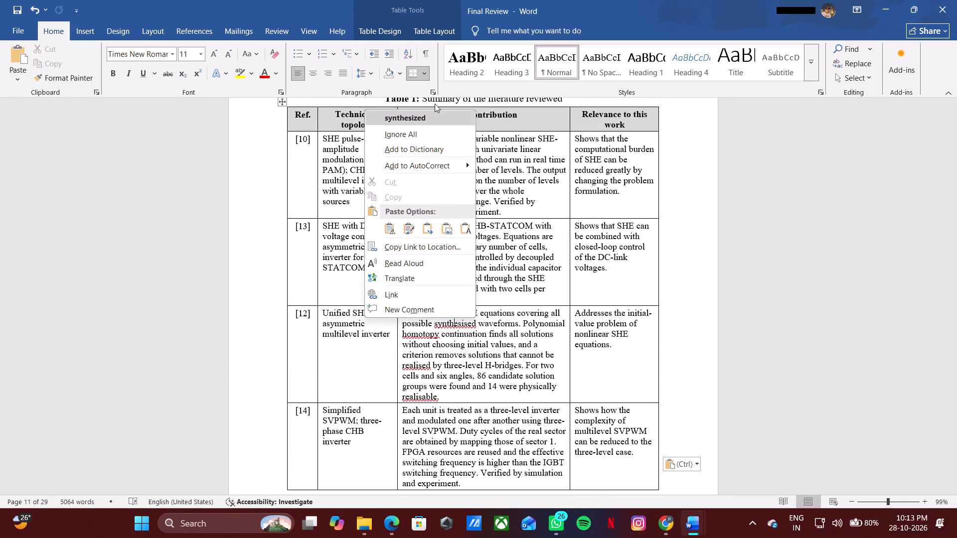
pyautogui.click(435, 114)
pyautogui.click(422, 332)
pyautogui.rightClick(422, 332)
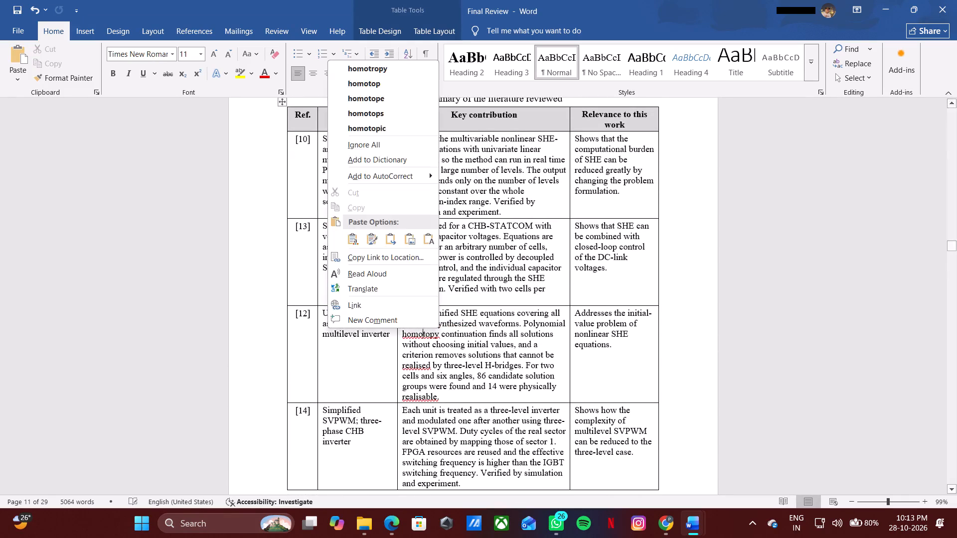
pyautogui.click(400, 65)
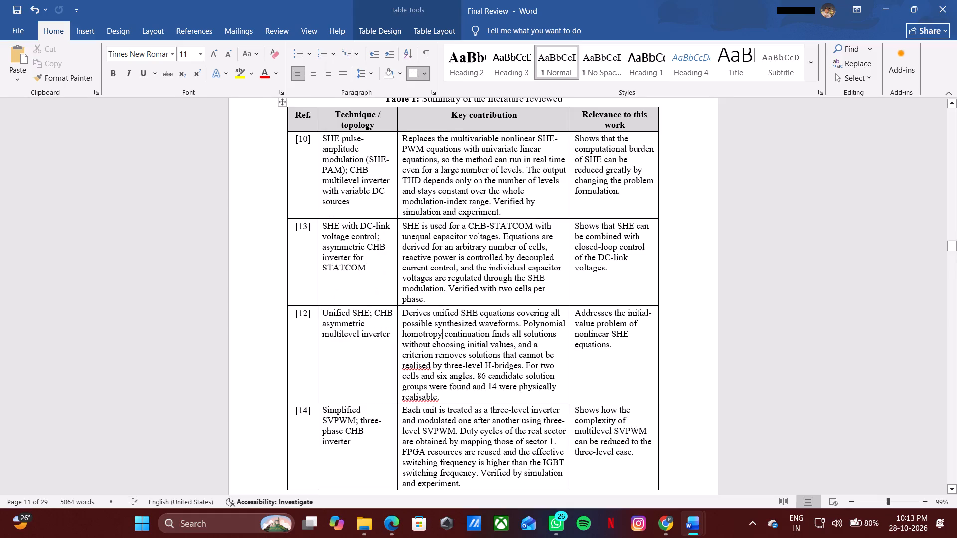
pyautogui.click(420, 365)
pyautogui.rightClick(420, 365)
pyautogui.click(405, 159)
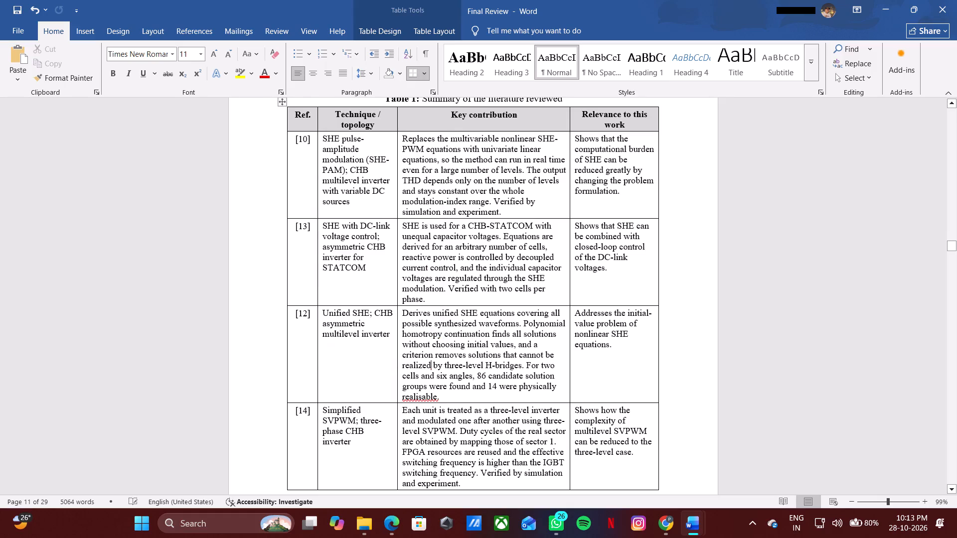
pyautogui.click(420, 395)
pyautogui.rightClick(420, 396)
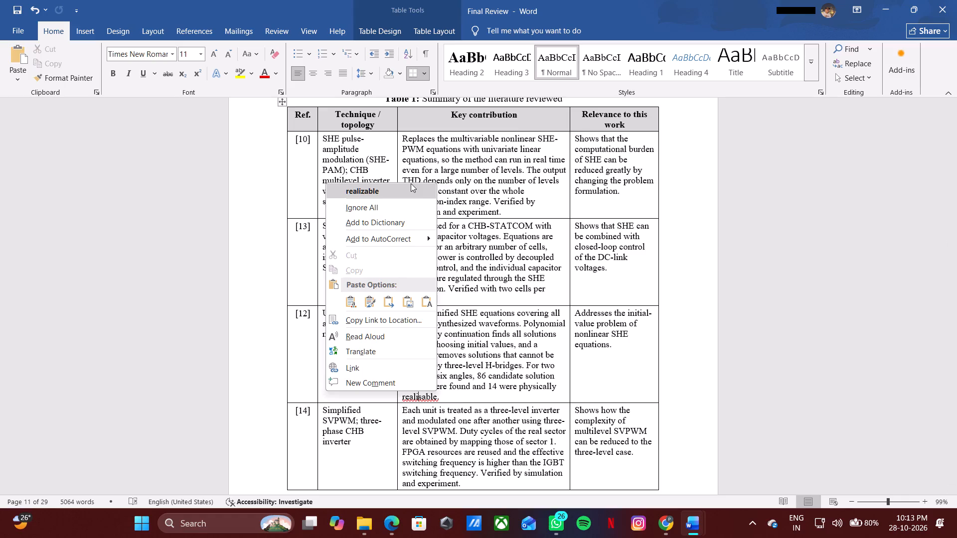
pyautogui.click(411, 183)
# Correct the flagged words in Table 1 to Hybridizes in row [11] and Hybridized in row [16], using the spelling suggestions.
pyautogui.scroll(-11, 475, 338)
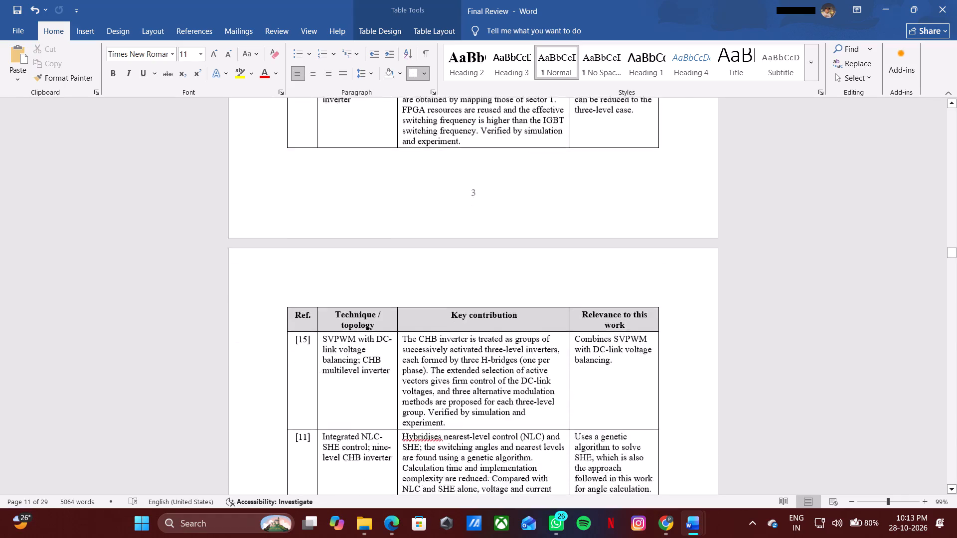
pyautogui.scroll(-3, 474, 333)
pyautogui.click(428, 386)
pyautogui.rightClick(428, 386)
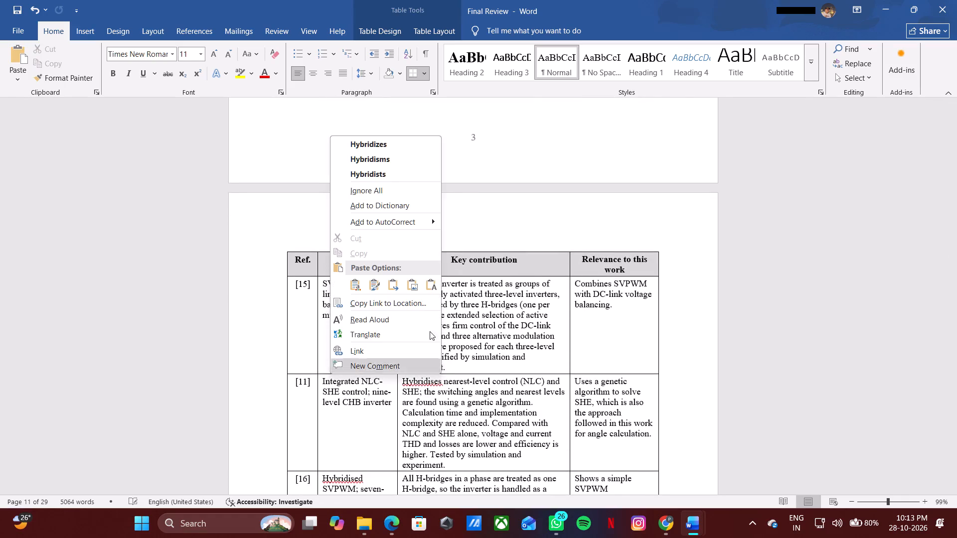
pyautogui.click(406, 140)
pyautogui.scroll(-4, 504, 368)
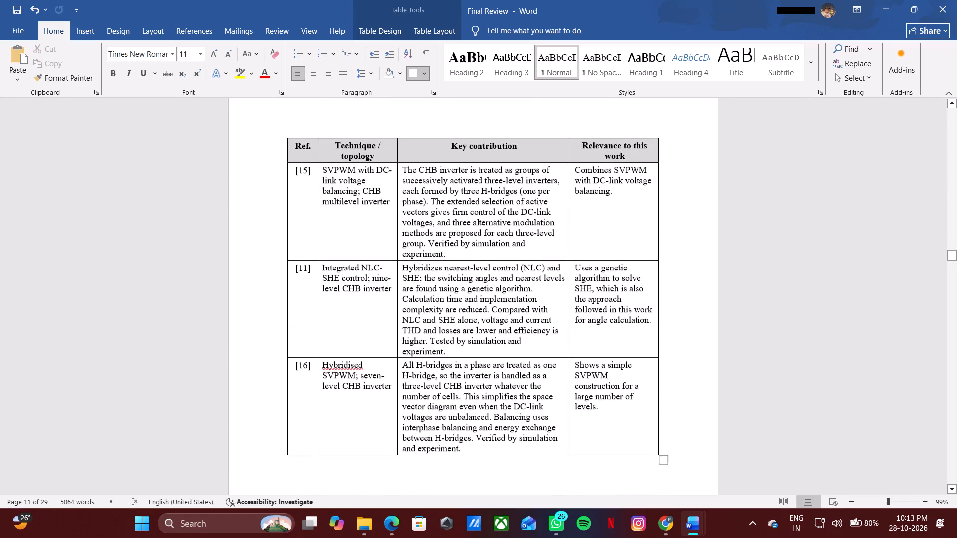
pyautogui.click(334, 364)
pyautogui.rightClick(334, 364)
pyautogui.click(341, 157)
pyautogui.scroll(-2, 585, 317)
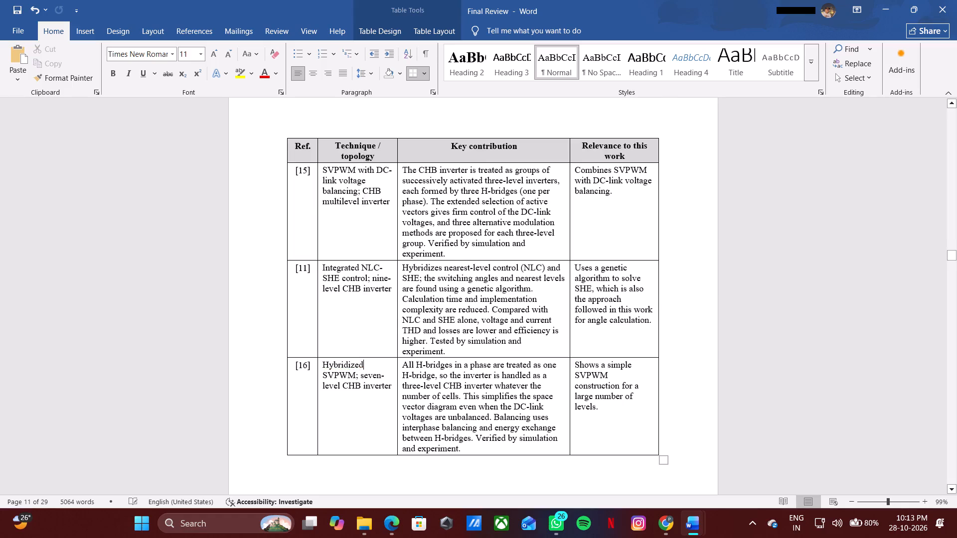
pyautogui.scroll(-10, 585, 317)
# Clear the caption and table from the new document, leaving it blank.
pyautogui.hotkey('alt', 'Tab')
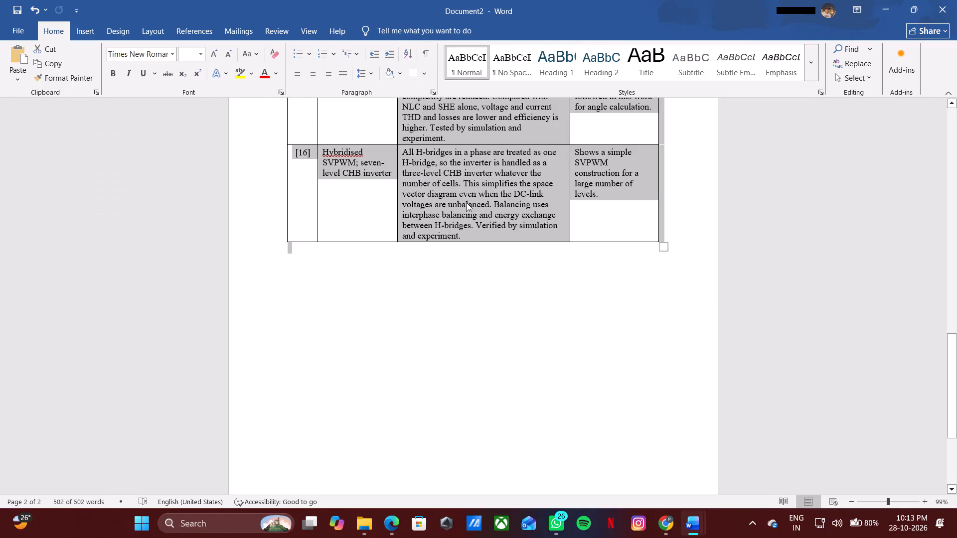
pyautogui.scroll(-1, 567, 273)
pyautogui.scroll(5, 568, 273)
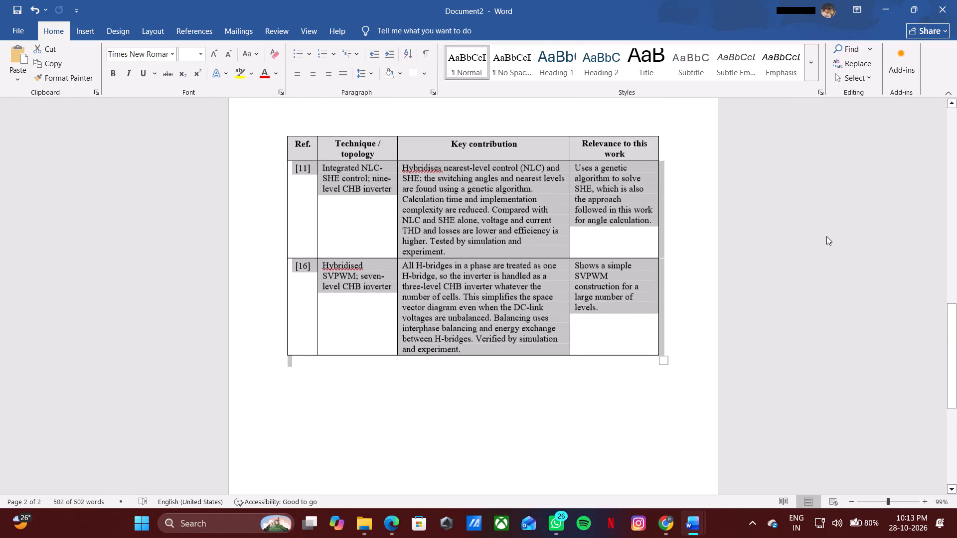
pyautogui.press('BackSpace')
pyautogui.hotkey('alt', 'Tab')
pyautogui.hotkey('alt', 'Tab')
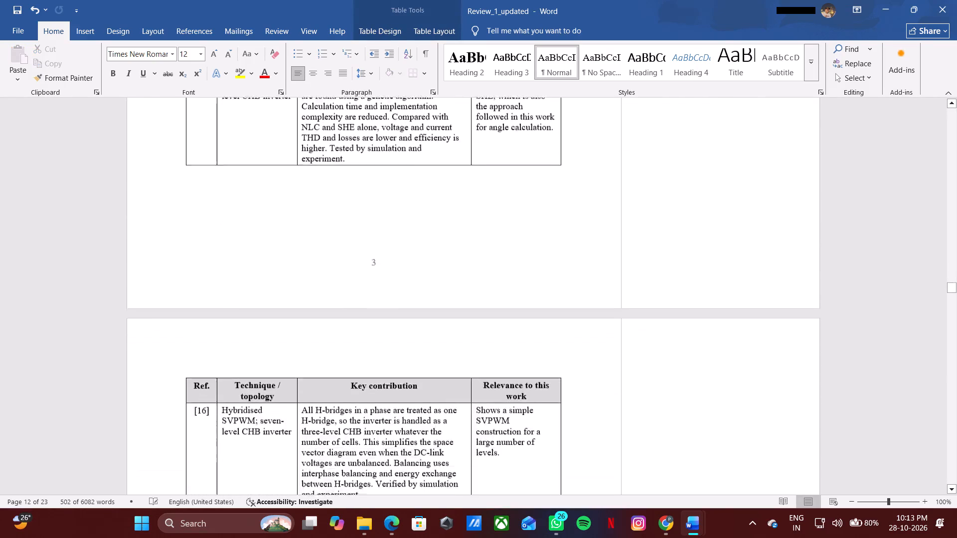
pyautogui.scroll(-2, 590, 347)
pyautogui.scroll(-5, 481, 349)
pyautogui.moveTo(206, 282); pyautogui.dragTo(294, 376)
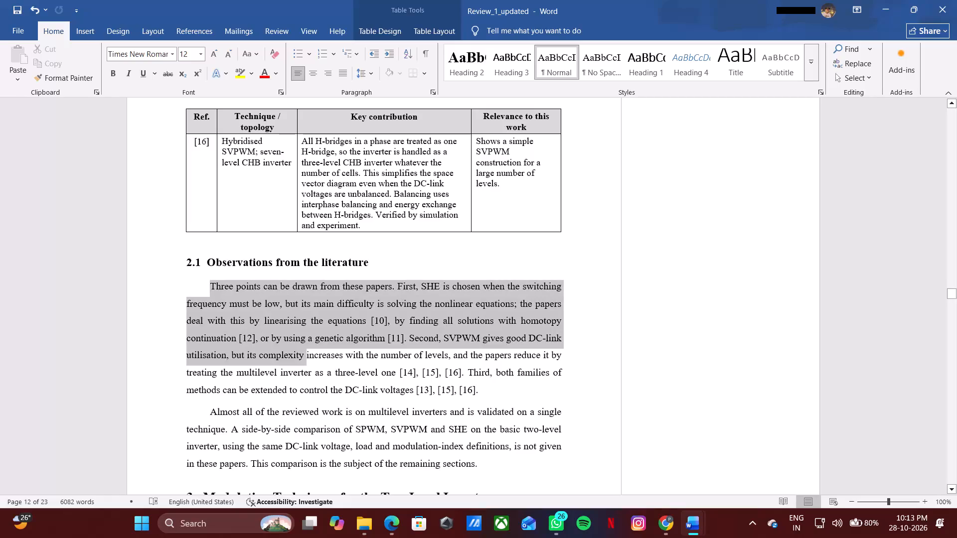
pyautogui.moveTo(294, 376); pyautogui.dragTo(479, 316)
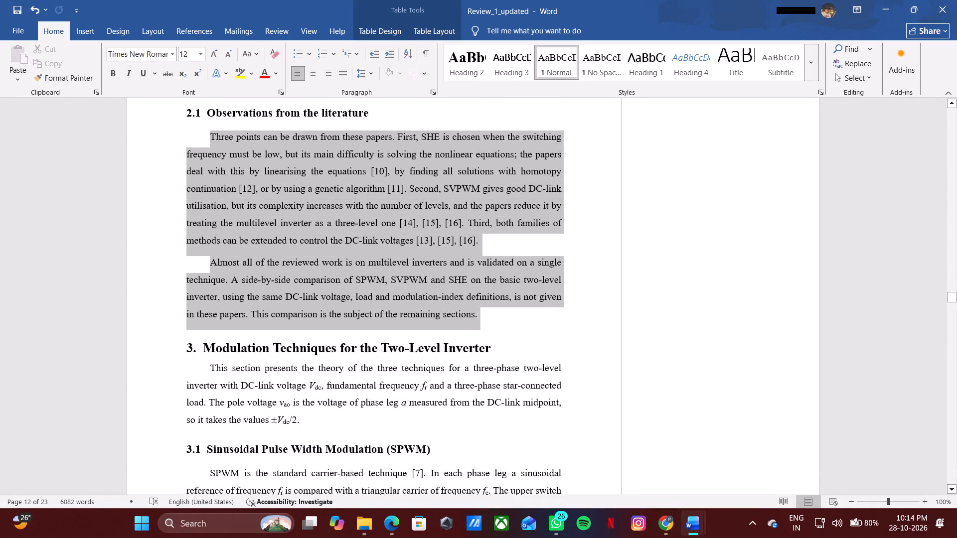
pyautogui.moveTo(479, 316); pyautogui.dragTo(480, 315)
pyautogui.hotkey('ctrl', 'c')
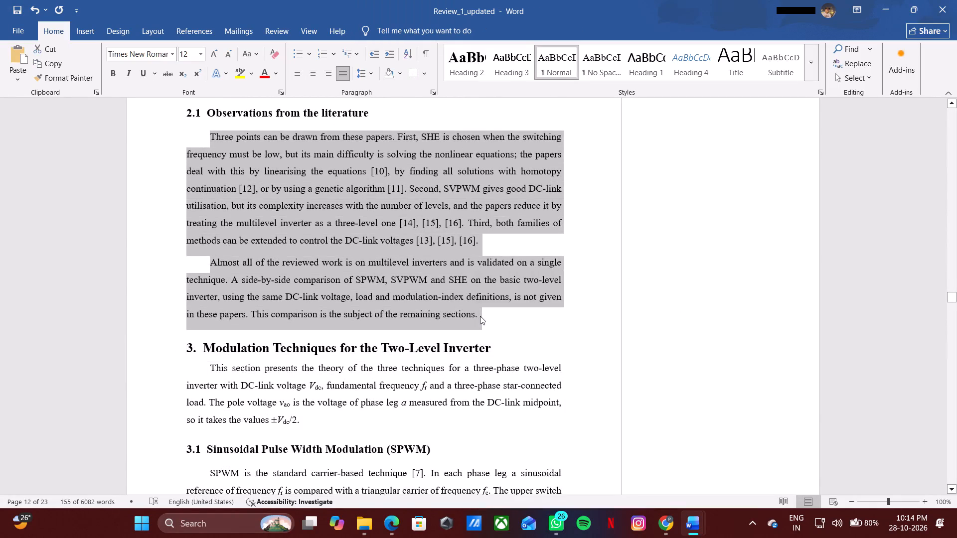
pyautogui.hotkey('alt', 'Tab')
pyautogui.scroll(4, 435, 296)
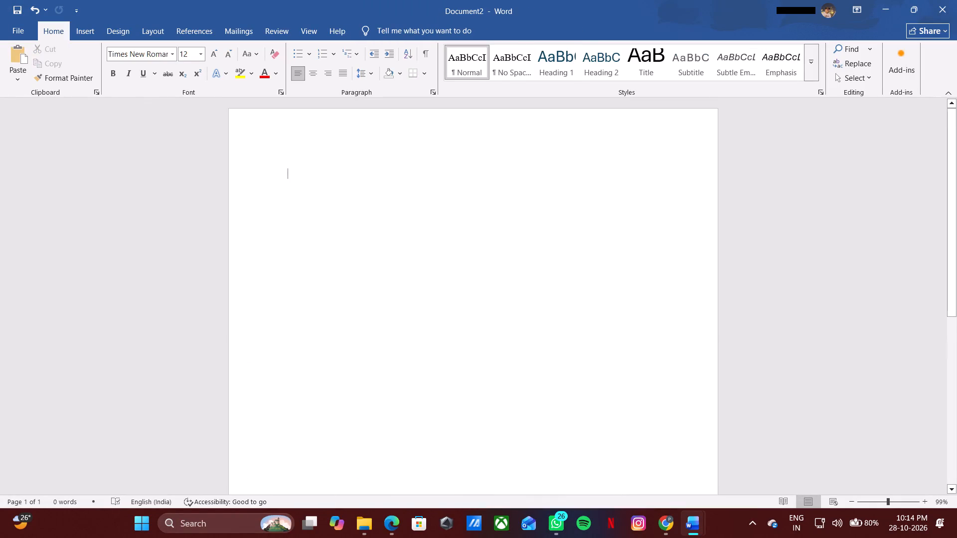
pyautogui.hotkey('ctrl', 'v')
pyautogui.scroll(5, 420, 364)
# Copy both observation paragraphs from the new document and paste them below Table 1 in Final Review, leaving a blank line between.
pyautogui.moveTo(596, 352); pyautogui.dragTo(585, 344)
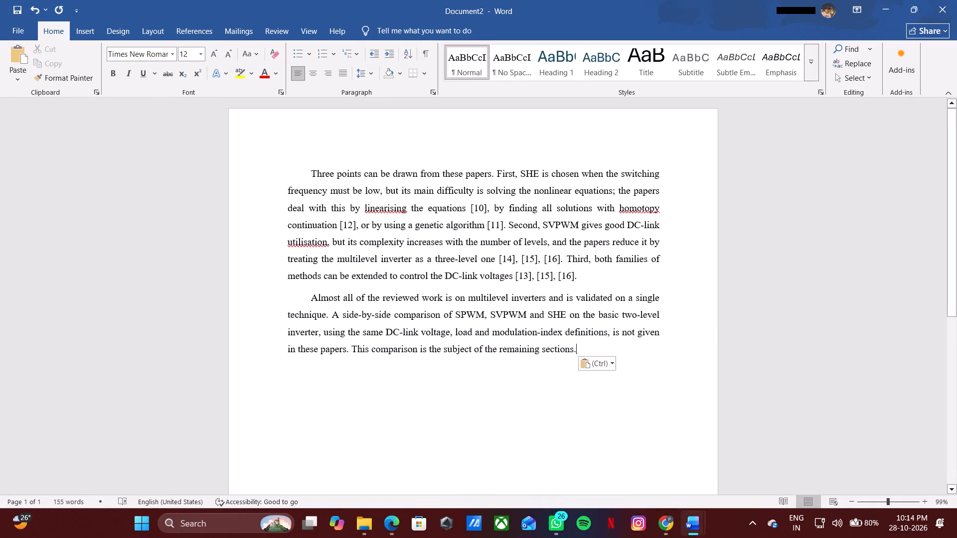
pyautogui.moveTo(585, 344); pyautogui.dragTo(315, 162)
pyautogui.hotkey('ctrl', 'c')
pyautogui.hotkey('alt', 'Tab')
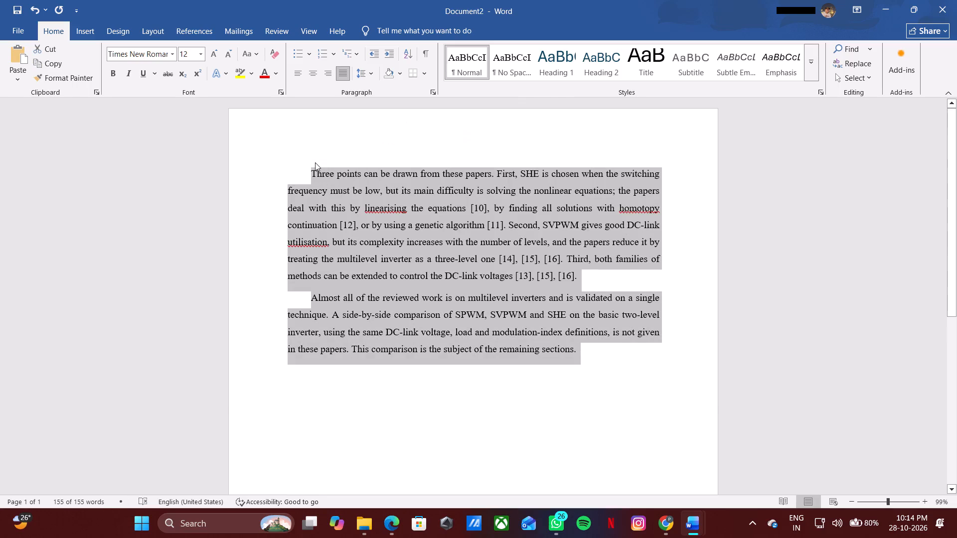
pyautogui.scroll(-1, 438, 250)
pyautogui.hotkey('alt', 'Tab')
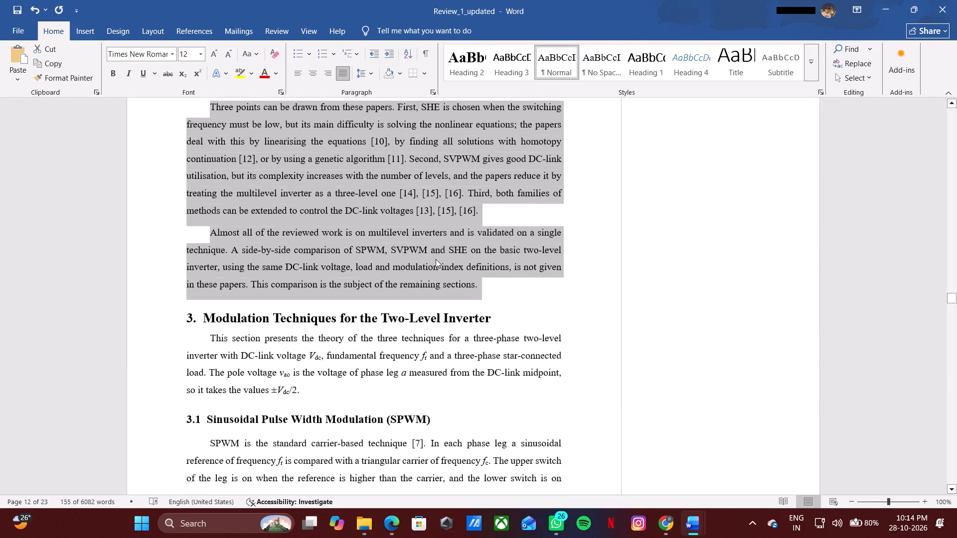
pyautogui.hotkey('alt', 'Tab')
pyautogui.scroll(2, 438, 260)
pyautogui.click(372, 209)
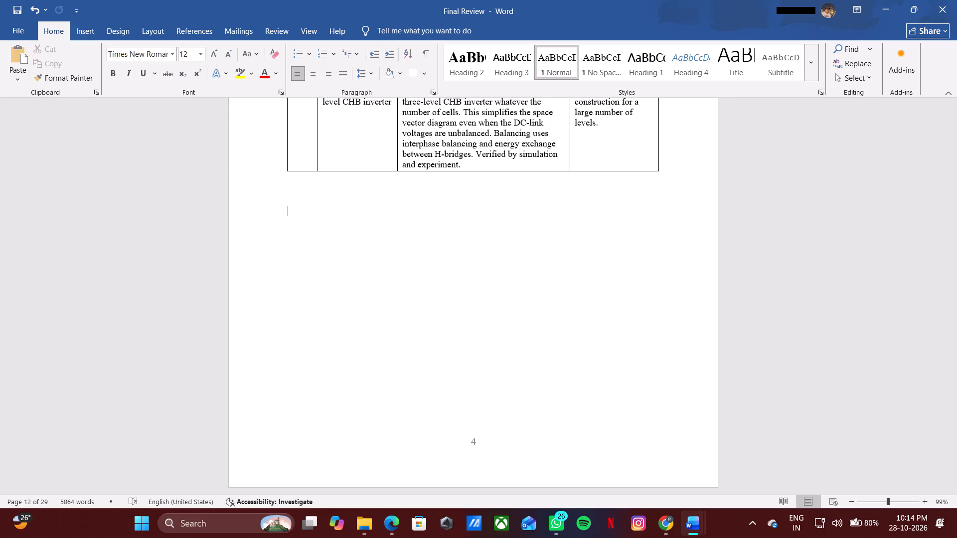
pyautogui.click(327, 188)
pyautogui.click(343, 217)
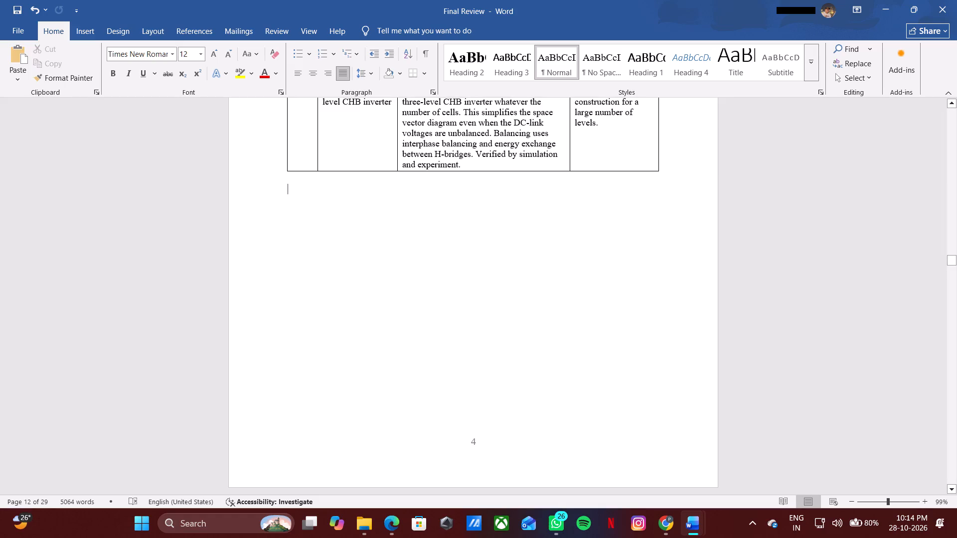
pyautogui.click(325, 209)
pyautogui.hotkey('ctrl', 'v')
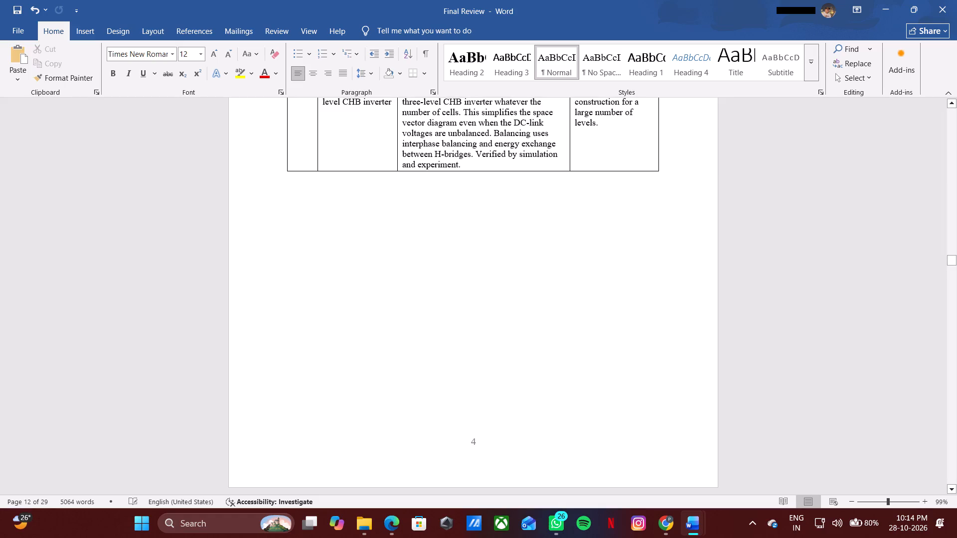
# Remove the first-line indents from the two paragraphs starting "Three points" and "Almost all" below Table 1.
pyautogui.click(312, 204)
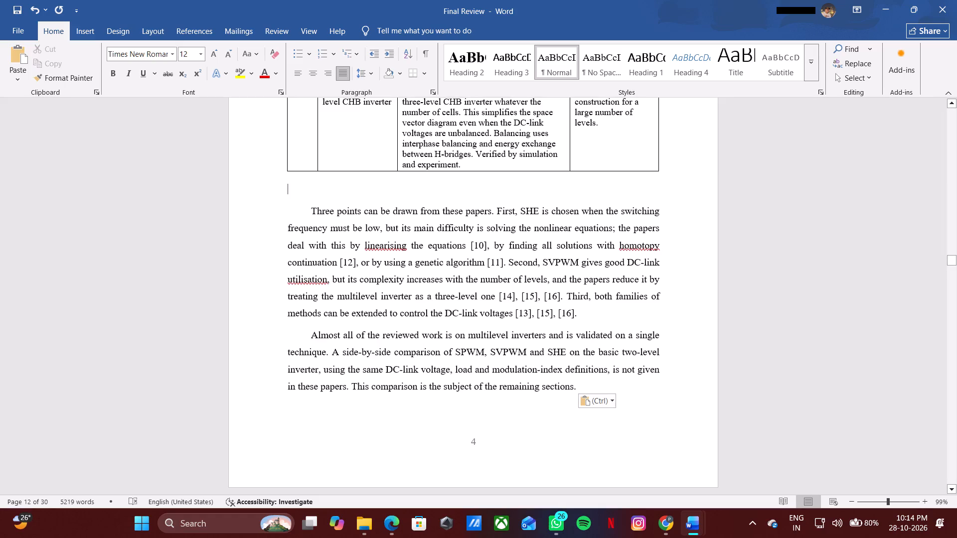
pyautogui.doubleClick(312, 204)
pyautogui.press('BackSpace')
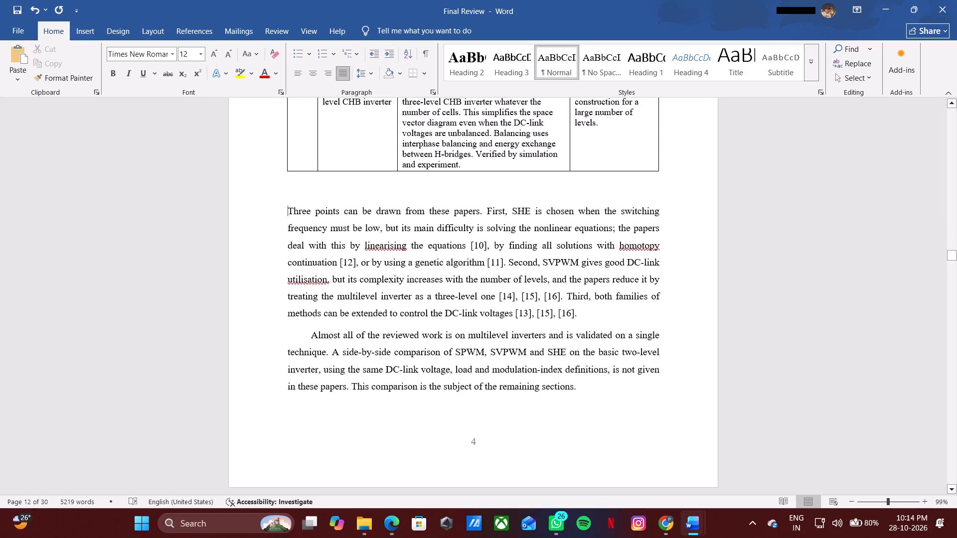
pyautogui.click(311, 335)
pyautogui.press('BackSpace')
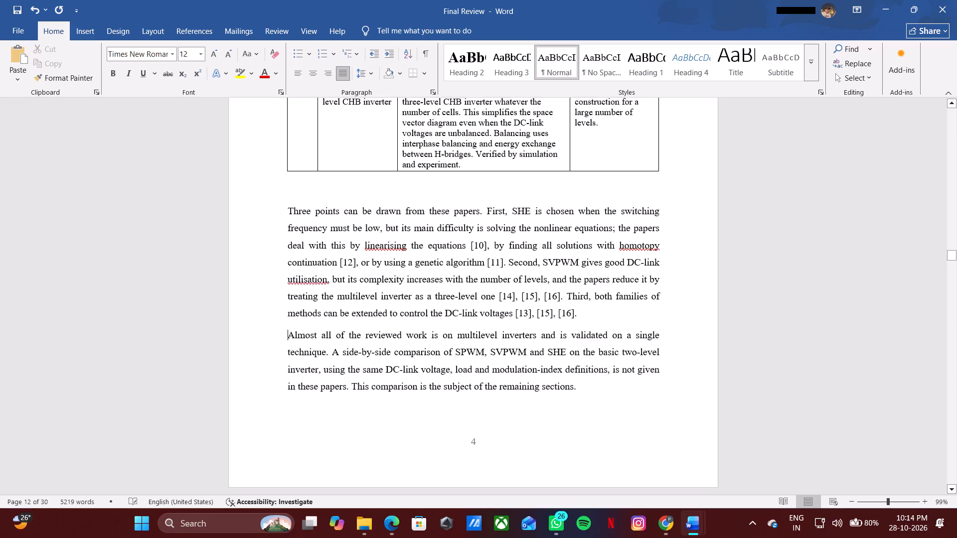
# Set the line spacing of the first paragraph under 1. Introduction to 1.15.
pyautogui.scroll(7, 577, 390)
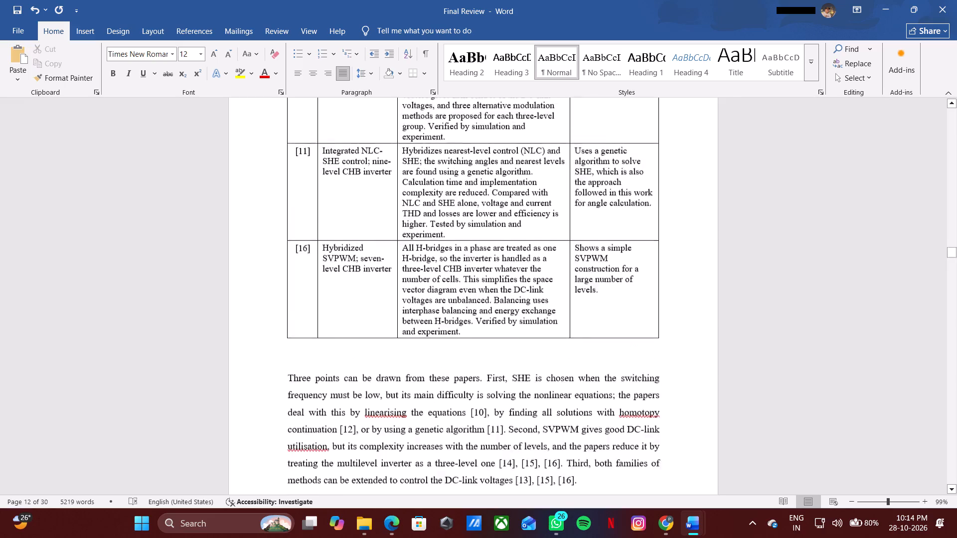
pyautogui.scroll(20, 578, 385)
pyautogui.scroll(12, 578, 385)
pyautogui.scroll(-2, 565, 298)
pyautogui.moveTo(952, 239); pyautogui.dragTo(948, 192)
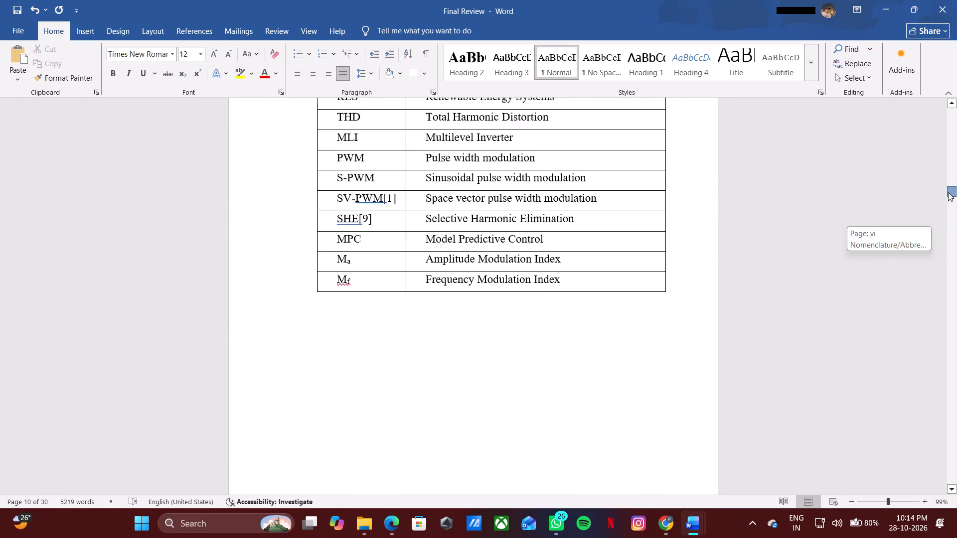
pyautogui.moveTo(948, 192); pyautogui.dragTo(955, 215)
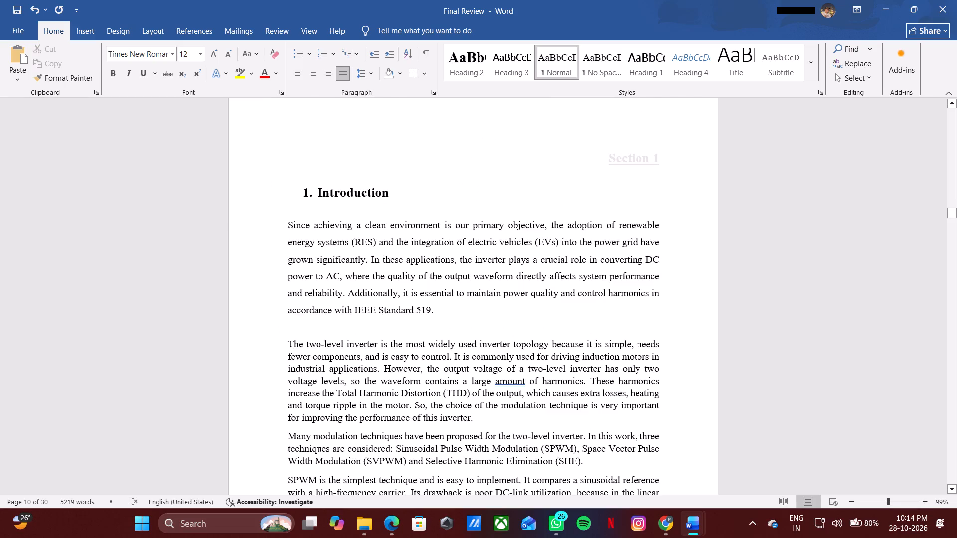
pyautogui.scroll(-2, 618, 294)
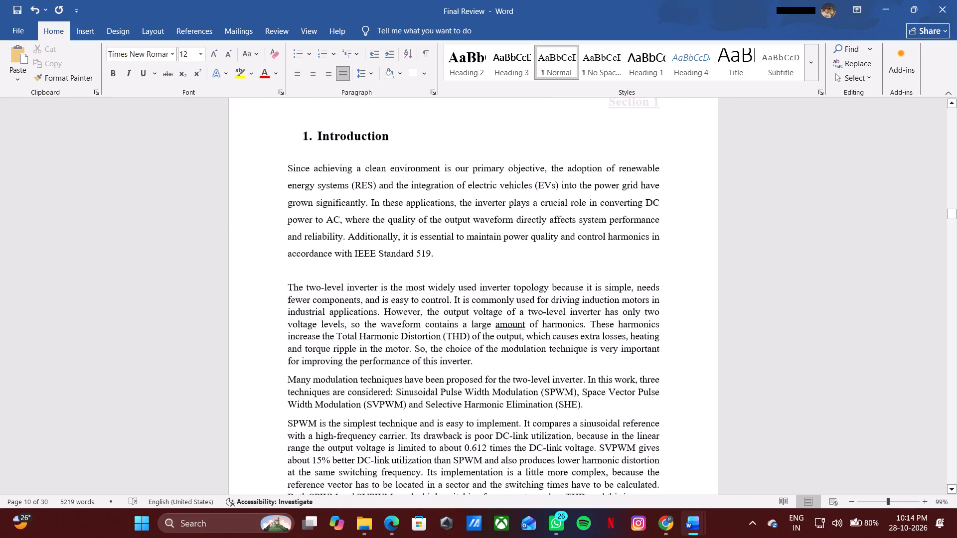
pyautogui.moveTo(439, 256); pyautogui.dragTo(301, 148)
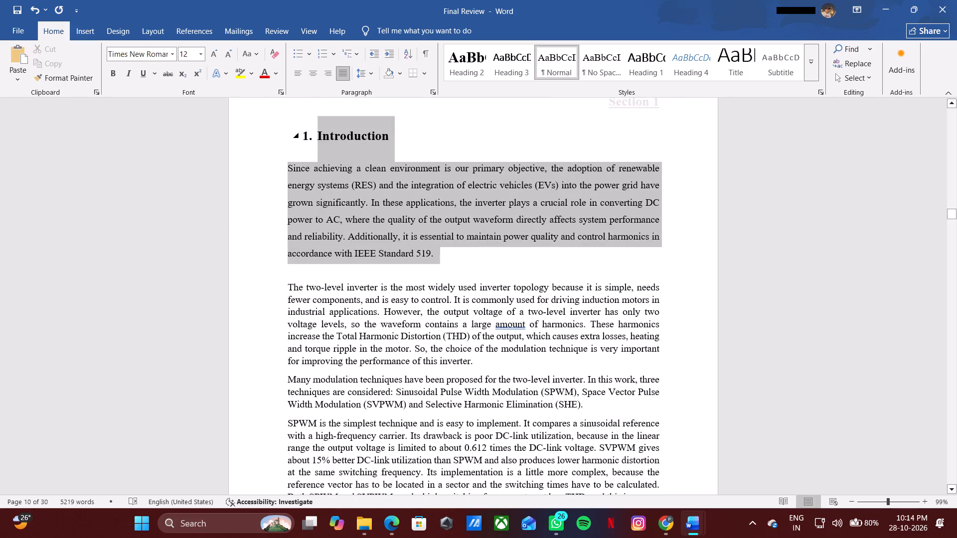
pyautogui.moveTo(301, 148); pyautogui.dragTo(285, 168)
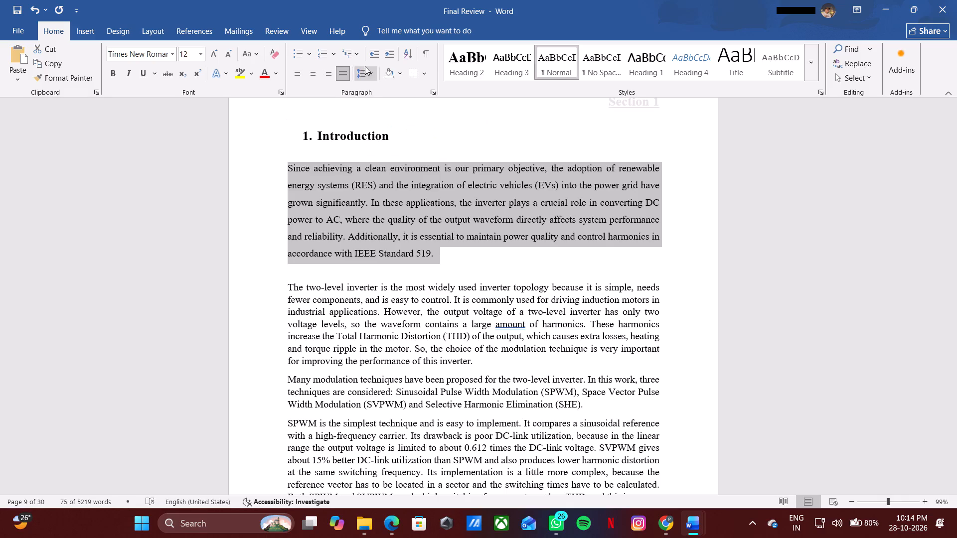
pyautogui.click(424, 74)
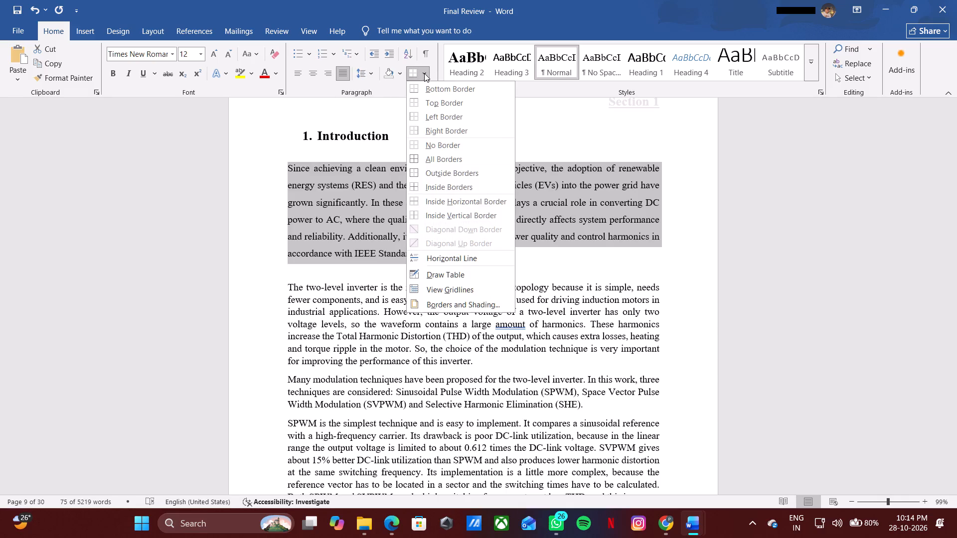
pyautogui.click(424, 73)
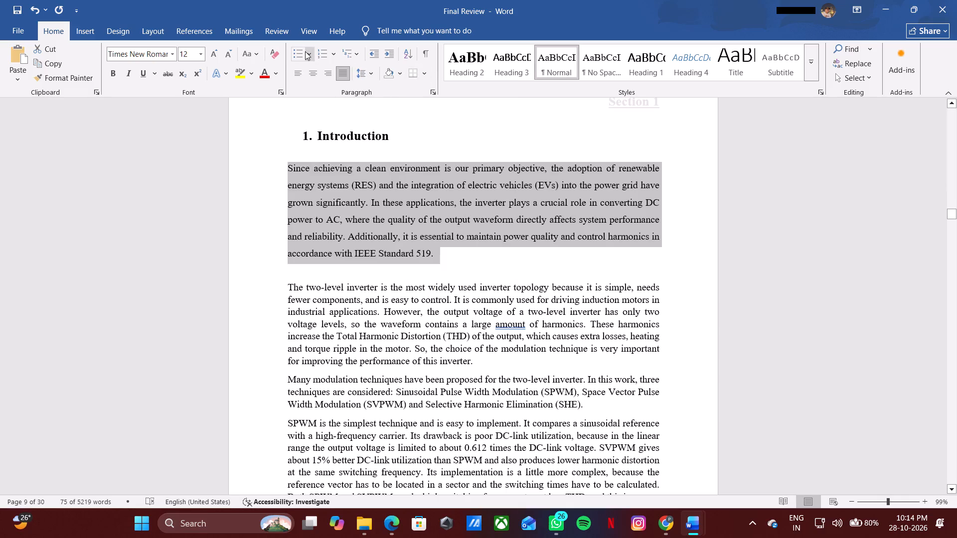
pyautogui.click(363, 72)
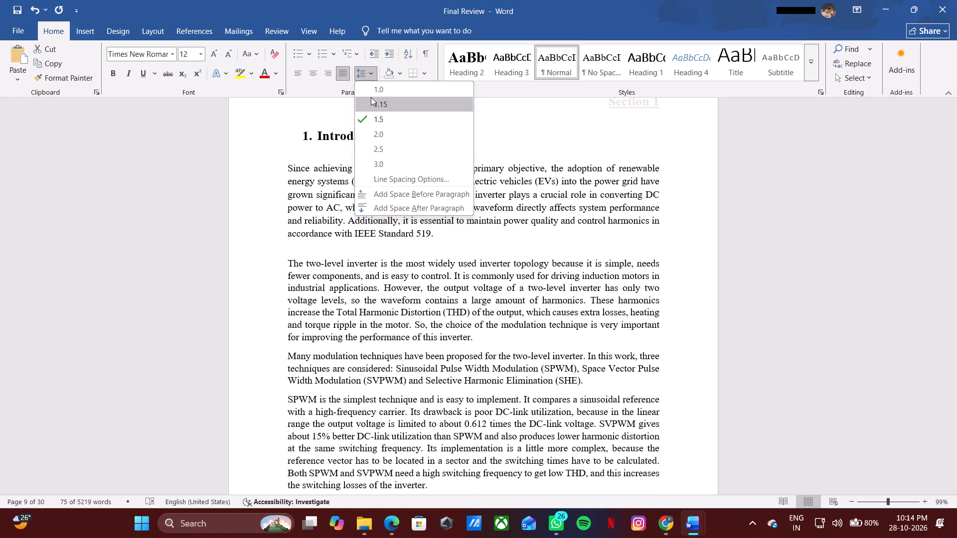
pyautogui.click(371, 98)
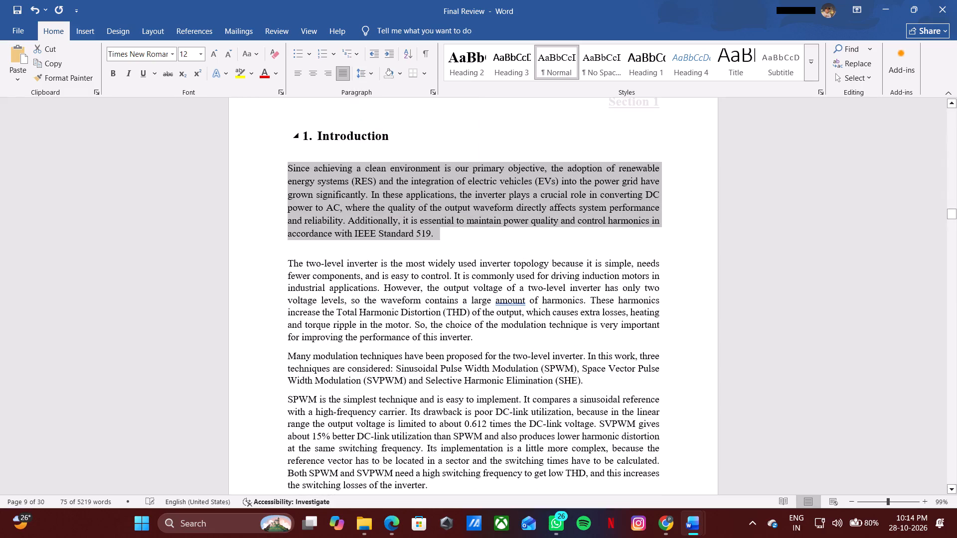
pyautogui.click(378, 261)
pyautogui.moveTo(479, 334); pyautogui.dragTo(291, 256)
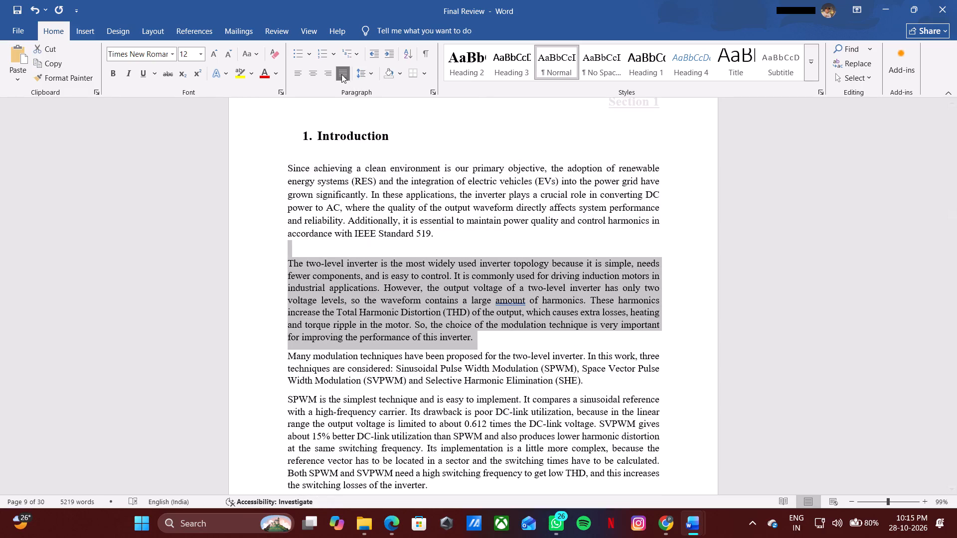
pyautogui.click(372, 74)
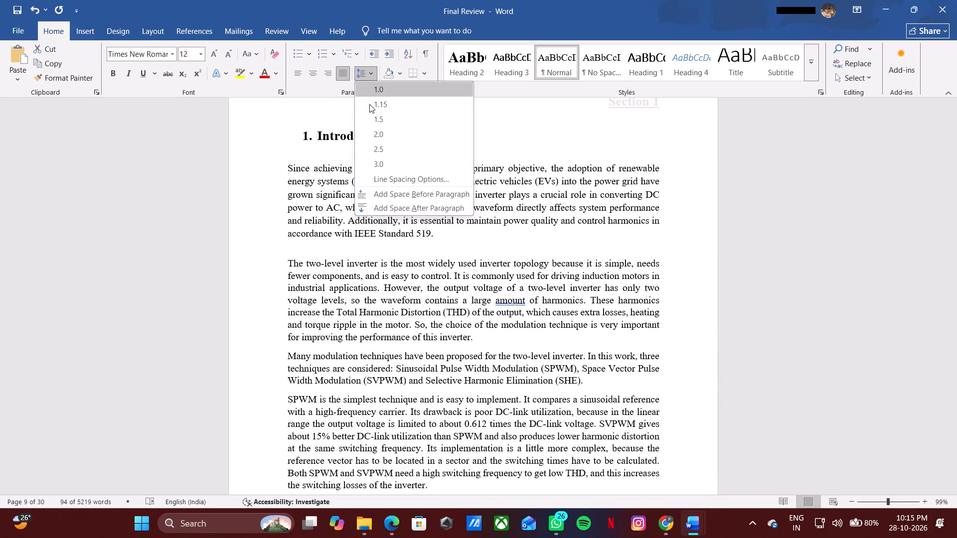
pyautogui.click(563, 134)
# Set the line spacing of all body paragraphs under 1. Introduction to 1.15.
pyautogui.moveTo(283, 158); pyautogui.dragTo(364, 292)
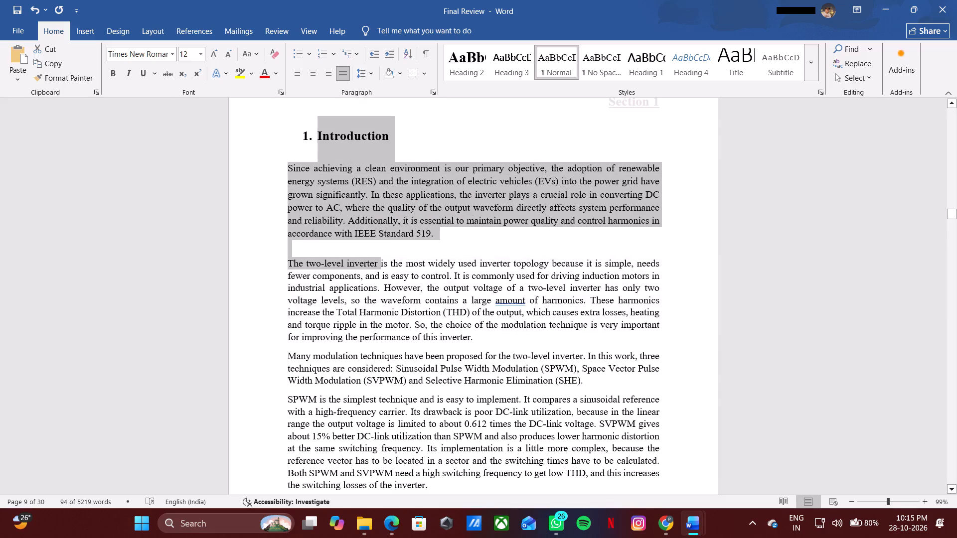
pyautogui.moveTo(364, 292); pyautogui.dragTo(375, 324)
pyautogui.click(279, 151)
pyautogui.click(286, 169)
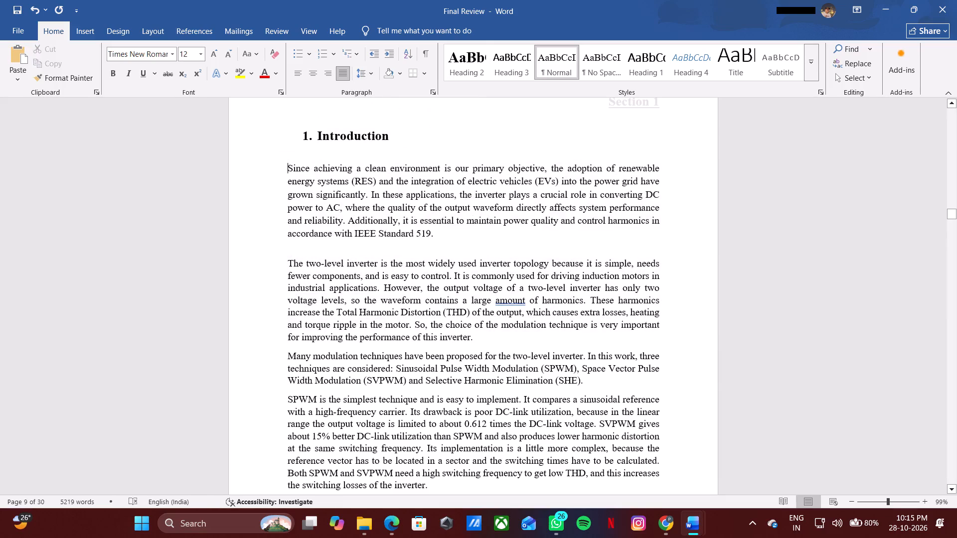
pyautogui.moveTo(286, 170); pyautogui.dragTo(391, 411)
pyautogui.scroll(-10, 396, 414)
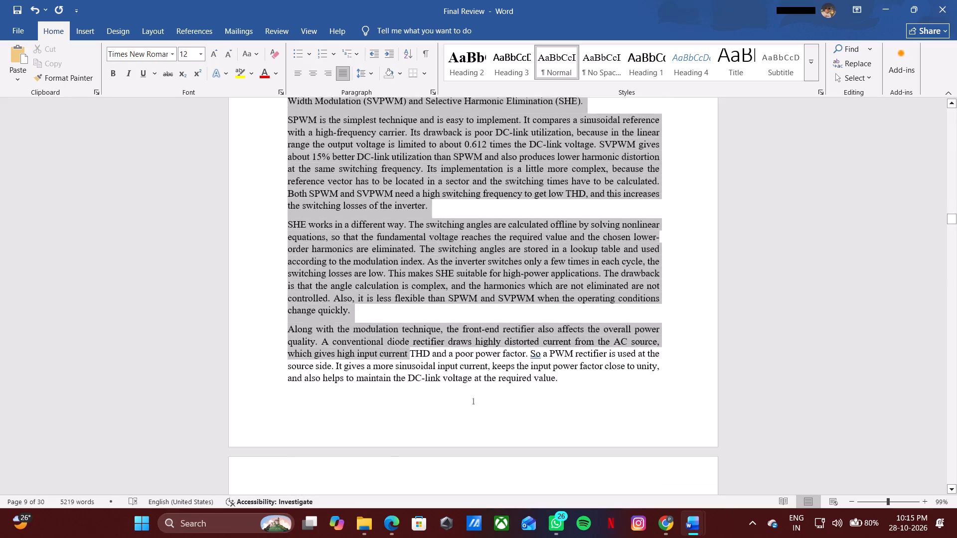
pyautogui.moveTo(391, 411); pyautogui.dragTo(390, 328)
pyautogui.scroll(-8, 391, 411)
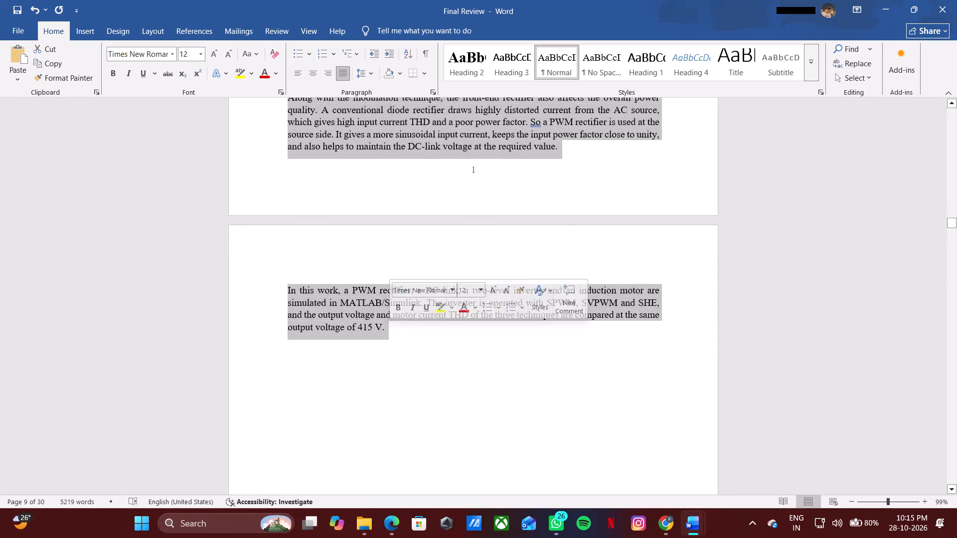
pyautogui.click(375, 72)
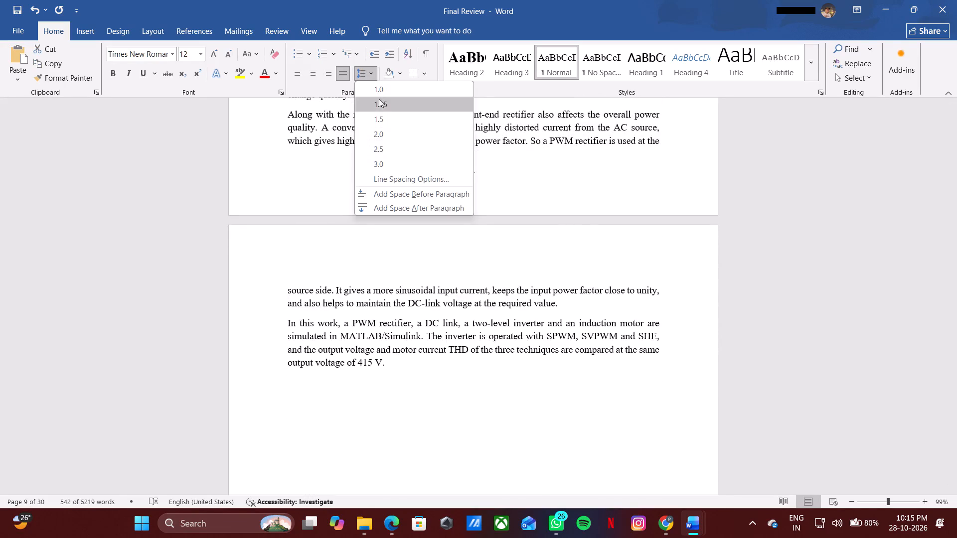
pyautogui.click(379, 99)
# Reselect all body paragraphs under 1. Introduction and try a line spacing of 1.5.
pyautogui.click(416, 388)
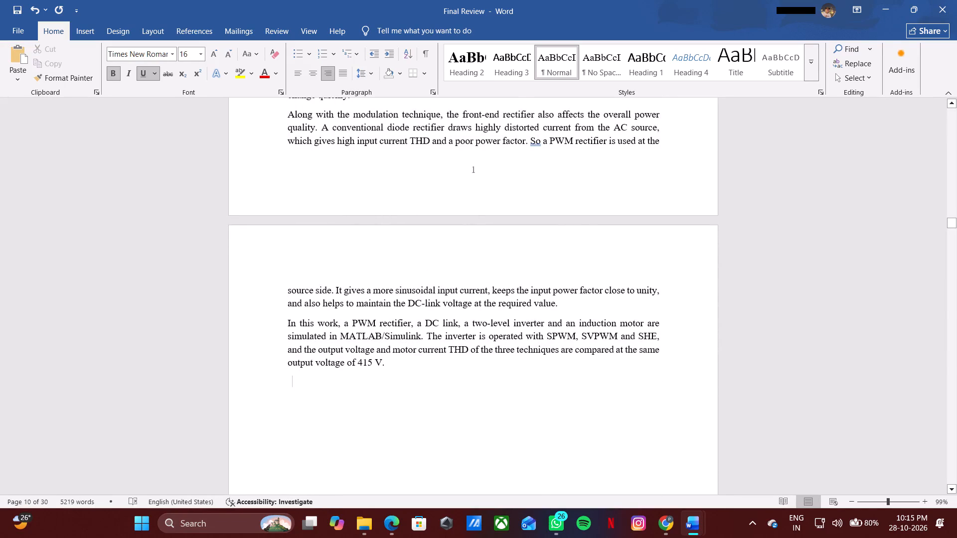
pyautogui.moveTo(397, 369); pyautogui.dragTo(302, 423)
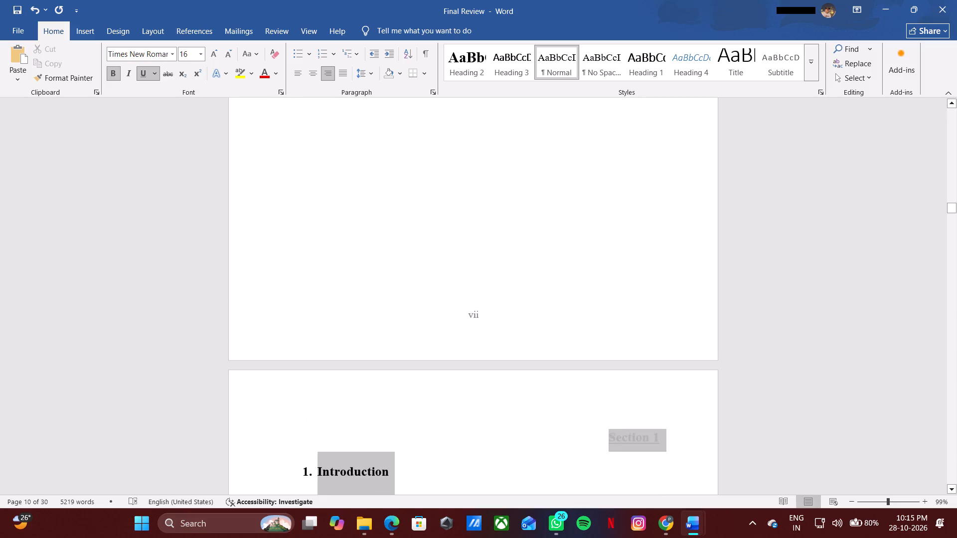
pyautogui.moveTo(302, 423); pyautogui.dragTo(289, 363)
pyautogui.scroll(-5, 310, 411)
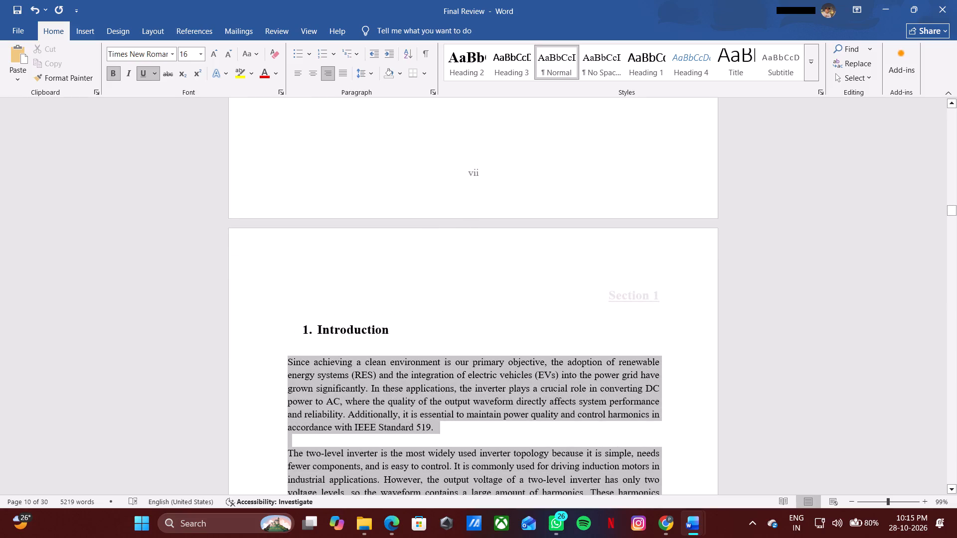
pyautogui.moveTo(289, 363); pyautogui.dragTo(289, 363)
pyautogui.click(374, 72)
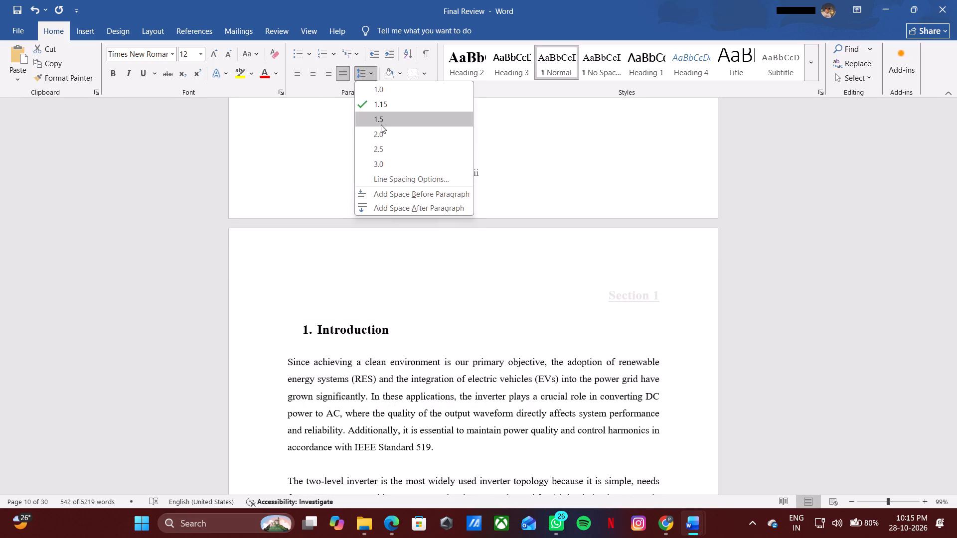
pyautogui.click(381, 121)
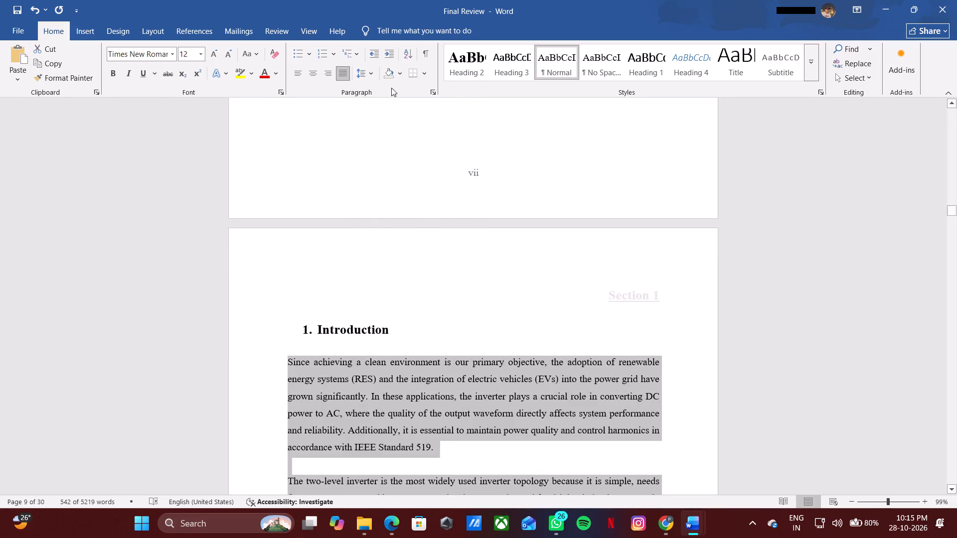
# Set the selected Introduction paragraphs to 1.15 line spacing.
pyautogui.click(375, 72)
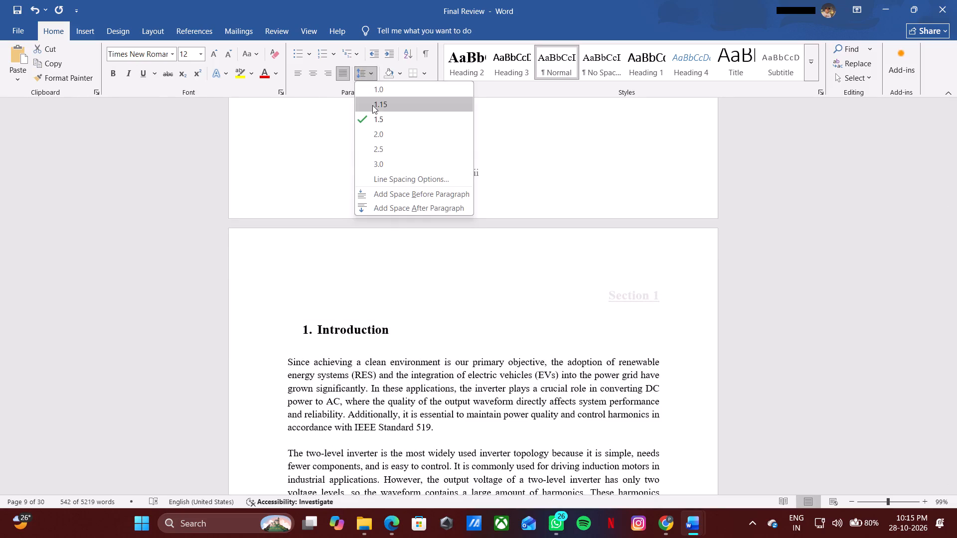
pyautogui.click(372, 105)
# Set the line spacing of the opening paragraph under 2. Literature Review to 1.15.
pyautogui.scroll(-18, 520, 325)
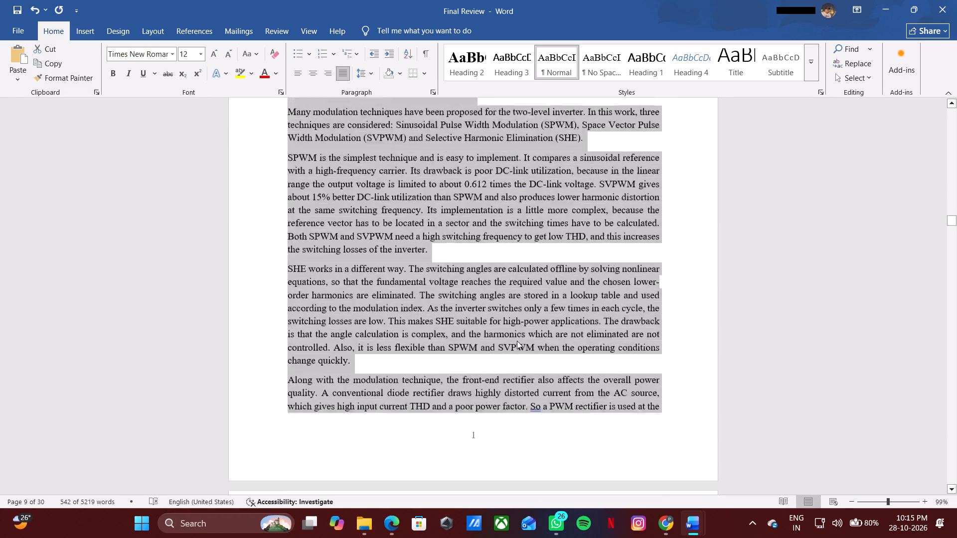
pyautogui.scroll(-20, 517, 341)
pyautogui.scroll(-16, 517, 341)
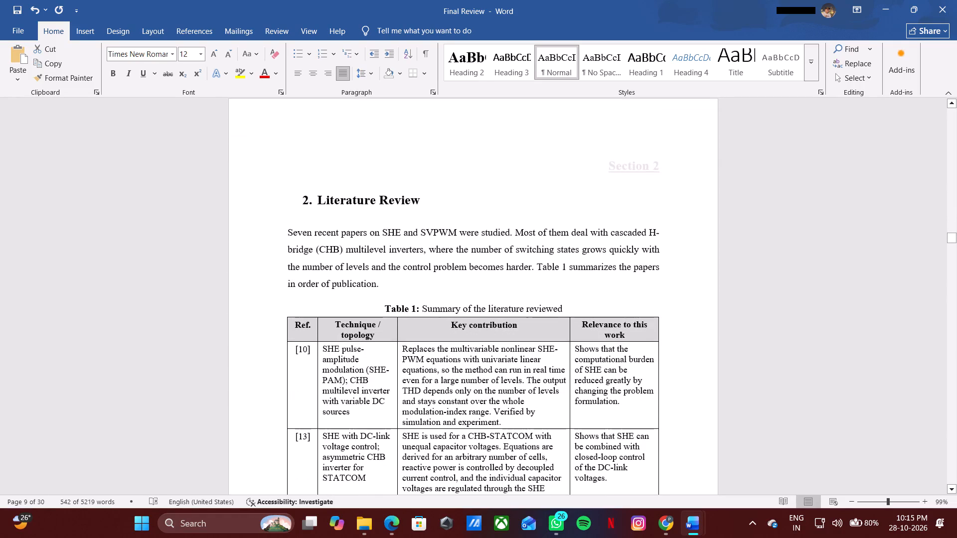
pyautogui.click(287, 228)
pyautogui.moveTo(284, 230); pyautogui.dragTo(389, 283)
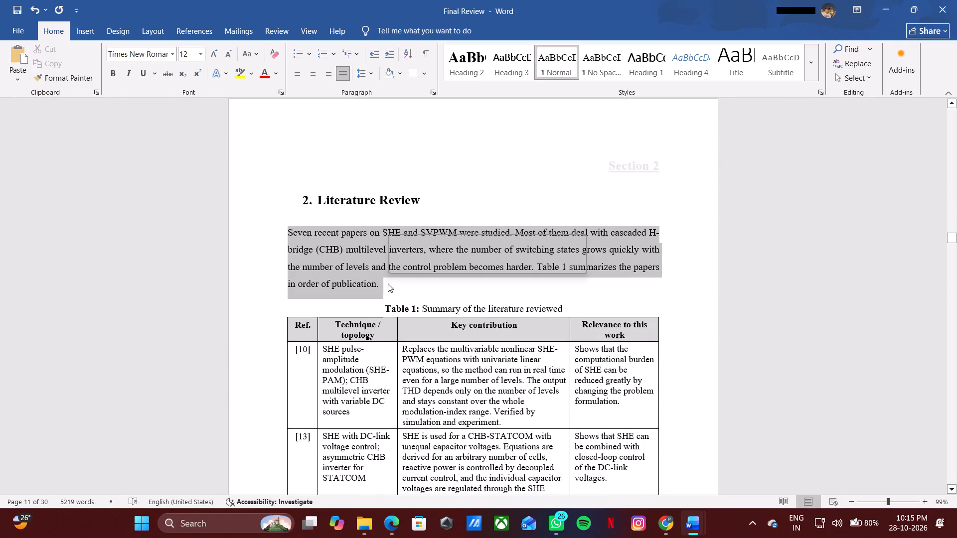
pyautogui.click(365, 72)
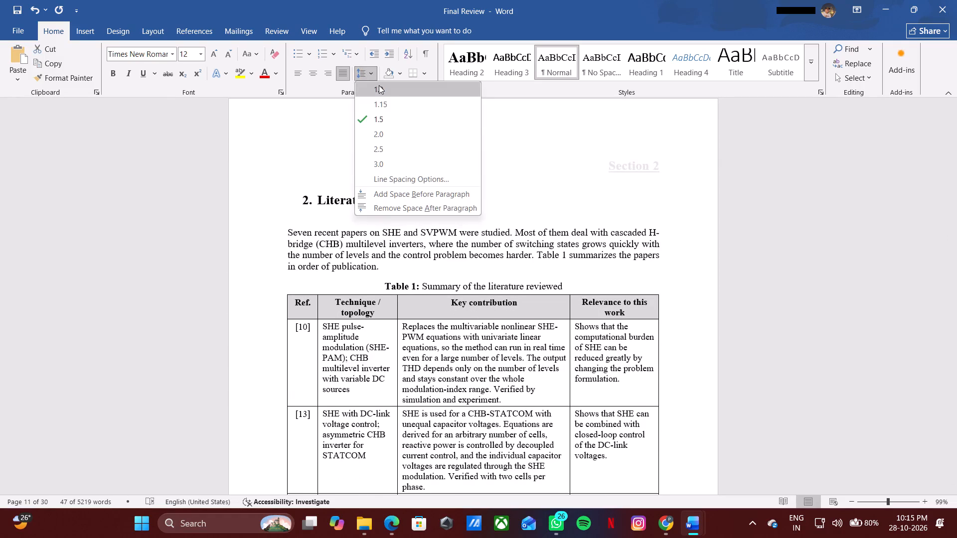
pyautogui.moveTo(379, 85); pyautogui.dragTo(388, 105)
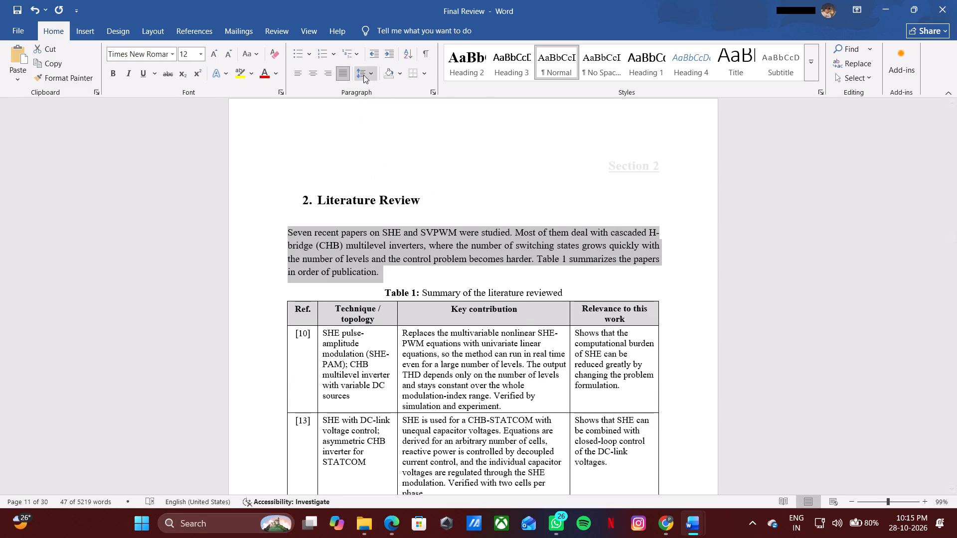
pyautogui.click(371, 76)
pyautogui.click(381, 107)
# Set the line spacing of the two closing paragraphs after Table 1 to 1.15.
pyautogui.scroll(-5, 545, 308)
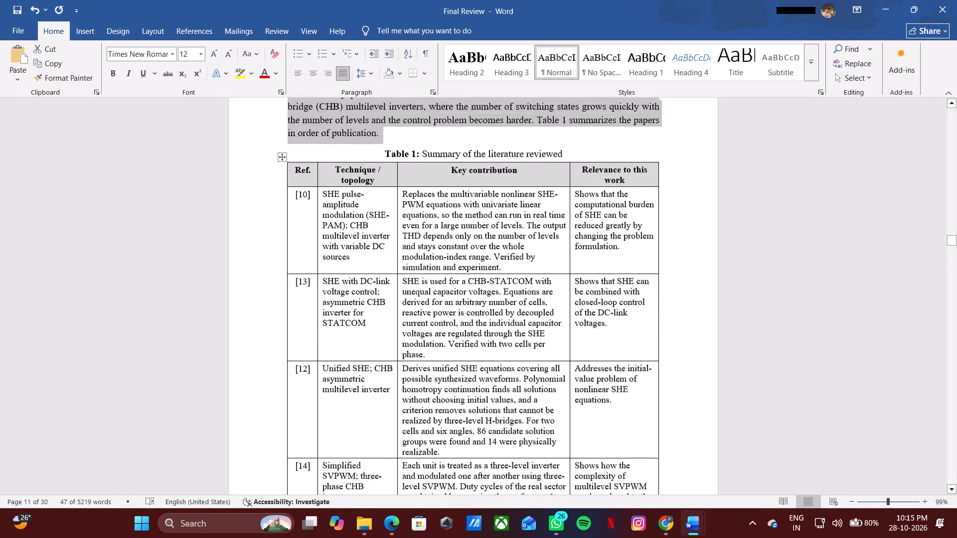
pyautogui.scroll(-17, 544, 296)
pyautogui.scroll(-11, 532, 282)
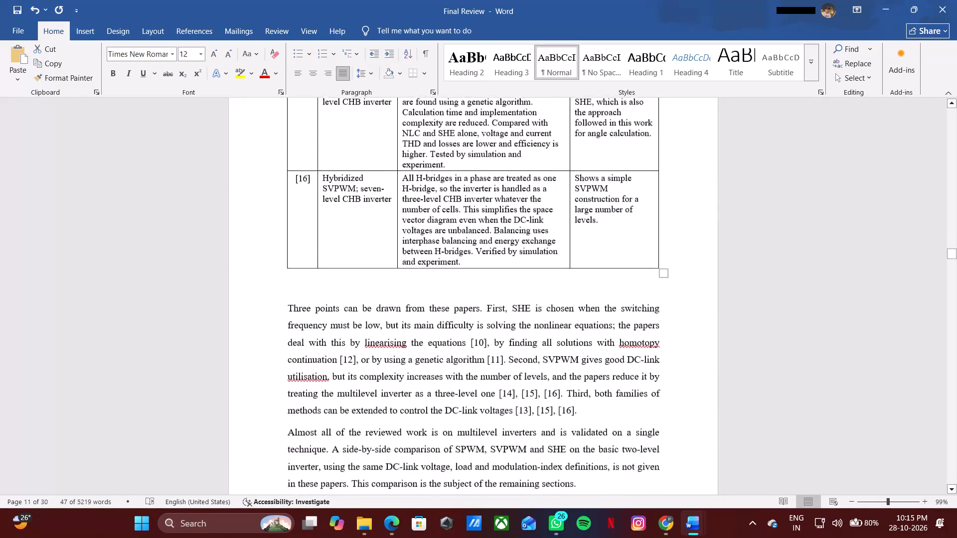
pyautogui.scroll(-5, 531, 293)
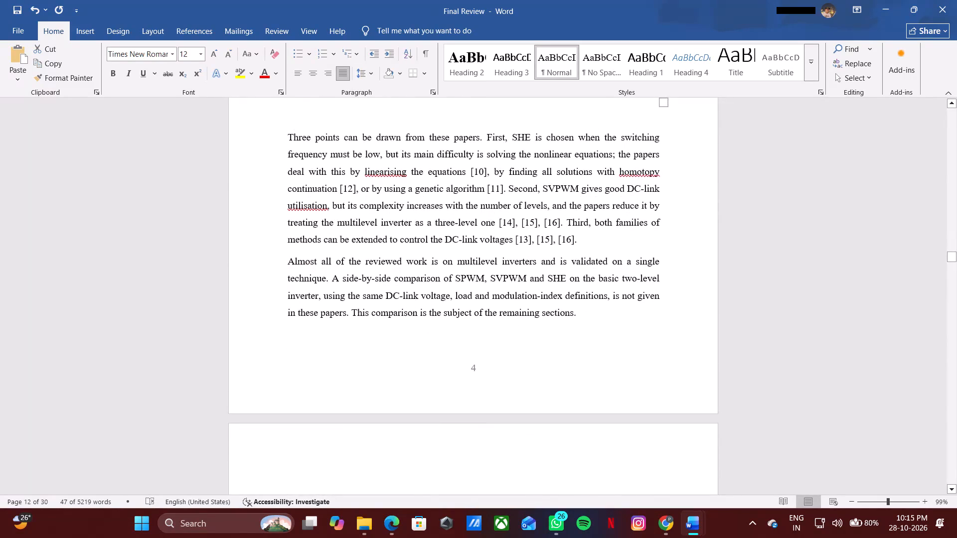
pyautogui.moveTo(600, 324); pyautogui.dragTo(284, 144)
pyautogui.click(369, 68)
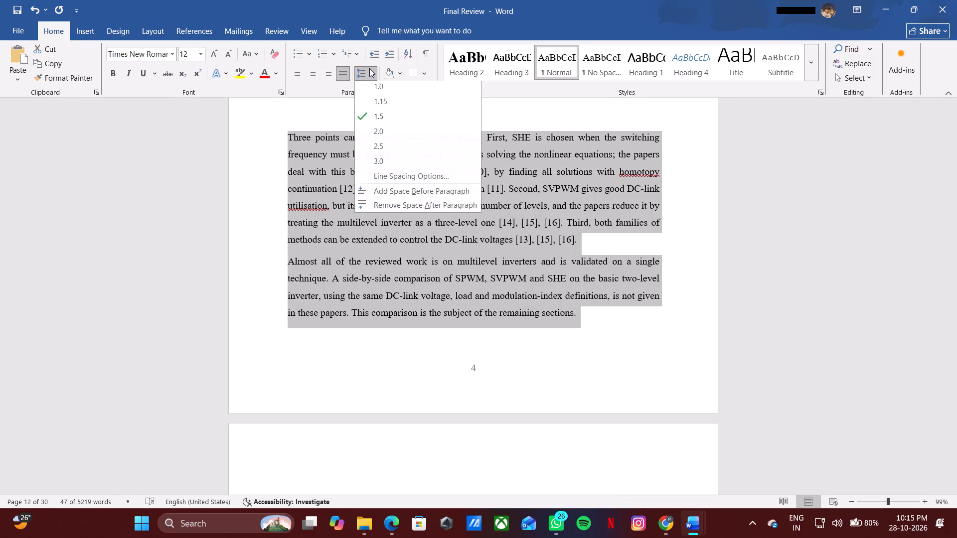
pyautogui.click(383, 108)
pyautogui.click(611, 205)
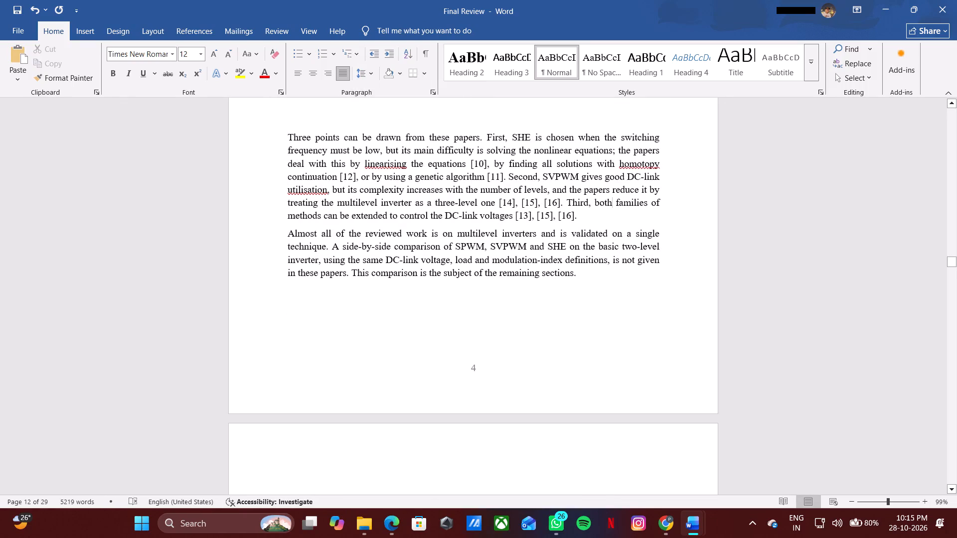
# Replace the flagged words in the "Three points" paragraph with the spelling suggestions homotropy, linearizing and utilization.
pyautogui.click(651, 160)
pyautogui.rightClick(651, 160)
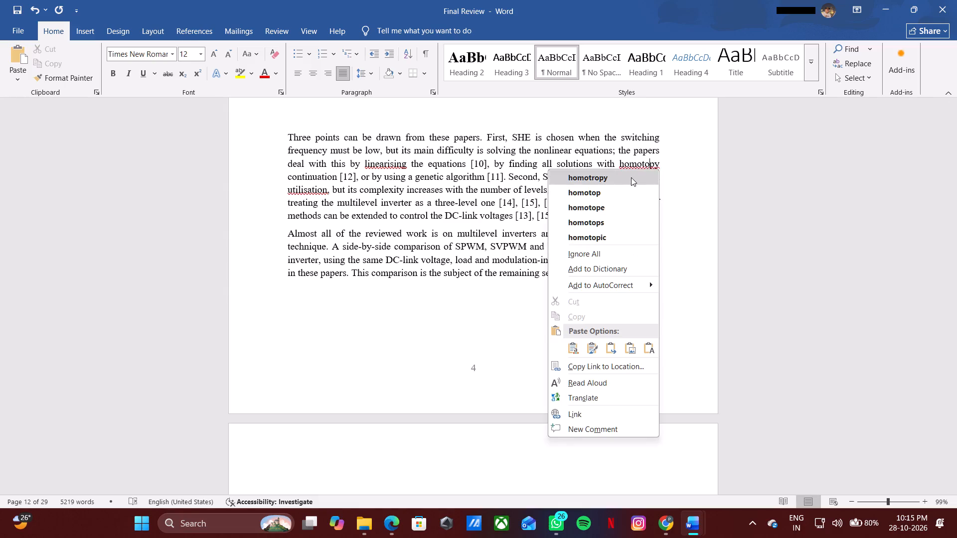
pyautogui.click(631, 177)
pyautogui.click(391, 165)
pyautogui.rightClick(391, 165)
pyautogui.click(374, 175)
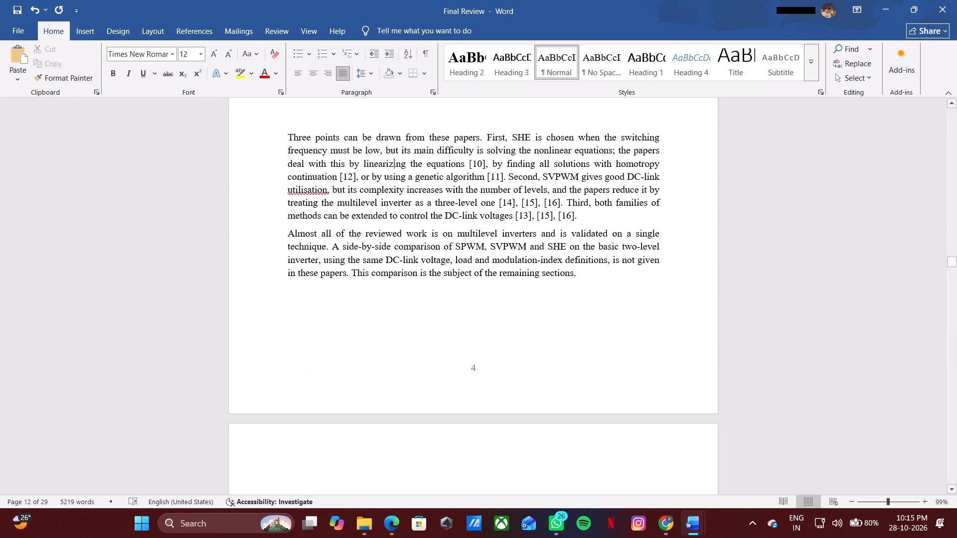
pyautogui.click(306, 193)
pyautogui.rightClick(306, 193)
pyautogui.click(297, 201)
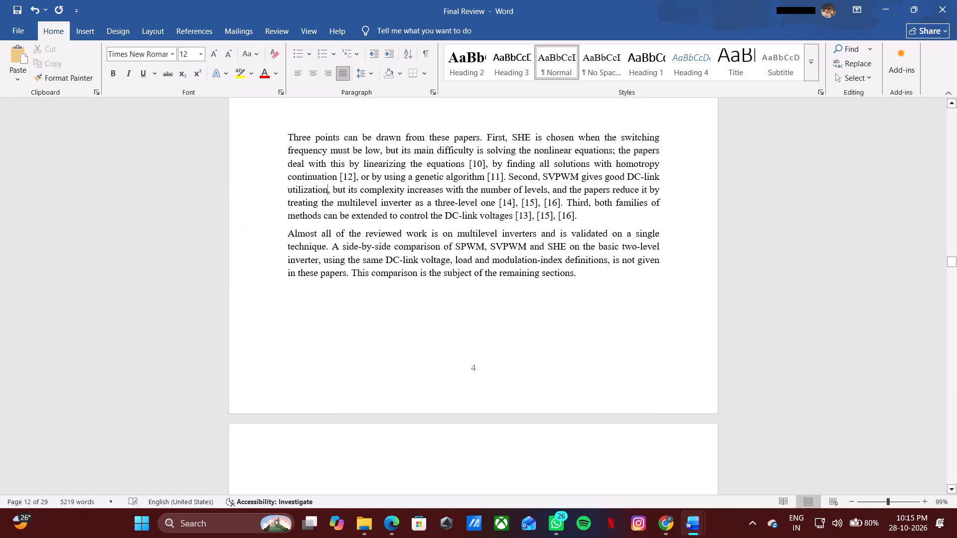
# Insert a blank line between the two closing paragraphs of the Literature Review.
pyautogui.click(588, 219)
pyautogui.press('Return')
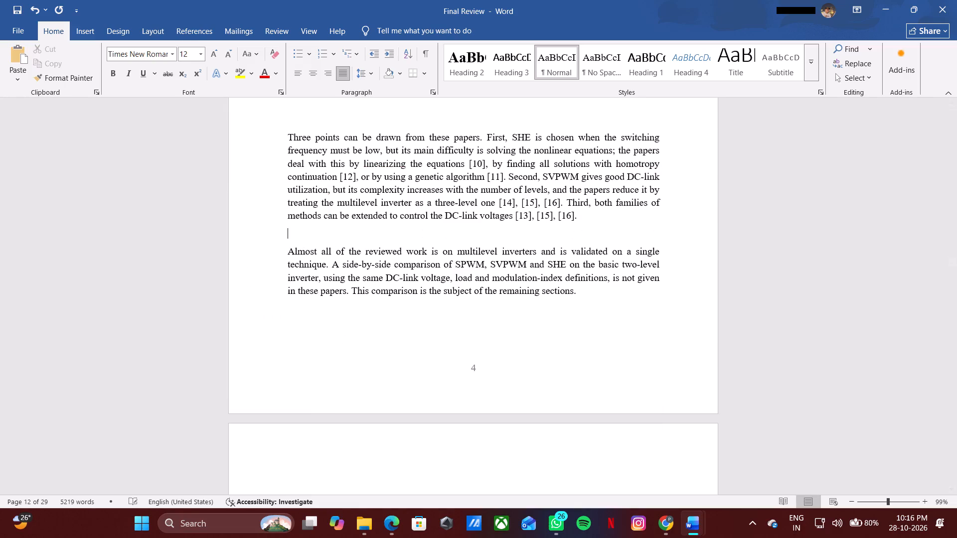
# Delete the extra blank line between Table 1 and the "Three points" paragraph.
pyautogui.scroll(3, 589, 233)
pyautogui.click(344, 208)
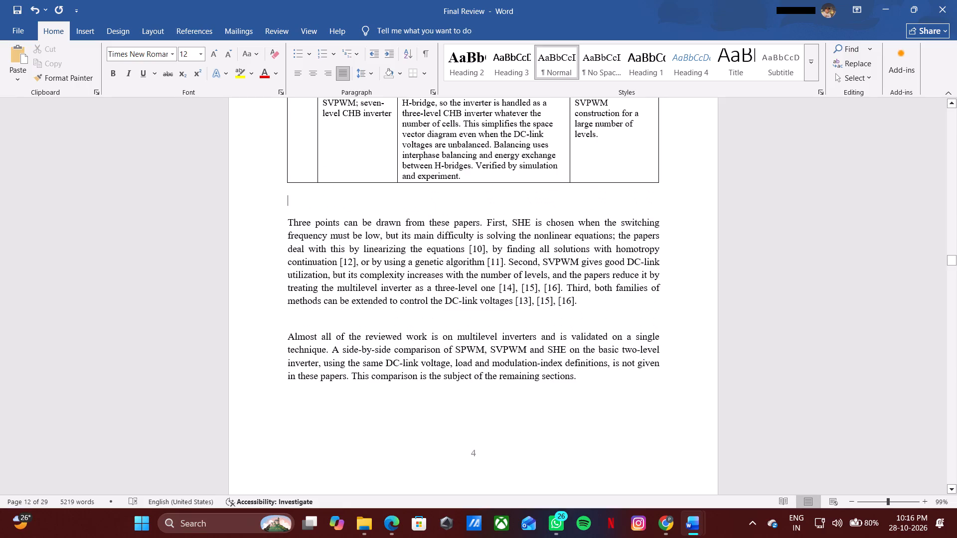
pyautogui.press('BackSpace')
pyautogui.click(299, 201)
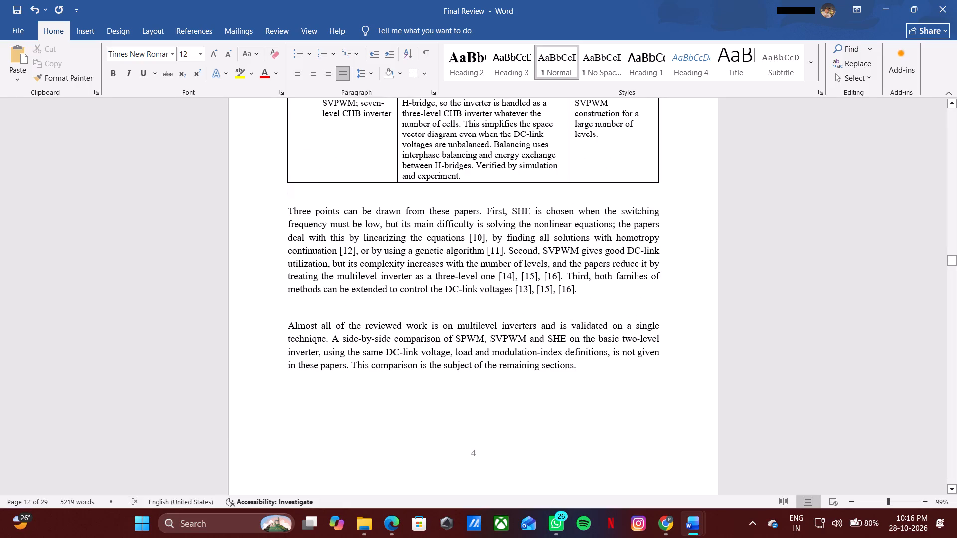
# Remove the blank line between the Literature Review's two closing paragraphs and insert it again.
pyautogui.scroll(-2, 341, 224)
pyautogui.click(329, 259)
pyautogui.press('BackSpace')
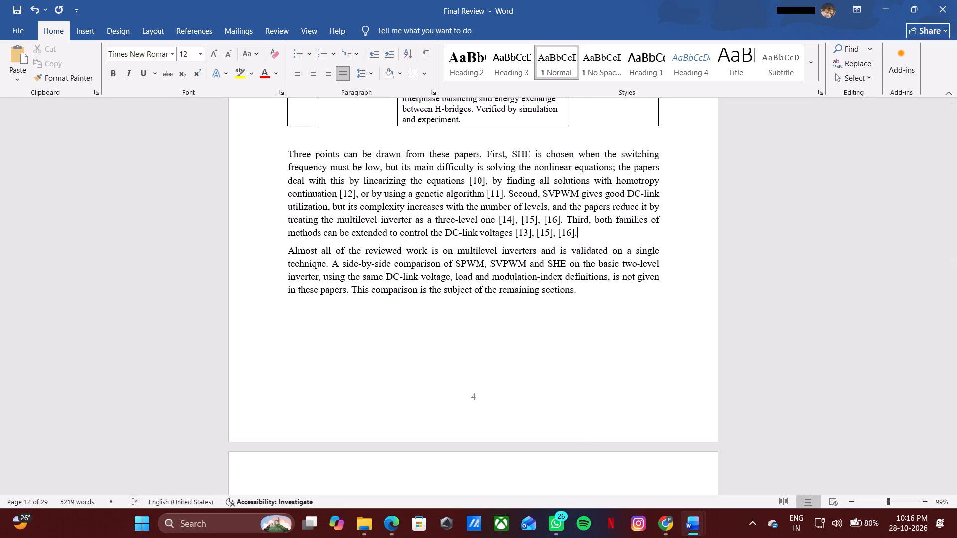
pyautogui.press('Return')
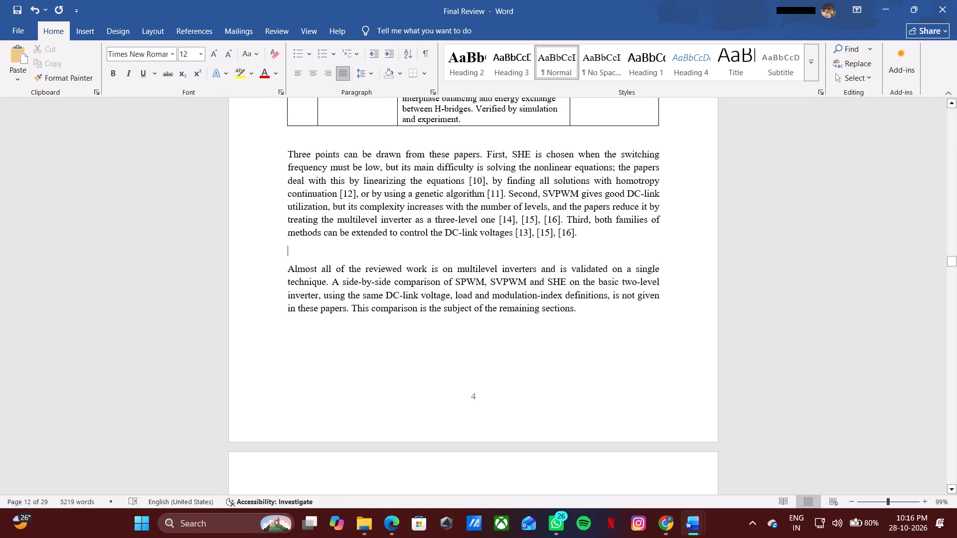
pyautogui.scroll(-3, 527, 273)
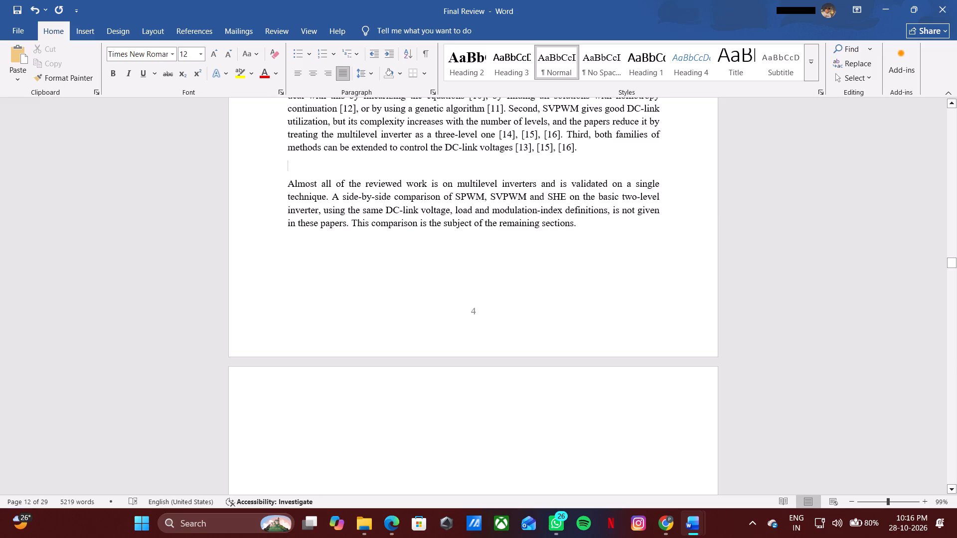
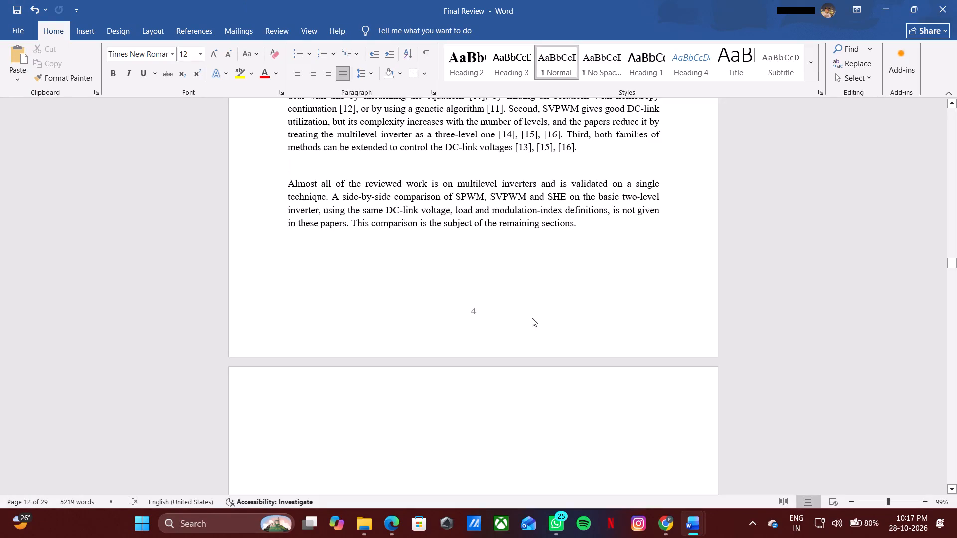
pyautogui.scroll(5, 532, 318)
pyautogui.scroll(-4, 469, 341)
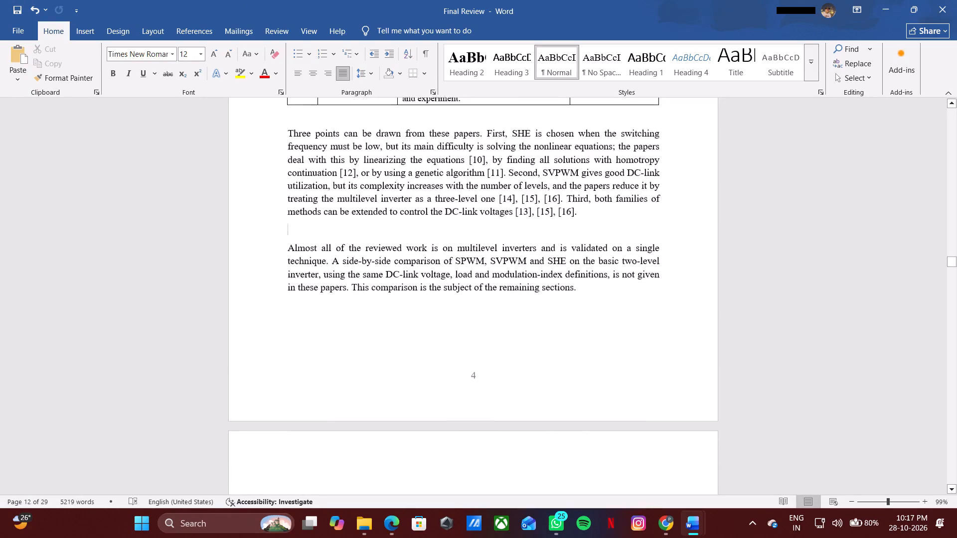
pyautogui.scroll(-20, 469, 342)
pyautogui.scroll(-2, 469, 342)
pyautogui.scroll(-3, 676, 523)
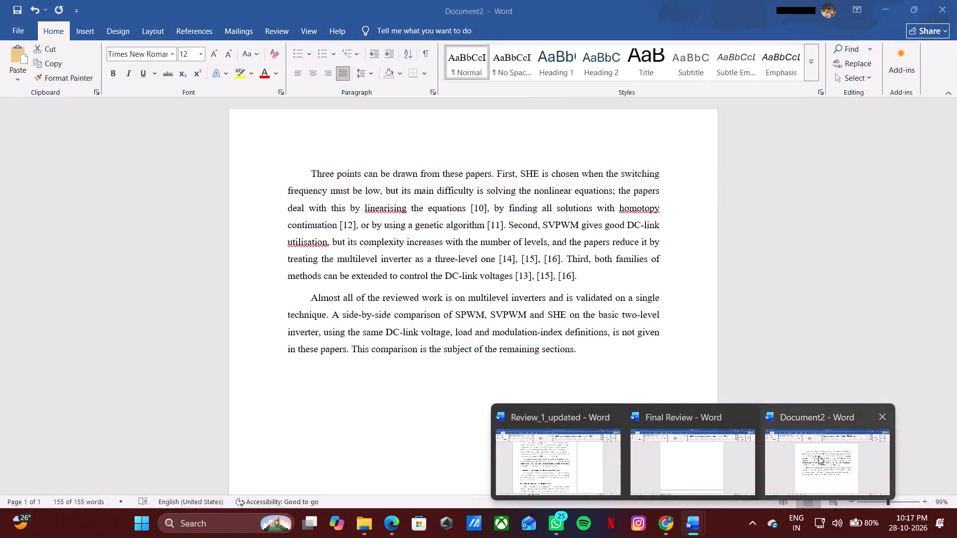
# Switch to Review_1_updated and copy the section 3 heading text "Modulation Techniques for the Two-Level Inverter" without its number.
pyautogui.click(541, 461)
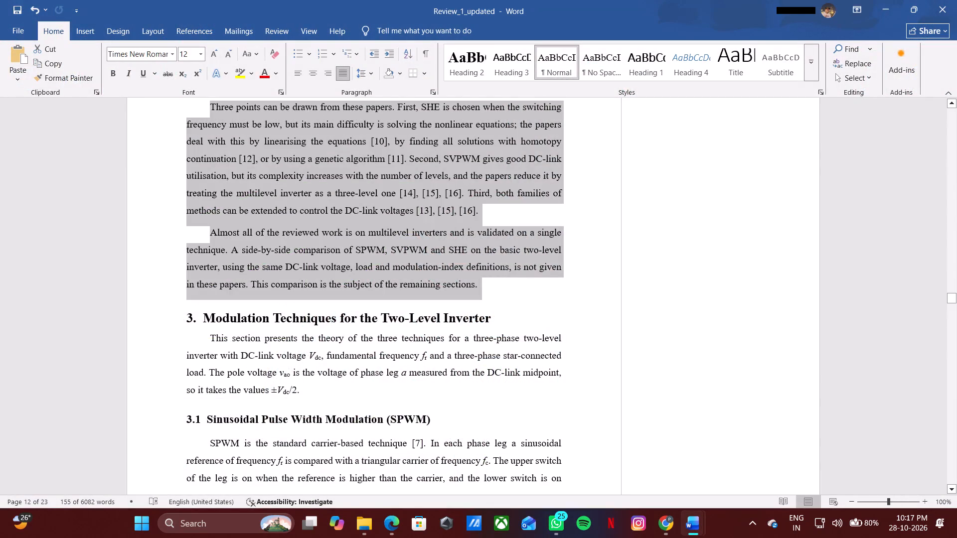
pyautogui.click(317, 397)
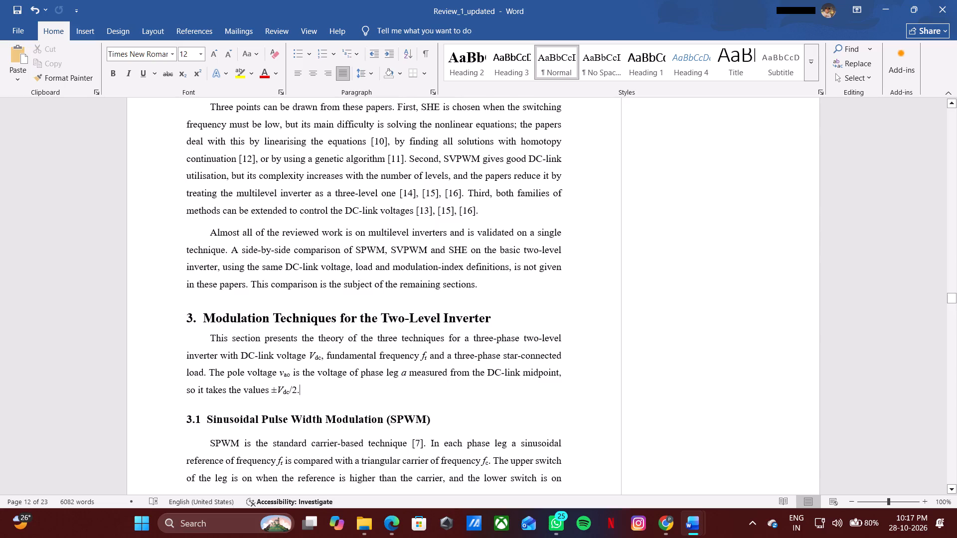
pyautogui.moveTo(308, 391); pyautogui.dragTo(214, 342)
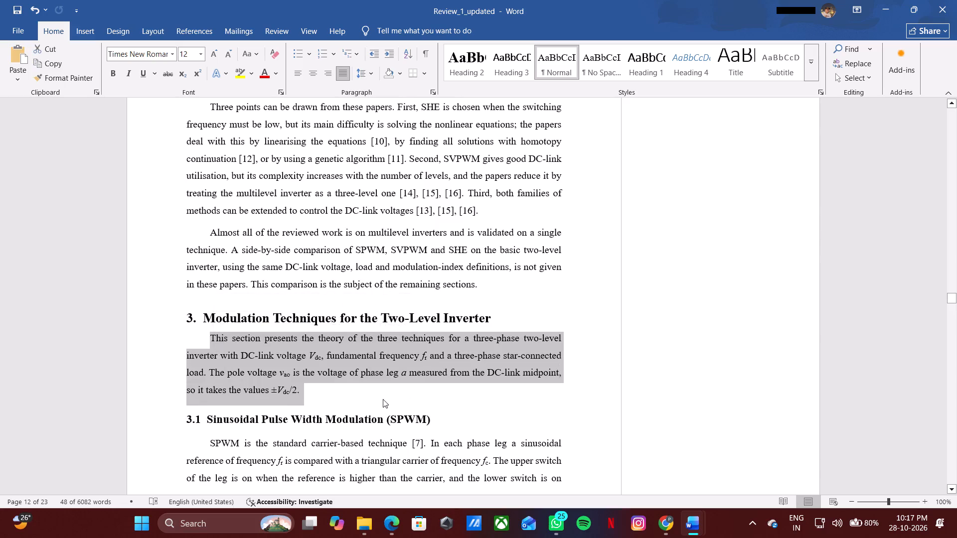
pyautogui.click(383, 399)
pyautogui.moveTo(510, 317); pyautogui.dragTo(181, 331)
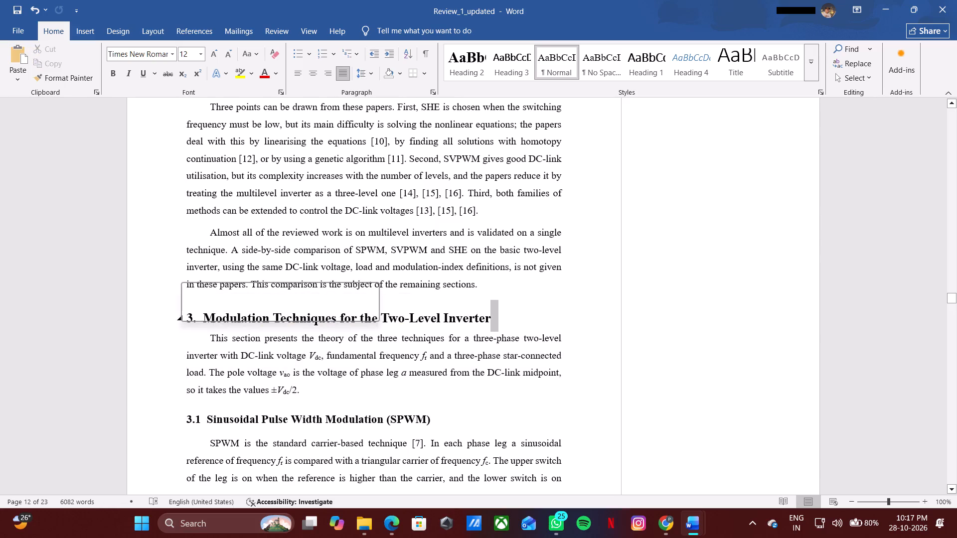
pyautogui.click(528, 319)
pyautogui.moveTo(495, 315); pyautogui.dragTo(259, 334)
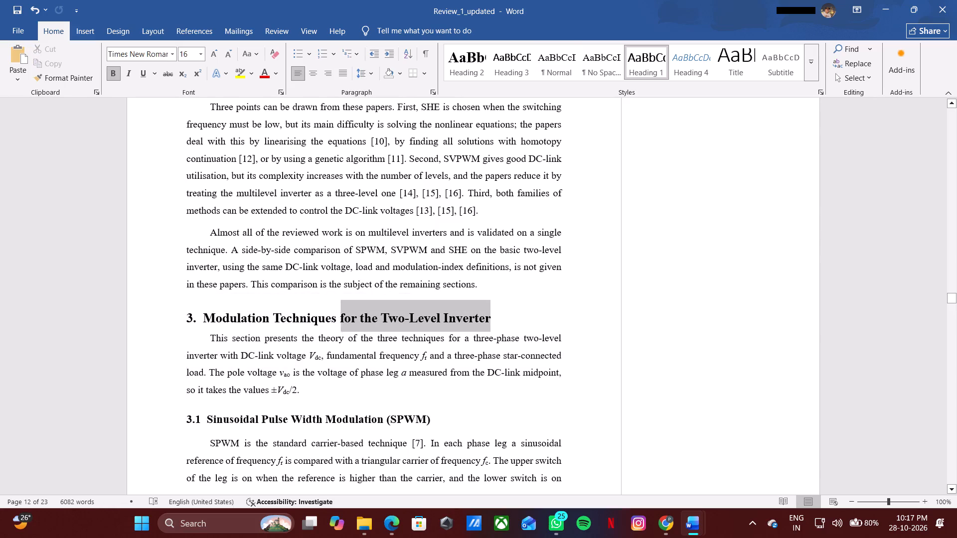
pyautogui.moveTo(259, 334); pyautogui.dragTo(185, 320)
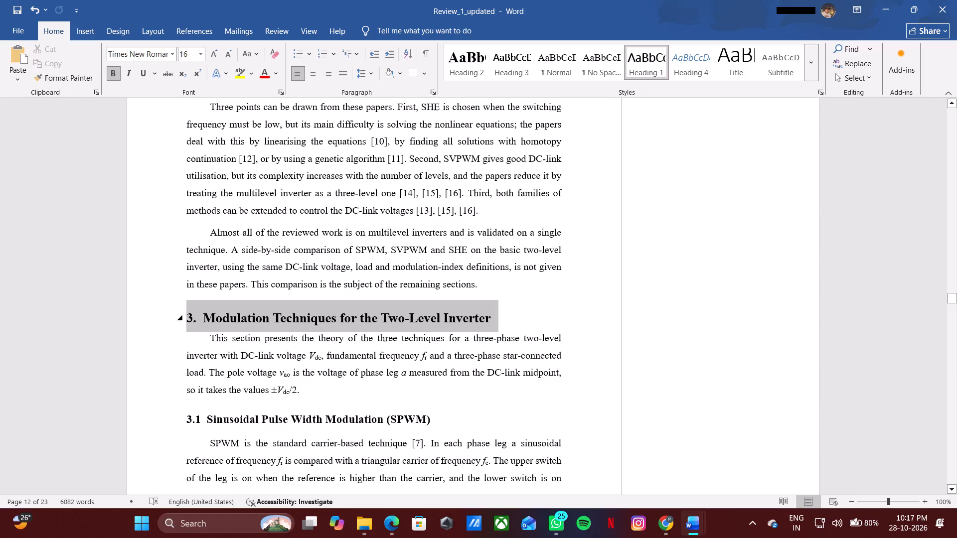
pyautogui.moveTo(185, 320); pyautogui.dragTo(184, 319)
pyautogui.click(489, 320)
pyautogui.moveTo(492, 320); pyautogui.dragTo(492, 320)
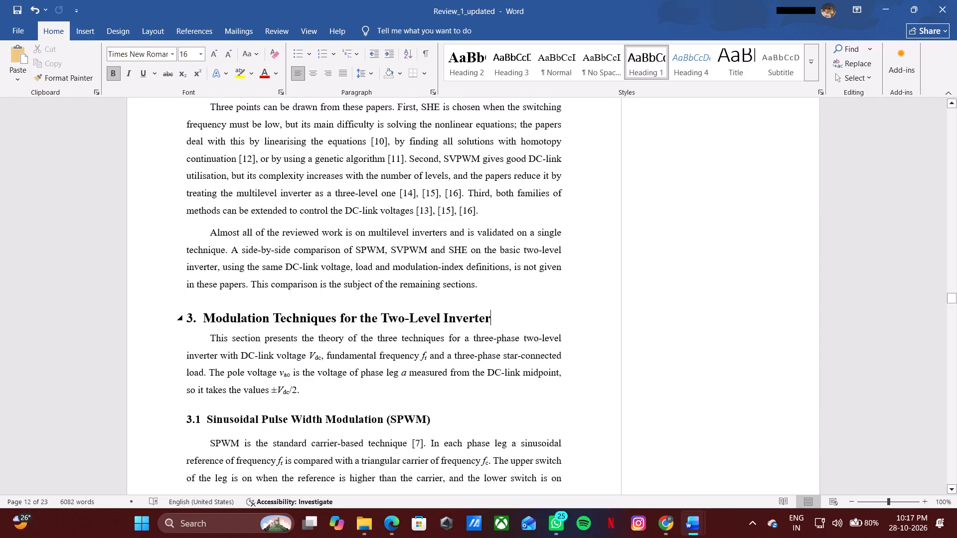
pyautogui.moveTo(492, 320); pyautogui.dragTo(219, 324)
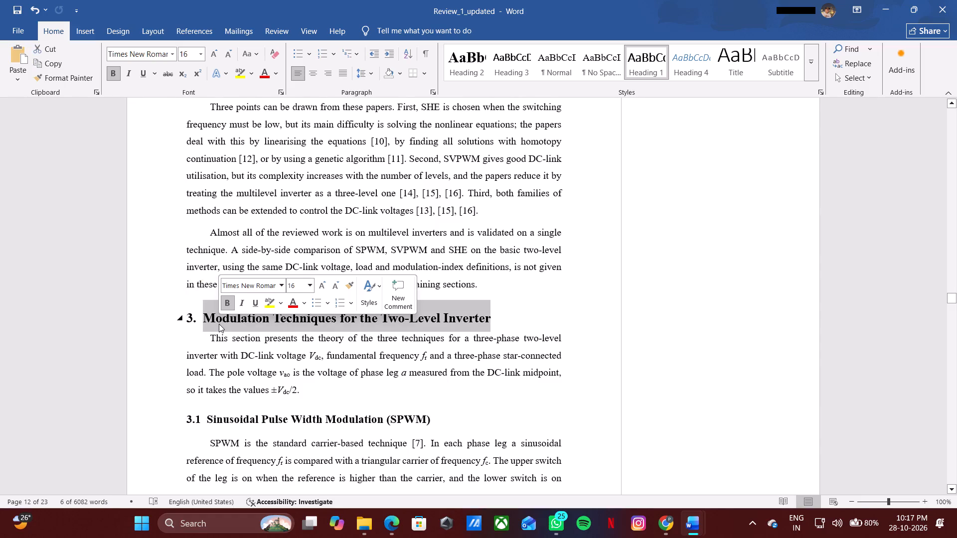
pyautogui.hotkey('ctrl', 'c')
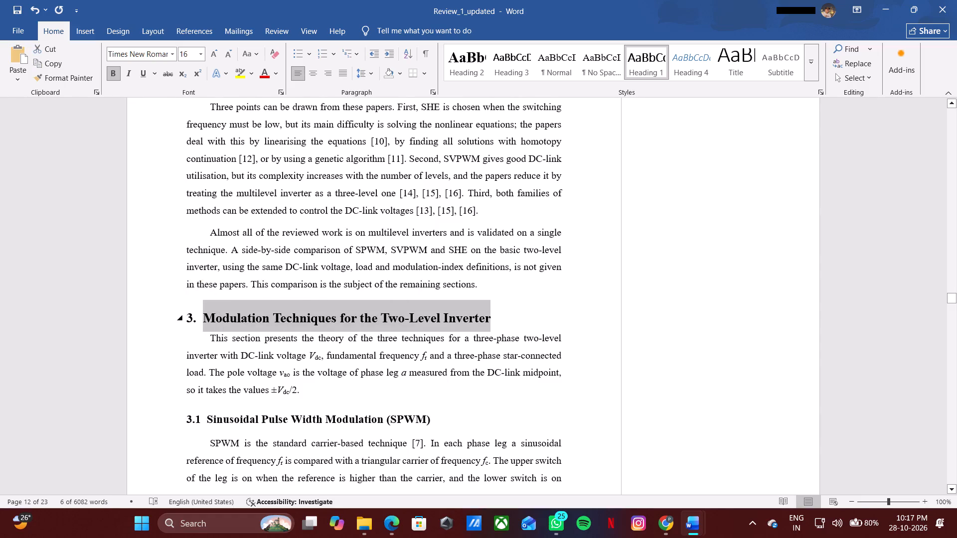
pyautogui.click(520, 323)
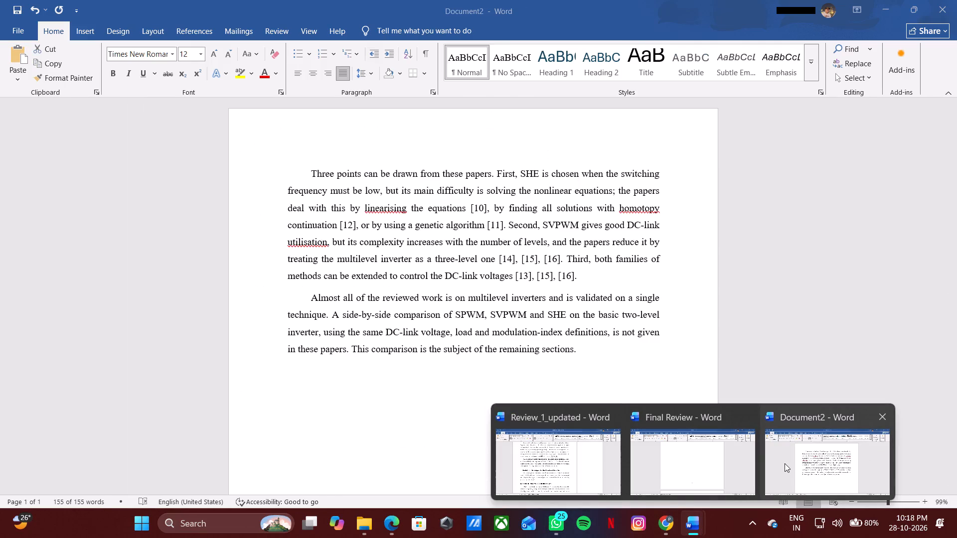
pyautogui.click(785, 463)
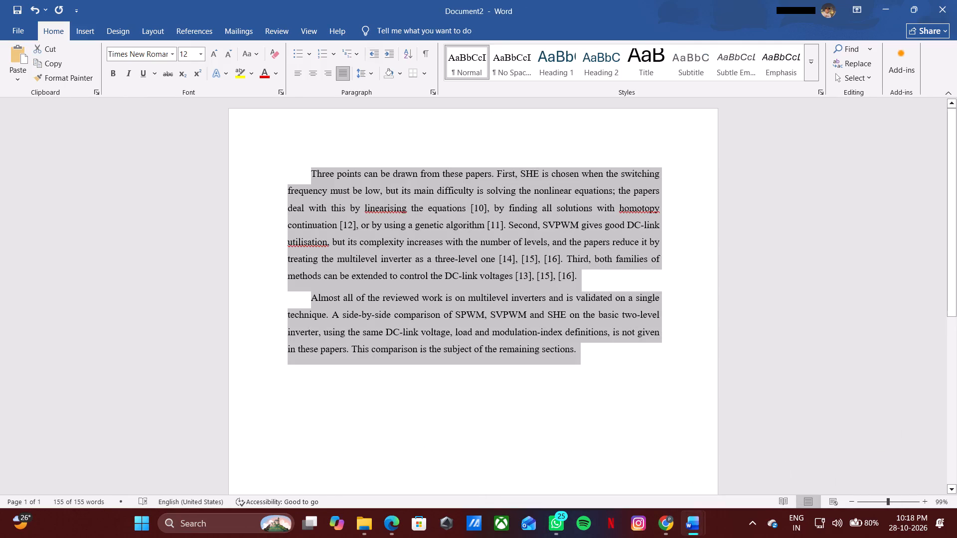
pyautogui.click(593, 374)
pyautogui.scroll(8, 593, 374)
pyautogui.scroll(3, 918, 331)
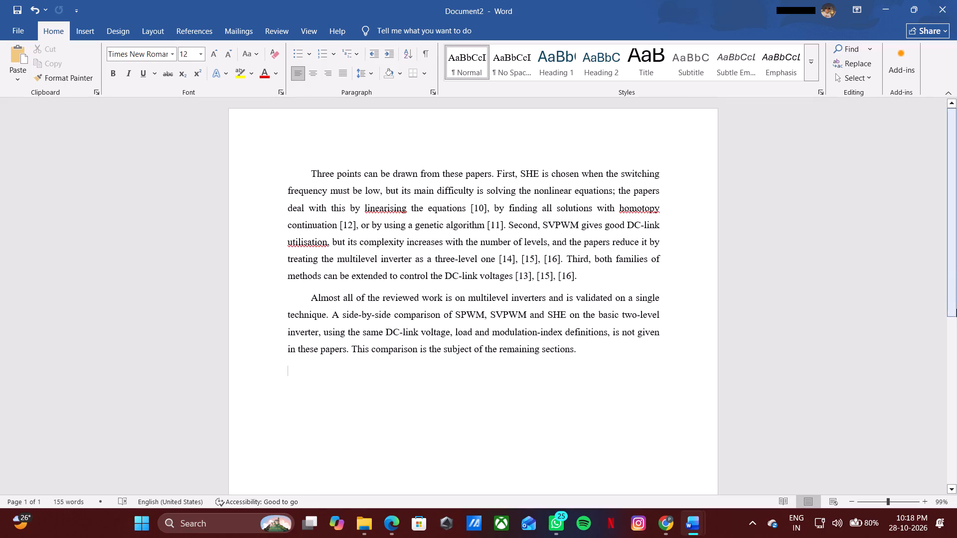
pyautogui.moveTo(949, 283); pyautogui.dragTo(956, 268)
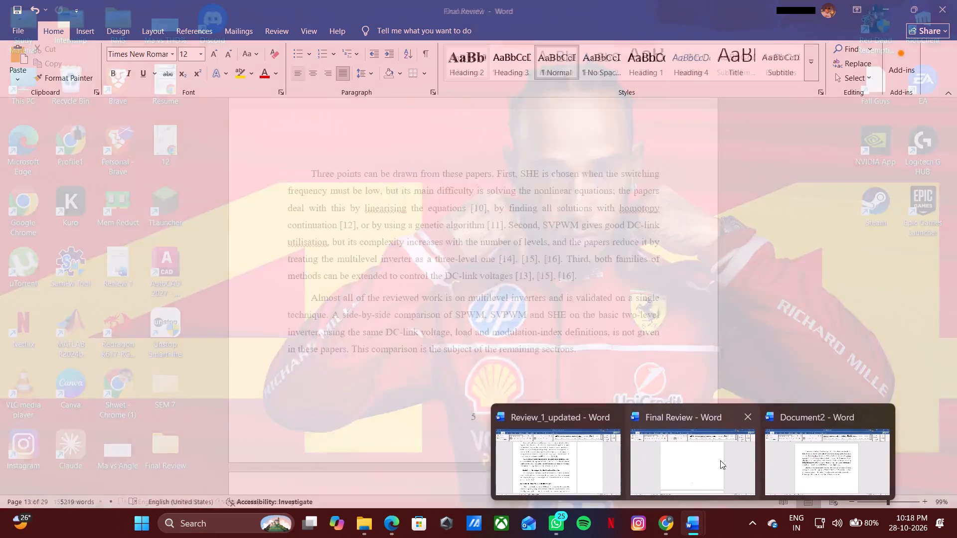
# Switch to Final Review and show the formatting marks around the blank page after the Literature Review.
pyautogui.click(685, 459)
pyautogui.scroll(16, 484, 355)
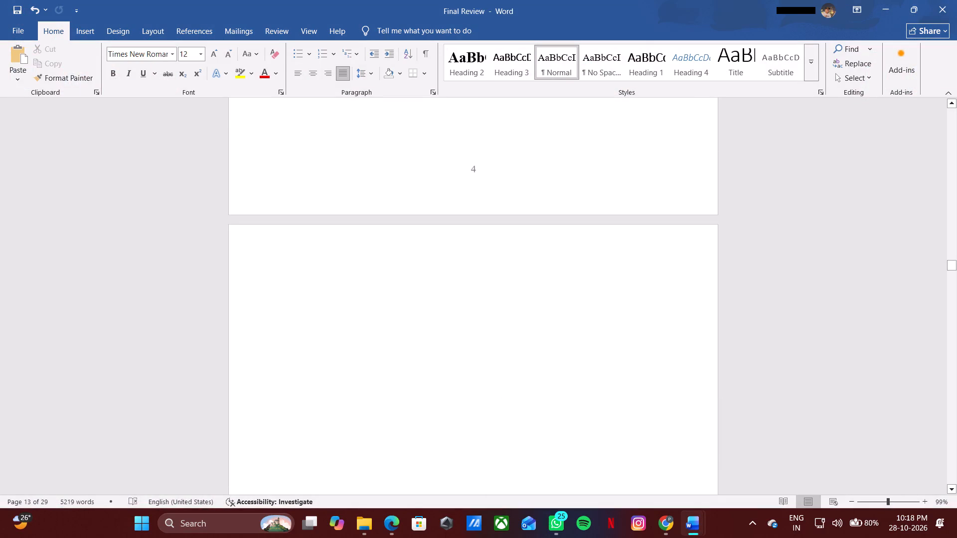
pyautogui.scroll(-5, 485, 351)
pyautogui.scroll(5, 485, 354)
pyautogui.click(477, 349)
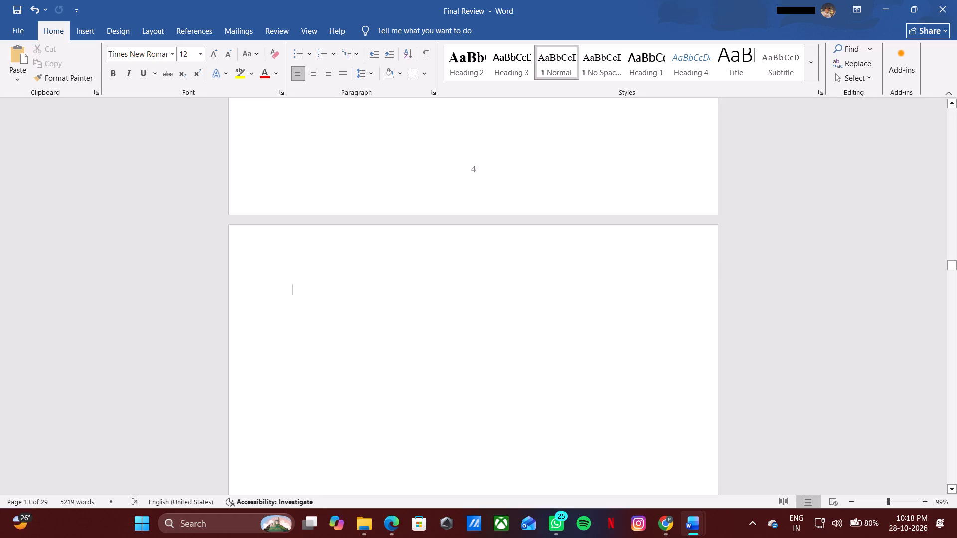
pyautogui.click(427, 56)
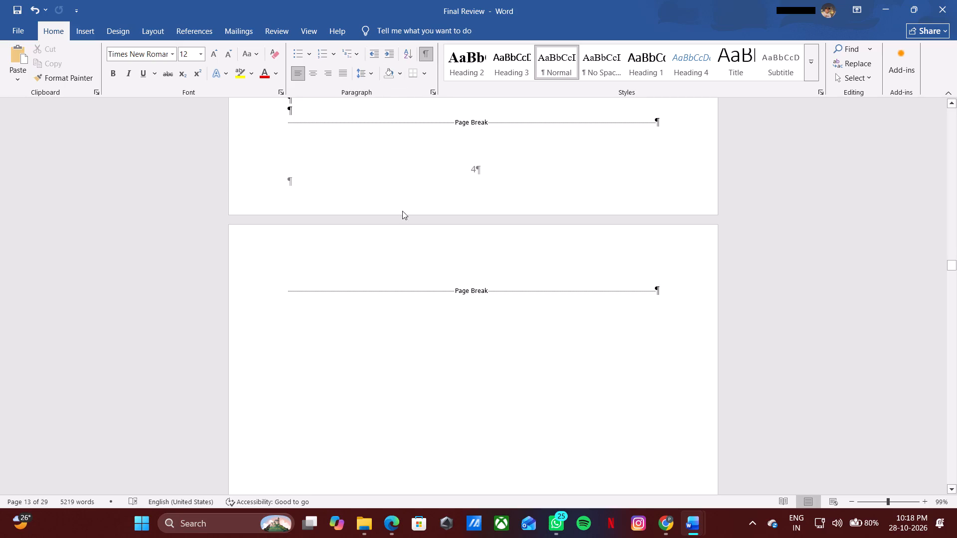
# Delete the two page breaks between the Literature Review's closing paragraph and the "SPWM, SVPWM and SHE Comparison" heading.
pyautogui.scroll(4, 469, 268)
pyautogui.scroll(-2, 477, 302)
pyautogui.click(491, 347)
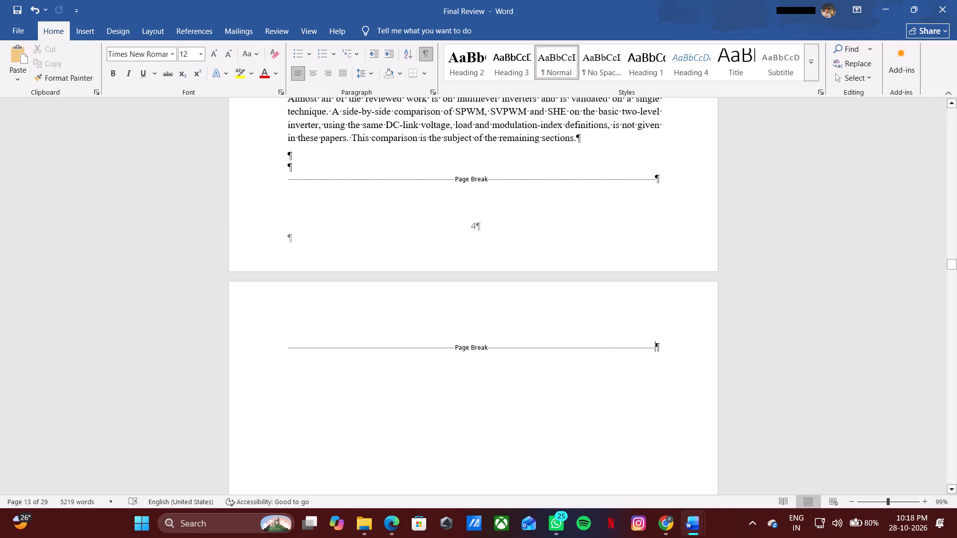
pyautogui.press('BackSpace')
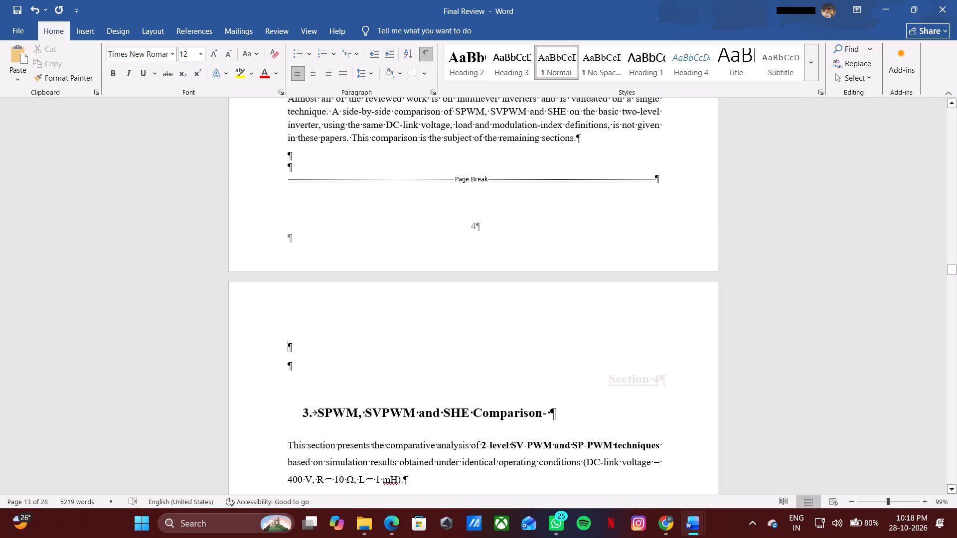
pyautogui.press('BackSpace')
pyautogui.press('BackSpace')
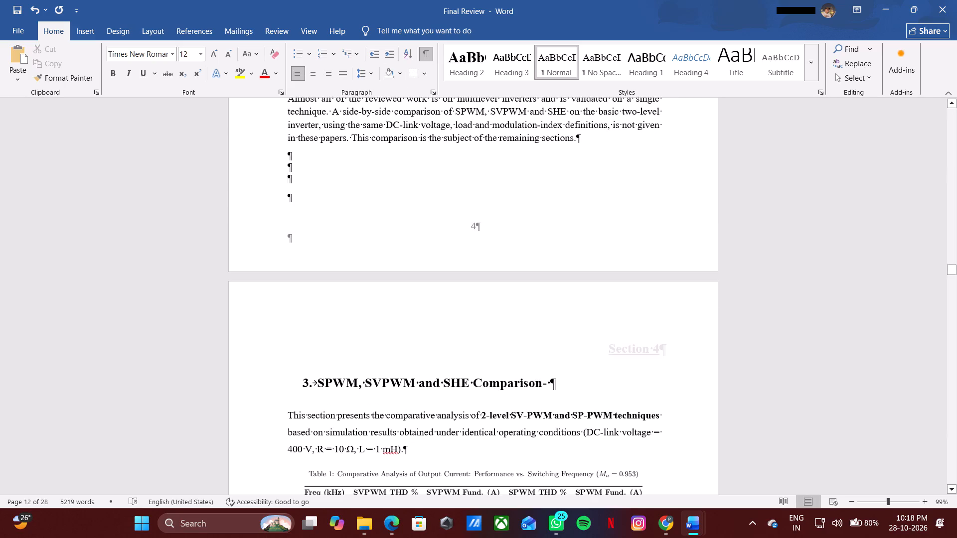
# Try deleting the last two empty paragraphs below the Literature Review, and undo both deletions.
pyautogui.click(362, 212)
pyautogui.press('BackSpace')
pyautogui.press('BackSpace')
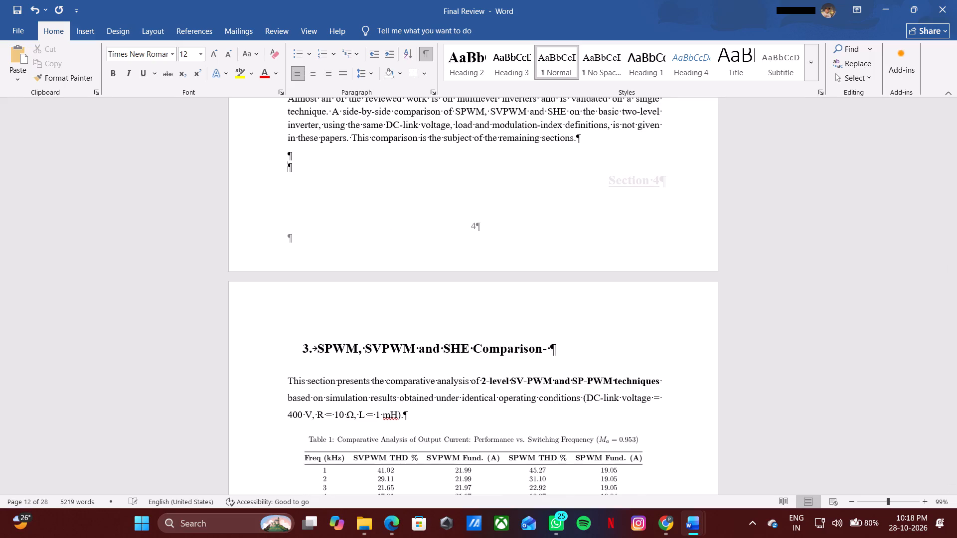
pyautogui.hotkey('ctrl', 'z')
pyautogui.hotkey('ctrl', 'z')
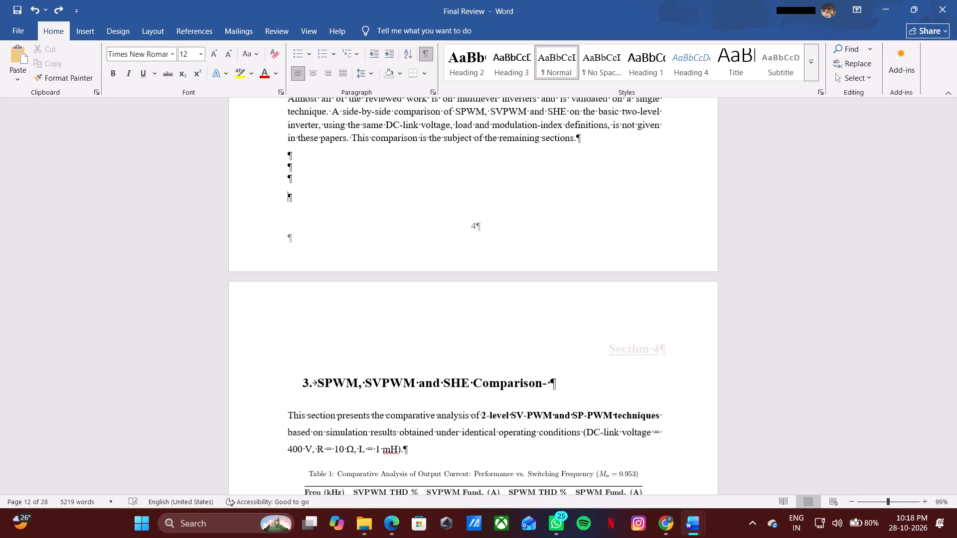
# Place the cursor at the end of the section 3 heading "SPWM, SVPWM and SHE Comparison-".
pyautogui.click(545, 384)
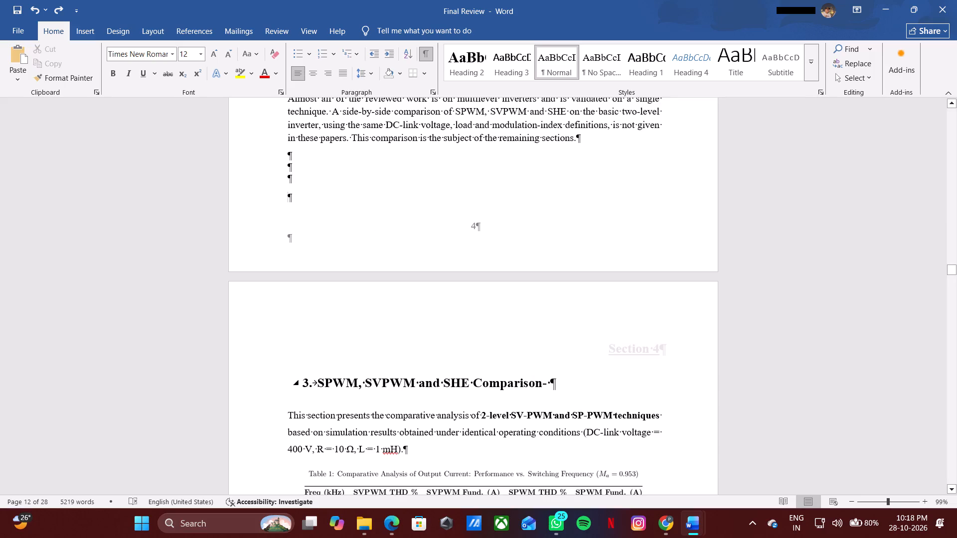
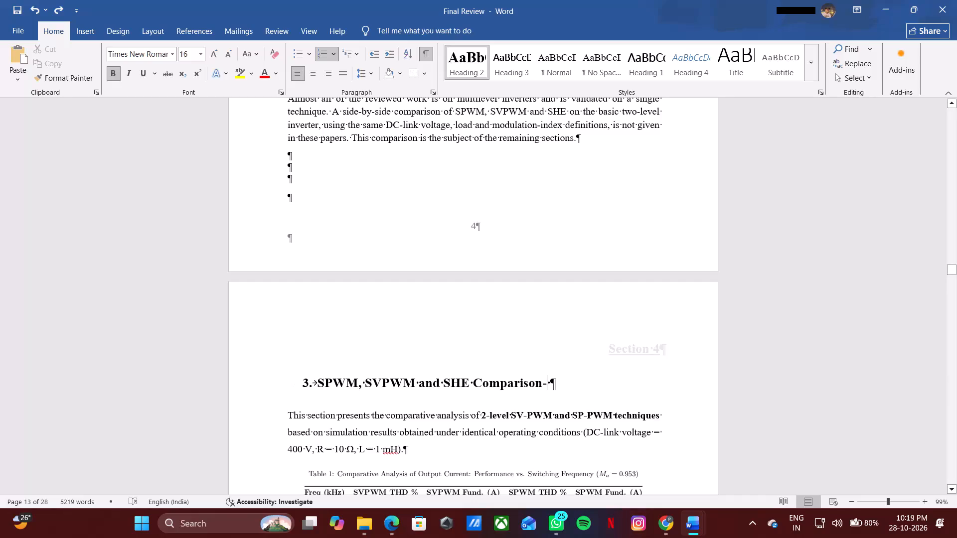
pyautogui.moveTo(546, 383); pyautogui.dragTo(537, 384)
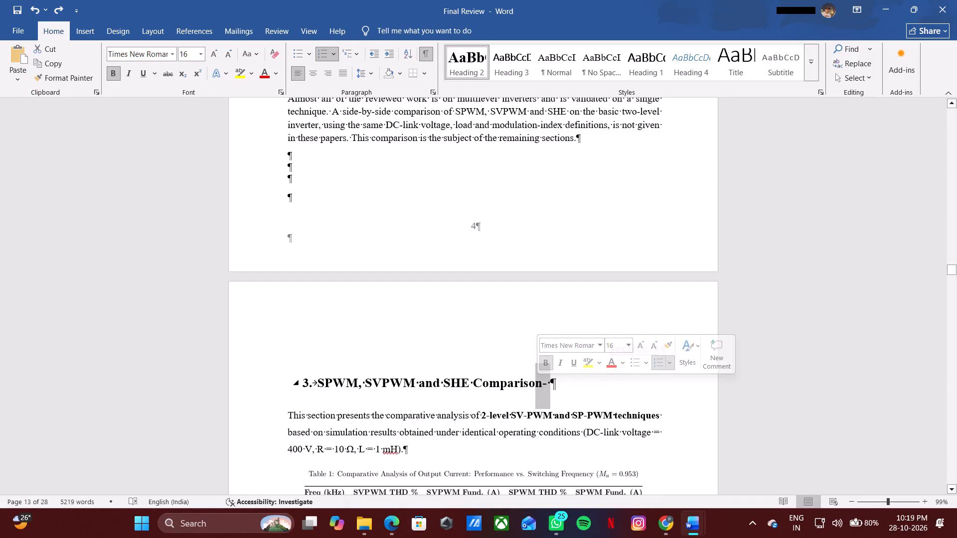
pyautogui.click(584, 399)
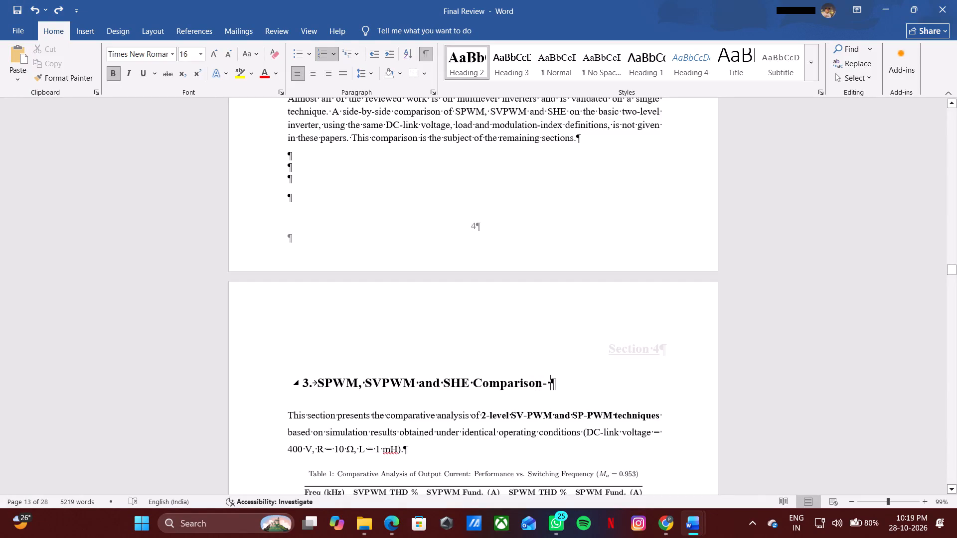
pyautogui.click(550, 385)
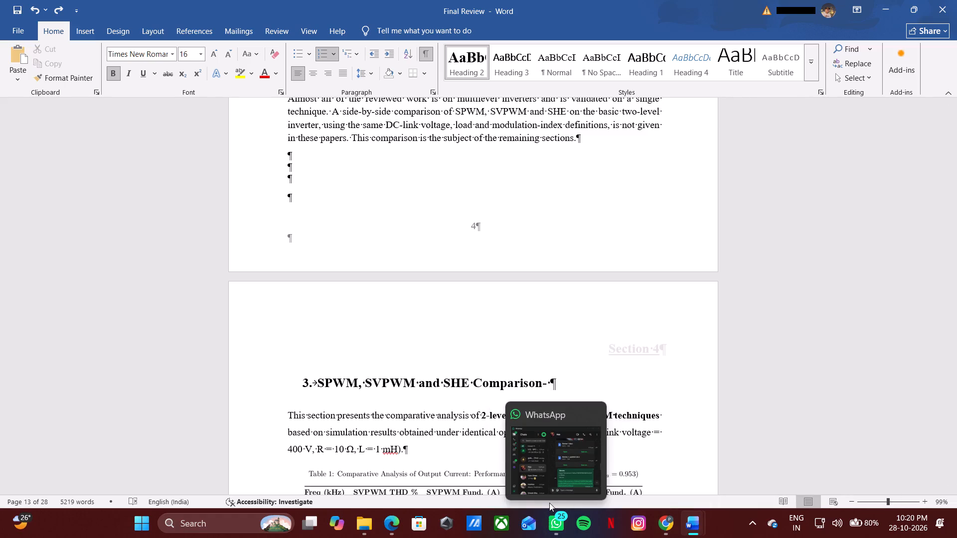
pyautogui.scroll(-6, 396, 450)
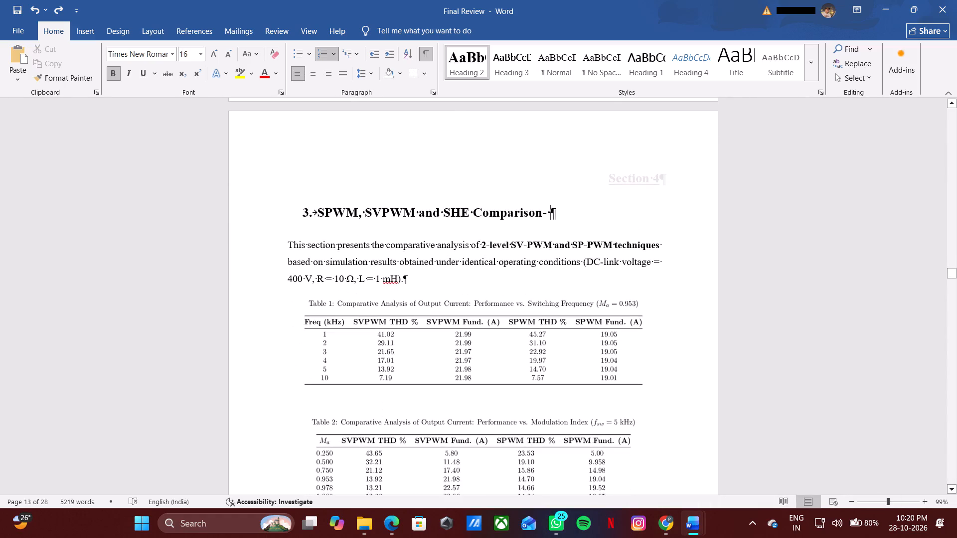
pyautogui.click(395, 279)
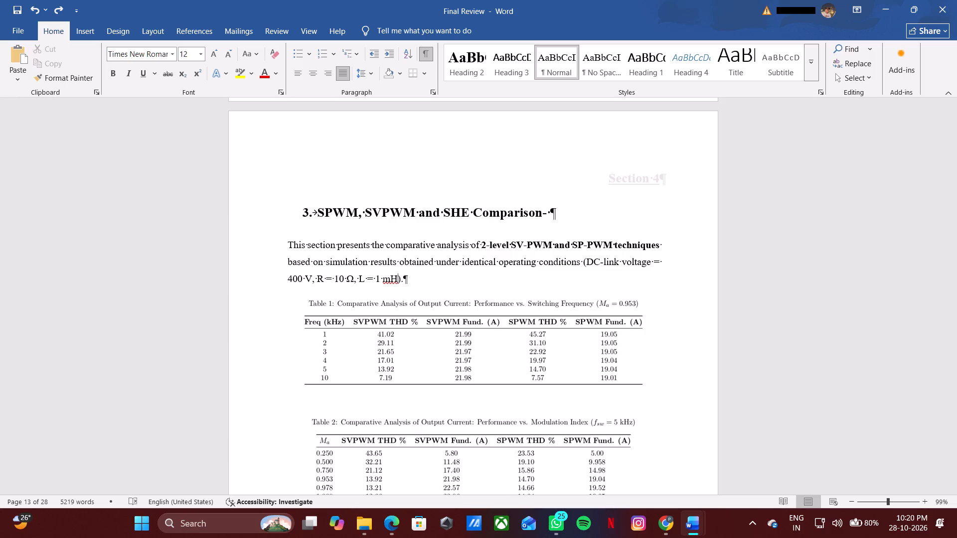
# Change the section label above the "SPWM, SVPWM and SHE Comparison" heading to "Section 3".
pyautogui.scroll(2, 505, 251)
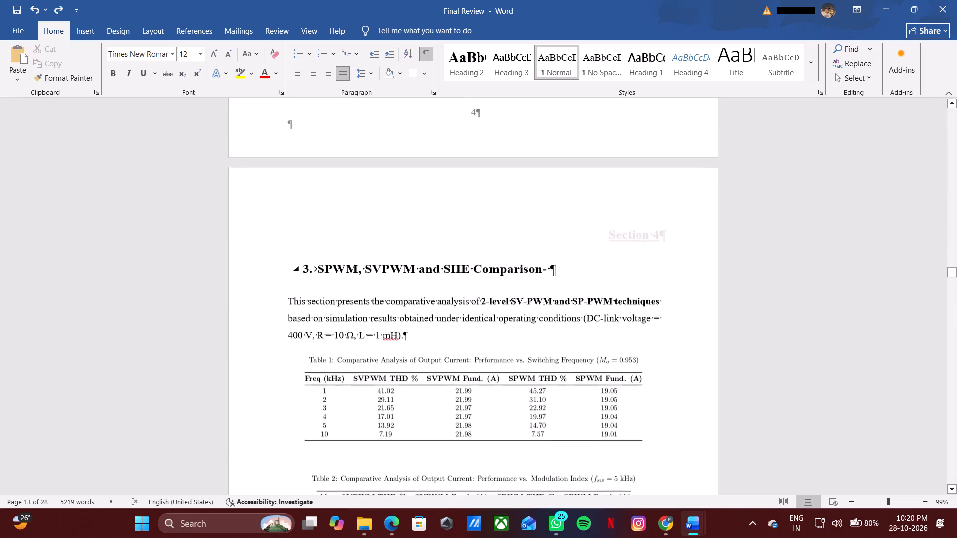
pyautogui.scroll(3, 566, 264)
pyautogui.scroll(-3, 566, 264)
pyautogui.scroll(6, 496, 298)
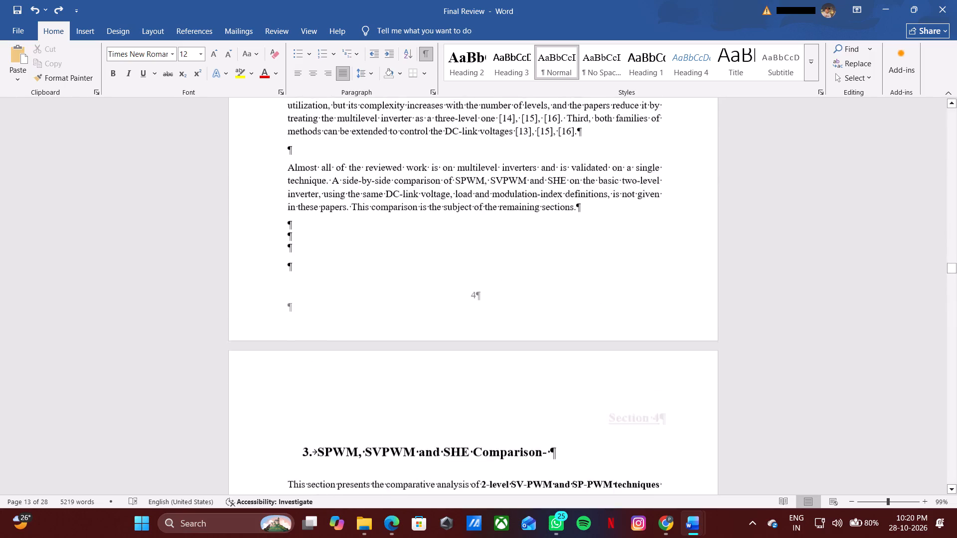
pyautogui.scroll(20, 493, 299)
pyautogui.scroll(1, 493, 299)
pyautogui.scroll(-5, 493, 301)
pyautogui.scroll(2, 493, 306)
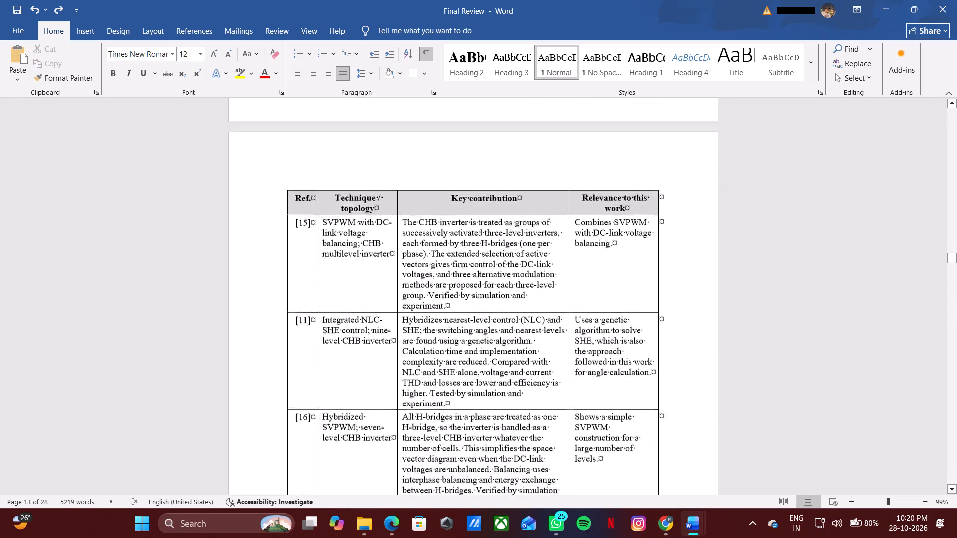
pyautogui.scroll(20, 493, 306)
pyautogui.scroll(6, 493, 306)
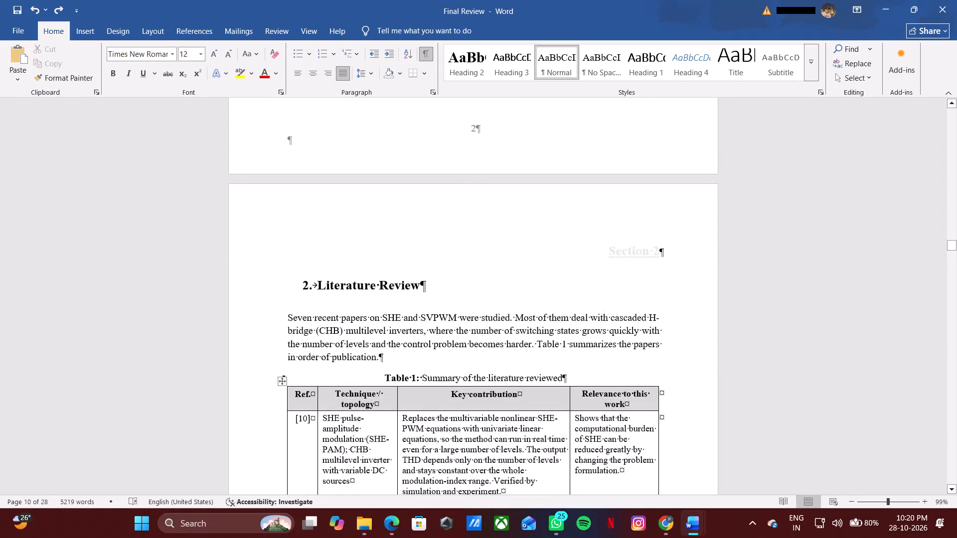
pyautogui.scroll(-20, 672, 288)
pyautogui.scroll(-12, 672, 288)
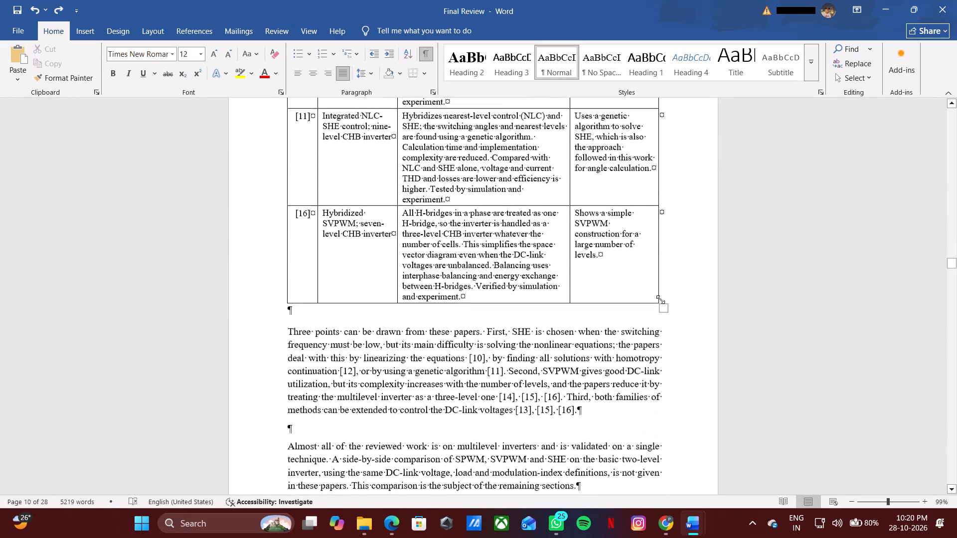
pyautogui.scroll(-13, 660, 299)
pyautogui.click(660, 375)
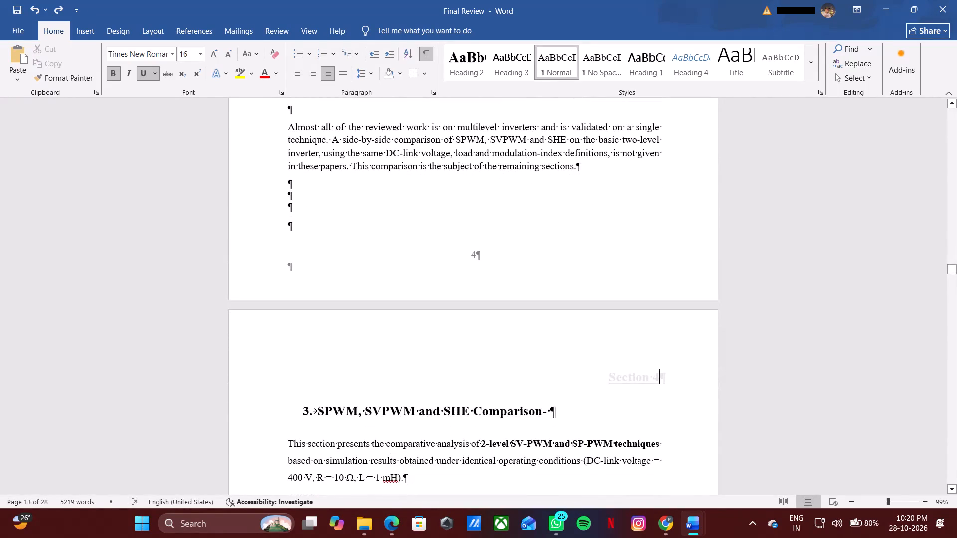
pyautogui.press('BackSpace')
pyautogui.press('3')
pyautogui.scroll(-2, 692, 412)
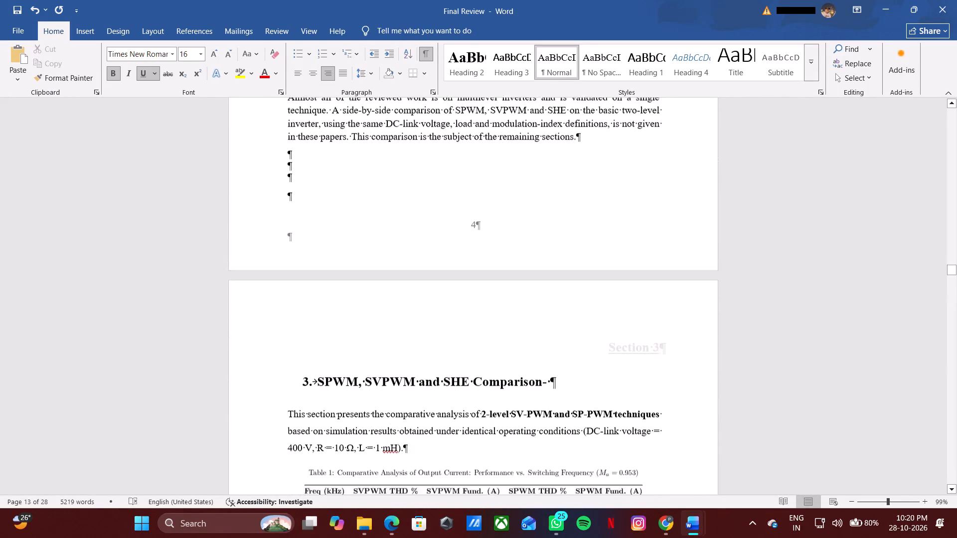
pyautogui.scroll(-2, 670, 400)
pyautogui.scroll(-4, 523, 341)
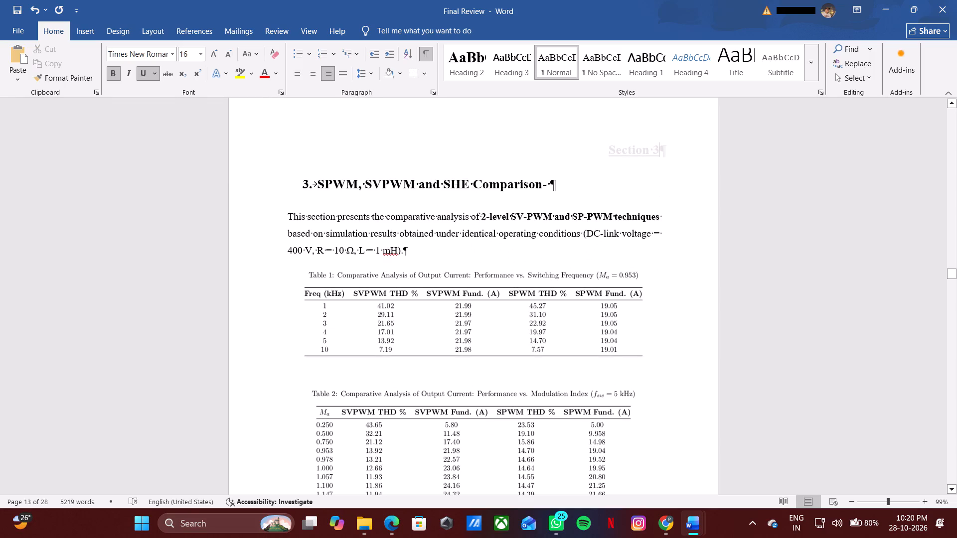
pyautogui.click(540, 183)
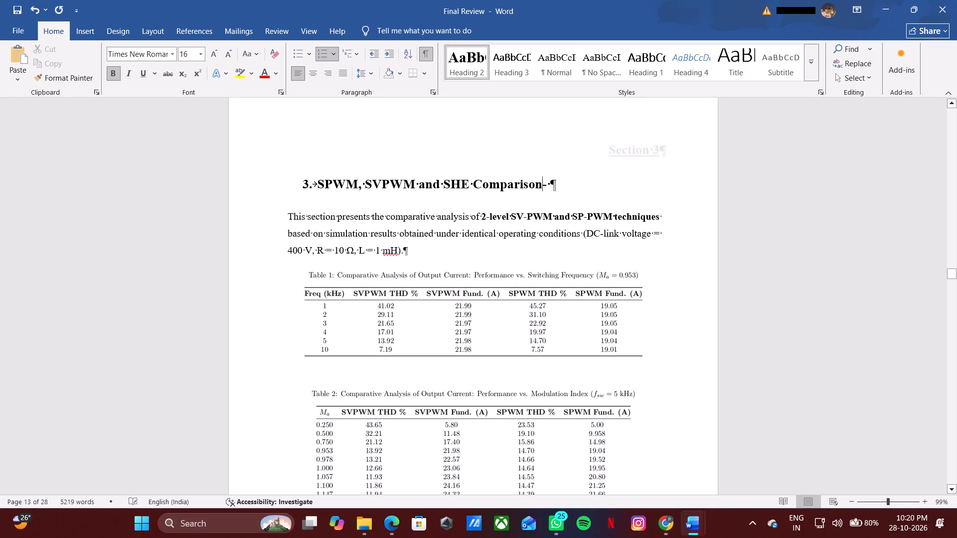
# Switch to Document2 and correct two flagged words in the "Three points" paragraph to the suggested spellings "linearizing" and "homotropy".
pyautogui.hotkey('alt', 'Tab')
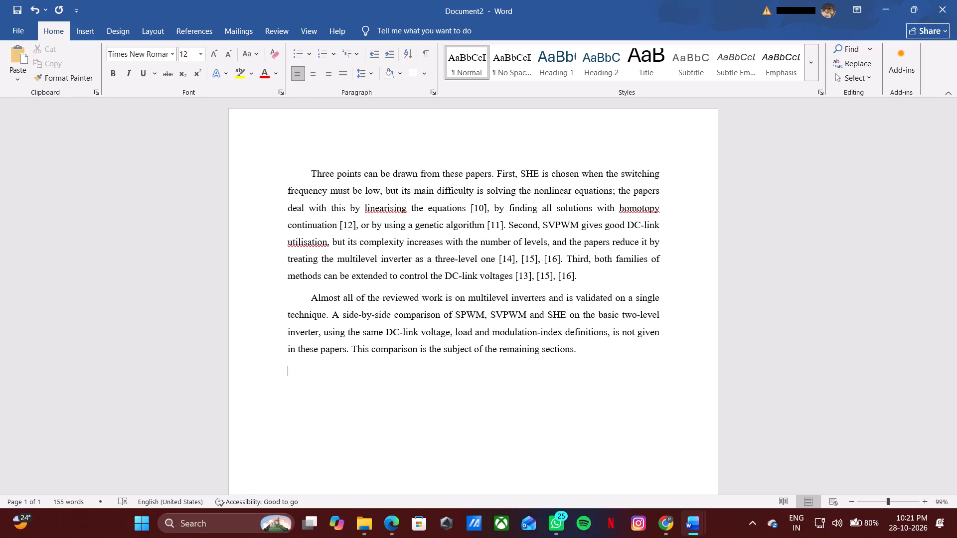
pyautogui.click(379, 206)
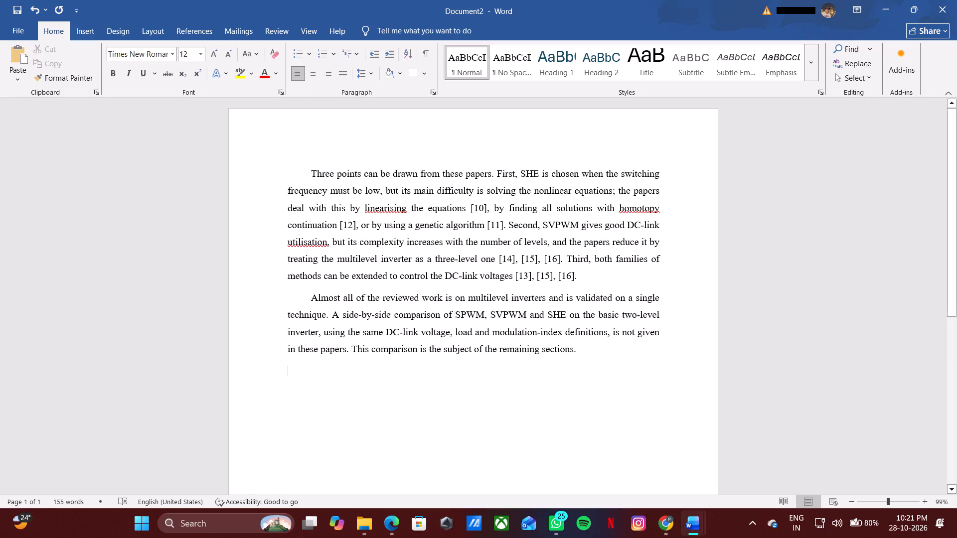
pyautogui.rightClick(379, 206)
pyautogui.click(374, 223)
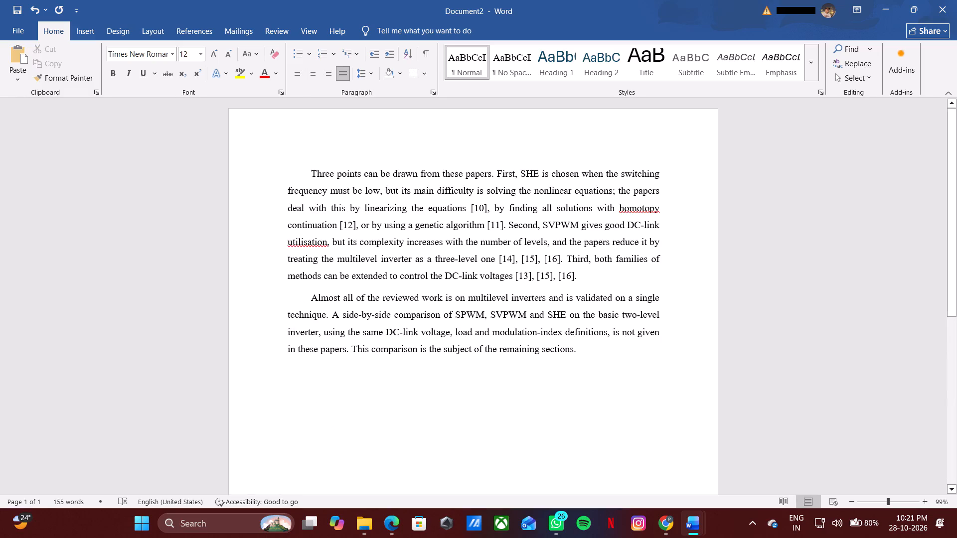
pyautogui.click(646, 211)
pyautogui.rightClick(646, 211)
pyautogui.click(636, 218)
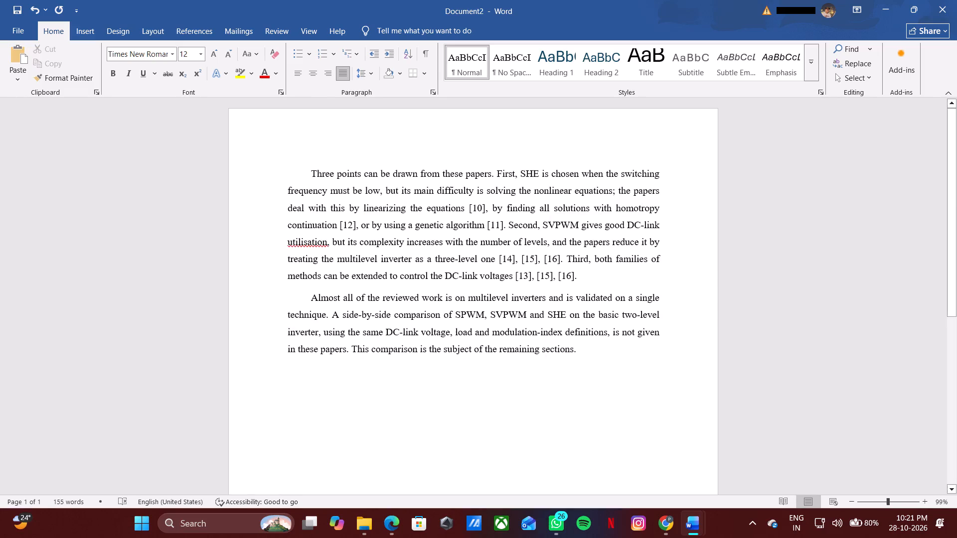
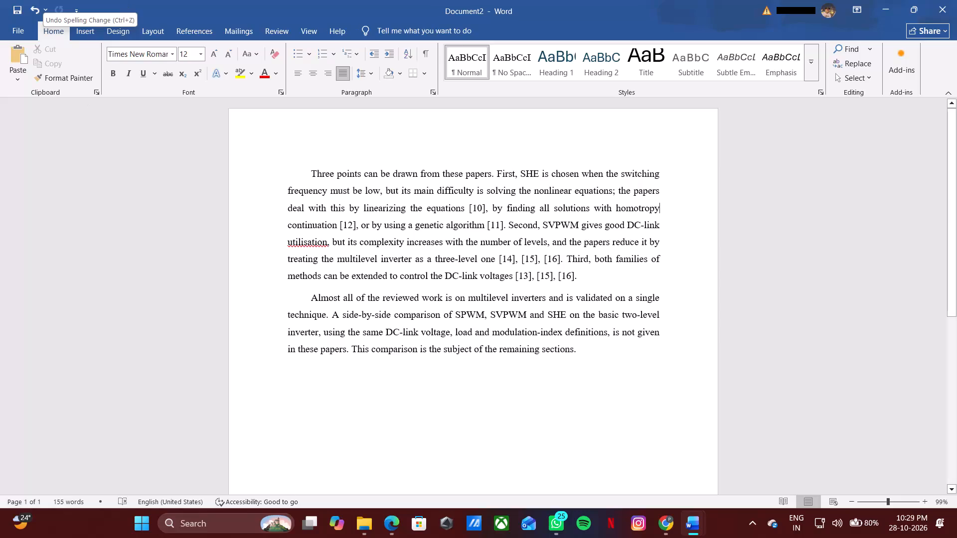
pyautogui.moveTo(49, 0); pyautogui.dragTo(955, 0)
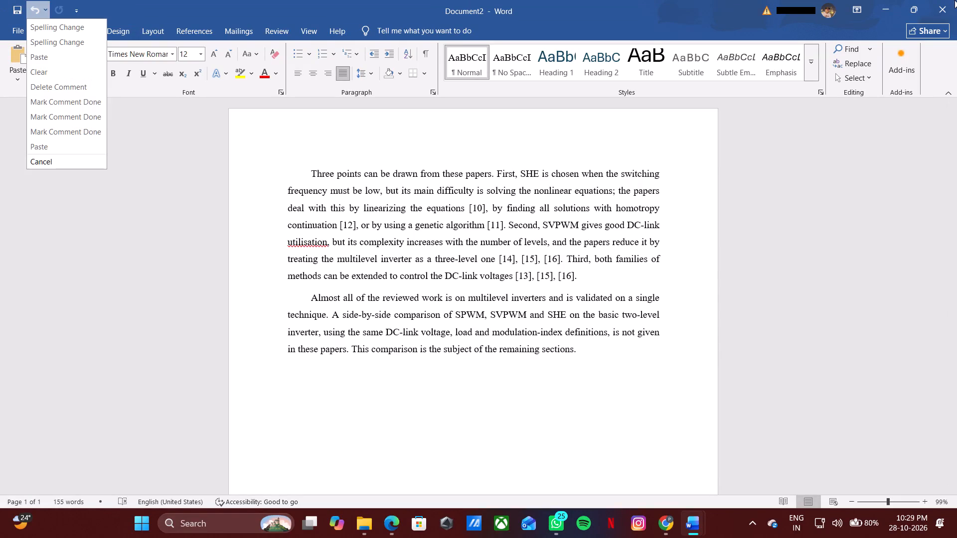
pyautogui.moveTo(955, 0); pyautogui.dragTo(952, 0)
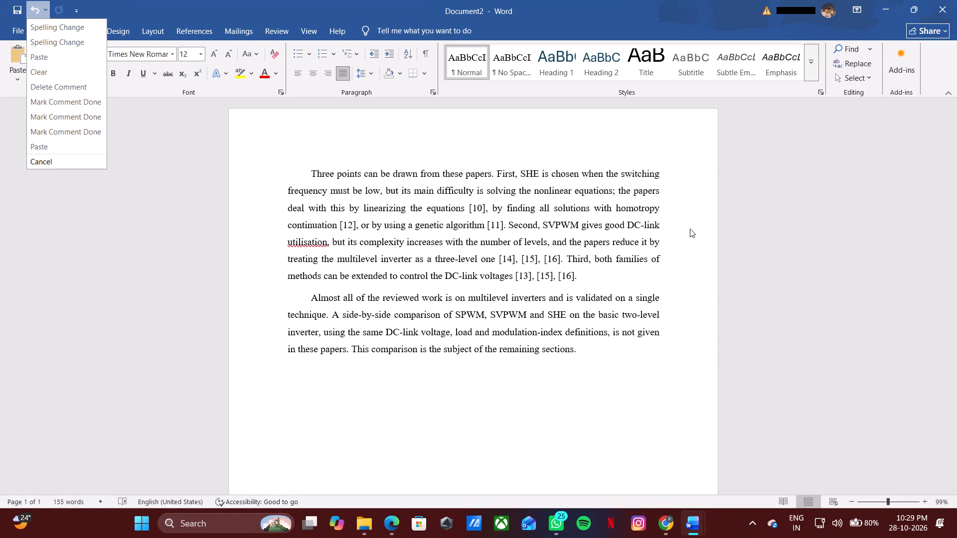
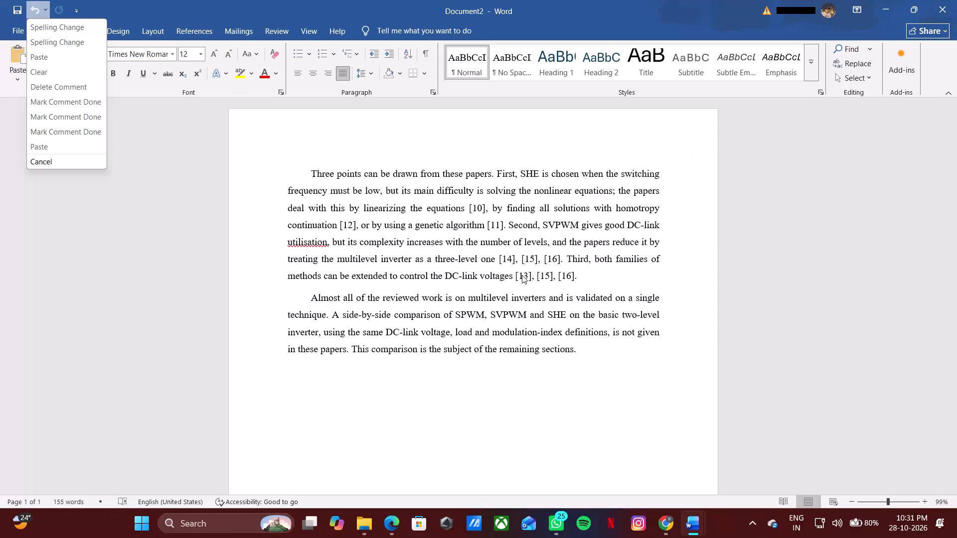
# Remove the first-line indents from the "Almost all of the reviewed work" and "Three points can be drawn" paragraphs in Document2.
pyautogui.click(313, 293)
pyautogui.click(311, 298)
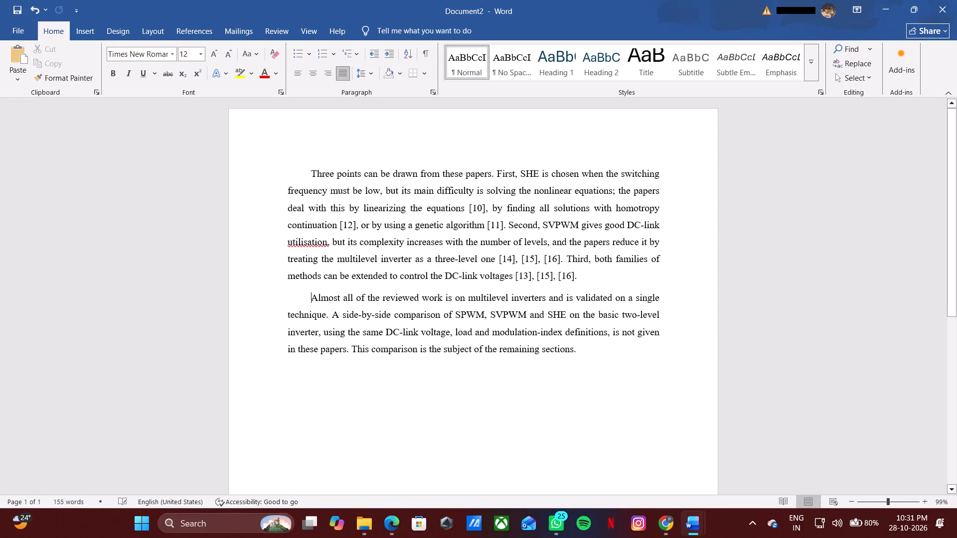
pyautogui.press('BackSpace')
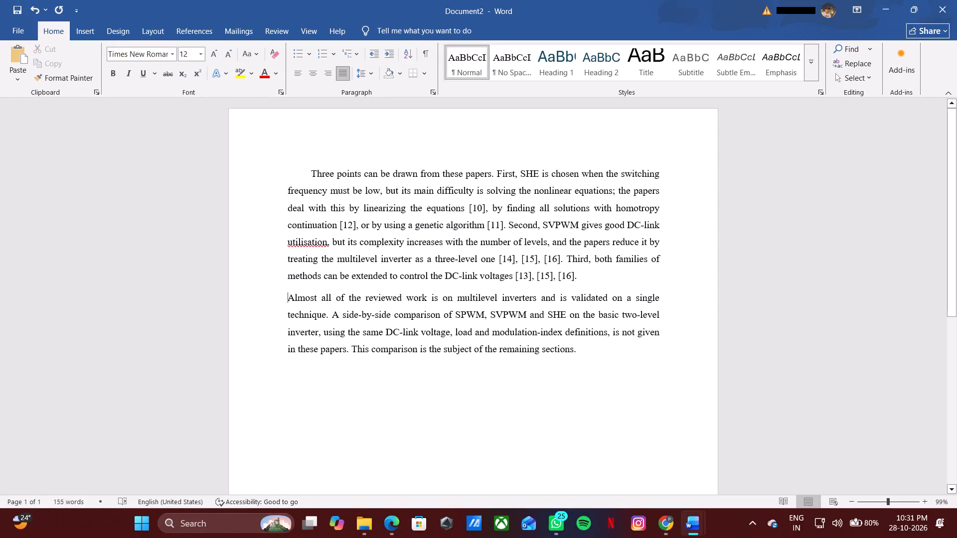
pyautogui.click(312, 172)
pyautogui.press('BackSpace')
# Switch to Final Review and place the cursor in the last empty paragraph before Section 3, below the Literature Review's closing paragraph.
pyautogui.scroll(5, 527, 279)
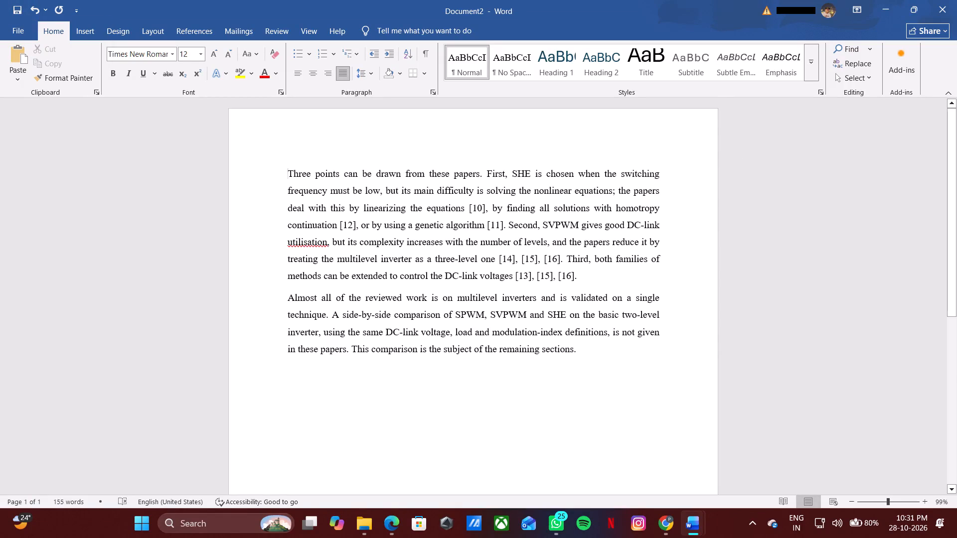
pyautogui.scroll(4, 527, 278)
pyautogui.scroll(-5, 526, 272)
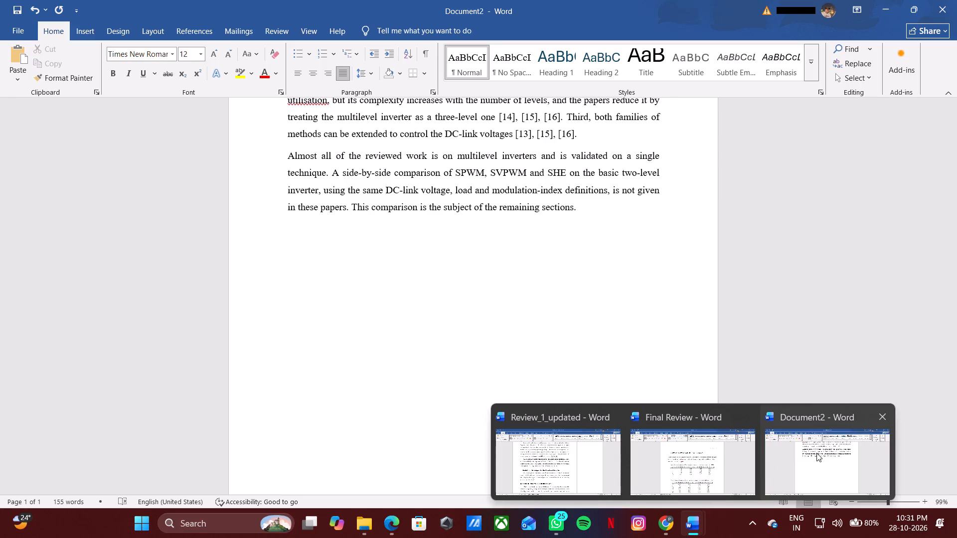
pyautogui.click(720, 460)
pyautogui.scroll(9, 611, 371)
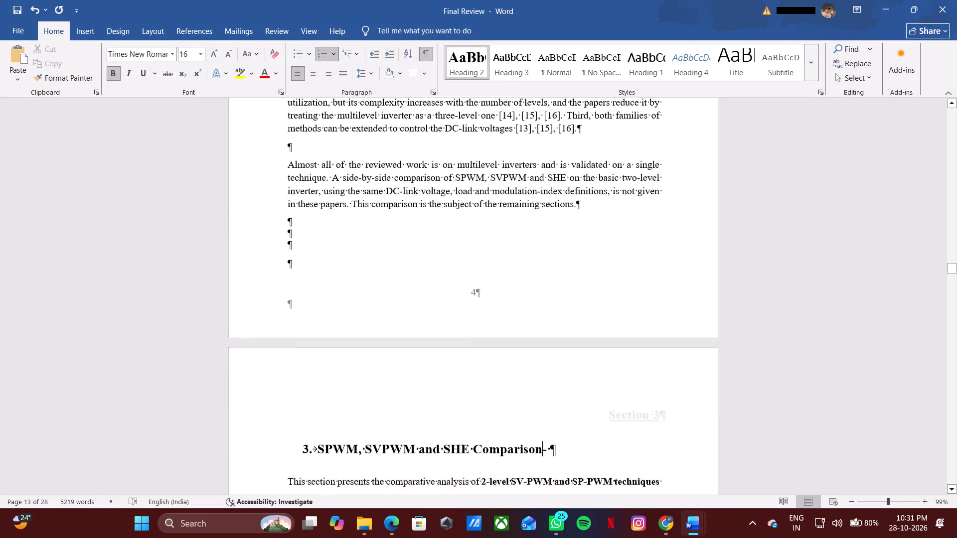
pyautogui.scroll(8, 611, 368)
pyautogui.scroll(-5, 604, 372)
pyautogui.click(305, 347)
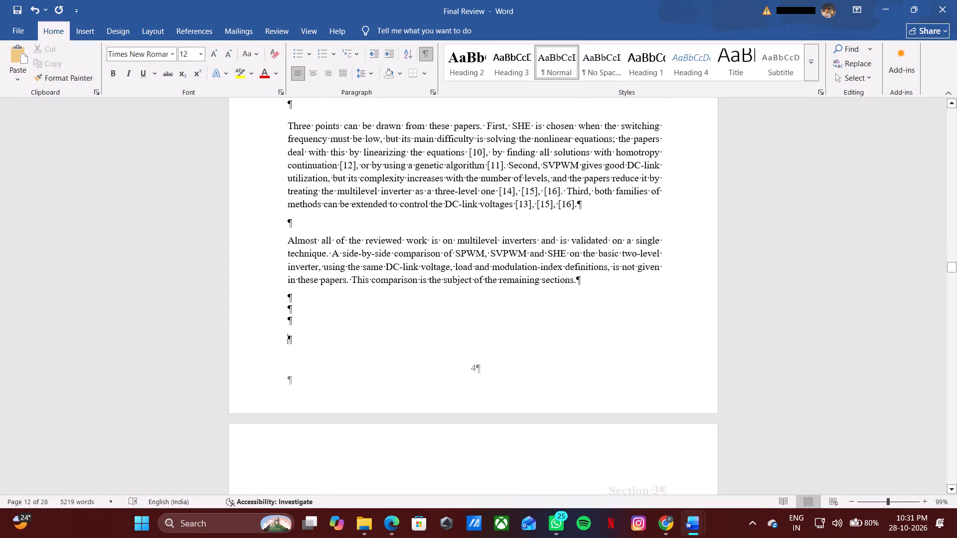
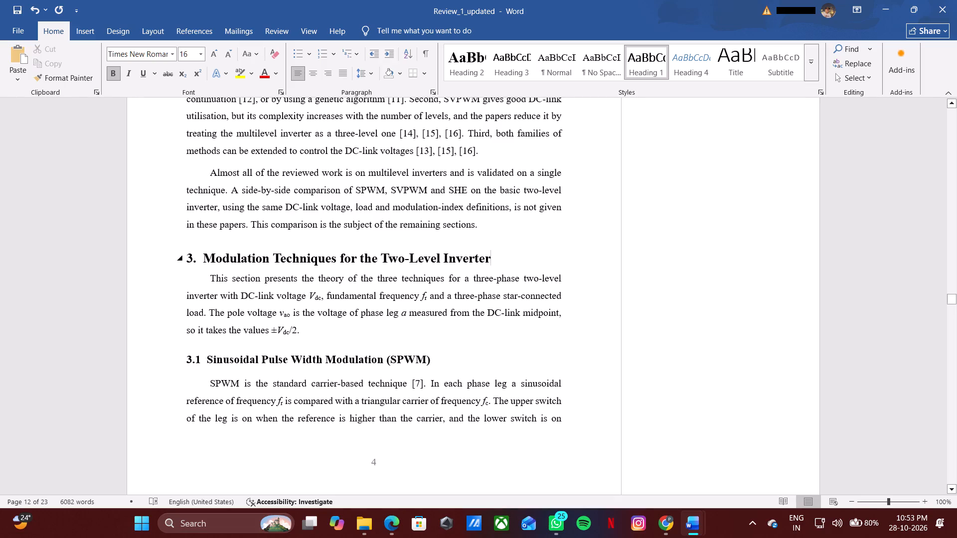
# Copy the section 3 title "Modulation Techniques for the Two-Level Inverter" from Review_1_updated and switch to Final Review.
pyautogui.moveTo(493, 259); pyautogui.dragTo(207, 255)
pyautogui.hotkey('ctrl', 'c')
pyautogui.hotkey('alt', 'Tab')
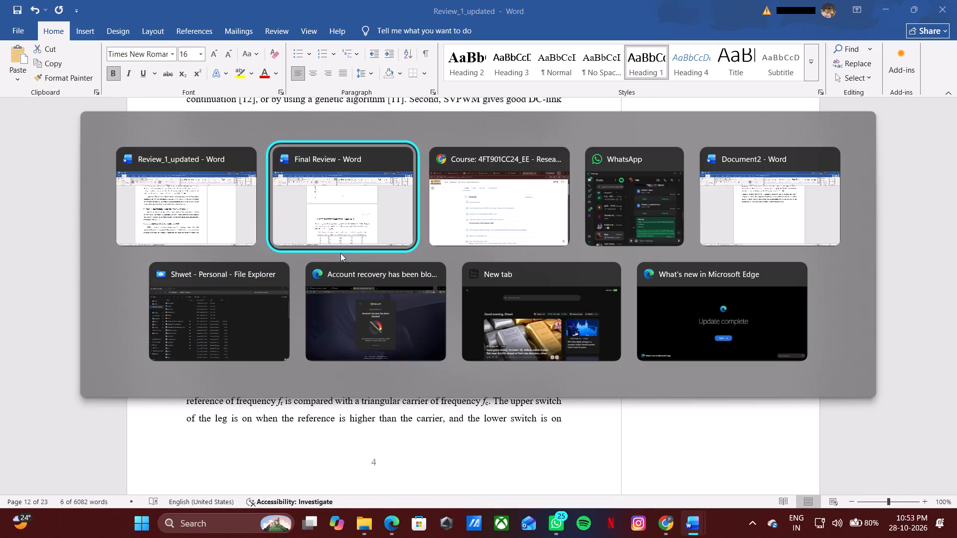
pyautogui.scroll(-1, 375, 281)
pyautogui.click(546, 295)
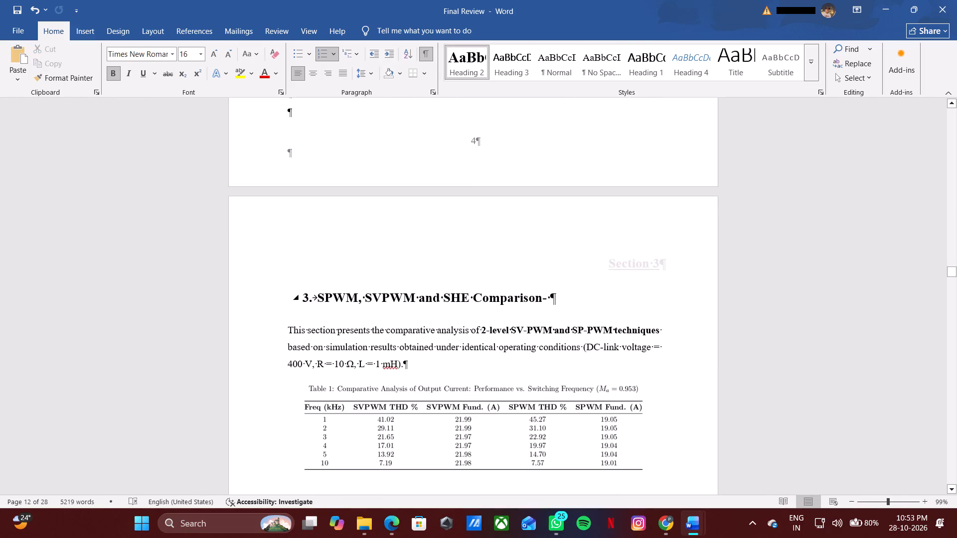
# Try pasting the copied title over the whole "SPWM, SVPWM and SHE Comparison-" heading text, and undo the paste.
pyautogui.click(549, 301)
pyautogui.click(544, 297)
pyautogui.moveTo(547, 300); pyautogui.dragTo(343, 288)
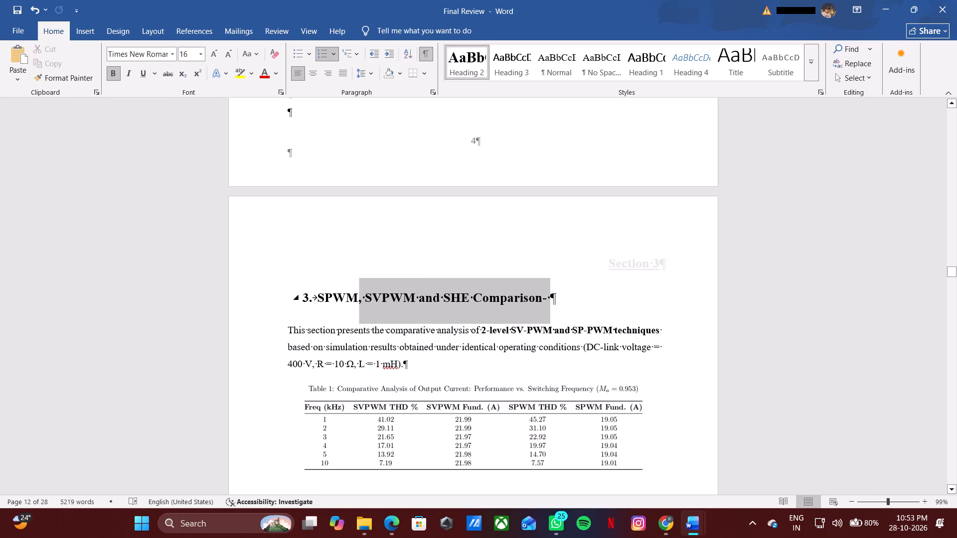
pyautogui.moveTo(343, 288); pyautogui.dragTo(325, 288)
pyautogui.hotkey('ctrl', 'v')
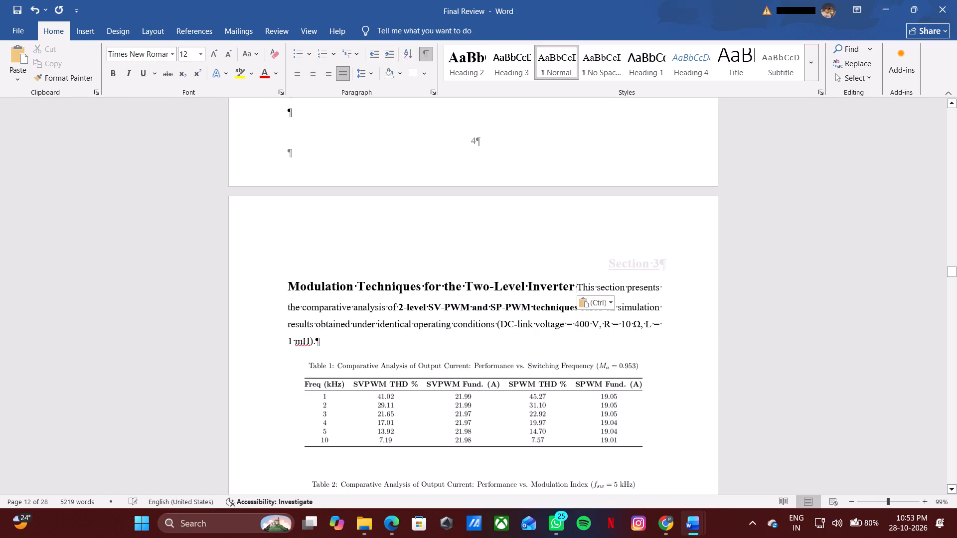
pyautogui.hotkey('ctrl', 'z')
# Replace the section 3 heading's wording with the copied "Modulation Techniques for the Two-Level Inverter", keeping its number 3.
pyautogui.click(428, 304)
pyautogui.moveTo(549, 295); pyautogui.dragTo(451, 296)
pyautogui.click(576, 296)
pyautogui.moveTo(577, 297); pyautogui.dragTo(419, 290)
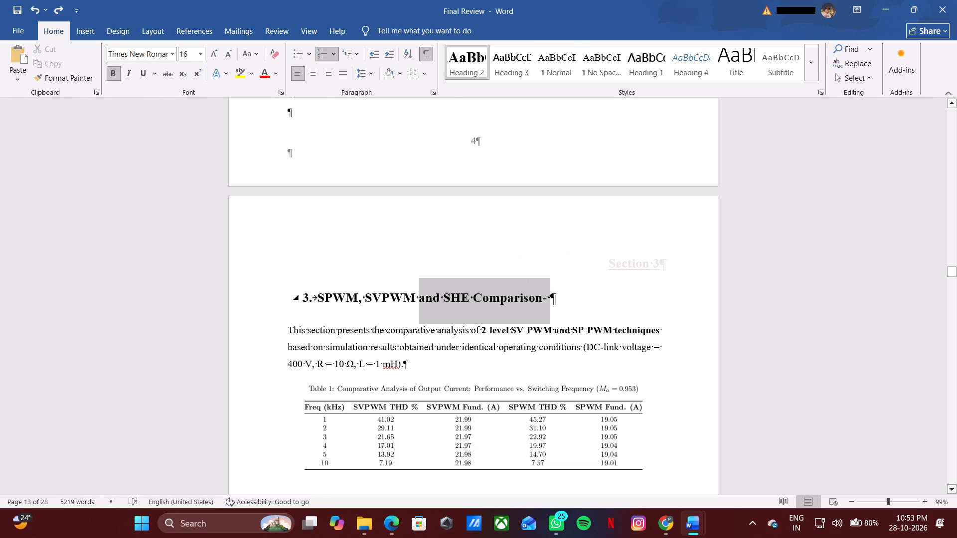
pyautogui.moveTo(419, 290); pyautogui.dragTo(361, 291)
pyautogui.hotkey('ctrl', 'v')
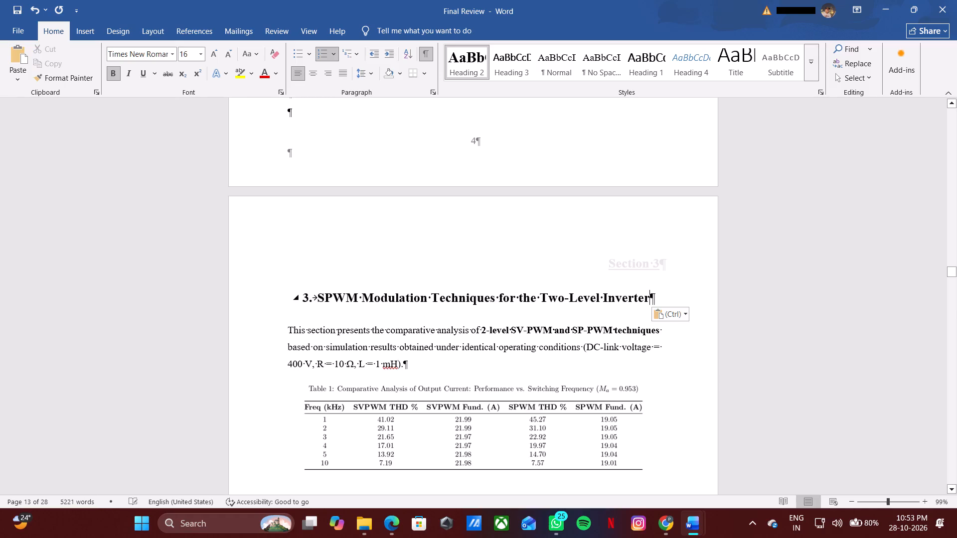
pyautogui.click(365, 290)
pyautogui.click(362, 292)
pyautogui.press('BackSpace')
pyautogui.press('BackSpace')
pyautogui.press('BackSpace')
pyautogui.press('BackSpace')
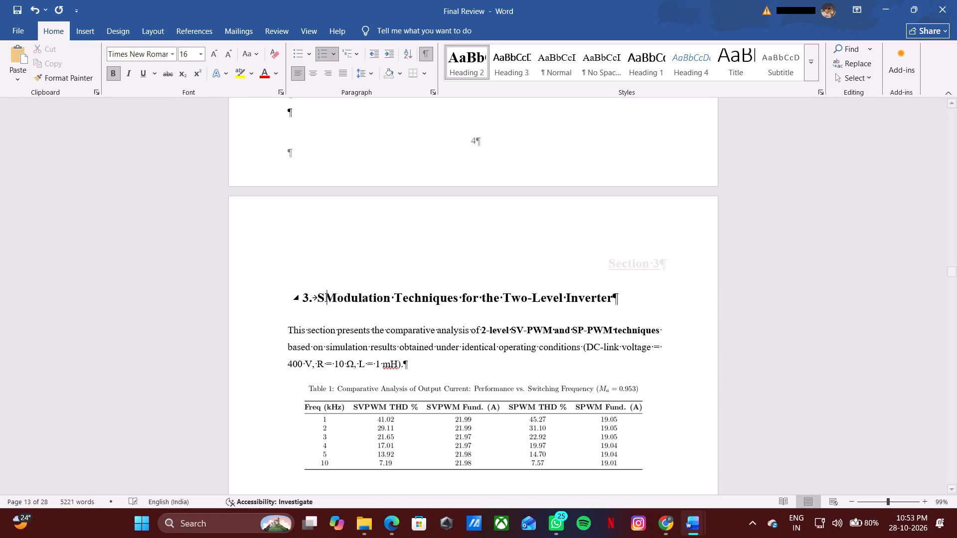
pyautogui.press('BackSpace')
pyautogui.press('BackSpace')
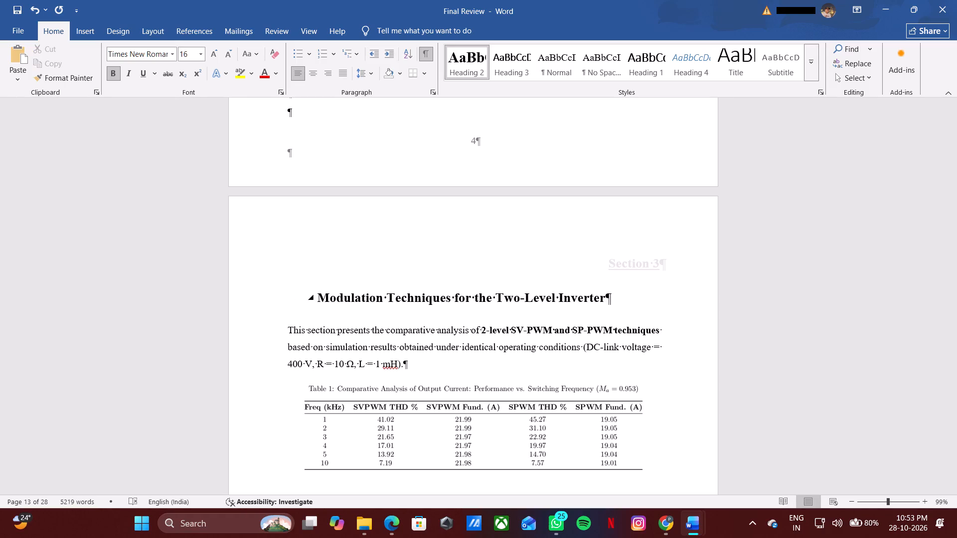
pyautogui.hotkey('ctrl', 'z')
# Copy section 3's introductory paragraph about the theory of the three techniques from Review_1_updated and return to Final Review.
pyautogui.scroll(-4, 321, 272)
pyautogui.hotkey('alt', 'Tab')
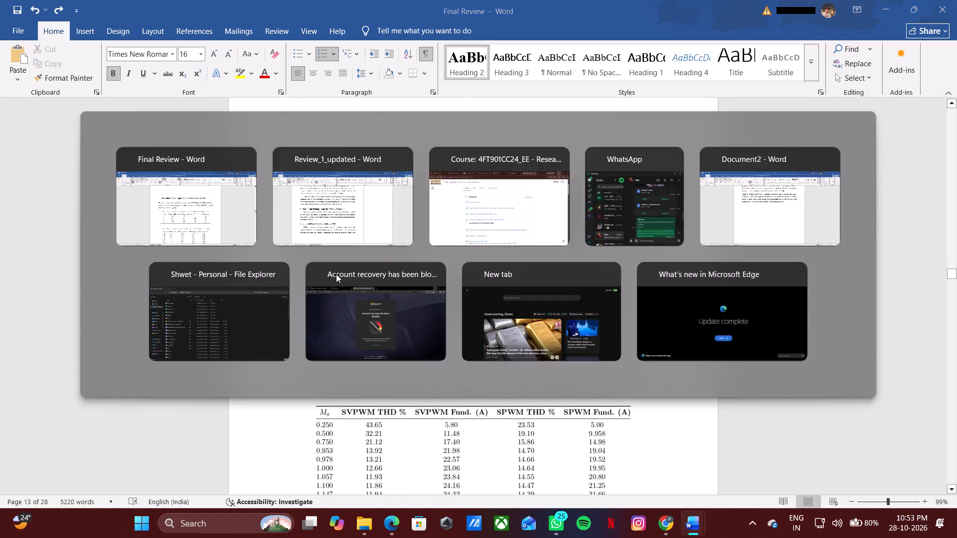
pyautogui.scroll(-1, 297, 227)
pyautogui.moveTo(306, 303); pyautogui.dragTo(235, 278)
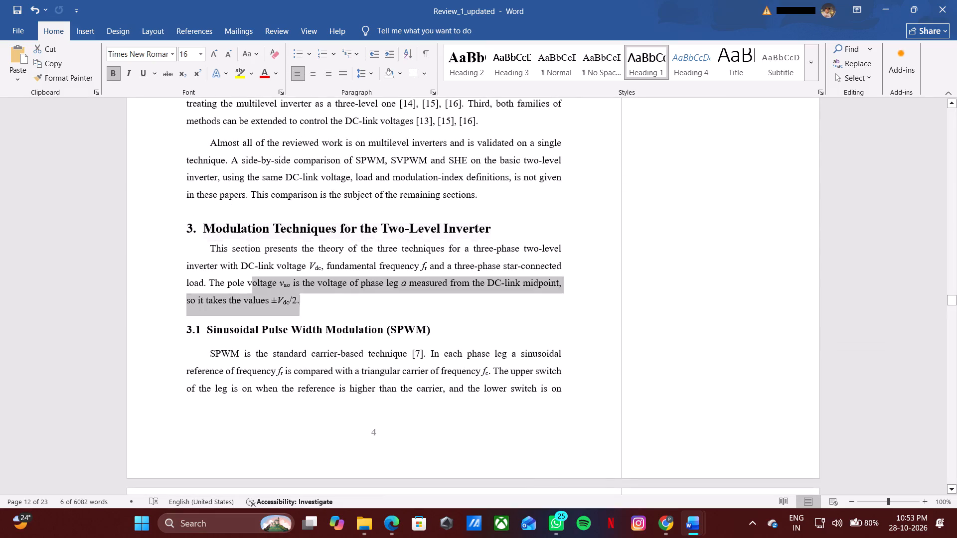
pyautogui.moveTo(235, 278); pyautogui.dragTo(199, 248)
pyautogui.hotkey('ctrl', 'c')
pyautogui.hotkey('alt', 'Tab')
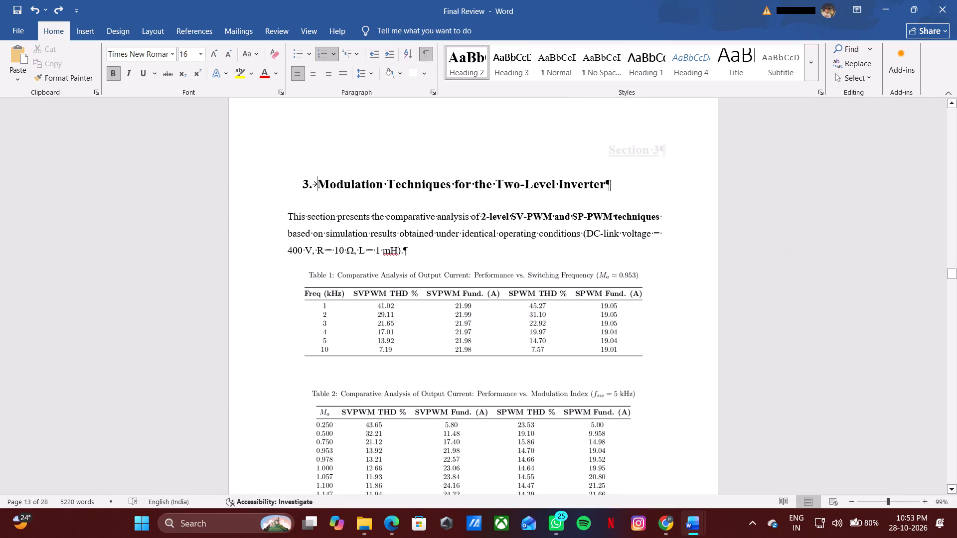
# Delete section 3's old body, from the comparative analysis paragraph through the "Graph of THD v/s Modulation index" caption, keeping the page break.
pyautogui.scroll(-1, 385, 279)
pyautogui.click(290, 181)
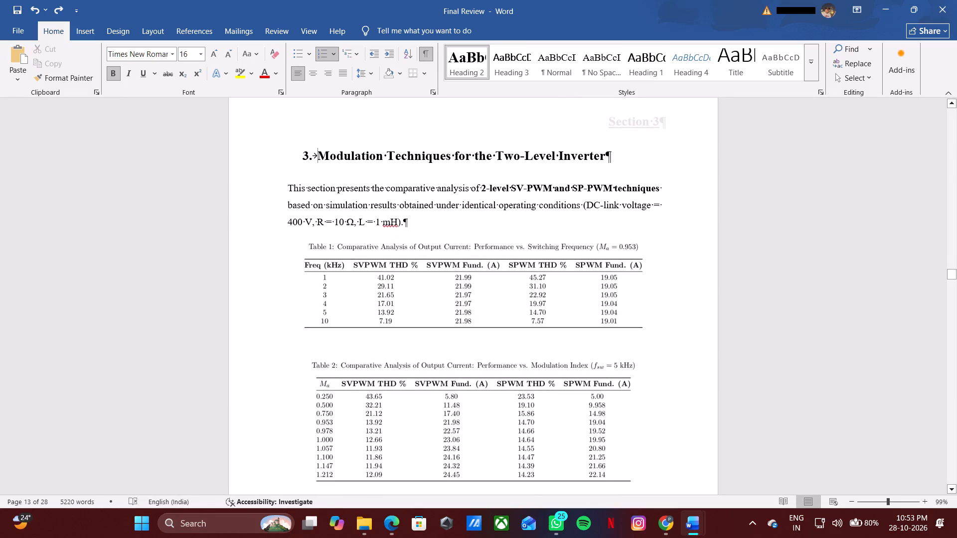
pyautogui.click(282, 183)
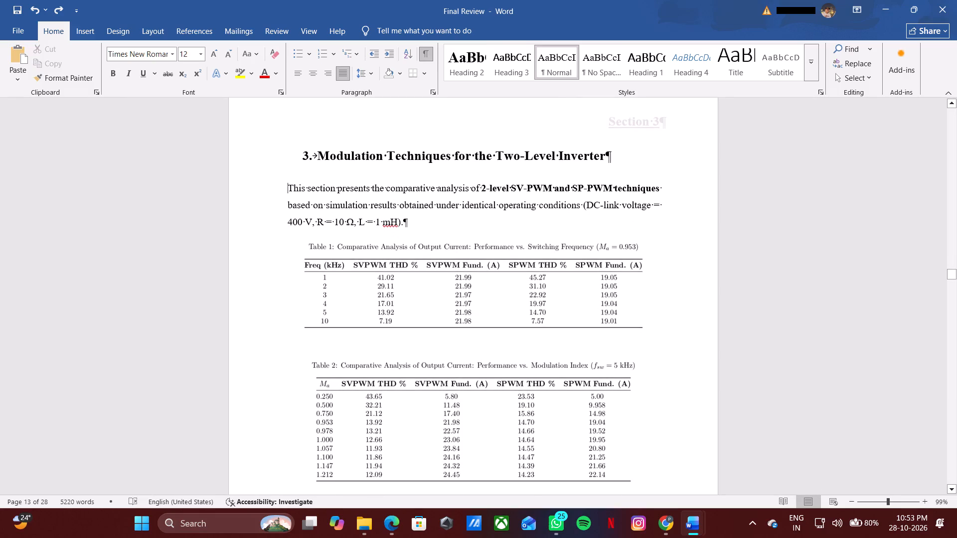
pyautogui.moveTo(285, 185); pyautogui.dragTo(415, 430)
pyautogui.scroll(-8, 402, 417)
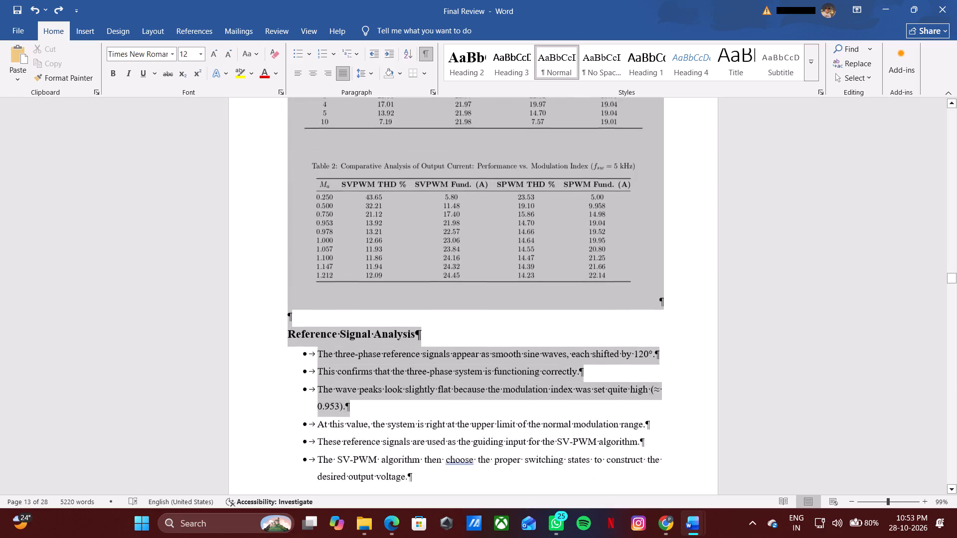
pyautogui.moveTo(415, 430); pyautogui.dragTo(417, 441)
pyautogui.scroll(-19, 415, 430)
pyautogui.scroll(-2, 417, 441)
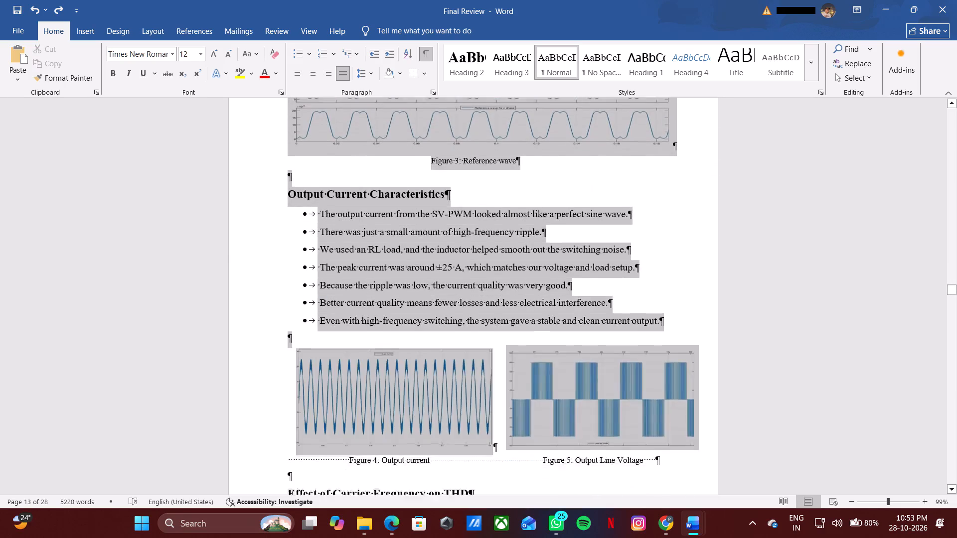
pyautogui.scroll(-9, 417, 441)
pyautogui.moveTo(417, 441); pyautogui.dragTo(431, 463)
pyautogui.scroll(-11, 418, 458)
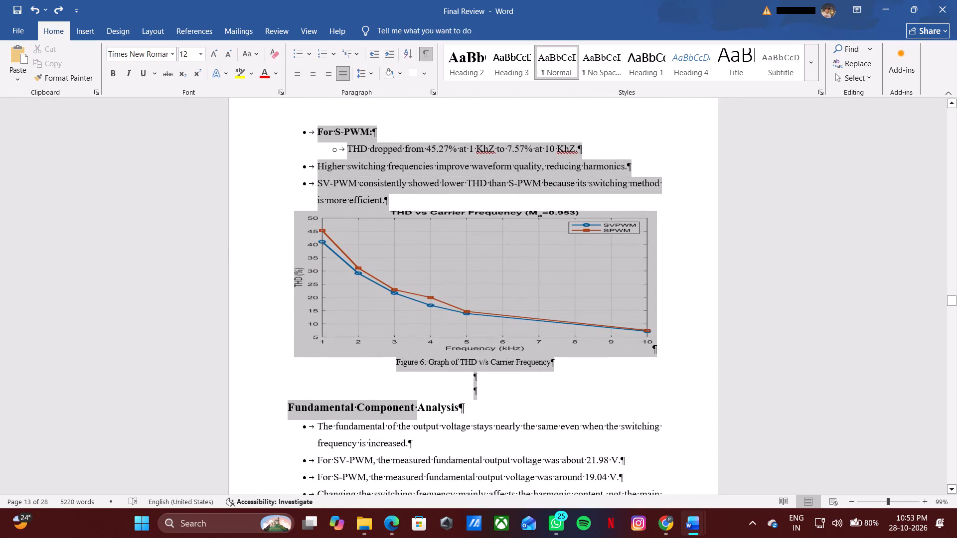
pyautogui.moveTo(431, 463); pyautogui.dragTo(613, 342)
pyautogui.scroll(-11, 431, 458)
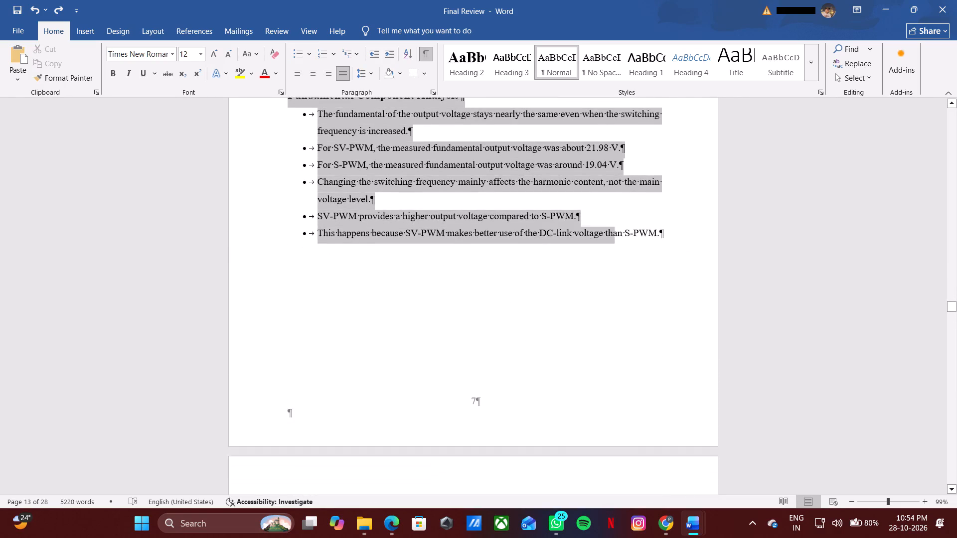
pyautogui.moveTo(613, 342); pyautogui.dragTo(628, 427)
pyautogui.scroll(-18, 672, 394)
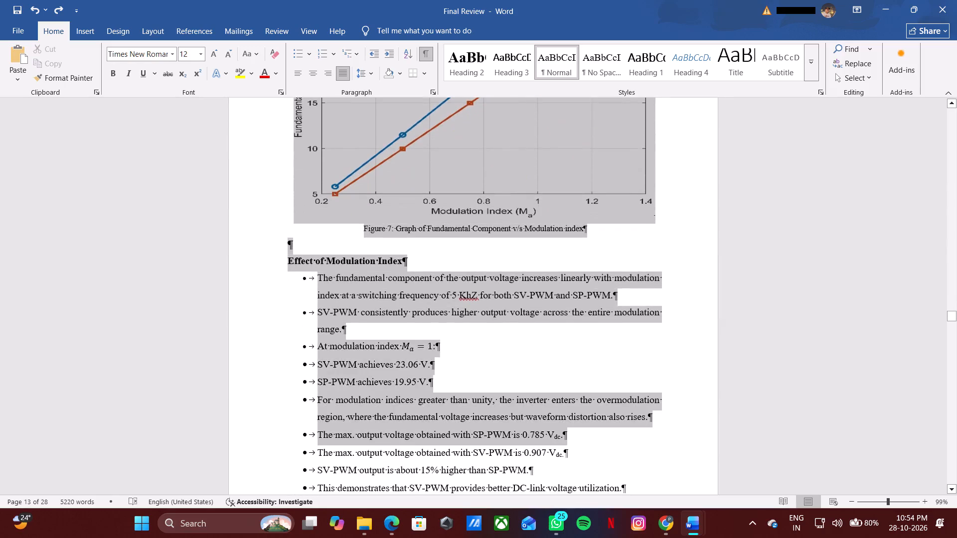
pyautogui.moveTo(628, 427); pyautogui.dragTo(610, 415)
pyautogui.scroll(-19, 628, 427)
pyautogui.scroll(-4, 611, 415)
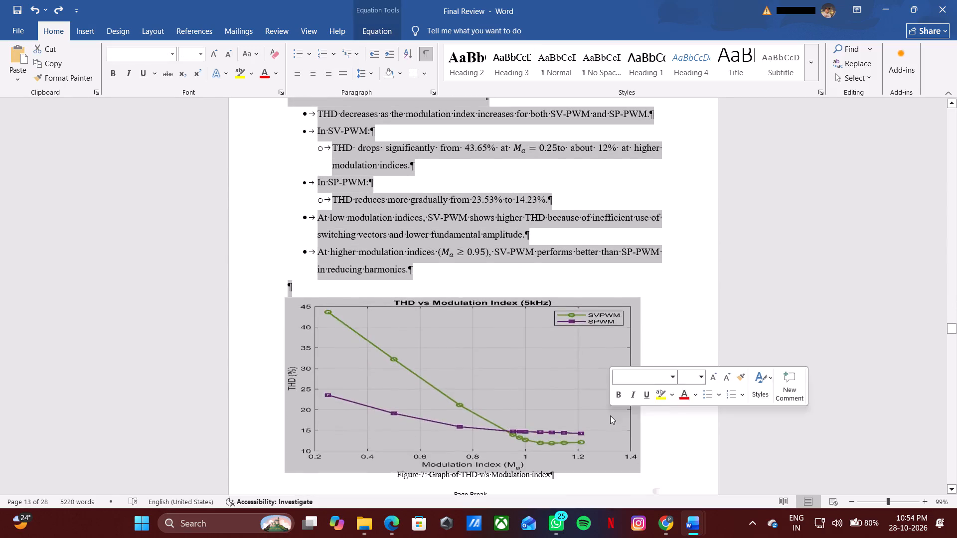
pyautogui.scroll(20, 610, 415)
pyautogui.scroll(20, 610, 415)
pyautogui.scroll(3, 610, 415)
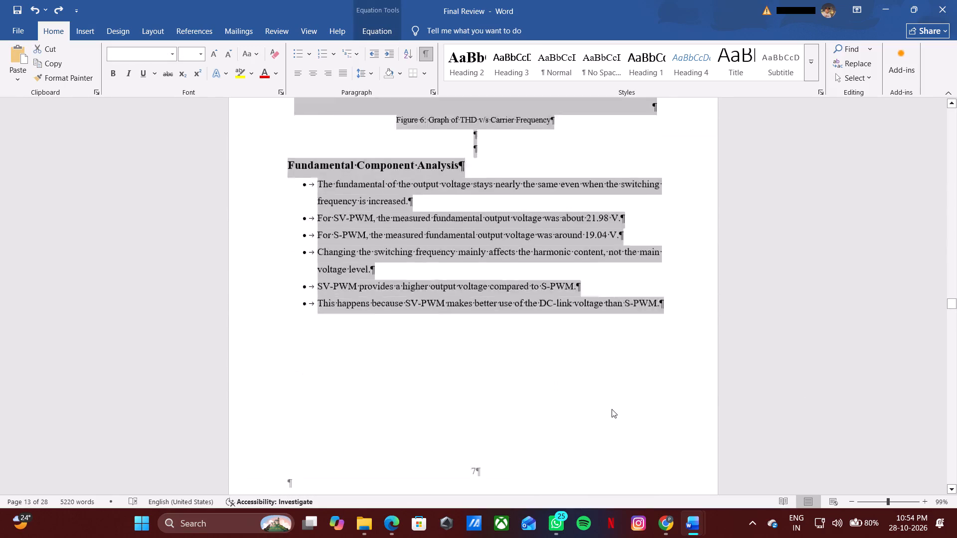
pyautogui.scroll(20, 612, 409)
pyautogui.scroll(20, 612, 409)
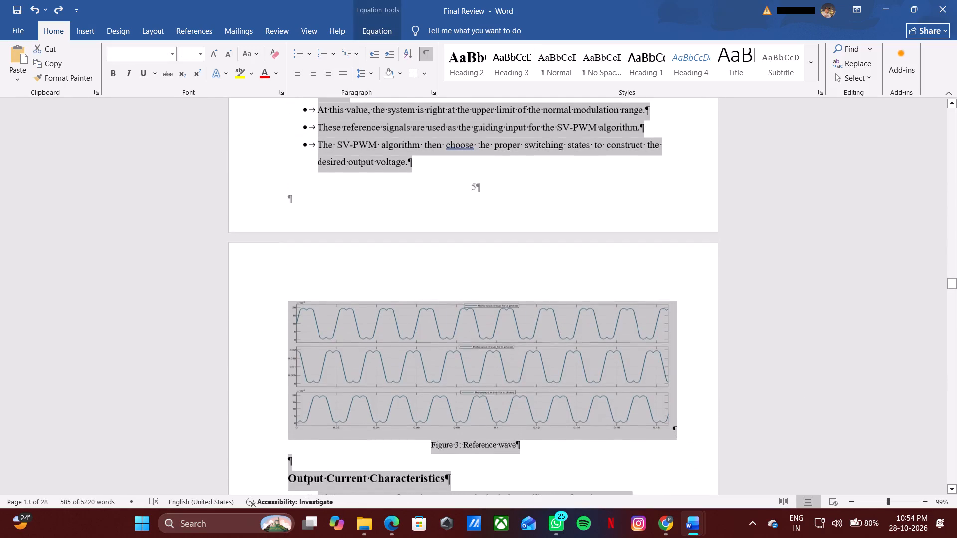
pyautogui.scroll(20, 612, 409)
pyautogui.scroll(6, 612, 409)
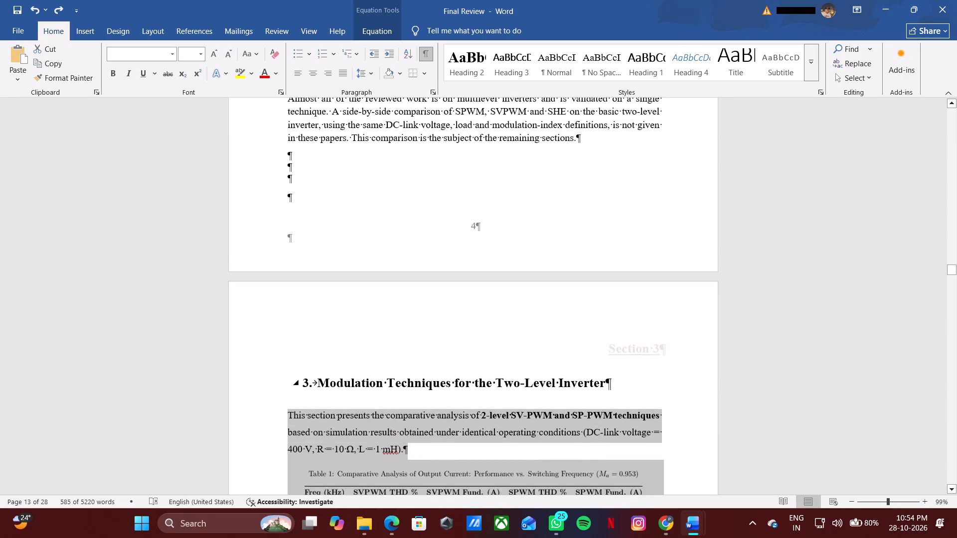
pyautogui.press('BackSpace')
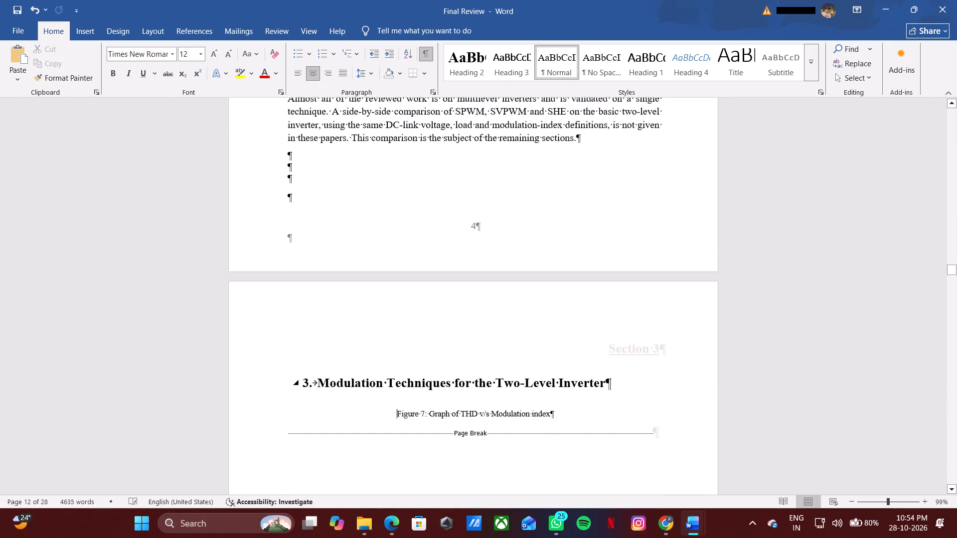
pyautogui.moveTo(582, 420); pyautogui.dragTo(403, 415)
pyautogui.press('BackSpace')
# Add an empty paragraph above the page break and paste the copied introductory paragraph there, below the section 3 heading.
pyautogui.scroll(-5, 401, 421)
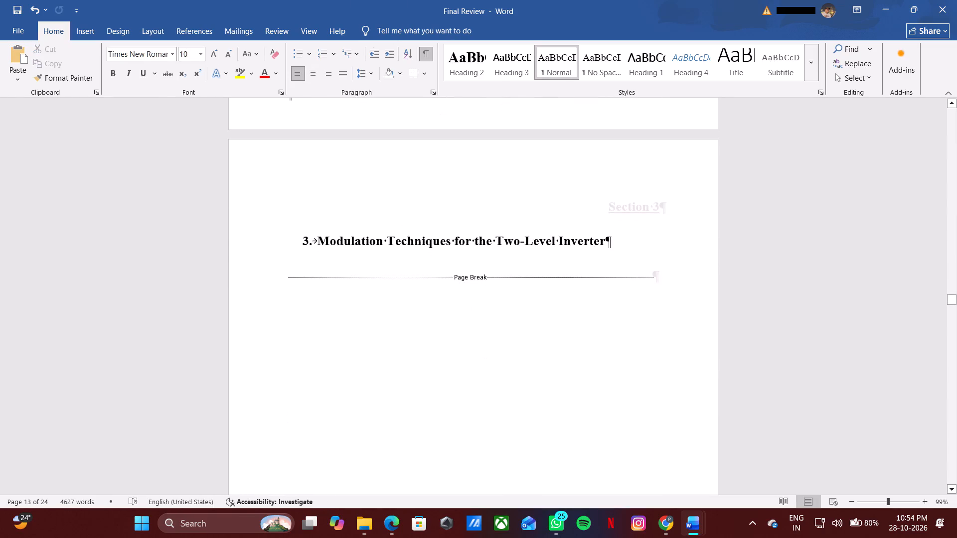
pyautogui.press('Return')
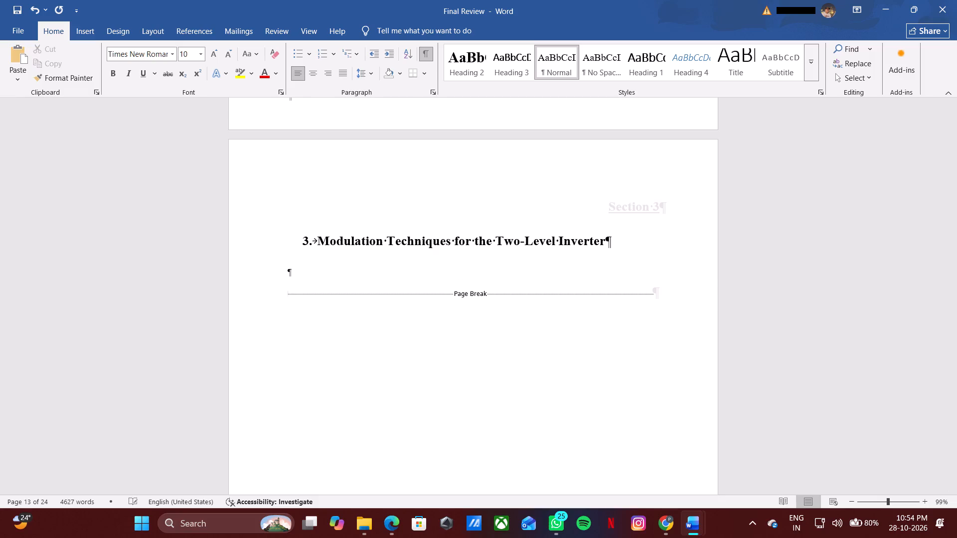
pyautogui.click(380, 269)
pyautogui.hotkey('ctrl', 'v')
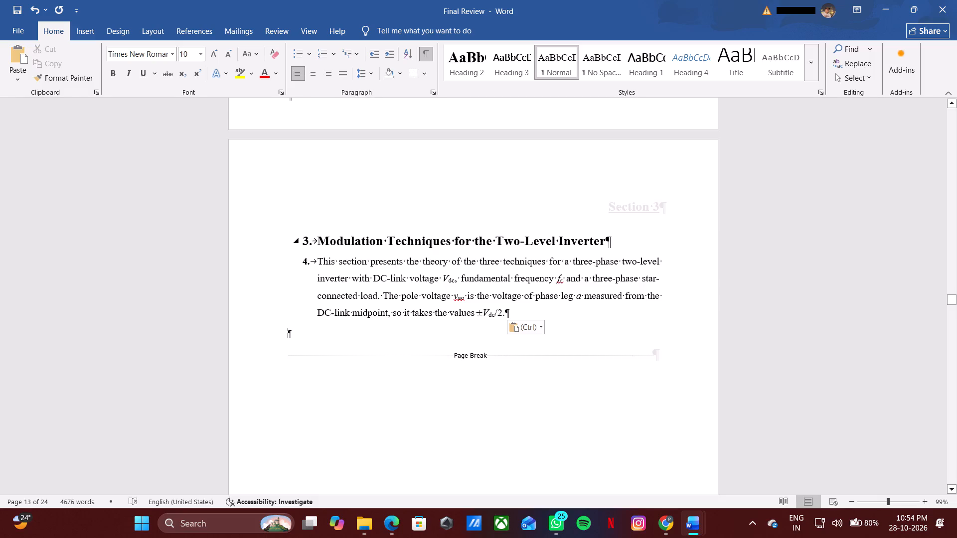
# Remove the automatic list number and left indent from the pasted section 3 introductory paragraph.
pyautogui.click(317, 260)
pyautogui.press('BackSpace')
pyautogui.press('BackSpace')
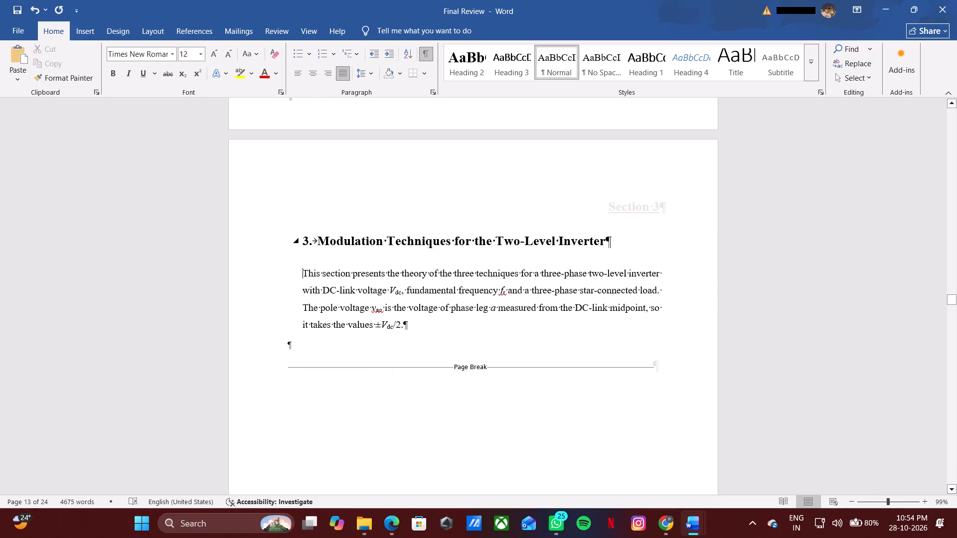
pyautogui.press('BackSpace')
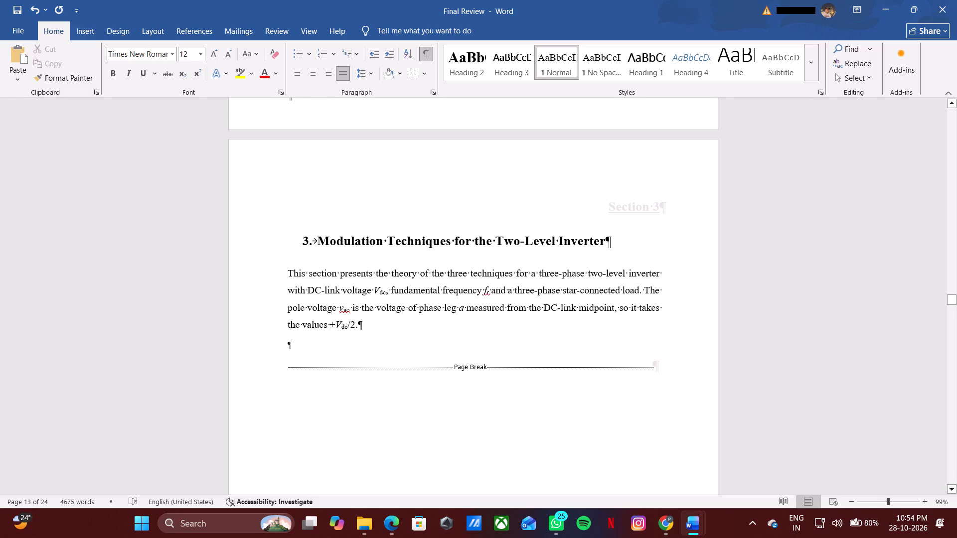
# Reduce the line spacing of the section 3 introductory paragraph to match the Literature Review paragraphs.
pyautogui.moveTo(365, 330); pyautogui.dragTo(281, 277)
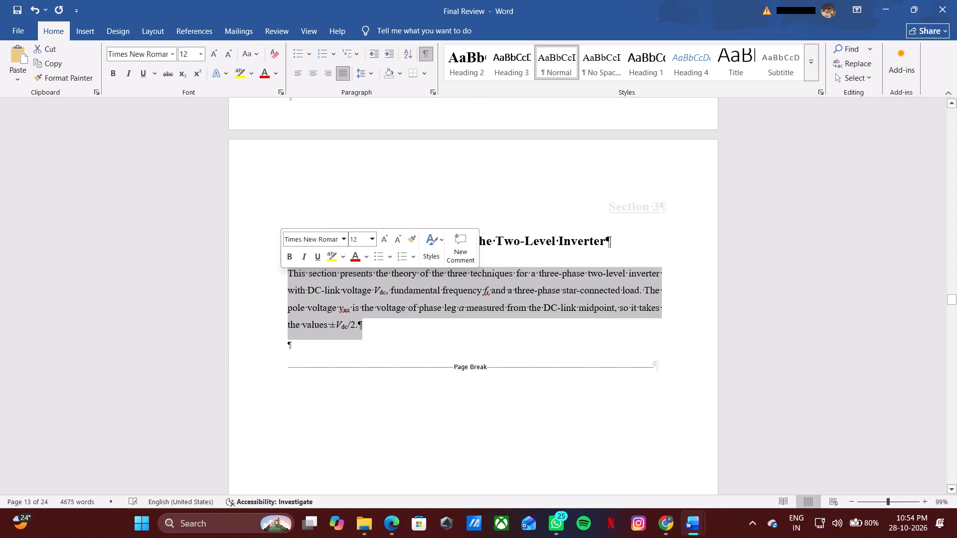
pyautogui.click(374, 72)
pyautogui.click(376, 105)
pyautogui.click(372, 316)
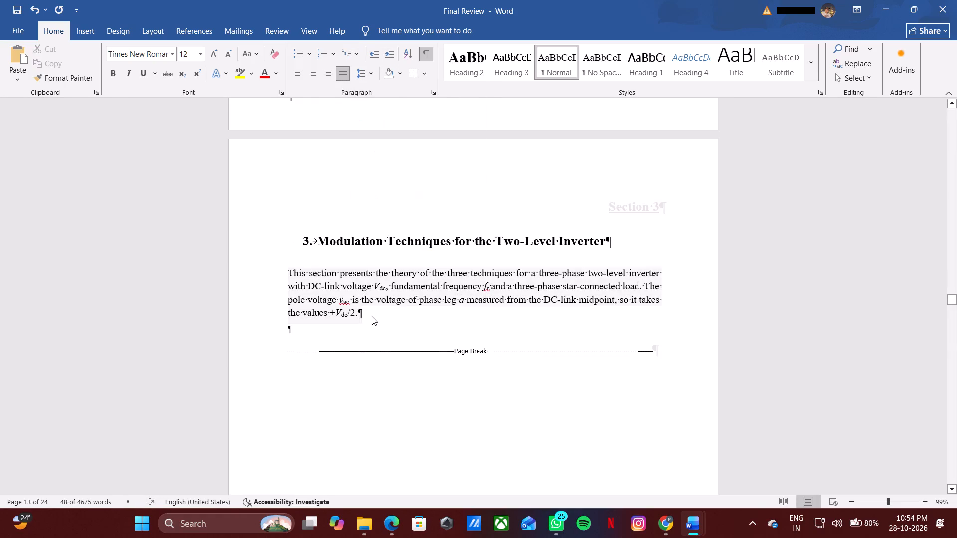
# Check the flagged pole-voltage symbol in section 3's introductory paragraph against Review_1_updated and its spelling suggestions.
pyautogui.click(348, 299)
pyautogui.rightClick(347, 302)
pyautogui.click(347, 302)
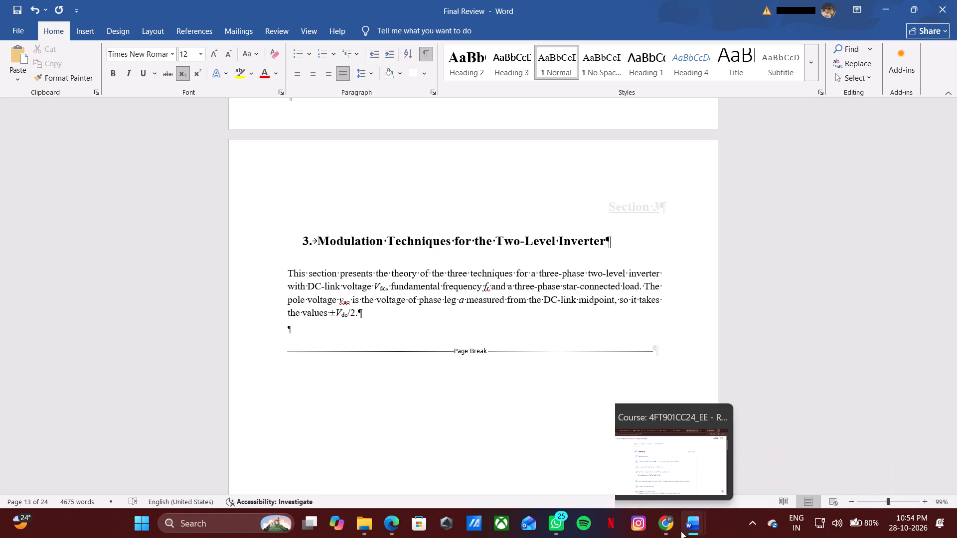
pyautogui.click(584, 457)
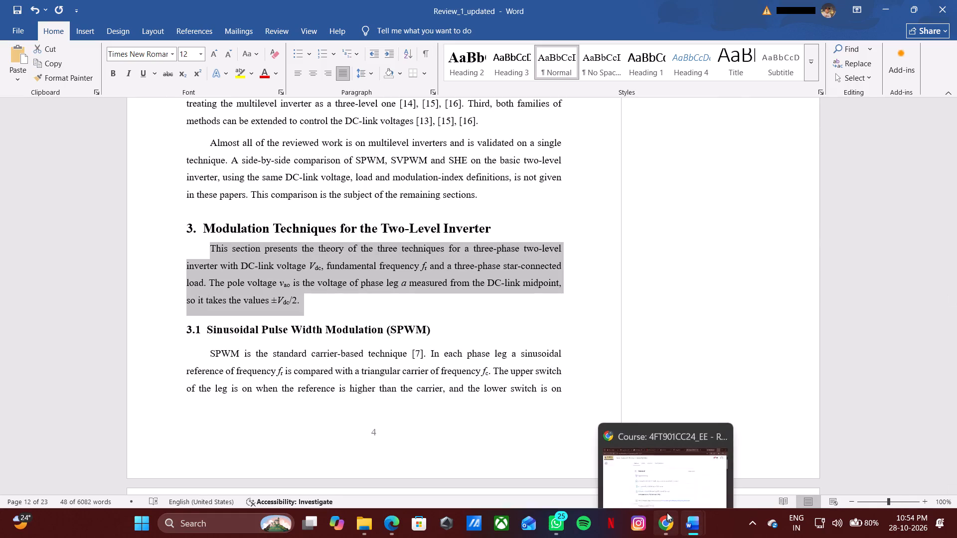
pyautogui.click(691, 519)
pyautogui.click(677, 476)
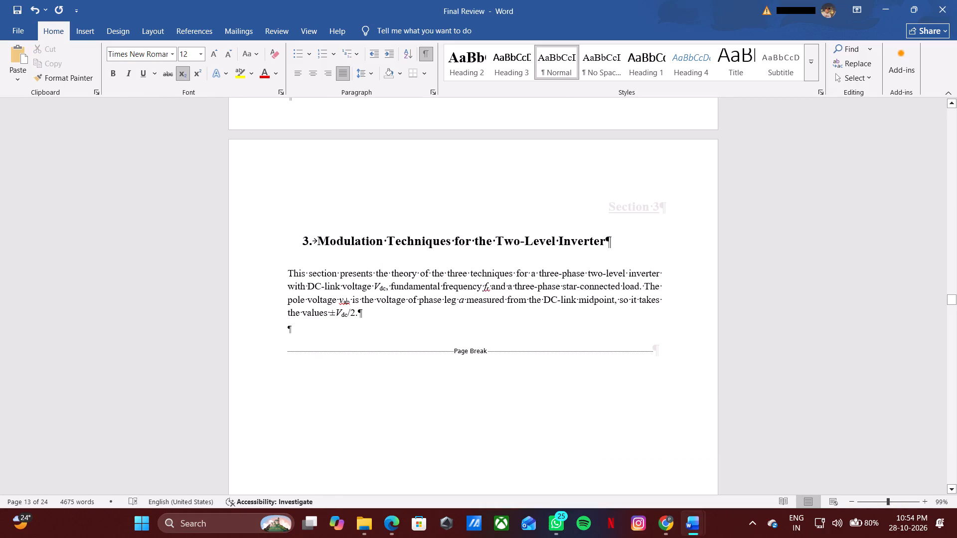
pyautogui.click(345, 302)
pyautogui.rightClick(345, 302)
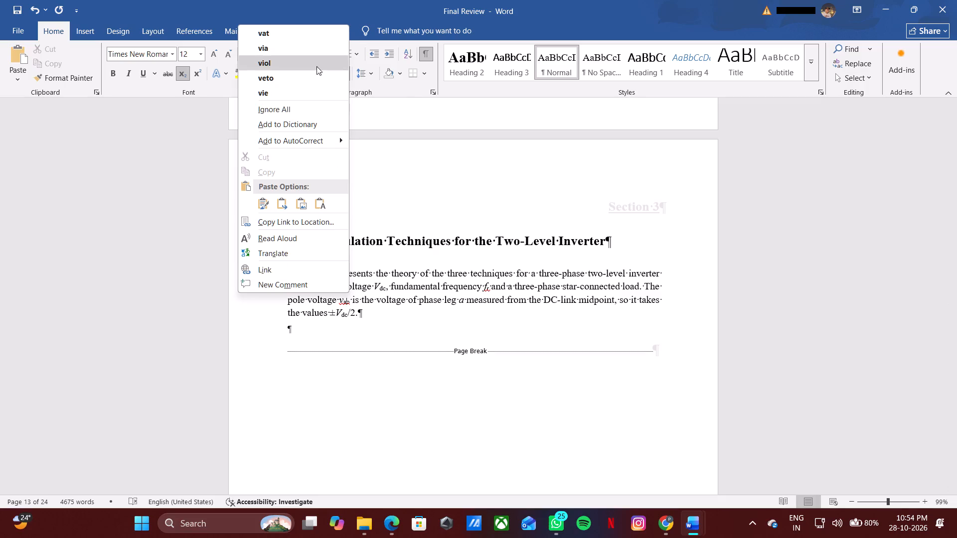
pyautogui.click(375, 308)
pyautogui.click(347, 301)
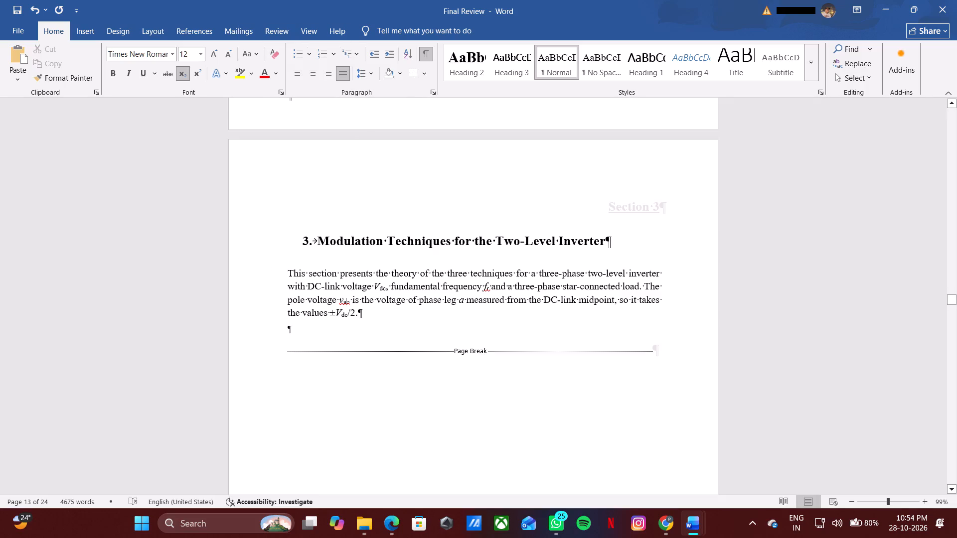
# Hide the paragraph and formatting marks in Final Review.
pyautogui.click(421, 59)
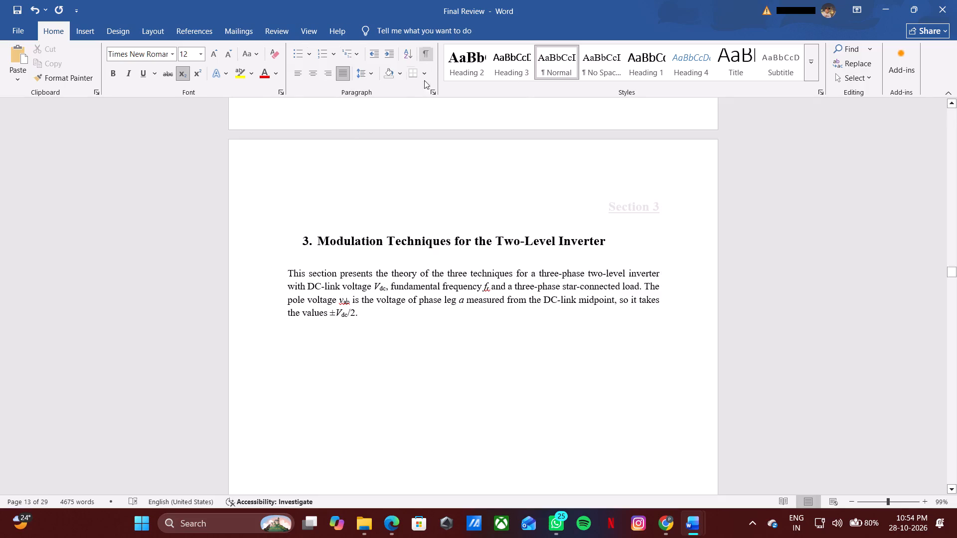
# Examine the pole-voltage symbol and its subscript in section 3's introductory paragraph at a higher zoom, and return to normal size.
pyautogui.click(386, 303)
pyautogui.click(348, 304)
pyautogui.click(344, 300)
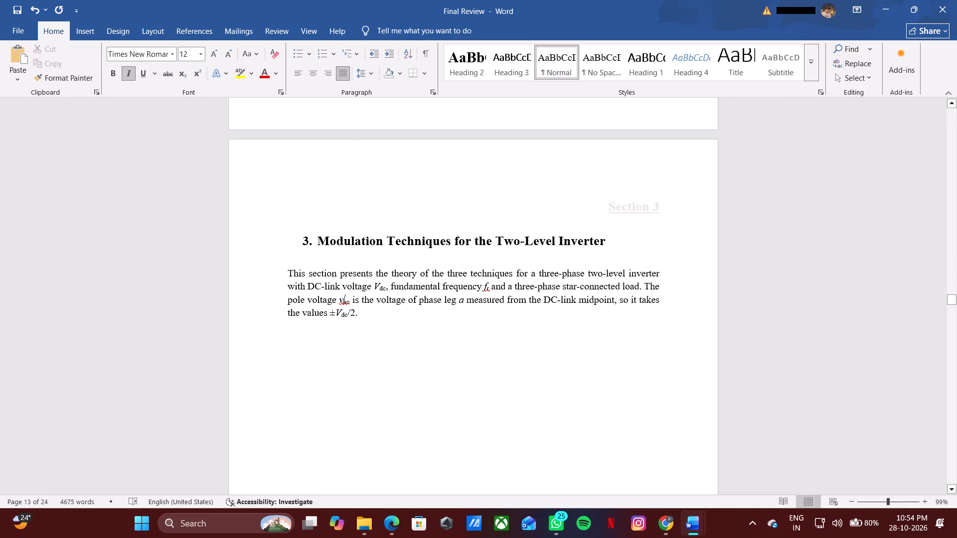
pyautogui.scroll(5, 338, 297)
pyautogui.scroll(-5, 345, 335)
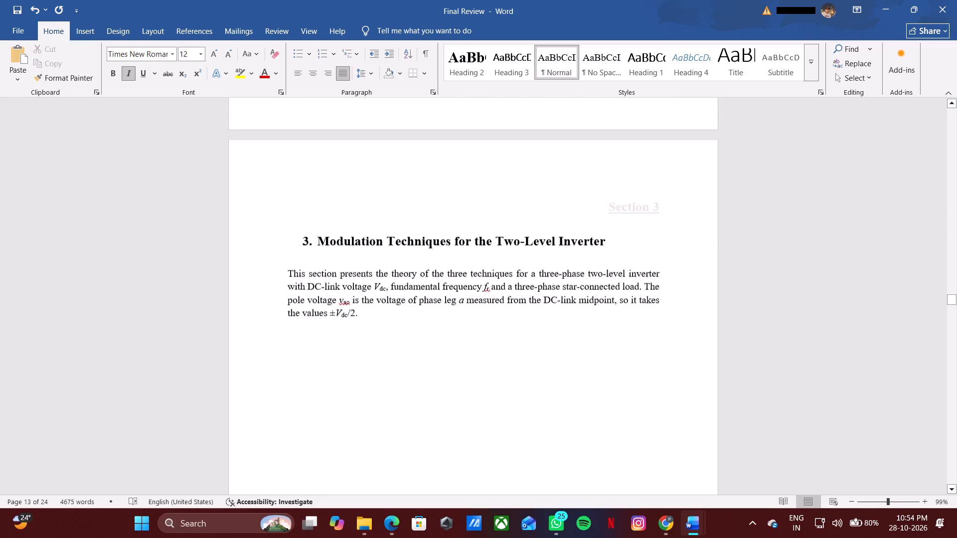
pyautogui.click(899, 504)
pyautogui.click(322, 309)
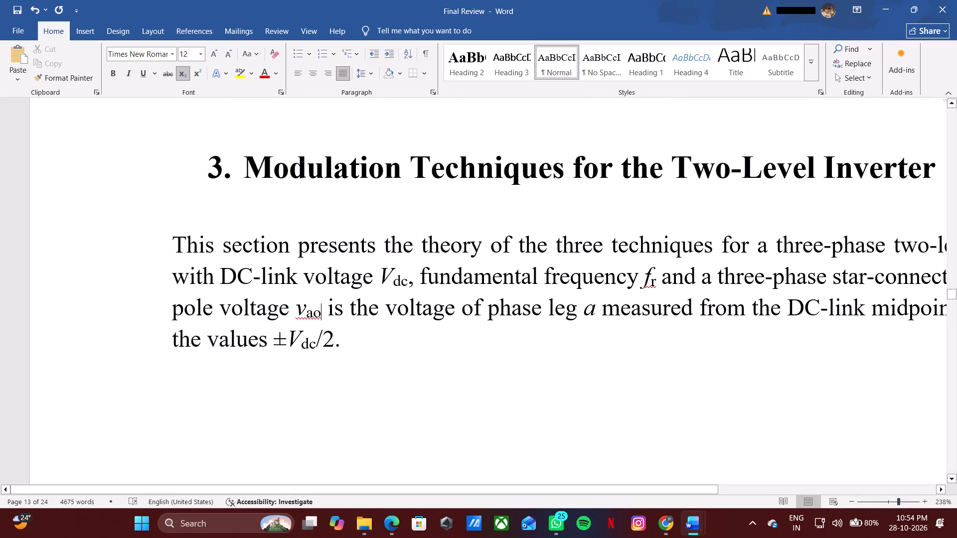
pyautogui.click(310, 308)
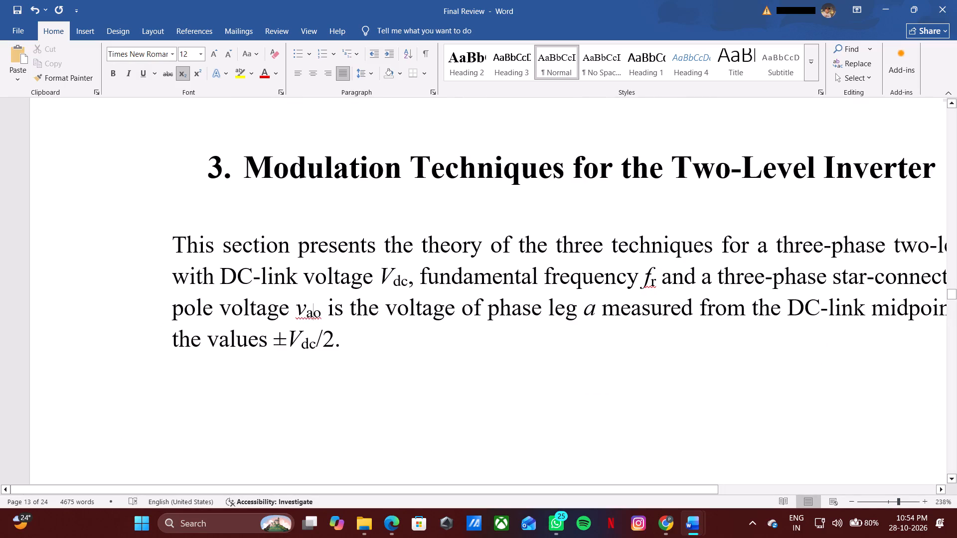
pyautogui.click(307, 308)
pyautogui.scroll(-2, 333, 314)
pyautogui.scroll(2, 557, 259)
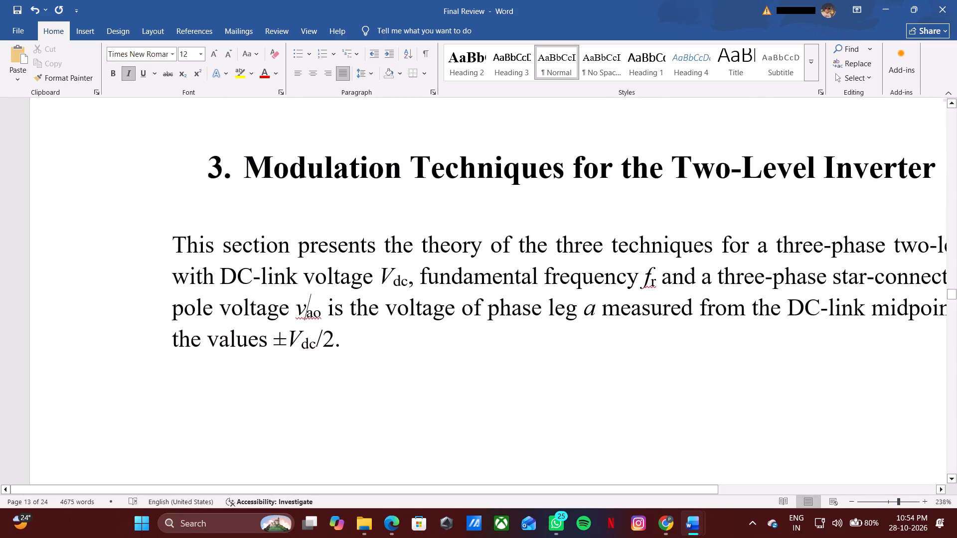
pyautogui.scroll(-1, 906, 352)
pyautogui.moveTo(703, 489); pyautogui.dragTo(827, 462)
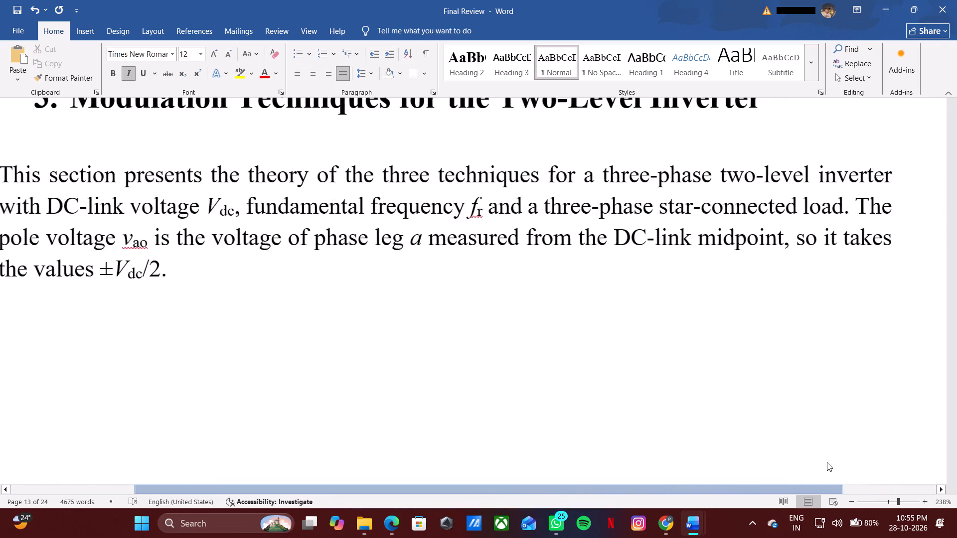
pyautogui.moveTo(827, 462); pyautogui.dragTo(826, 462)
pyautogui.scroll(-3, 603, 240)
pyautogui.scroll(1, 944, 325)
pyautogui.moveTo(951, 302); pyautogui.dragTo(954, 335)
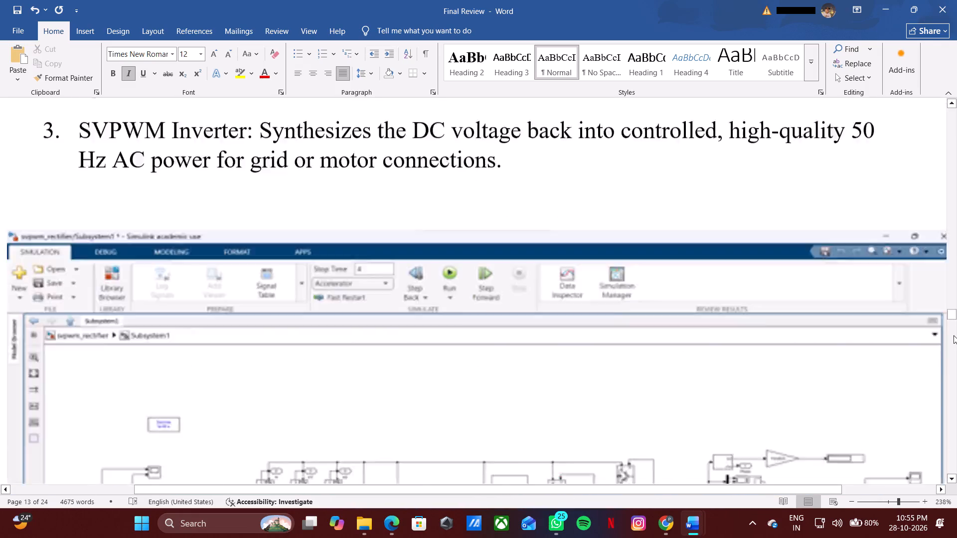
pyautogui.moveTo(954, 335); pyautogui.dragTo(953, 334)
pyautogui.click(882, 497)
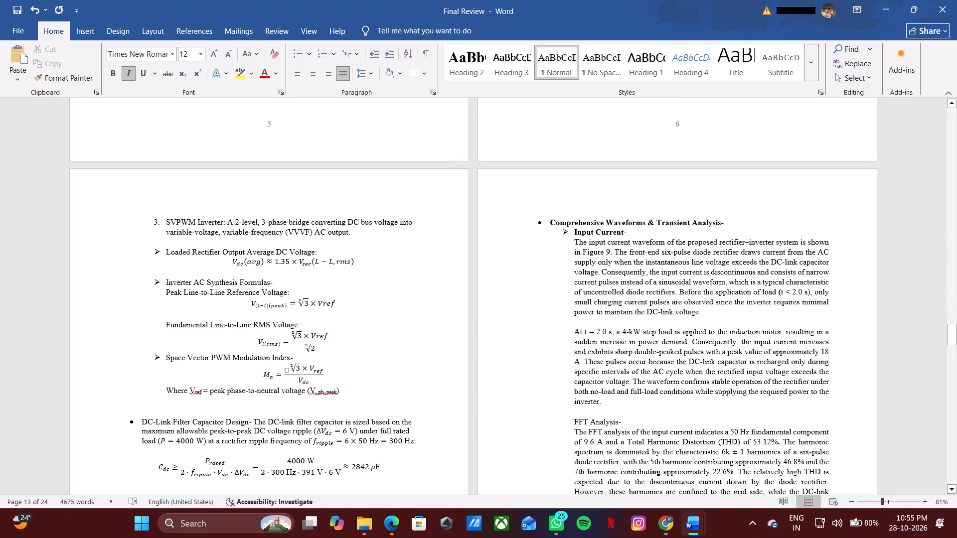
pyautogui.click(888, 496)
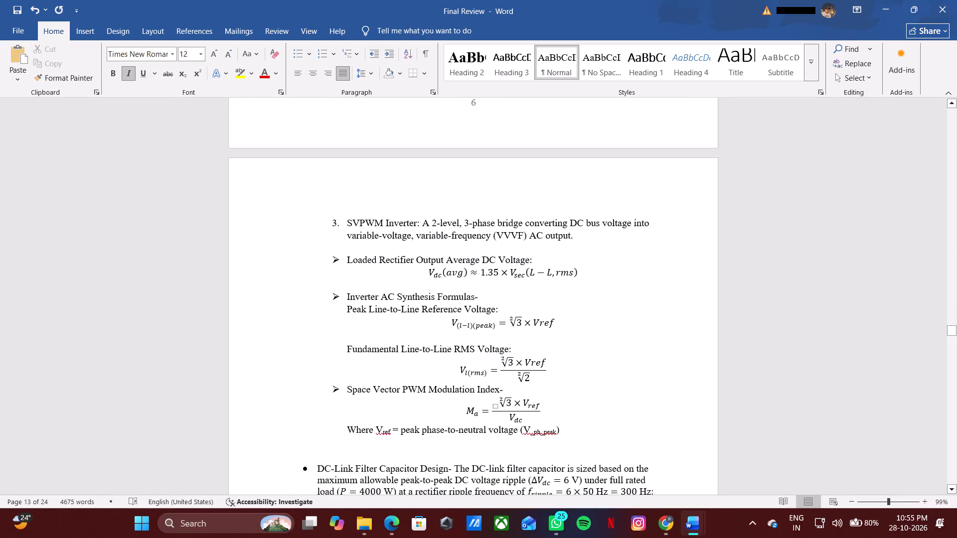
pyautogui.scroll(6, 598, 267)
pyautogui.scroll(20, 598, 267)
pyautogui.scroll(6, 598, 267)
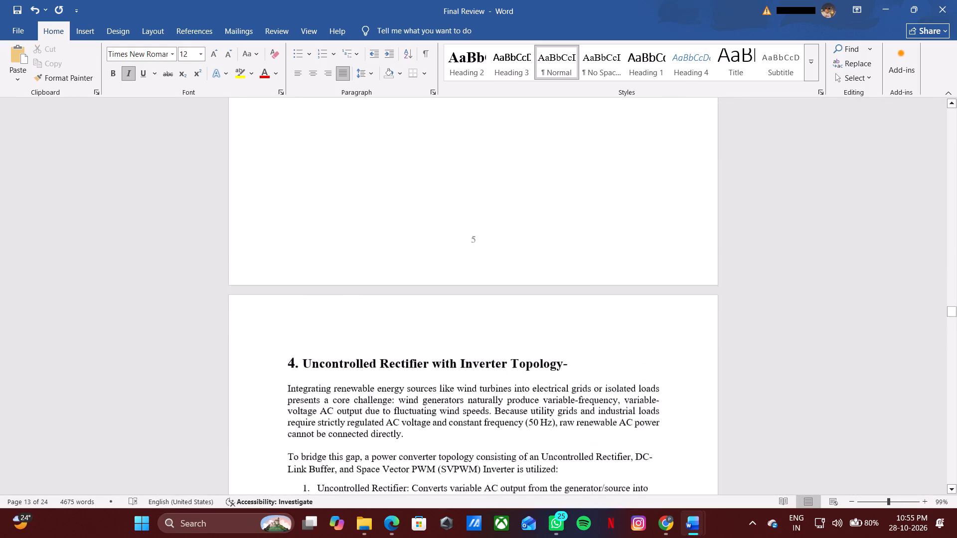
pyautogui.scroll(2, 598, 265)
pyautogui.scroll(18, 713, 261)
pyautogui.scroll(-4, 713, 262)
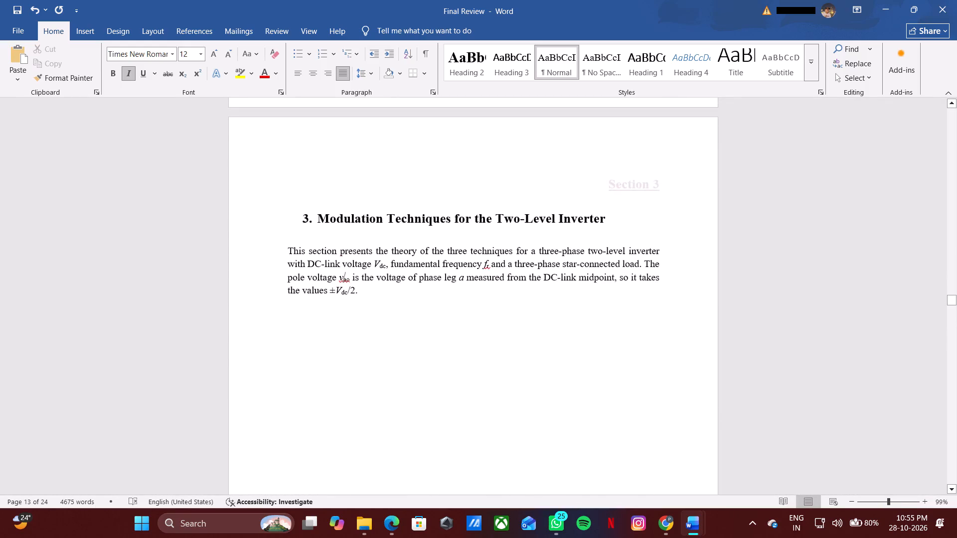
# Place the insertion point below section 3's introductory paragraph and switch to section 3.1 in Review_1_updated.
pyautogui.click(411, 311)
pyautogui.hotkey('alt', 'Tab')
pyautogui.scroll(-2, 303, 284)
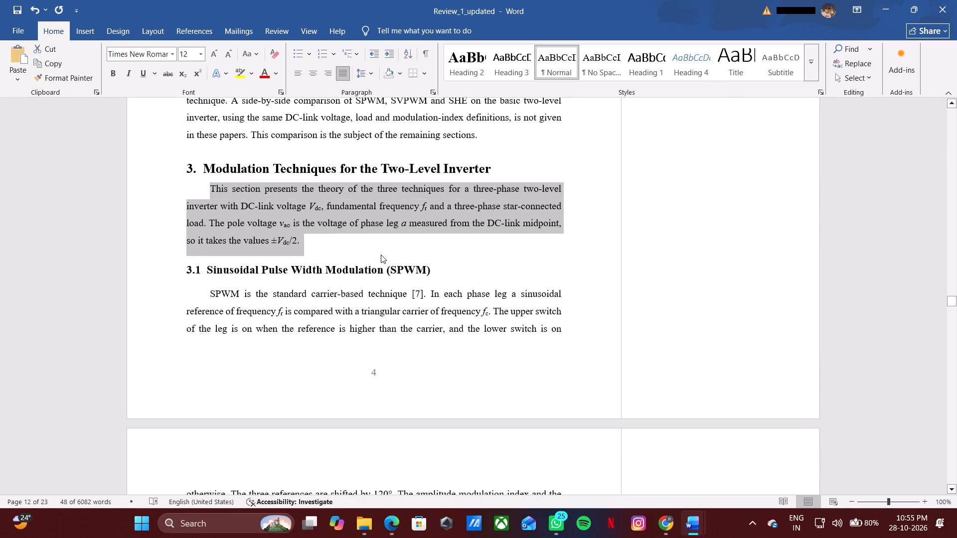
pyautogui.scroll(-10, 381, 257)
pyautogui.scroll(9, 378, 279)
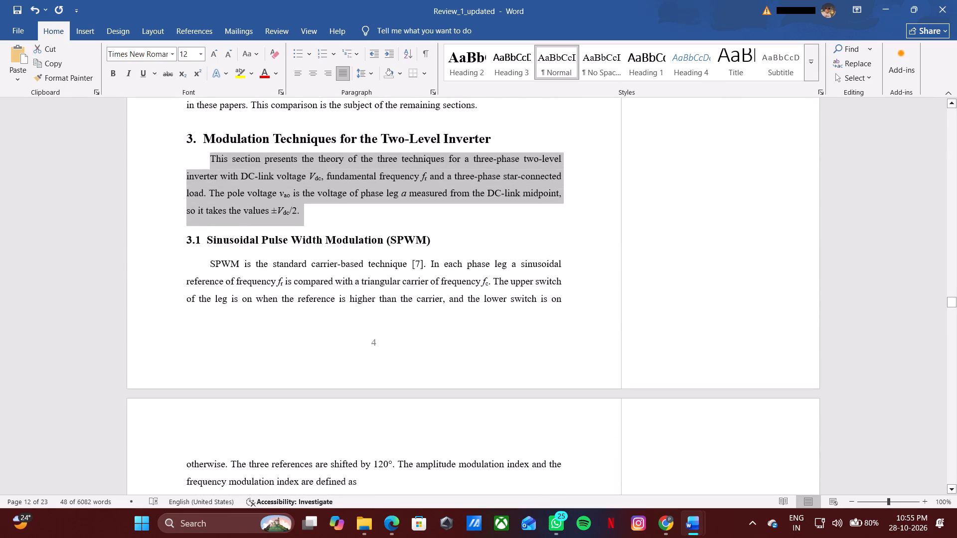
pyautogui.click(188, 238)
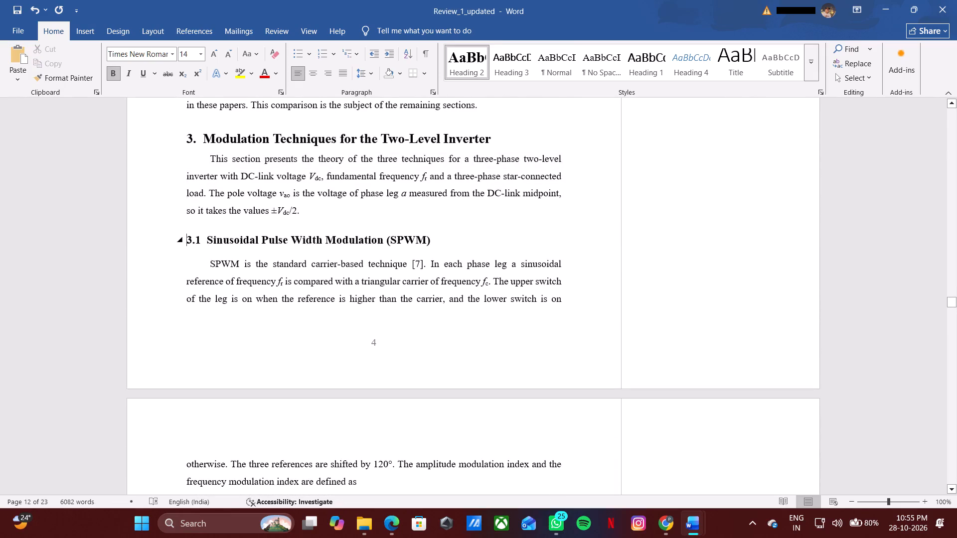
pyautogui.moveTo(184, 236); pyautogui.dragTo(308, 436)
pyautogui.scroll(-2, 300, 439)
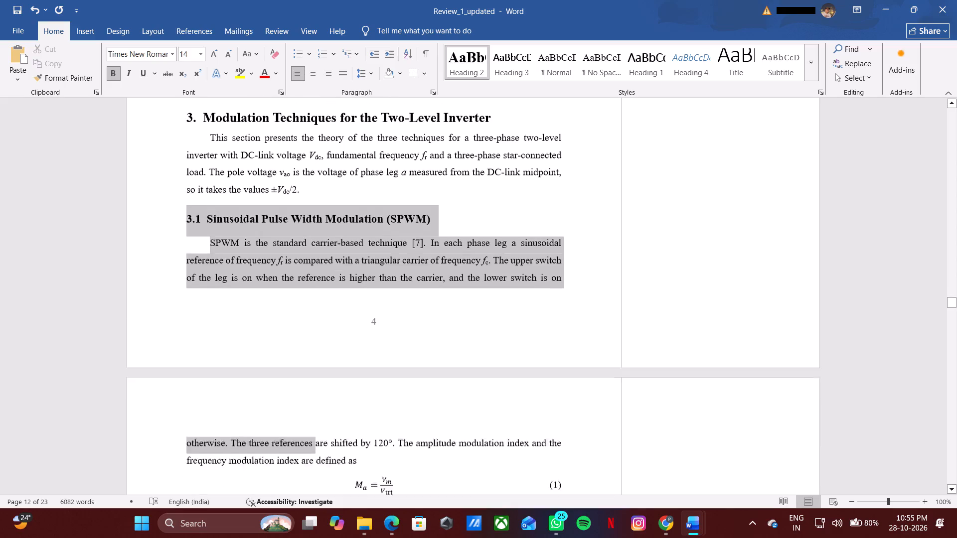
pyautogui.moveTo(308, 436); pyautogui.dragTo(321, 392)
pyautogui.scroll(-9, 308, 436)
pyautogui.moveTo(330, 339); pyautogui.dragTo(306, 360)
# Copy everything in Review_1_updated from the 3.1 Sinusoidal Pulse Width Modulation (SPWM) heading through the end of Table 4 in section 3.5.
pyautogui.scroll(-10, 278, 349)
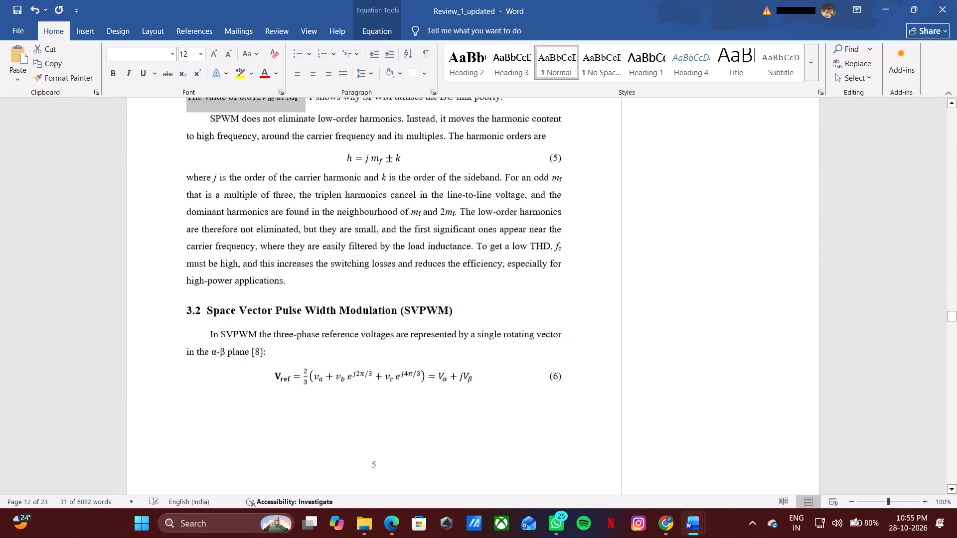
pyautogui.scroll(-17, 274, 372)
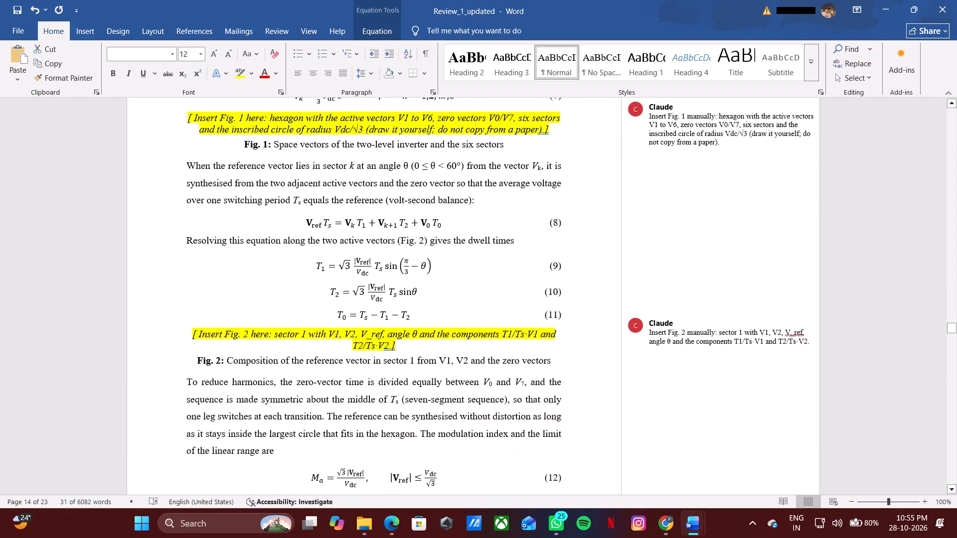
pyautogui.scroll(-2, 381, 381)
pyautogui.scroll(-20, 315, 336)
pyautogui.scroll(-2, 315, 336)
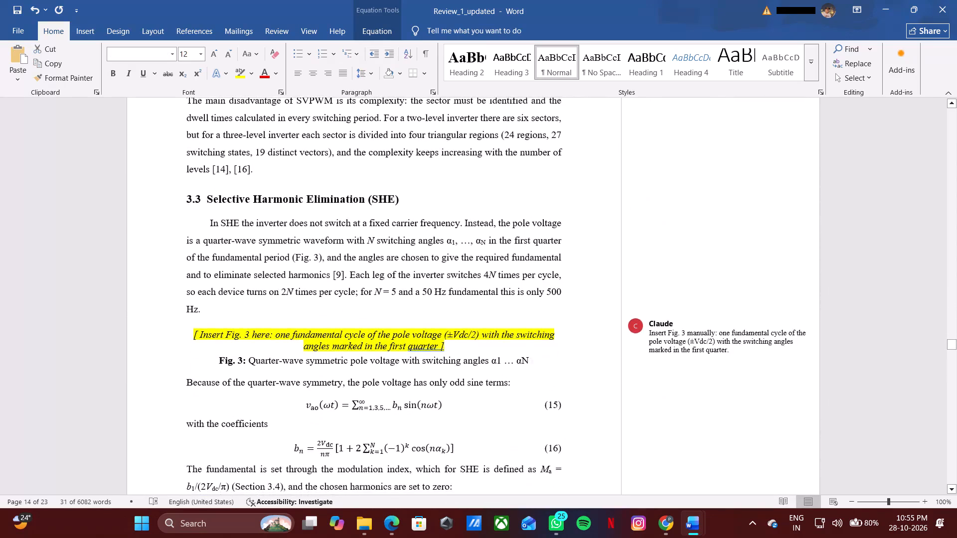
pyautogui.scroll(-18, 330, 390)
pyautogui.scroll(-12, 334, 364)
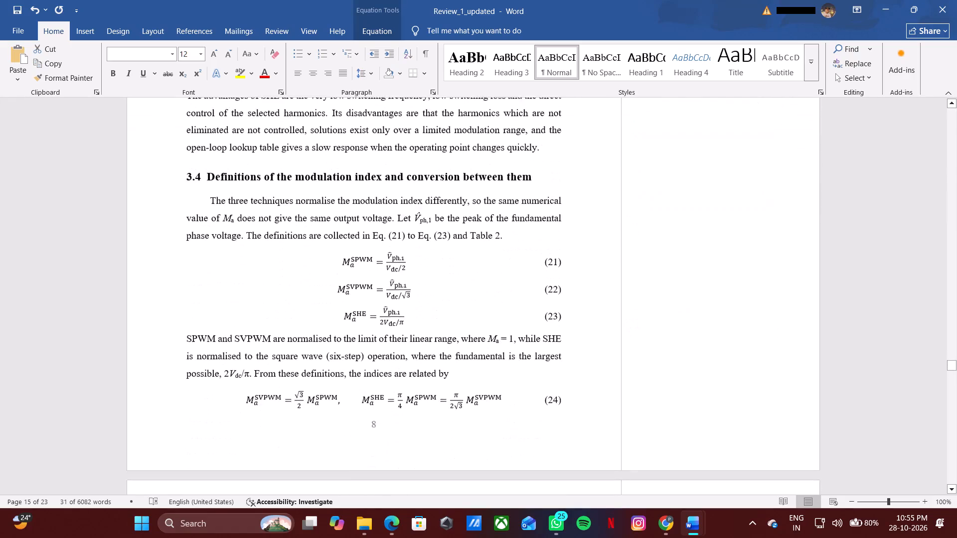
pyautogui.scroll(-18, 335, 382)
pyautogui.scroll(-6, 331, 399)
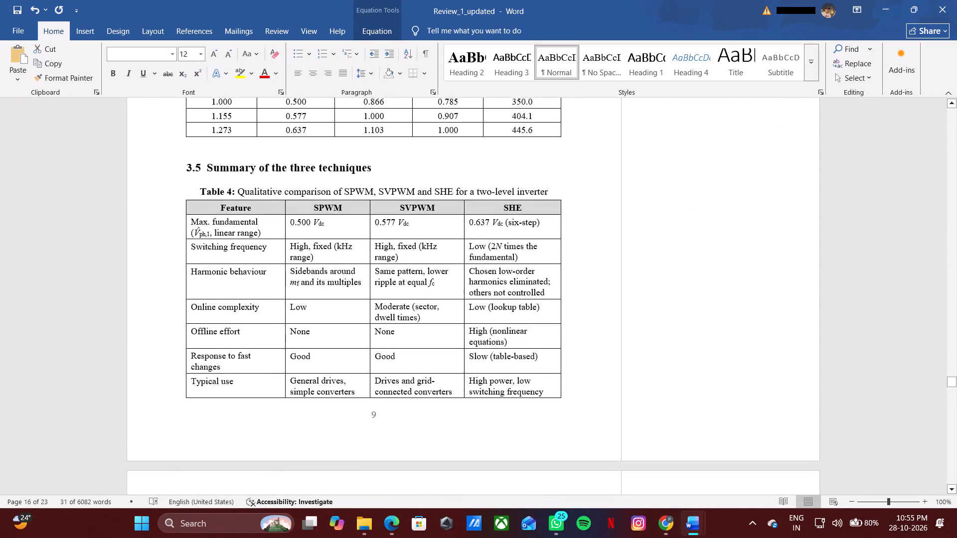
pyautogui.scroll(-4, 337, 399)
pyautogui.scroll(-3, 352, 358)
pyautogui.scroll(5, 356, 320)
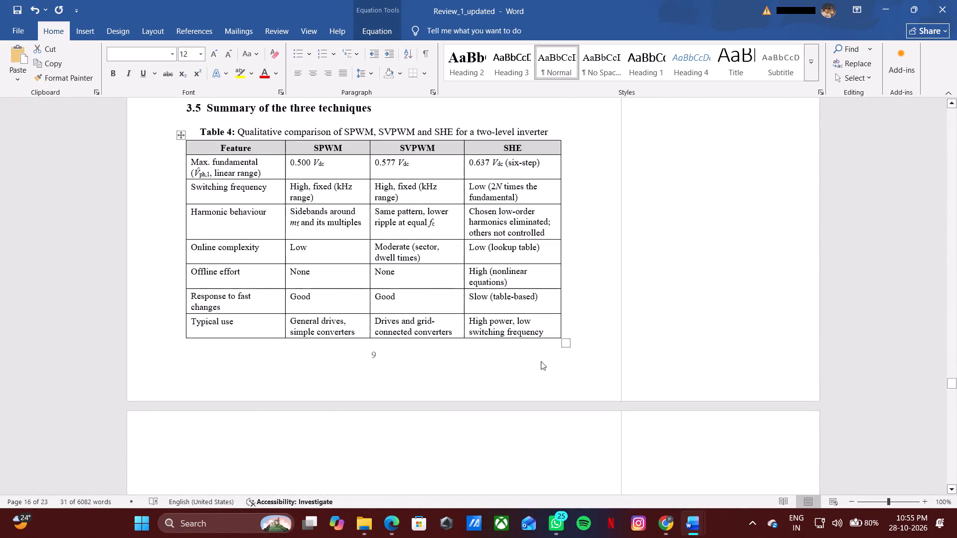
pyautogui.scroll(-4, 555, 374)
pyautogui.scroll(3, 535, 349)
pyautogui.click(573, 298)
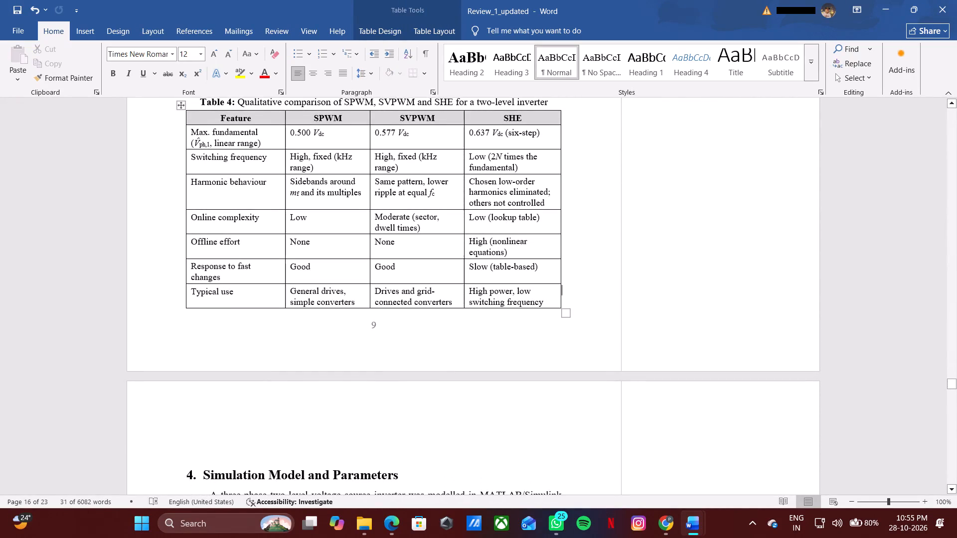
pyautogui.click(578, 314)
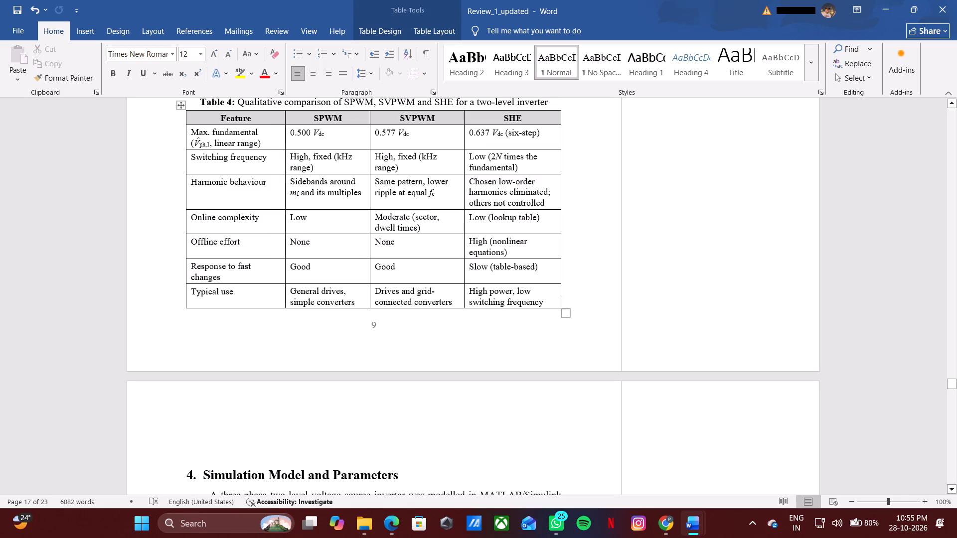
pyautogui.moveTo(580, 301); pyautogui.dragTo(187, 74)
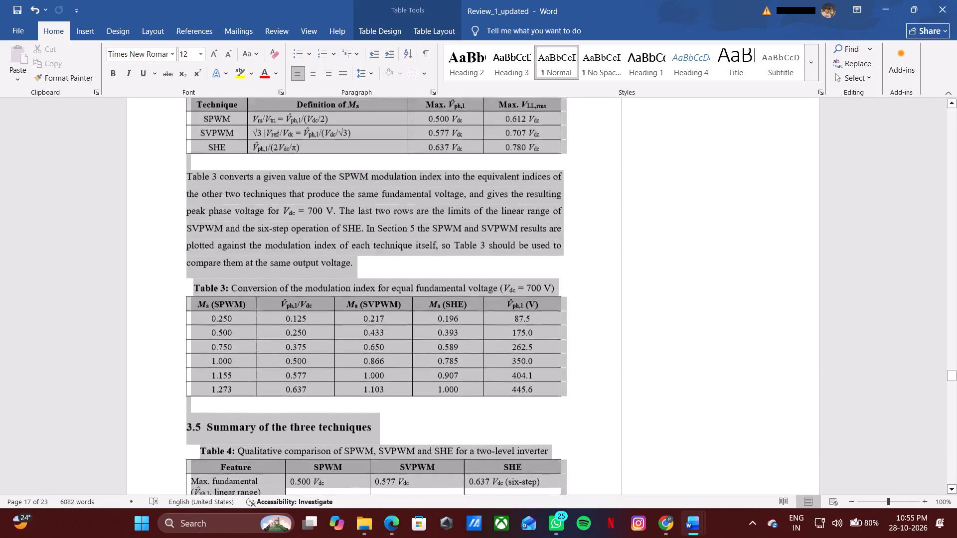
pyautogui.moveTo(187, 74); pyautogui.dragTo(196, 71)
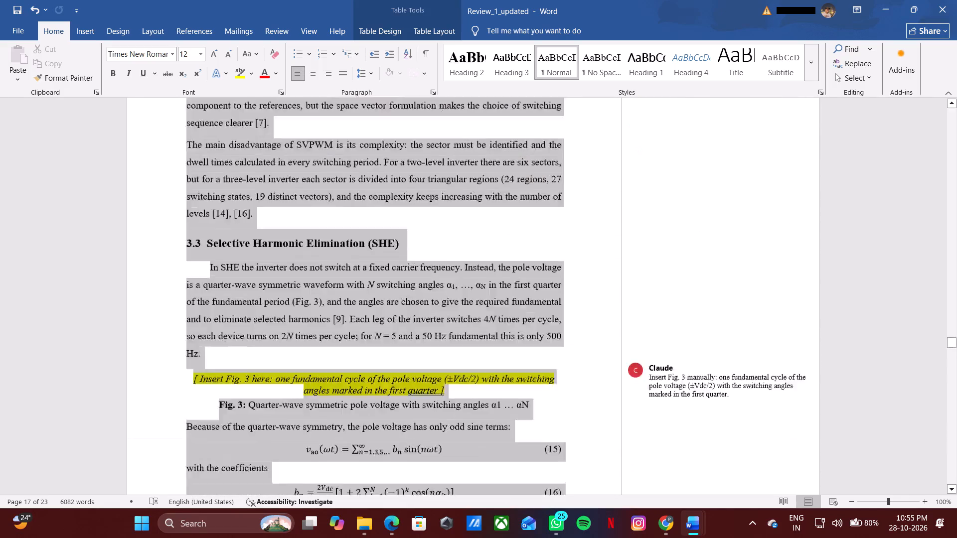
pyautogui.moveTo(196, 71); pyautogui.dragTo(192, 62)
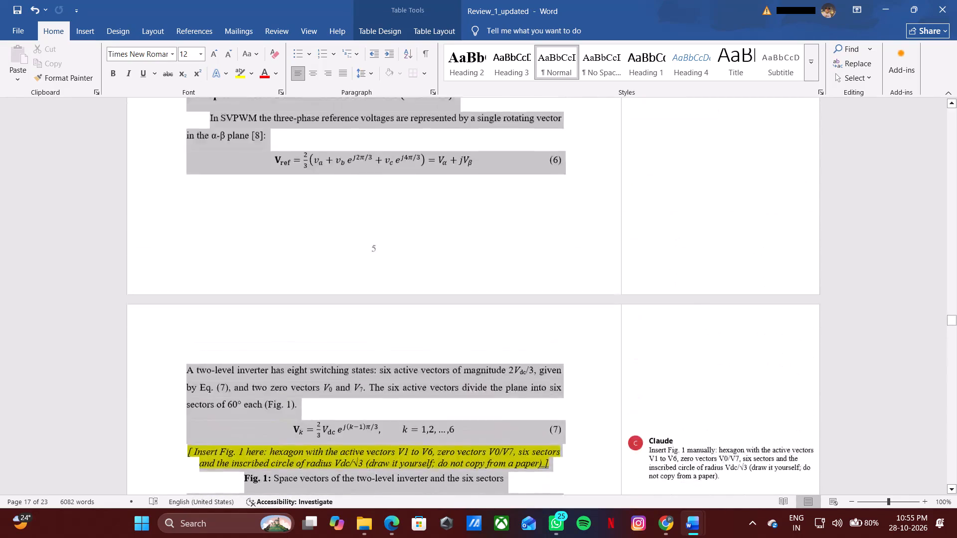
pyautogui.moveTo(192, 62); pyautogui.dragTo(166, 211)
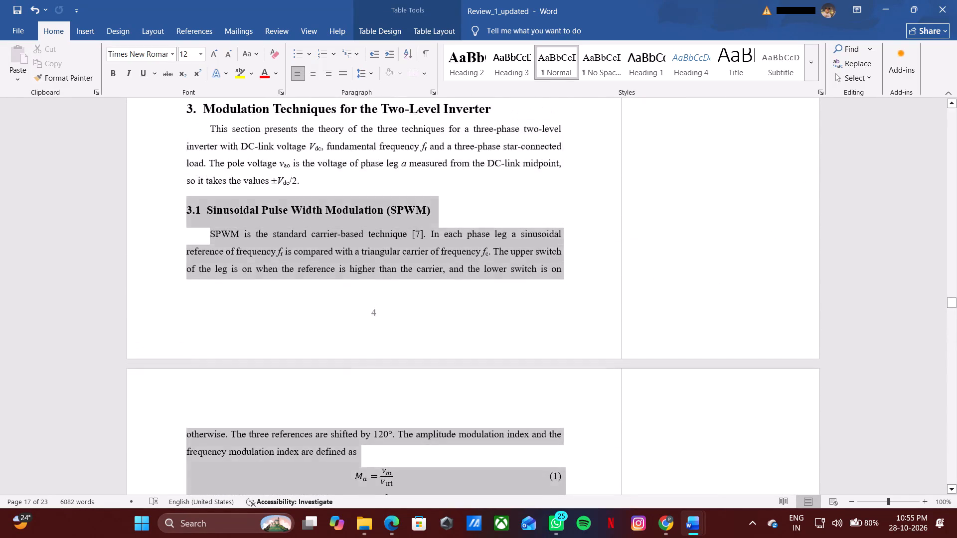
pyautogui.moveTo(166, 211); pyautogui.dragTo(182, 212)
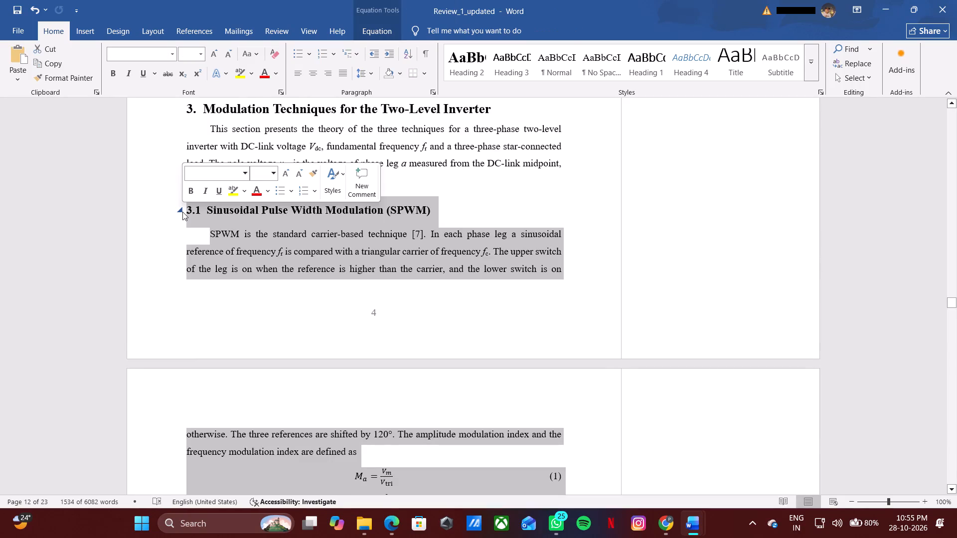
pyautogui.hotkey('ctrl', 'c')
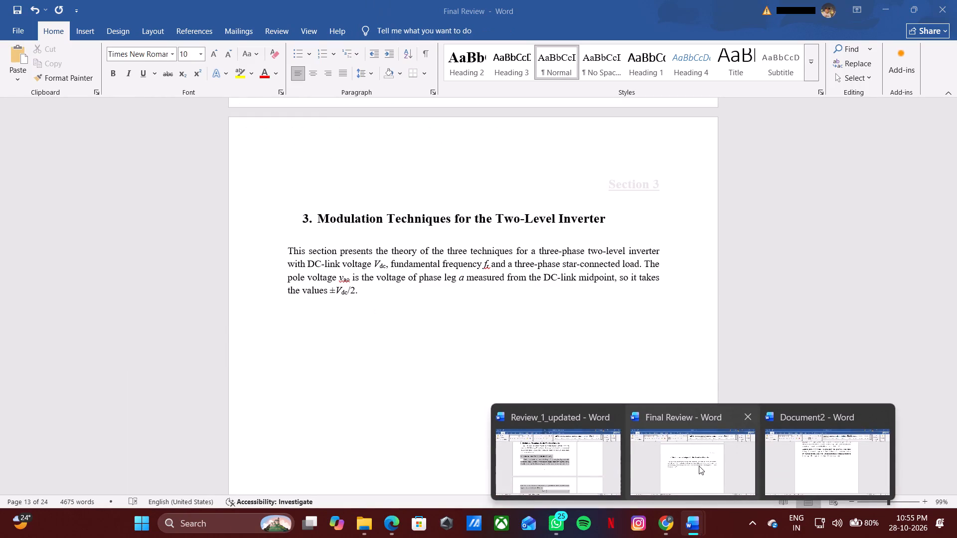
# Paste the copied sections 3.1 to 3.5 into Document2 on a new line below the existing literature review text.
pyautogui.click(816, 454)
pyautogui.click(399, 276)
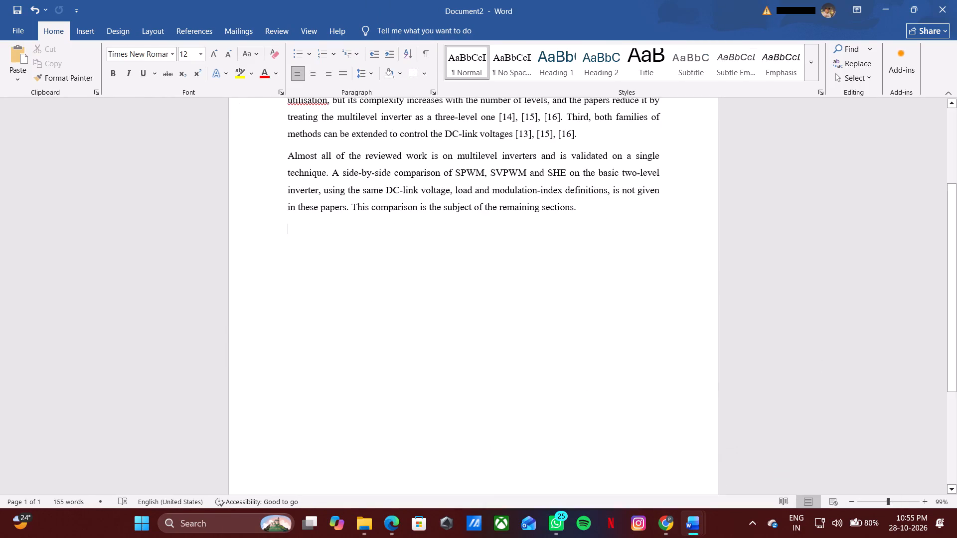
pyautogui.press('Return')
pyautogui.hotkey('ctrl', 'v')
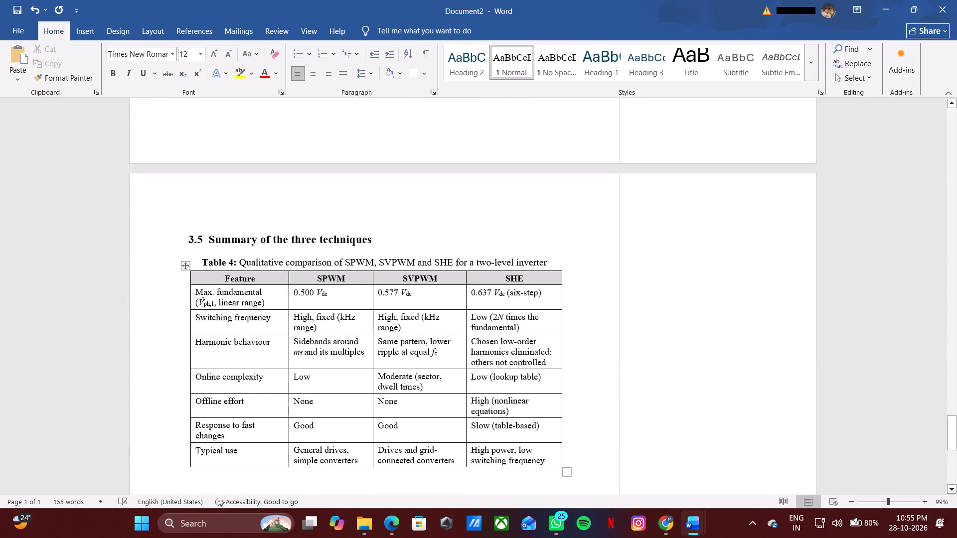
# Delete the comments on the Eq. (17) and Eq. (18) solution paragraph and the Fig. 3 placeholder in Document2.
pyautogui.scroll(20, 514, 346)
pyautogui.scroll(11, 514, 346)
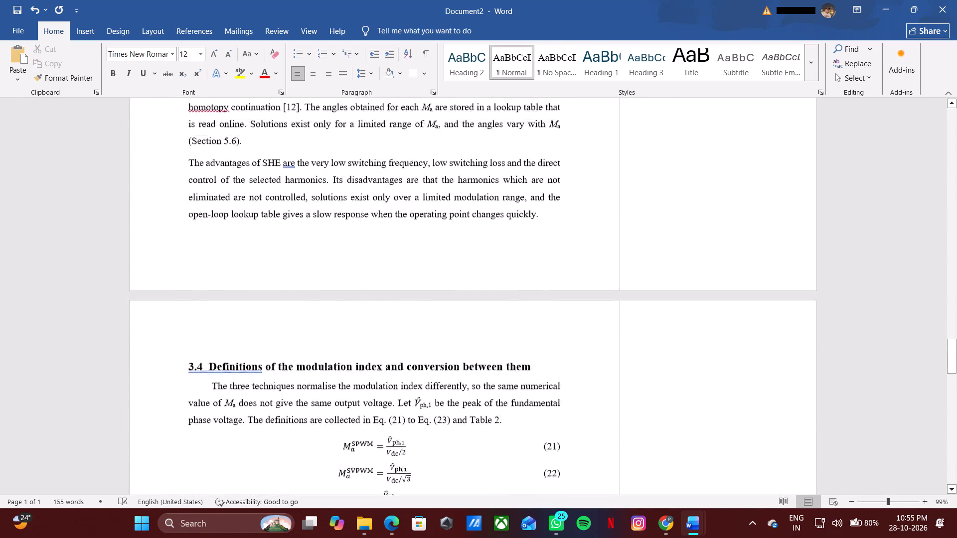
pyautogui.scroll(7, 515, 345)
pyautogui.click(676, 302)
pyautogui.rightClick(676, 302)
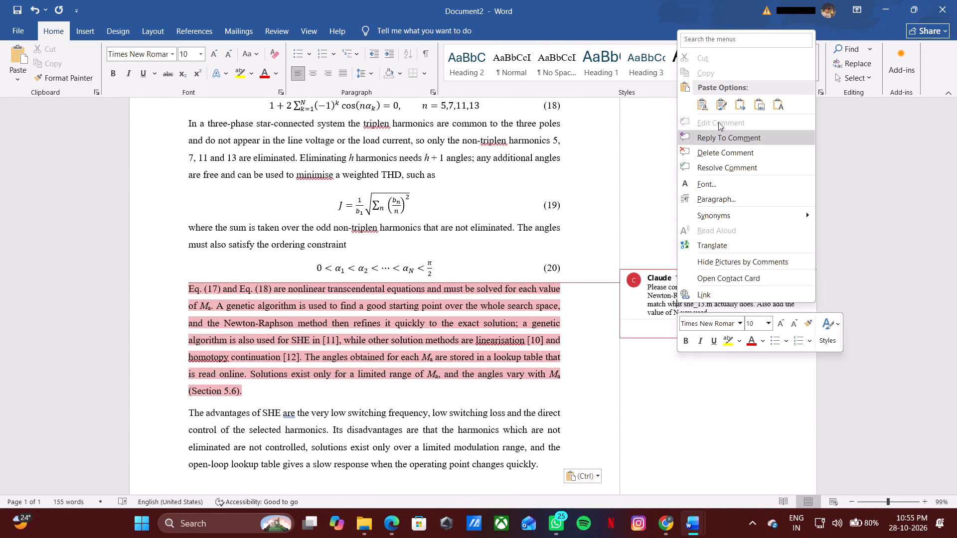
pyautogui.click(717, 148)
pyautogui.scroll(11, 658, 353)
pyautogui.click(678, 248)
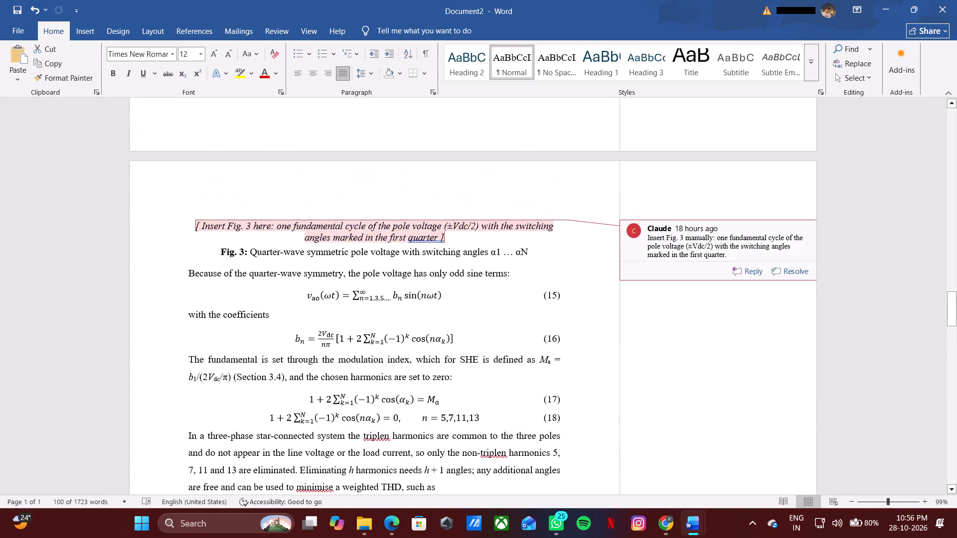
pyautogui.rightClick(678, 248)
pyautogui.click(739, 356)
# Delete the comments attached to the Fig. 2 and Fig. 1 placeholders in section 3.2 of Document2.
pyautogui.scroll(3, 729, 343)
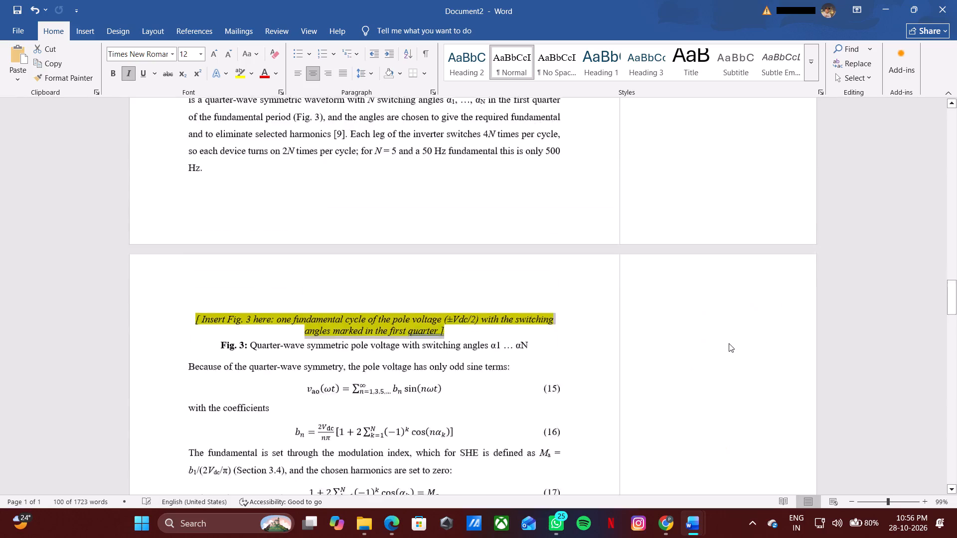
pyautogui.scroll(20, 729, 343)
pyautogui.scroll(3, 729, 343)
pyautogui.click(723, 285)
pyautogui.rightClick(723, 285)
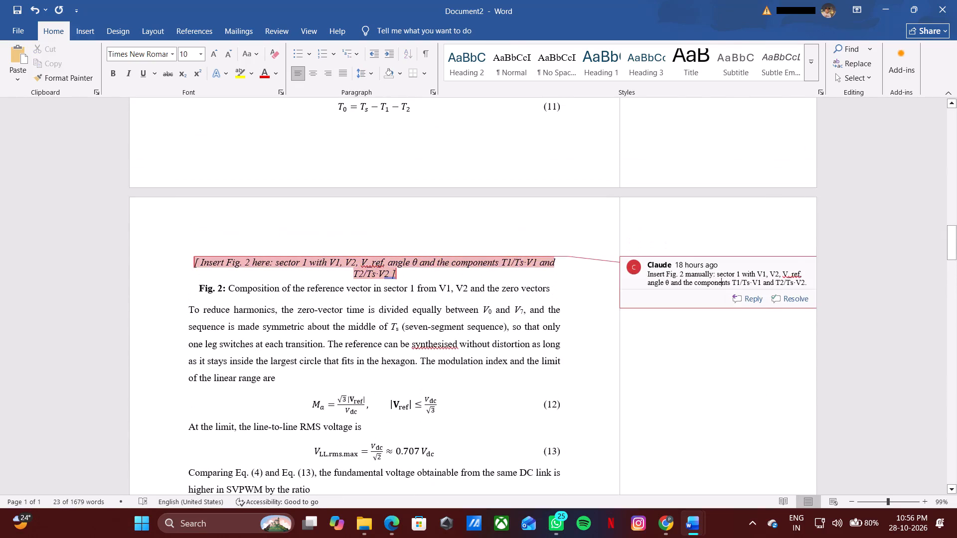
pyautogui.click(772, 132)
pyautogui.scroll(13, 640, 386)
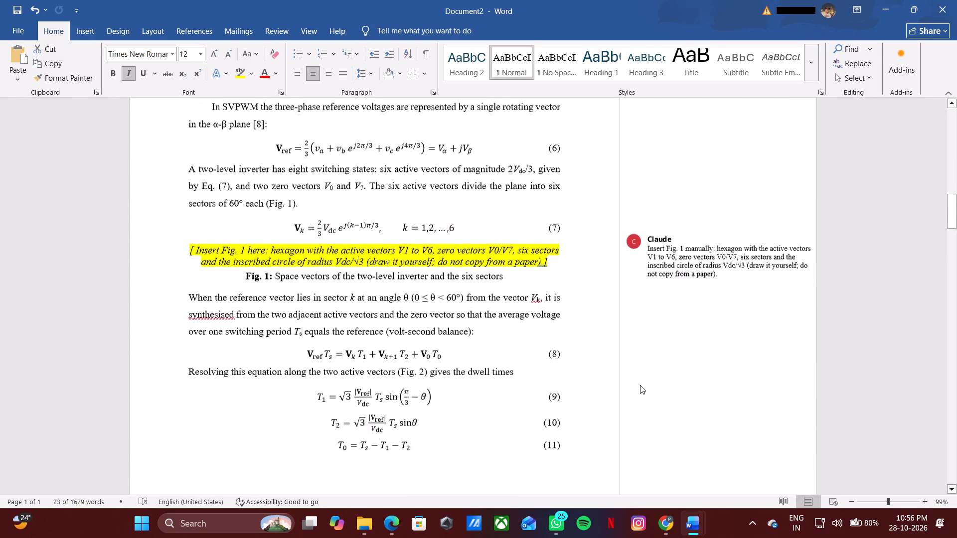
pyautogui.click(669, 284)
pyautogui.rightClick(669, 284)
pyautogui.click(715, 132)
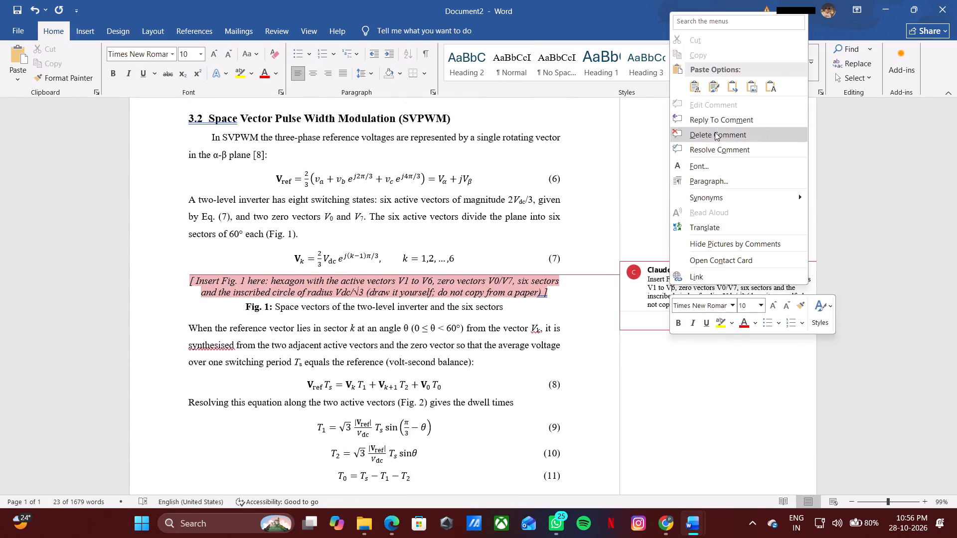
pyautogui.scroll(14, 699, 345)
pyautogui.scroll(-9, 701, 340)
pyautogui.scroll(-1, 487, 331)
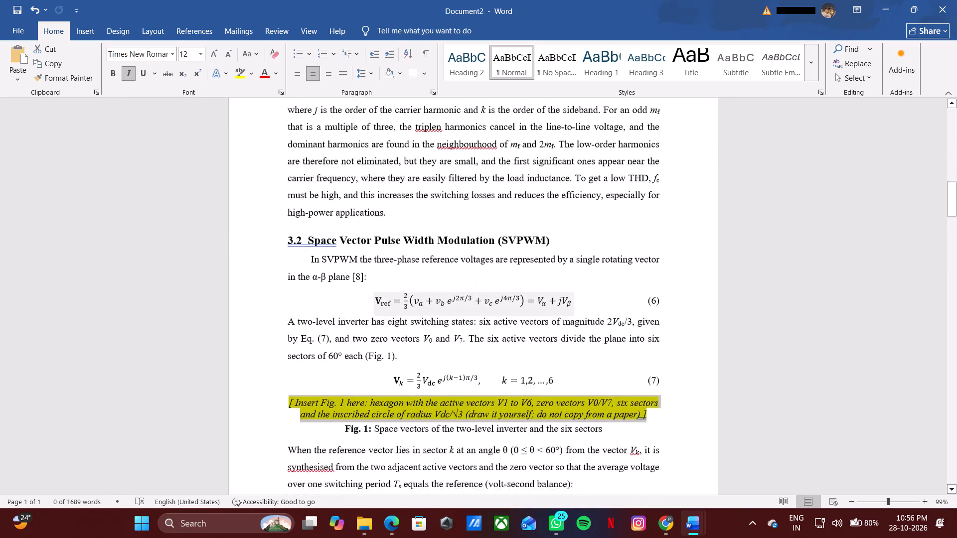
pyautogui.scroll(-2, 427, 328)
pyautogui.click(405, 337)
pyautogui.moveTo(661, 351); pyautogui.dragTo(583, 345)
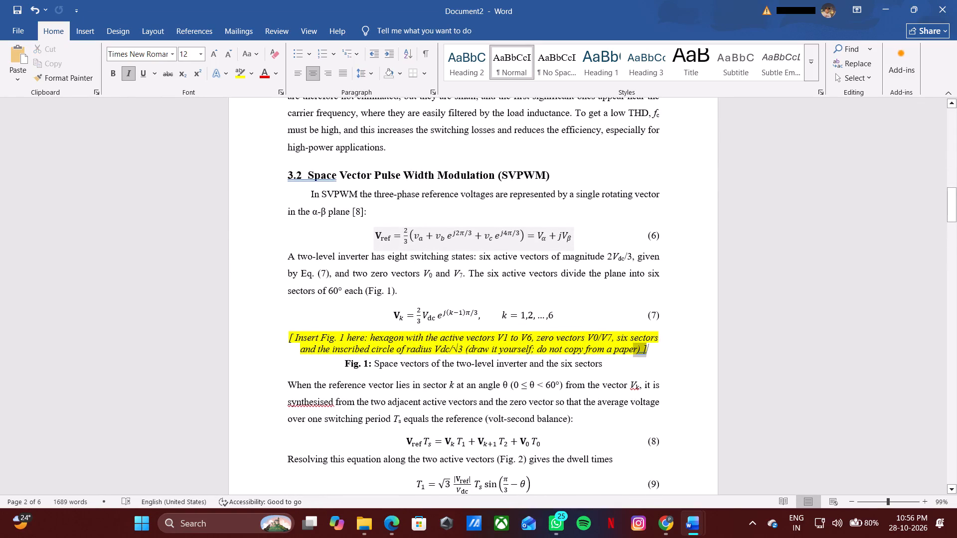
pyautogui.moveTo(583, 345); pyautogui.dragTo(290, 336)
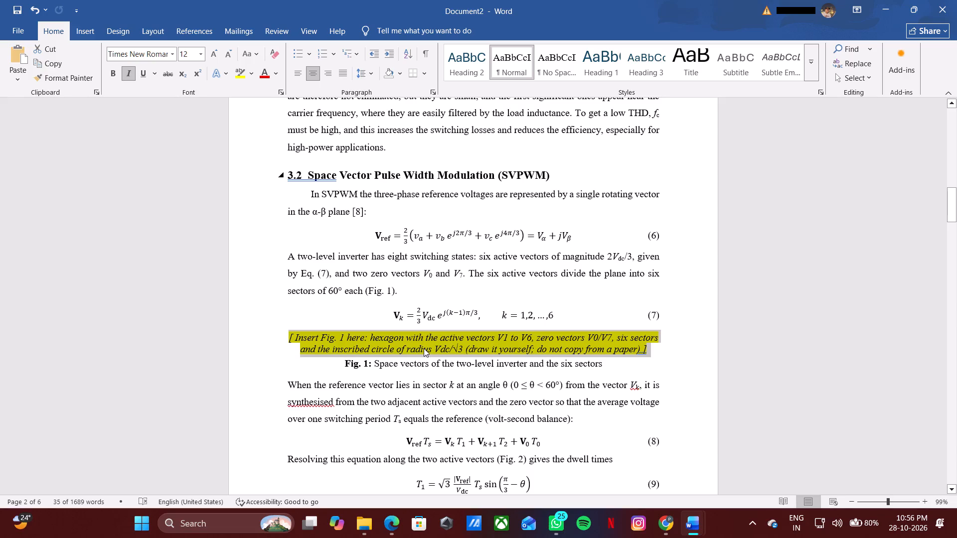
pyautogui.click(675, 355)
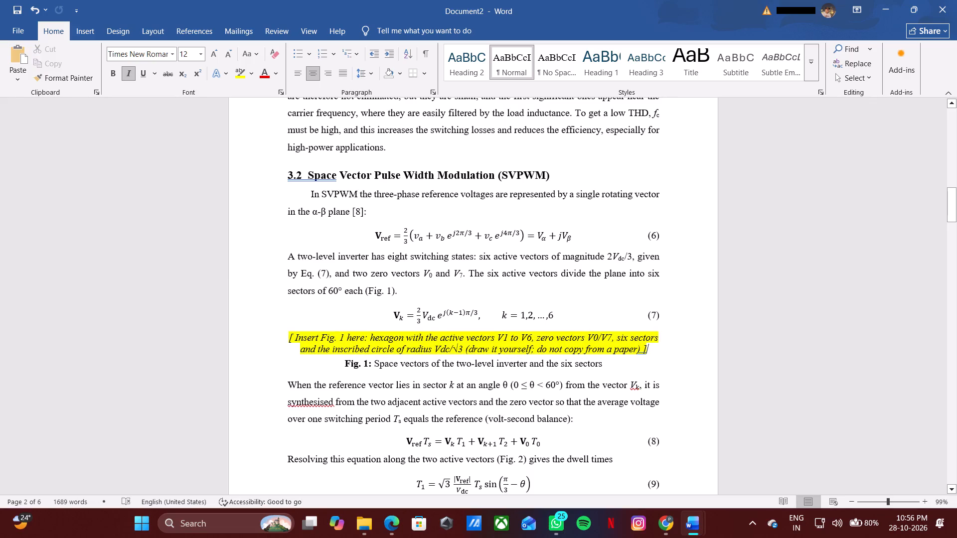
# Copy the comment-free content in Document2 from the 3.1 Sinusoidal Pulse Width Modulation (SPWM) heading through the end of Table 4.
pyautogui.scroll(5, 452, 288)
pyautogui.scroll(2, 380, 322)
pyautogui.scroll(-1, 348, 351)
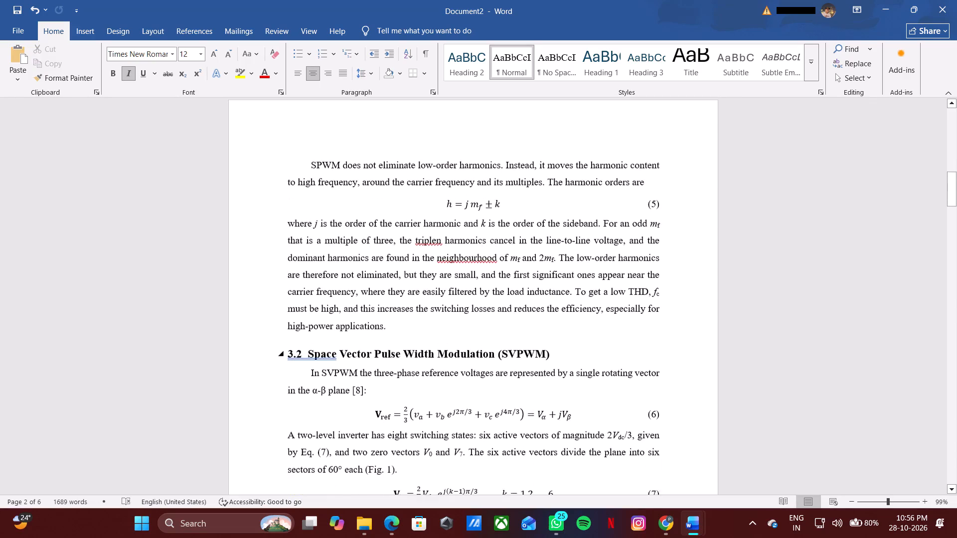
pyautogui.scroll(20, 320, 350)
pyautogui.scroll(2, 320, 350)
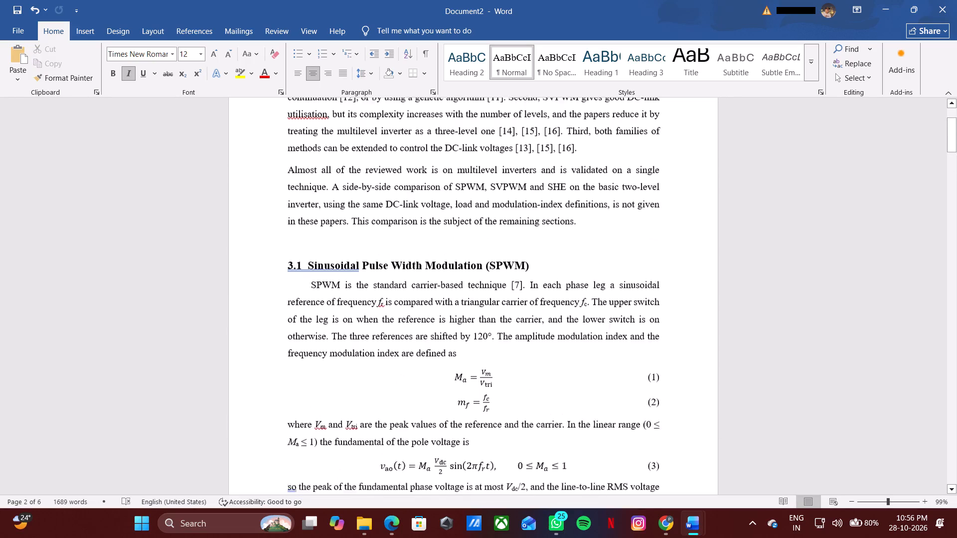
pyautogui.moveTo(286, 291); pyautogui.dragTo(345, 427)
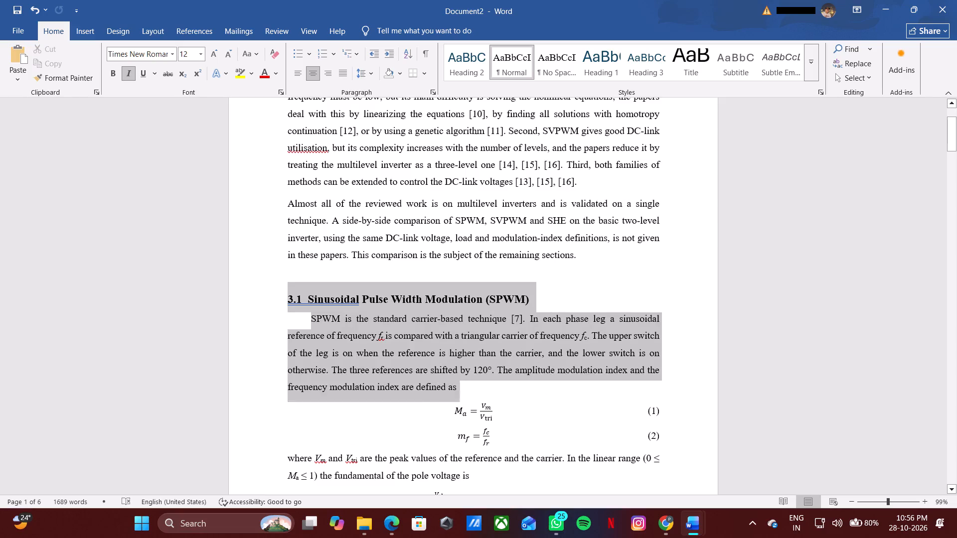
pyautogui.moveTo(345, 427); pyautogui.dragTo(344, 456)
pyautogui.scroll(-20, 347, 437)
pyautogui.scroll(-14, 347, 437)
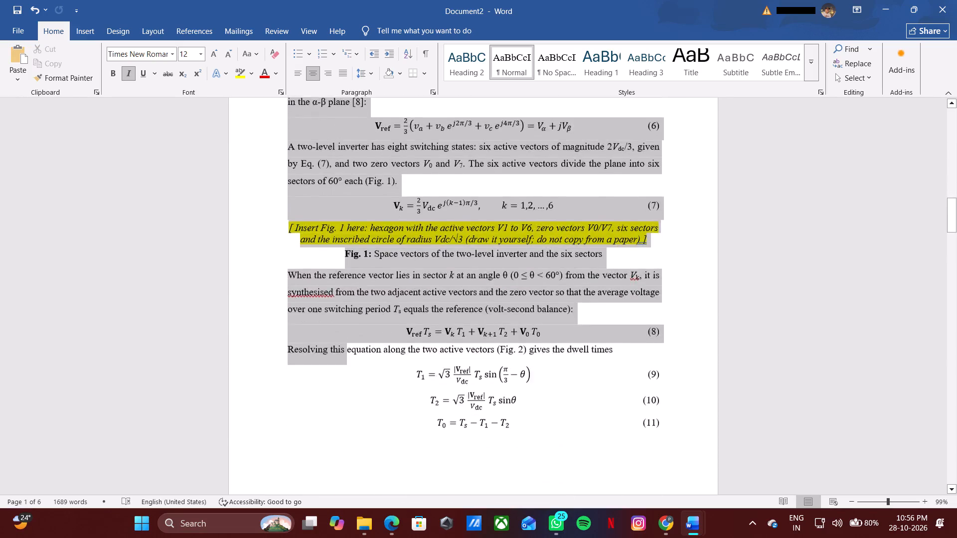
pyautogui.scroll(-20, 344, 456)
pyautogui.scroll(-5, 344, 456)
pyautogui.moveTo(344, 456); pyautogui.dragTo(360, 438)
pyautogui.scroll(-6, 358, 441)
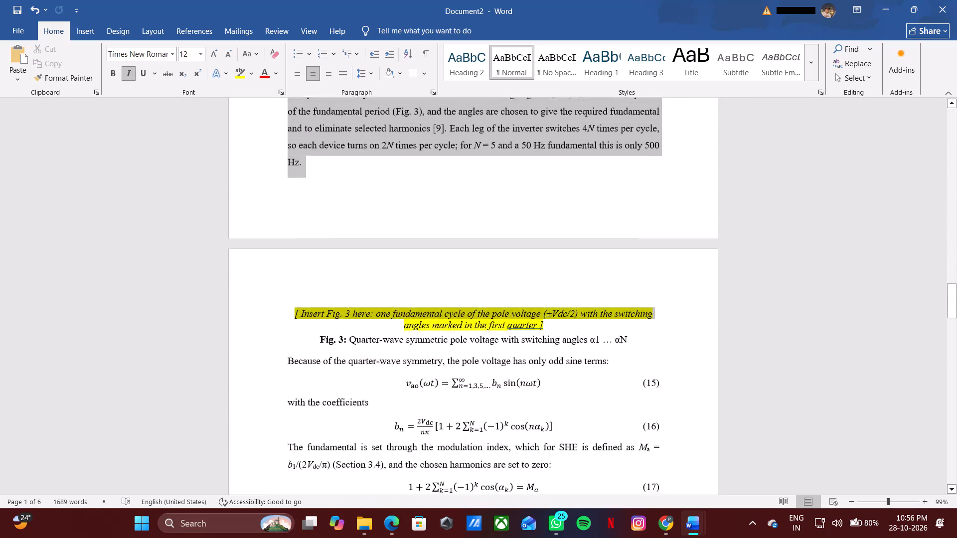
pyautogui.scroll(-20, 360, 438)
pyautogui.scroll(-2, 360, 438)
pyautogui.moveTo(360, 438); pyautogui.dragTo(361, 423)
pyautogui.scroll(-10, 360, 432)
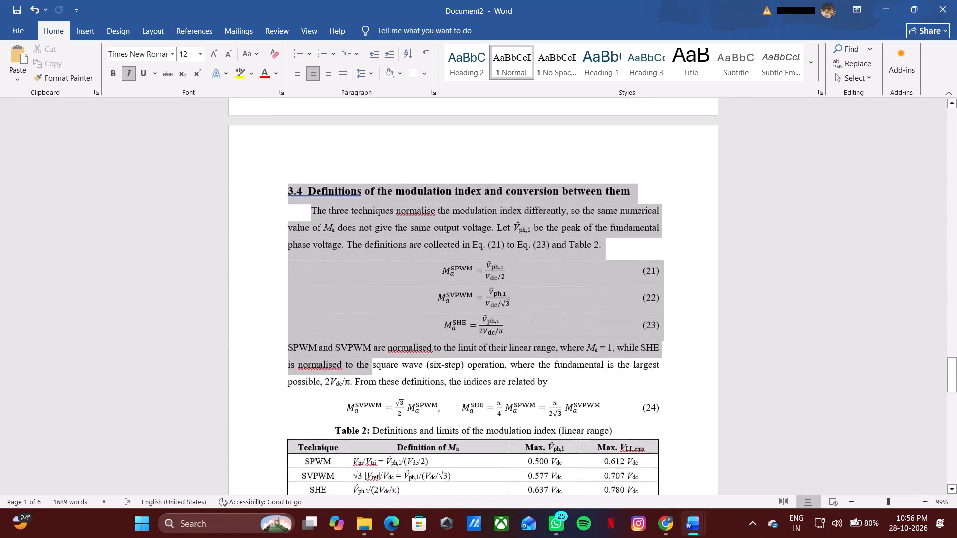
pyautogui.scroll(-7, 361, 423)
pyautogui.moveTo(361, 423); pyautogui.dragTo(368, 388)
pyautogui.scroll(-14, 366, 396)
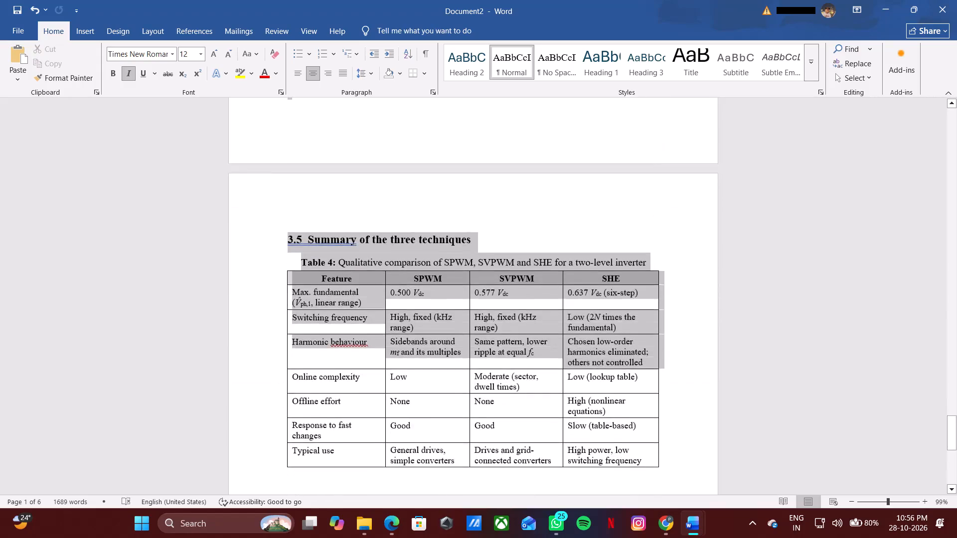
pyautogui.moveTo(368, 388); pyautogui.dragTo(694, 324)
pyautogui.scroll(-5, 368, 388)
pyautogui.hotkey('ctrl', 'c')
# Switch to Final Review and paste the copied sections 3.1 to 3.5 below section 3's introductory paragraph.
pyautogui.hotkey('alt', 'Tab')
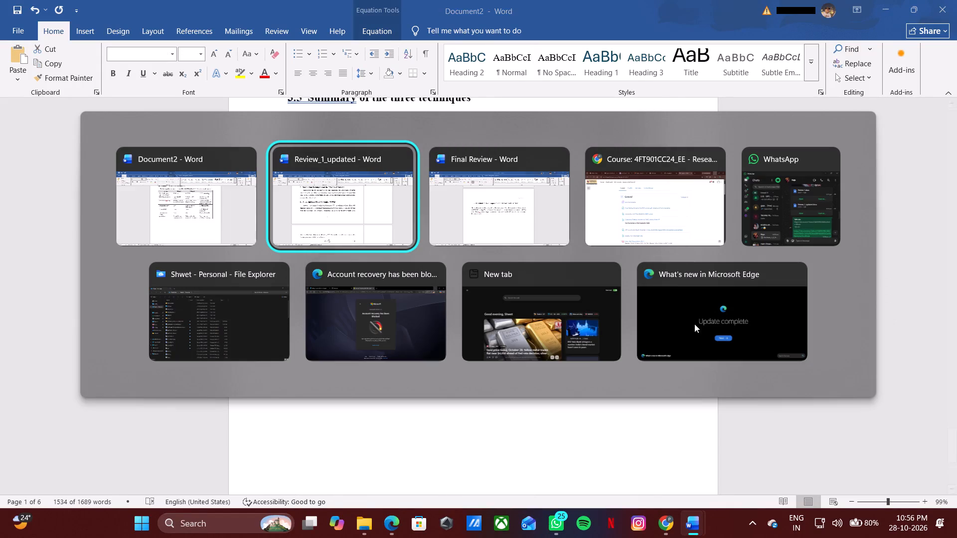
pyautogui.keyDown('alt'); pyautogui.click(487, 226); pyautogui.keyUp('alt')
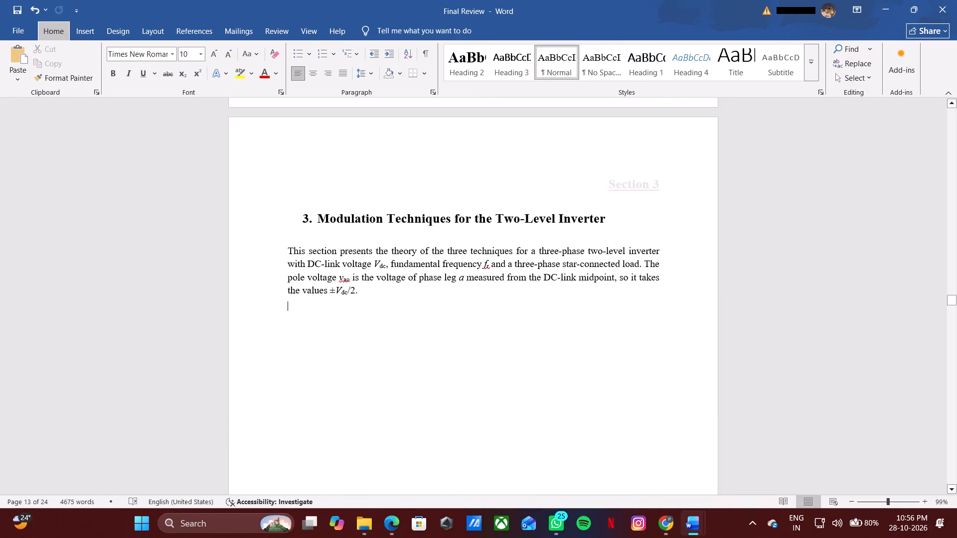
pyautogui.click(390, 333)
pyautogui.click(346, 320)
pyautogui.click(329, 311)
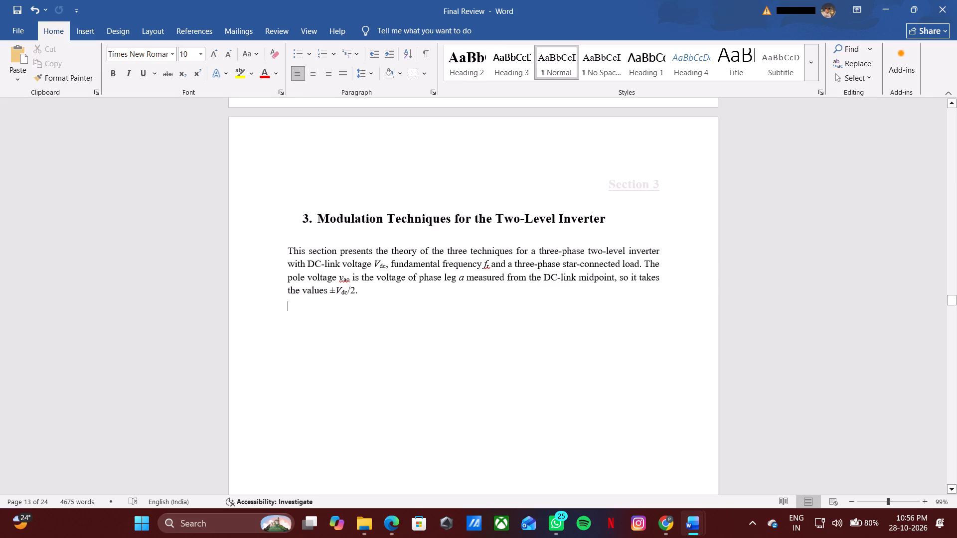
pyautogui.hotkey('ctrl', 'v')
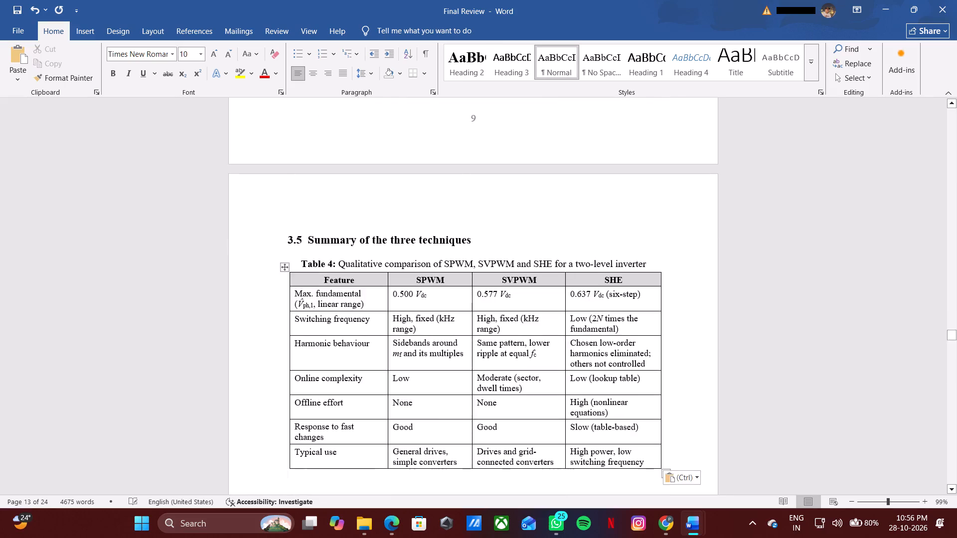
# Correct the flagged spacing in the section 3.3 heading to the suggested "3.3 Selective".
pyautogui.scroll(18, 329, 311)
pyautogui.scroll(6, 329, 311)
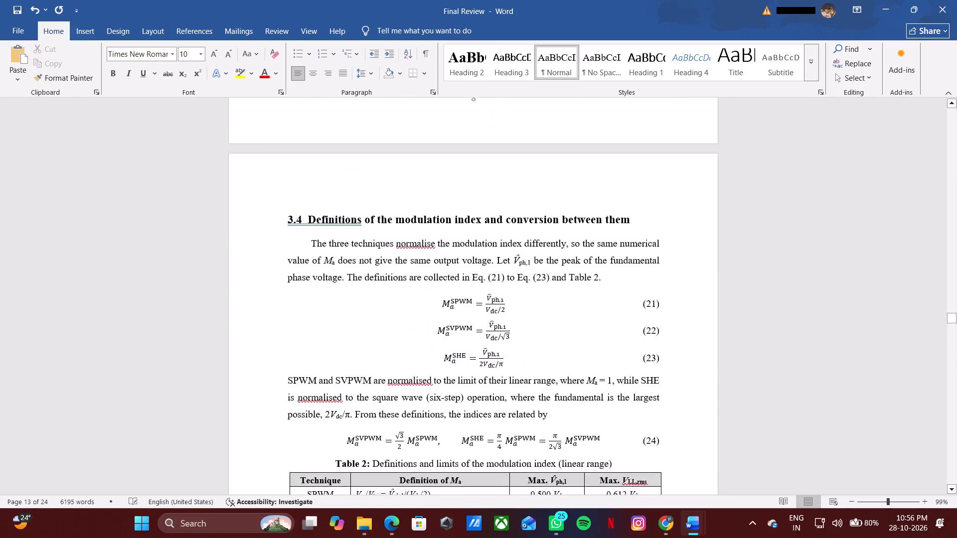
pyautogui.scroll(8, 329, 311)
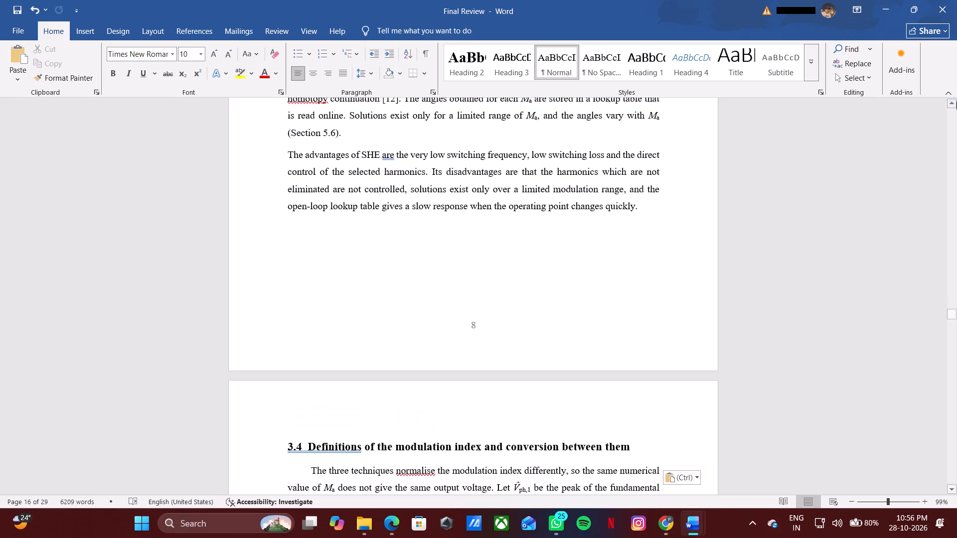
pyautogui.scroll(13, 495, 298)
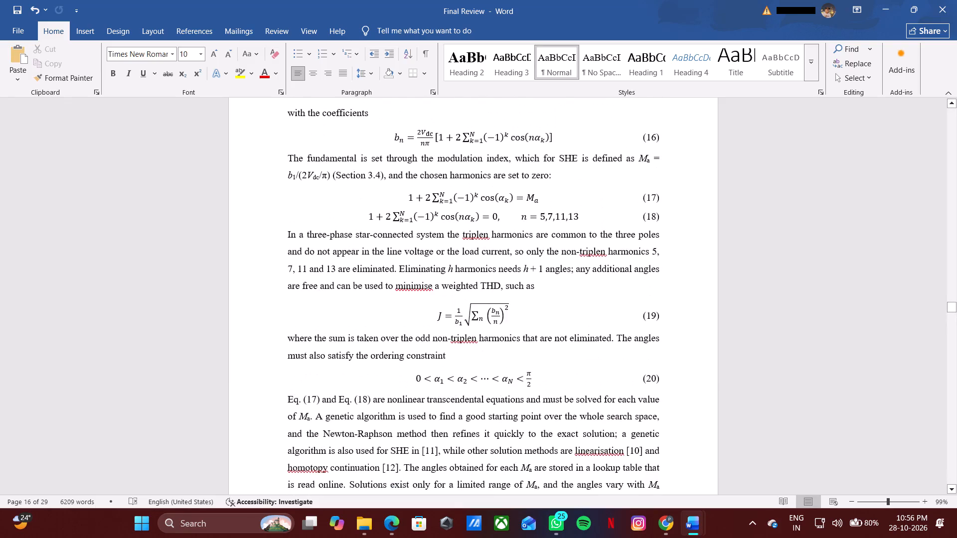
pyautogui.scroll(16, 470, 303)
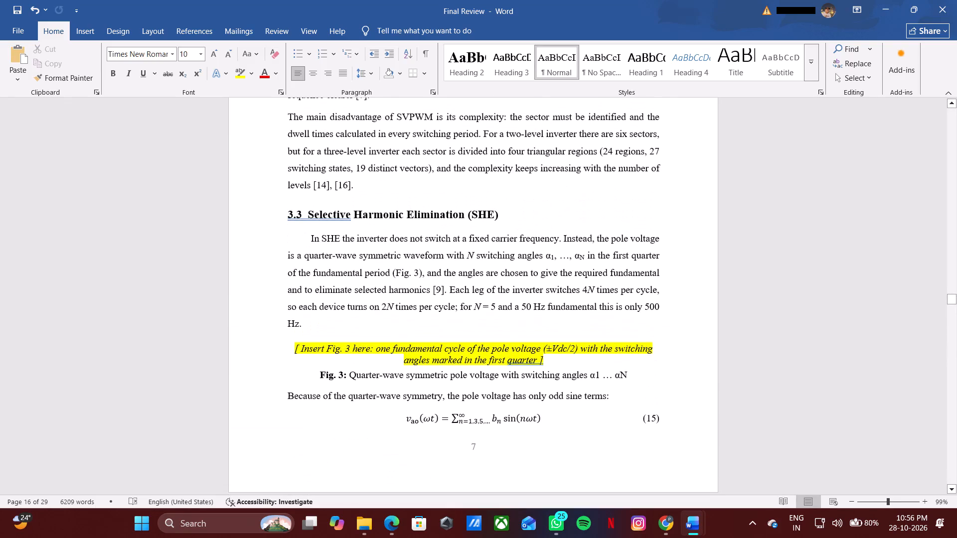
pyautogui.click(313, 214)
pyautogui.rightClick(313, 214)
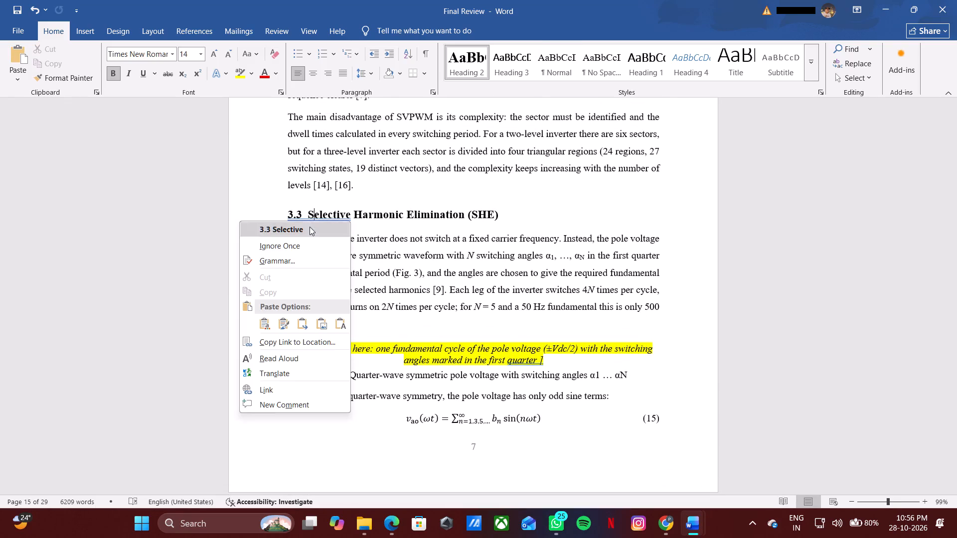
pyautogui.click(310, 227)
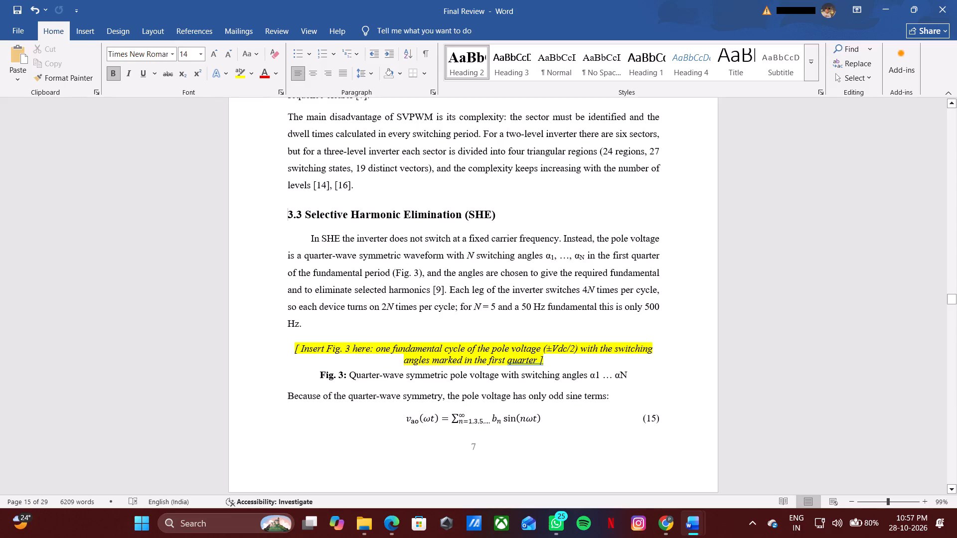
# Check the flagged word "quarter" in the Fig. 3 placeholder and the text and equations that follow it.
pyautogui.scroll(-1, 559, 346)
pyautogui.click(524, 332)
pyautogui.rightClick(524, 332)
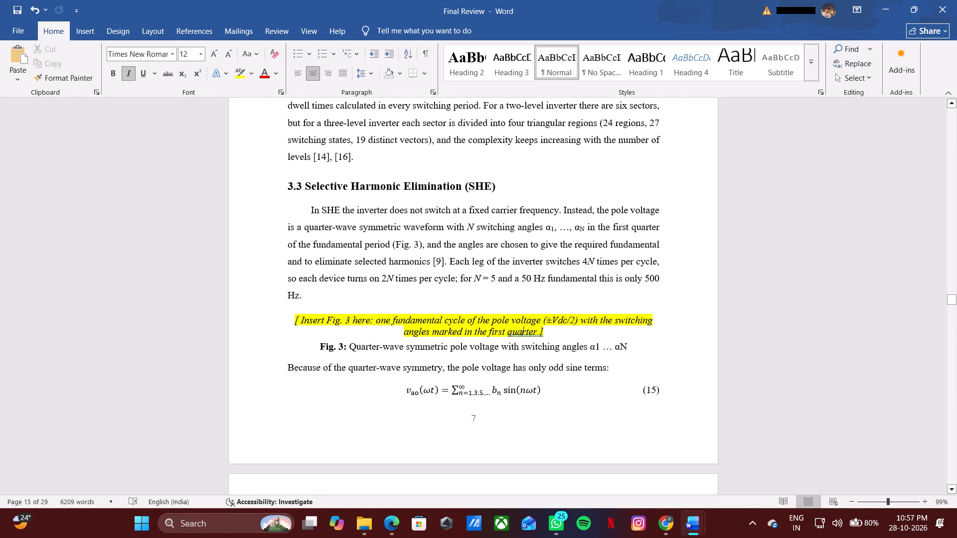
pyautogui.scroll(-7, 509, 407)
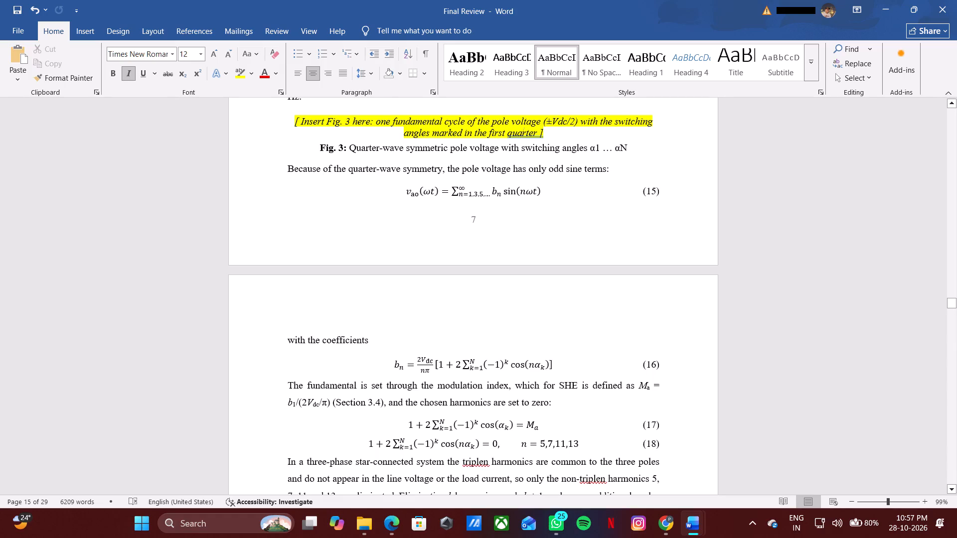
pyautogui.hotkey('alt', 'Tab')
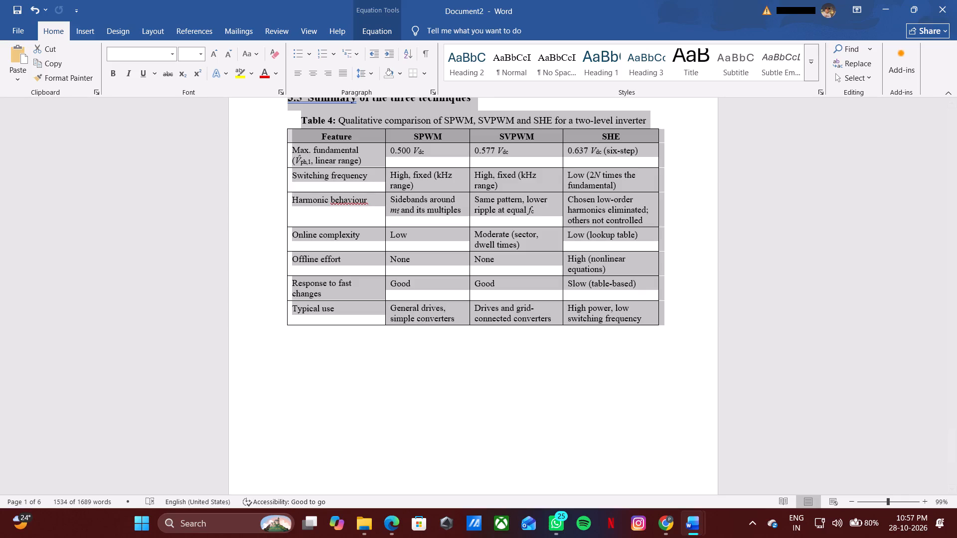
pyautogui.scroll(10, 408, 371)
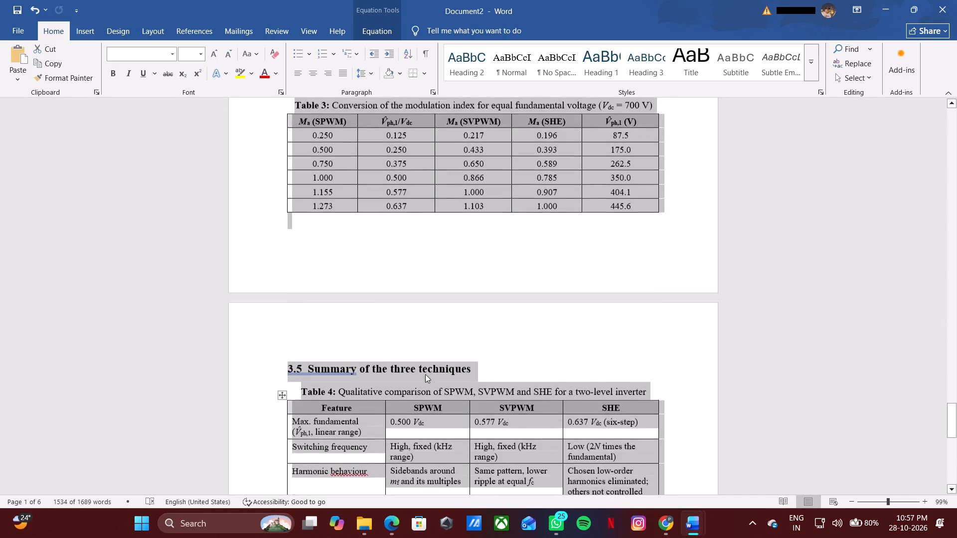
pyautogui.scroll(11, 539, 389)
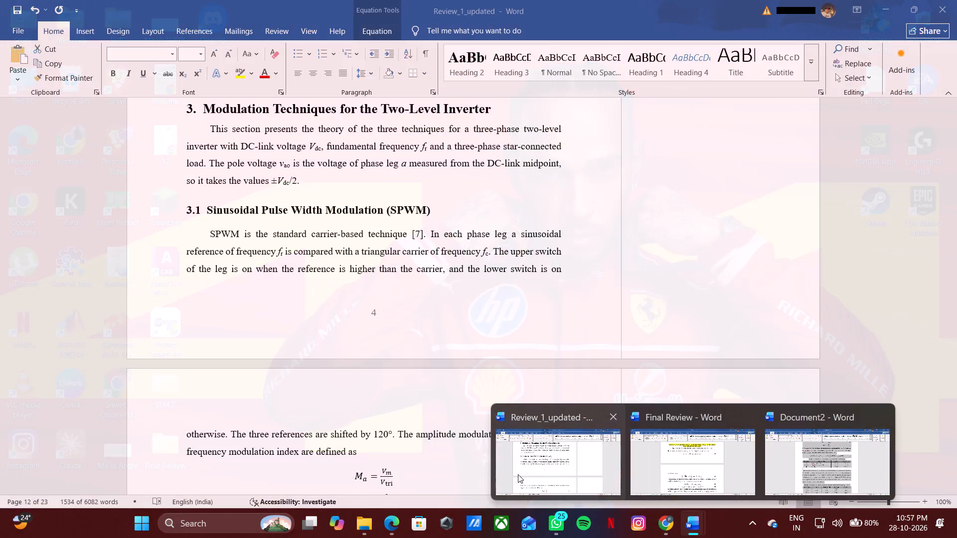
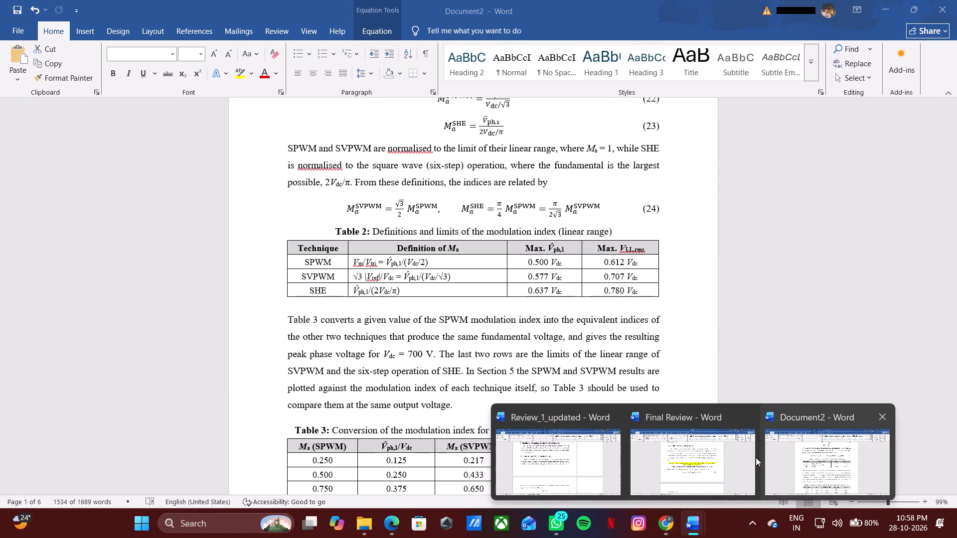
# Switch from Document2 back to the Final Review document at section 3.3 Selective Harmonic Elimination (SHE).
pyautogui.click(709, 465)
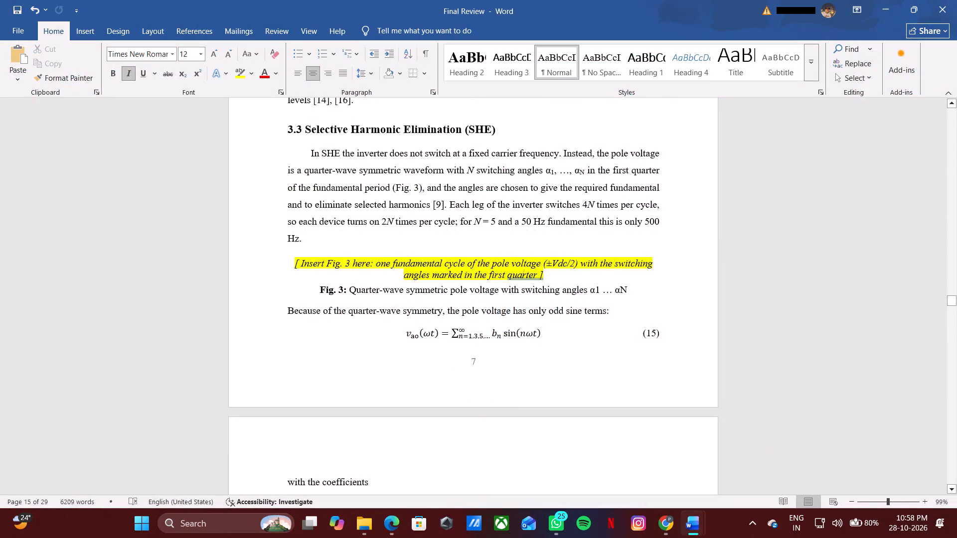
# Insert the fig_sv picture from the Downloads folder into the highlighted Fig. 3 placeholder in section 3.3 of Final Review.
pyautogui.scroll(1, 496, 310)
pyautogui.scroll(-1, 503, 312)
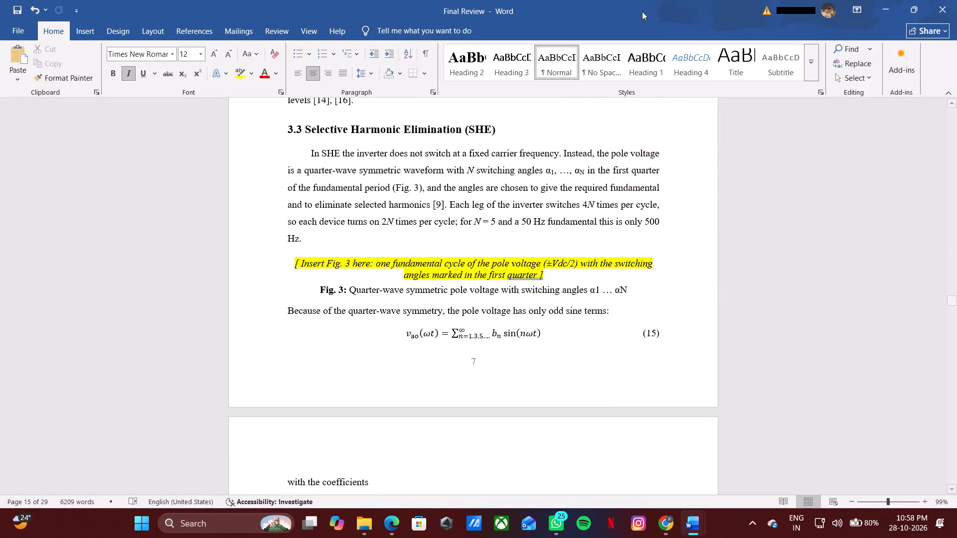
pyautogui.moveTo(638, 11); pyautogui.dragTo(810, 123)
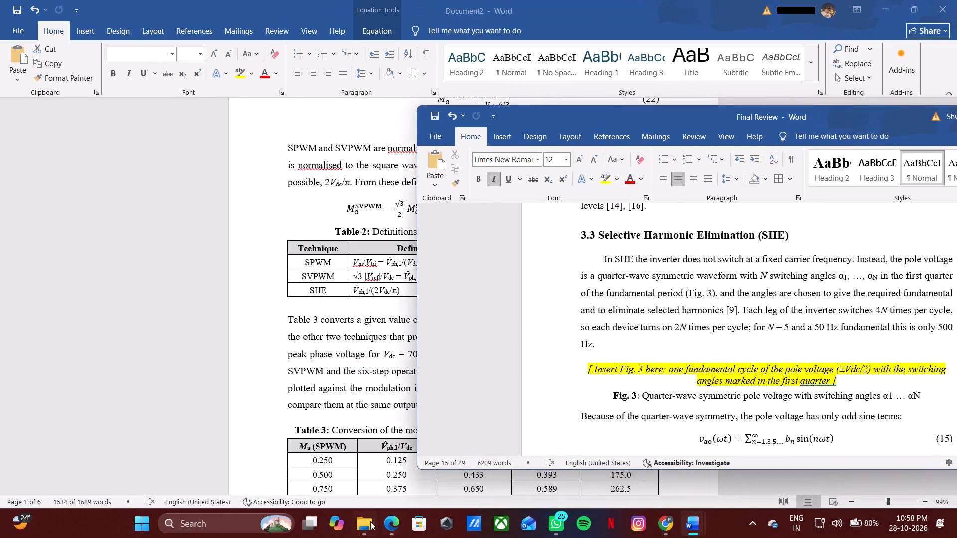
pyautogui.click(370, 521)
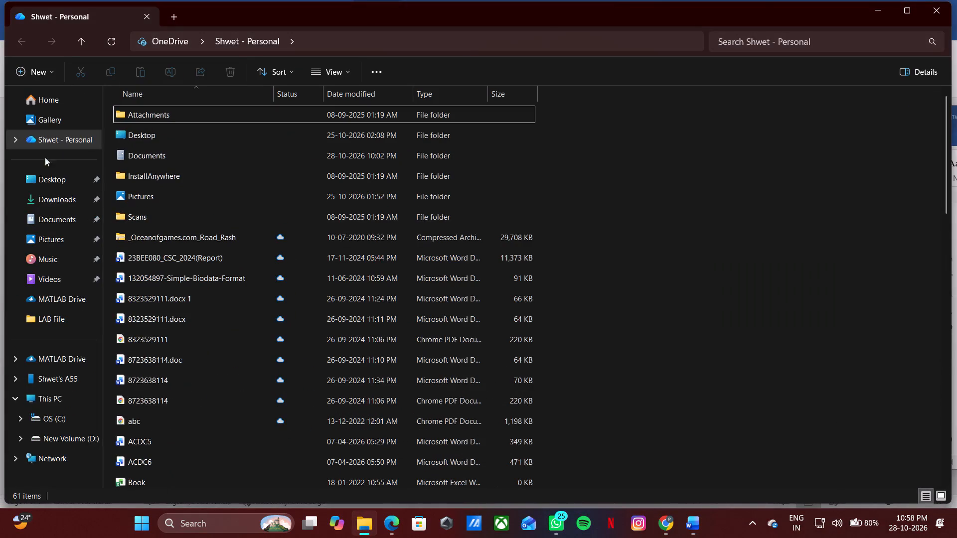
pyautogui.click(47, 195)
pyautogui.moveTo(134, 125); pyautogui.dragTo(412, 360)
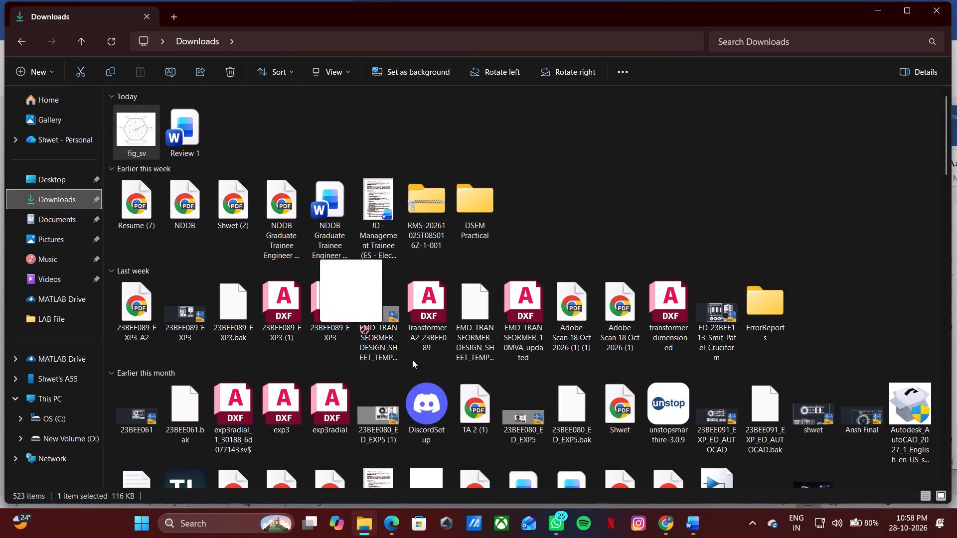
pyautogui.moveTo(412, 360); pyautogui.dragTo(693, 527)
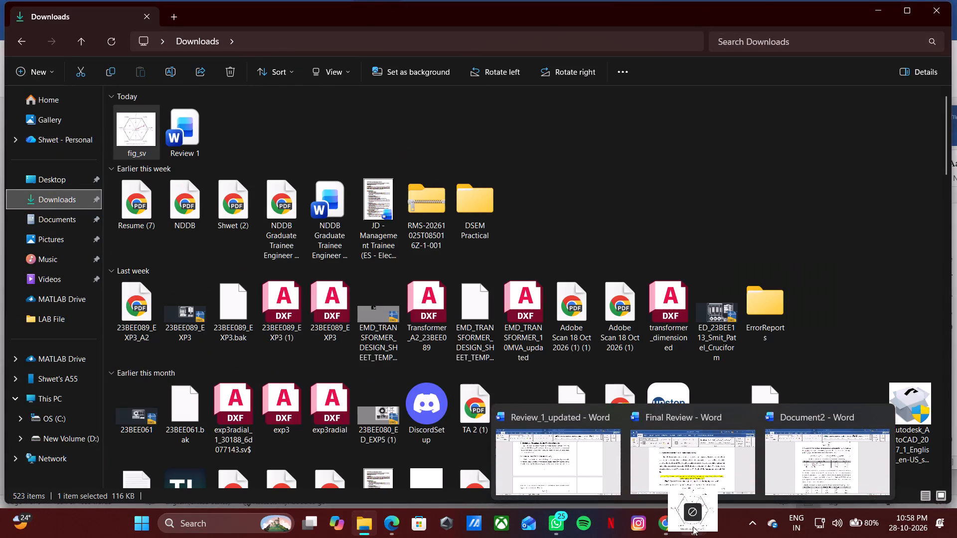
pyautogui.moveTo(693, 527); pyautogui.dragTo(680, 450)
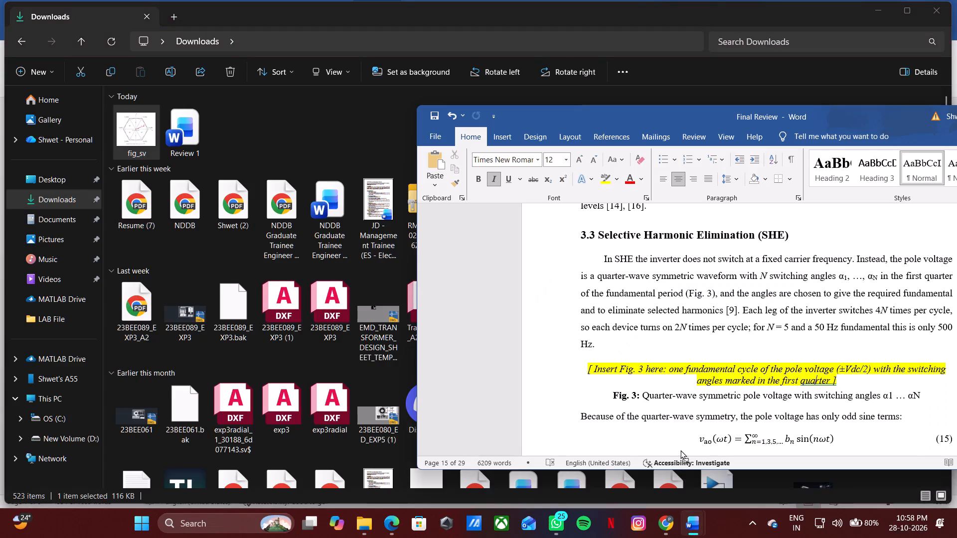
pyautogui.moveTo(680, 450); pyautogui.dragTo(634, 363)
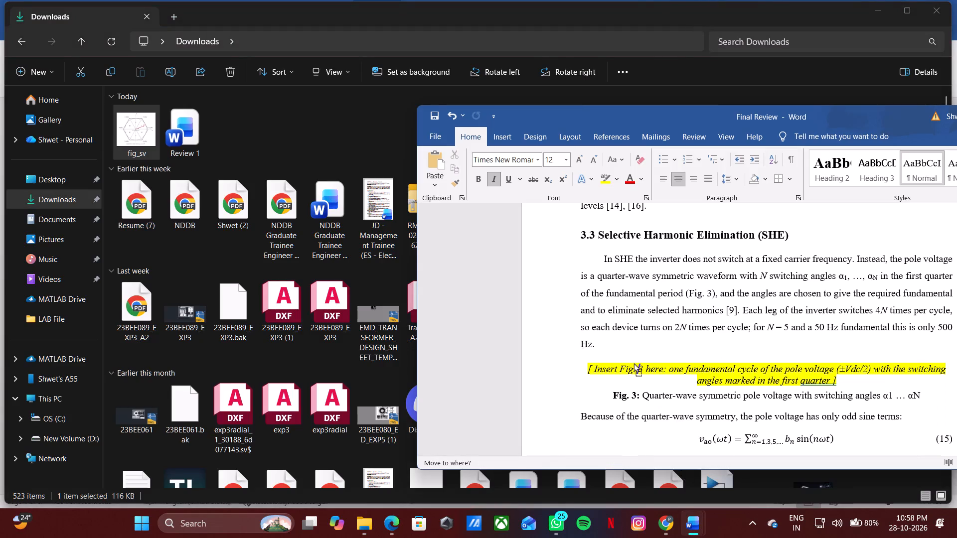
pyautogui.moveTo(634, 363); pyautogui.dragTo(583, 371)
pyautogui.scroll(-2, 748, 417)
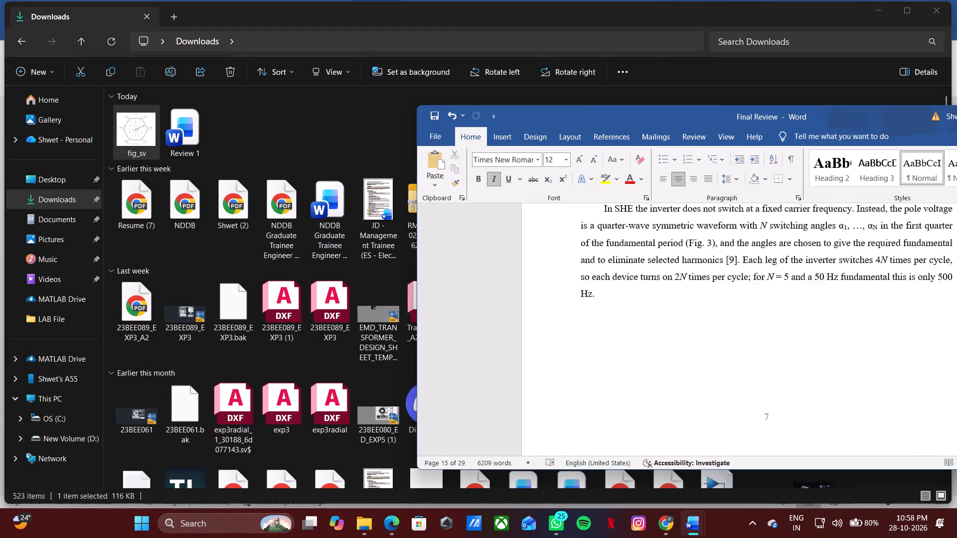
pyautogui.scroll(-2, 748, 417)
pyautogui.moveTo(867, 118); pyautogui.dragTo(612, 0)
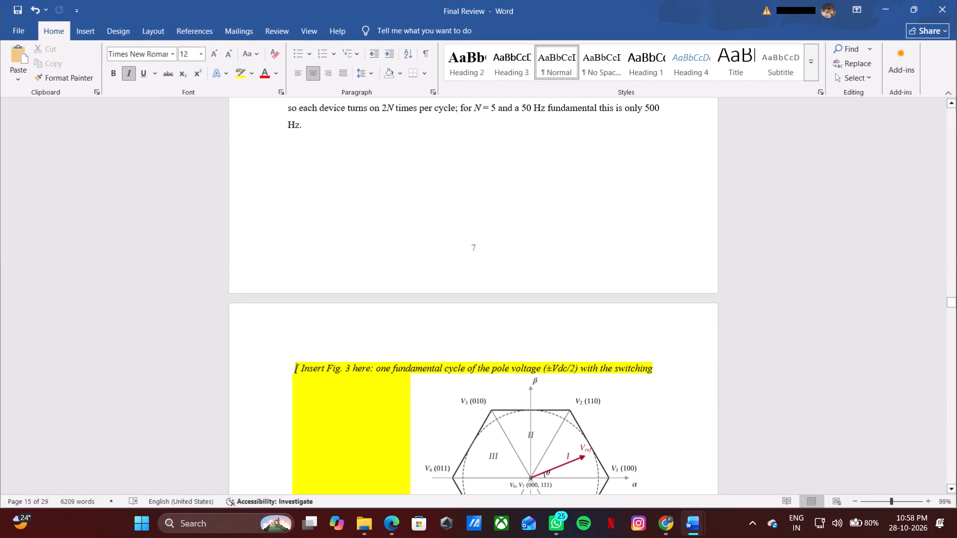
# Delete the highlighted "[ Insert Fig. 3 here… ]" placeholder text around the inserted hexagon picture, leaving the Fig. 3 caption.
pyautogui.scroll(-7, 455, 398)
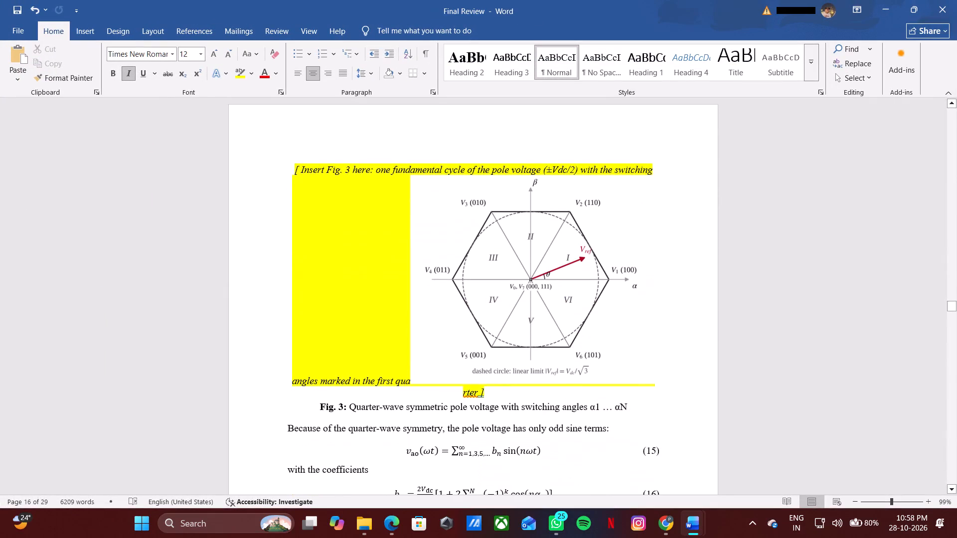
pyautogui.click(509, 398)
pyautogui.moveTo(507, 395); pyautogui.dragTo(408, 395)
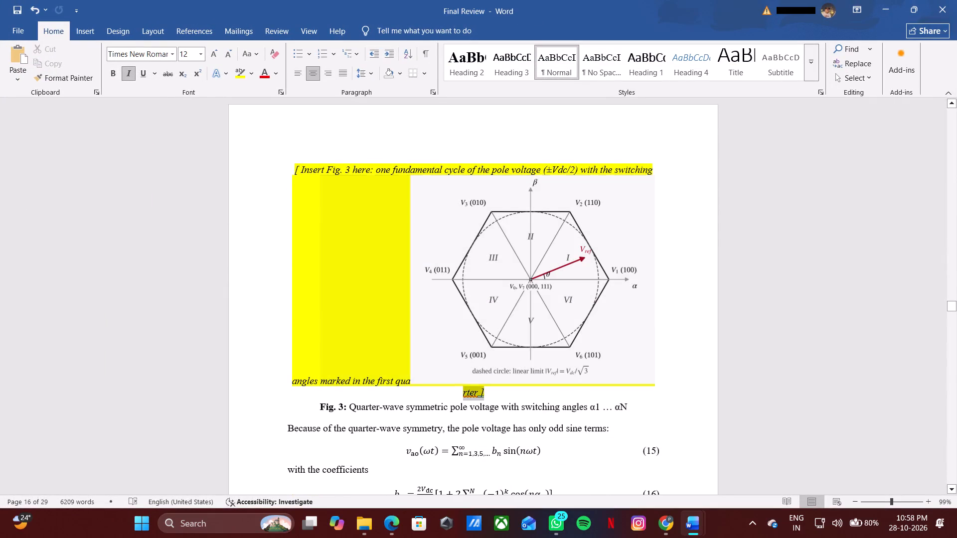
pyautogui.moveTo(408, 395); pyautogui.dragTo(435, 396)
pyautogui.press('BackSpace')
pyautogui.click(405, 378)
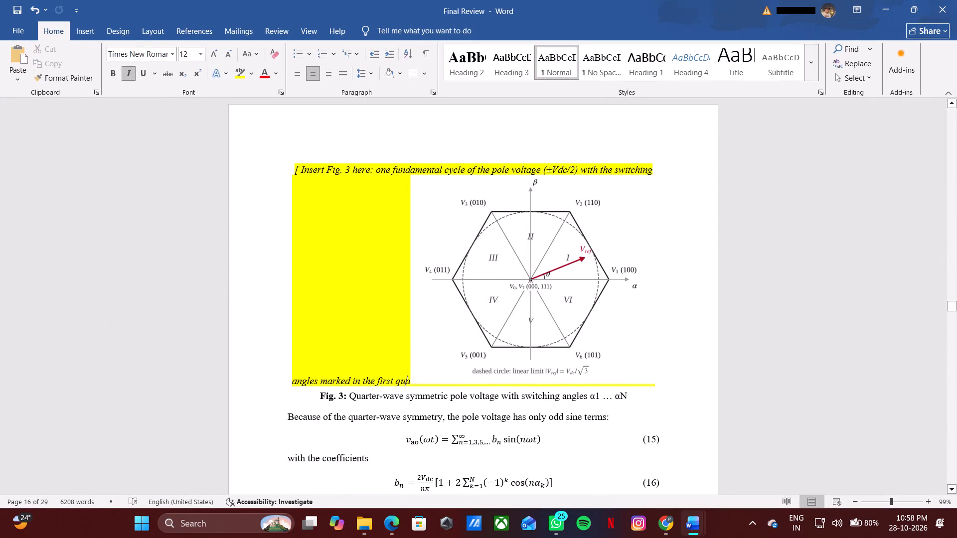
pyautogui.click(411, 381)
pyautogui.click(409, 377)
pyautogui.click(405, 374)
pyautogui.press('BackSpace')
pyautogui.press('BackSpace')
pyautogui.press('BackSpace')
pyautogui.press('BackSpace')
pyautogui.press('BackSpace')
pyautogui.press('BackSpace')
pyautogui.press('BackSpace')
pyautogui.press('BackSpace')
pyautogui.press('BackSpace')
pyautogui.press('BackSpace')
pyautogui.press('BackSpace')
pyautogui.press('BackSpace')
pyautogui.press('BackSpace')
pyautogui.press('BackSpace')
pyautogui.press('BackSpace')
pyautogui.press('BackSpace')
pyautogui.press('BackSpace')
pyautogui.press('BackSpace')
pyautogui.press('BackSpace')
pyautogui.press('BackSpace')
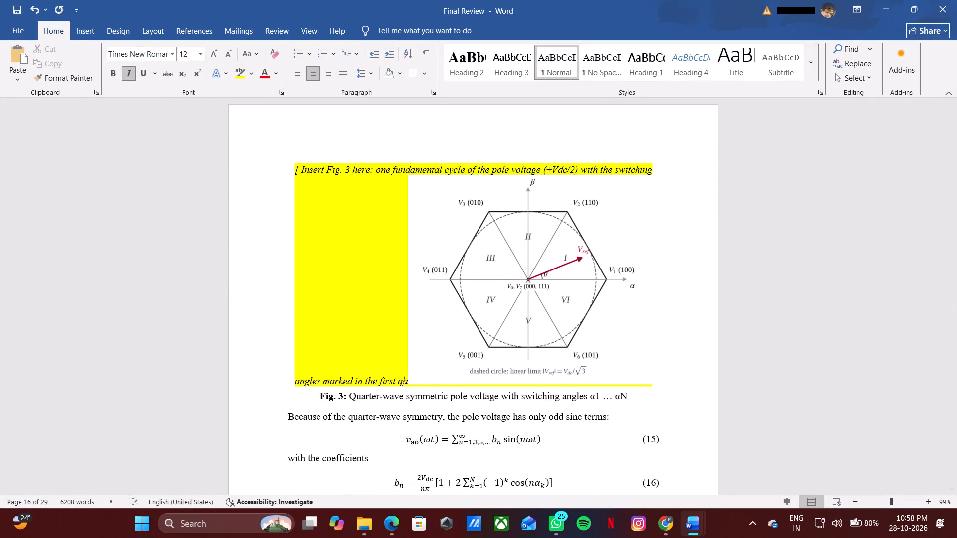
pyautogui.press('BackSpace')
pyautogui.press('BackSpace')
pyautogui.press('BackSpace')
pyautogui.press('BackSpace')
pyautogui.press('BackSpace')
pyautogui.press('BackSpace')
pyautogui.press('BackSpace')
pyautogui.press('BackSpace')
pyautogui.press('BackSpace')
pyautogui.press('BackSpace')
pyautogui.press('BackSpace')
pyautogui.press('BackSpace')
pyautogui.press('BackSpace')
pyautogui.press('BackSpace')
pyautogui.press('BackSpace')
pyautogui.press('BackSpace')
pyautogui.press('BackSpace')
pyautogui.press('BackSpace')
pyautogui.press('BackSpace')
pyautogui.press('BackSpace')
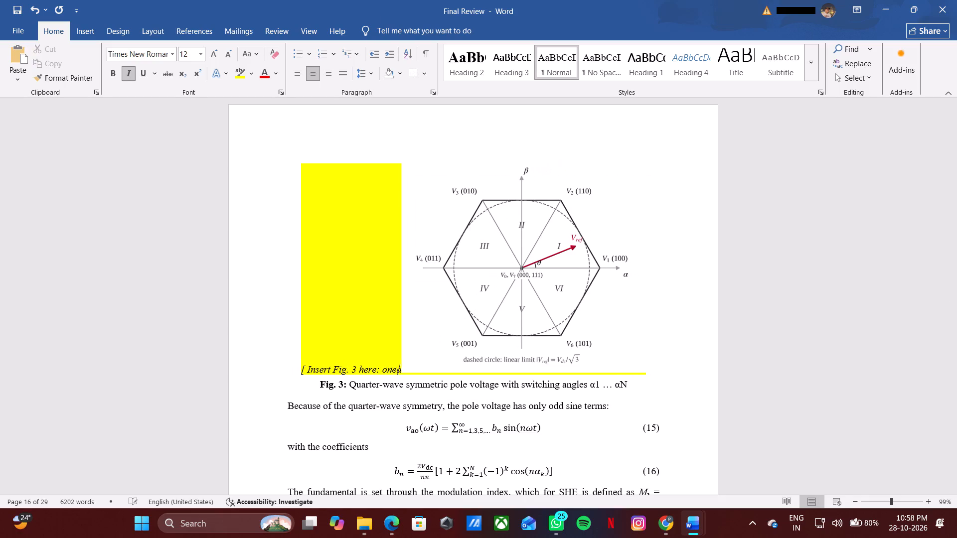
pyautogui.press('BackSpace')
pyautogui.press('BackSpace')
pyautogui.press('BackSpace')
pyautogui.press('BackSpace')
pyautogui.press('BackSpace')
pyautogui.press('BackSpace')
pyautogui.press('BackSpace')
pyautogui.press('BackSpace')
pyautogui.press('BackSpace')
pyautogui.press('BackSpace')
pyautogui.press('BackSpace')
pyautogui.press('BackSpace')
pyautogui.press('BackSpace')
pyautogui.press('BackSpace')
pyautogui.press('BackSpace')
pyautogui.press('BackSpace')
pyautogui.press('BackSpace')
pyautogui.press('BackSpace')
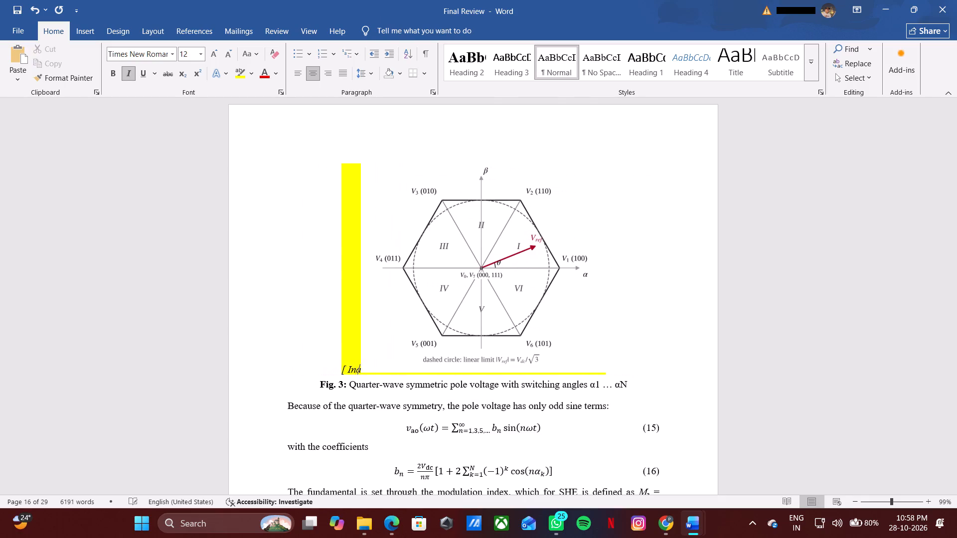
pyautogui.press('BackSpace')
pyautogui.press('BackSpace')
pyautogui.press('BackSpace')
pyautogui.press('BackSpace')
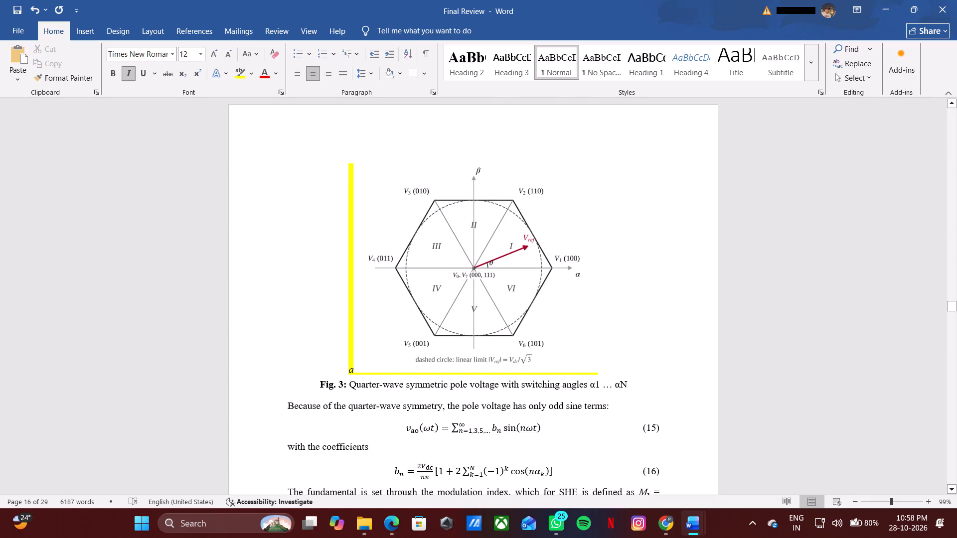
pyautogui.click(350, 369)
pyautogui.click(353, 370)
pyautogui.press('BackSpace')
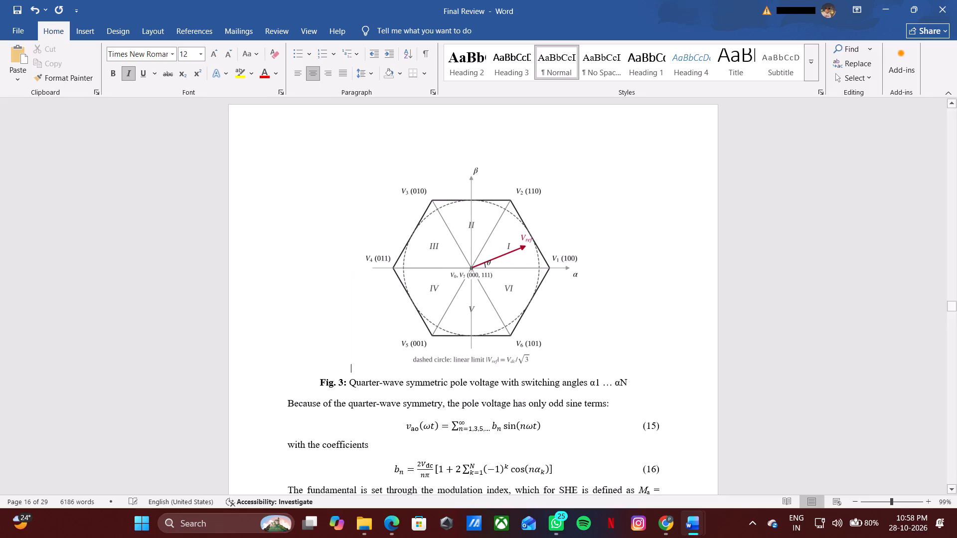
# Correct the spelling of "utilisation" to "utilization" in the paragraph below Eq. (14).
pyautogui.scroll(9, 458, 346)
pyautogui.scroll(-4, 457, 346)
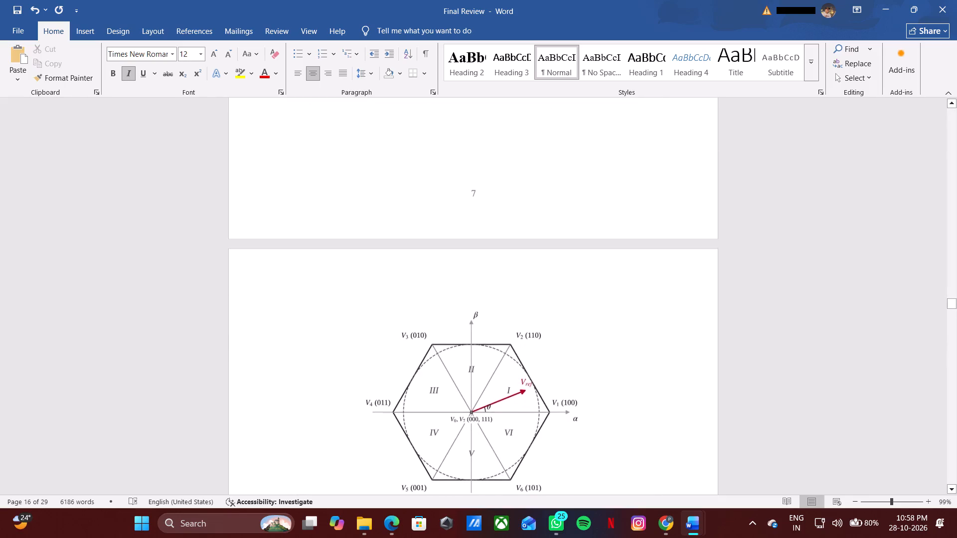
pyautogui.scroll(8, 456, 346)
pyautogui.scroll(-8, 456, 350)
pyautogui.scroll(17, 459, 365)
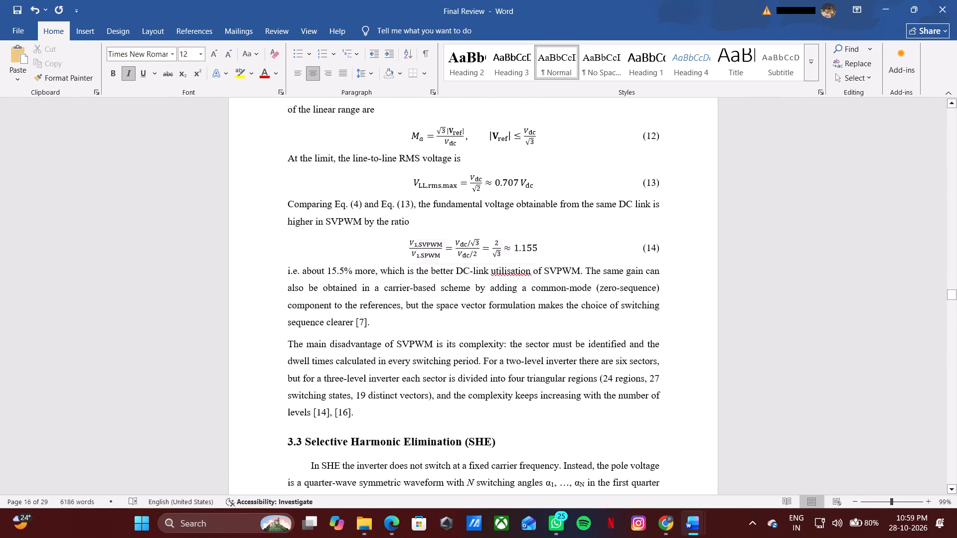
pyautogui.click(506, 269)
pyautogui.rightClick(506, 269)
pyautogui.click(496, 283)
# Examine sections 3.1 to 3.3 and their highlighted figure placeholders to check where the hexagon picture belongs.
pyautogui.scroll(5, 501, 363)
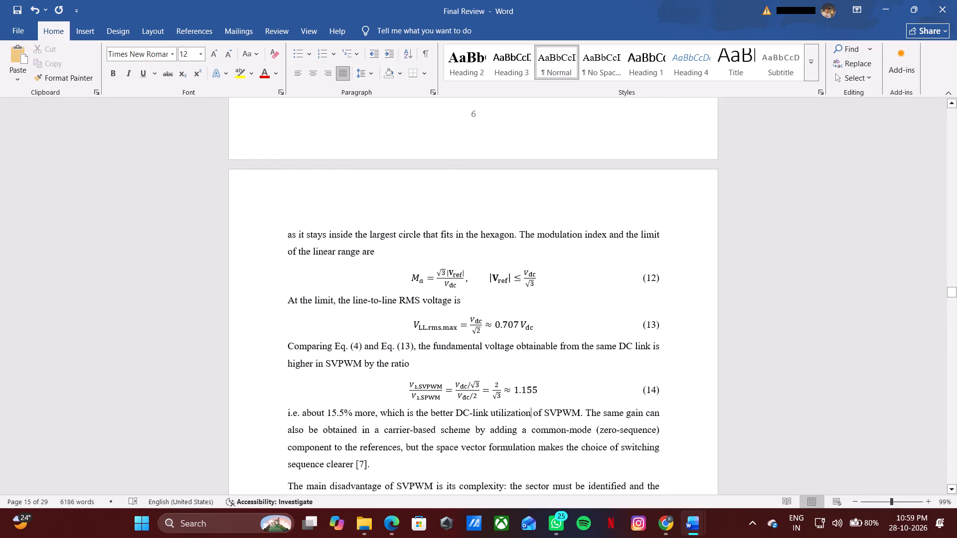
pyautogui.scroll(9, 500, 363)
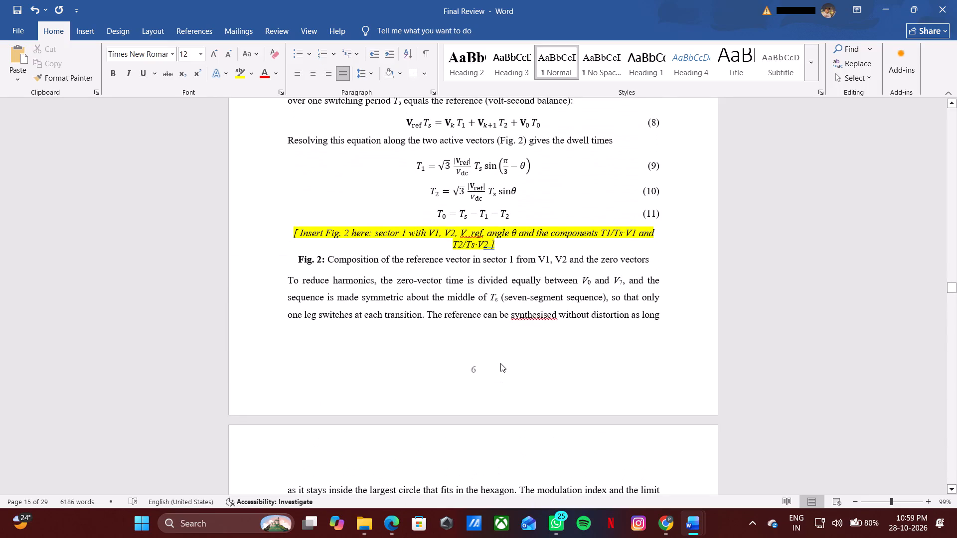
pyautogui.scroll(8, 500, 363)
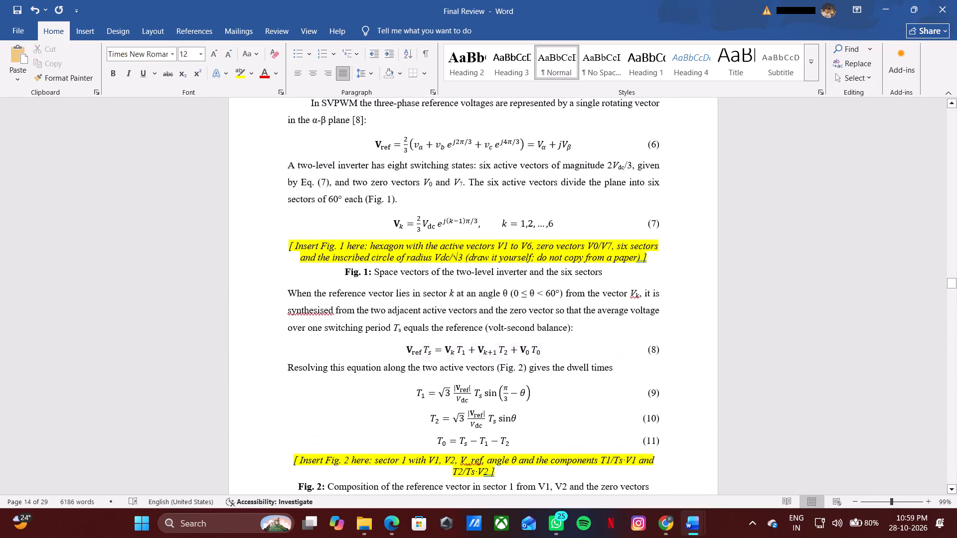
pyautogui.scroll(9, 500, 333)
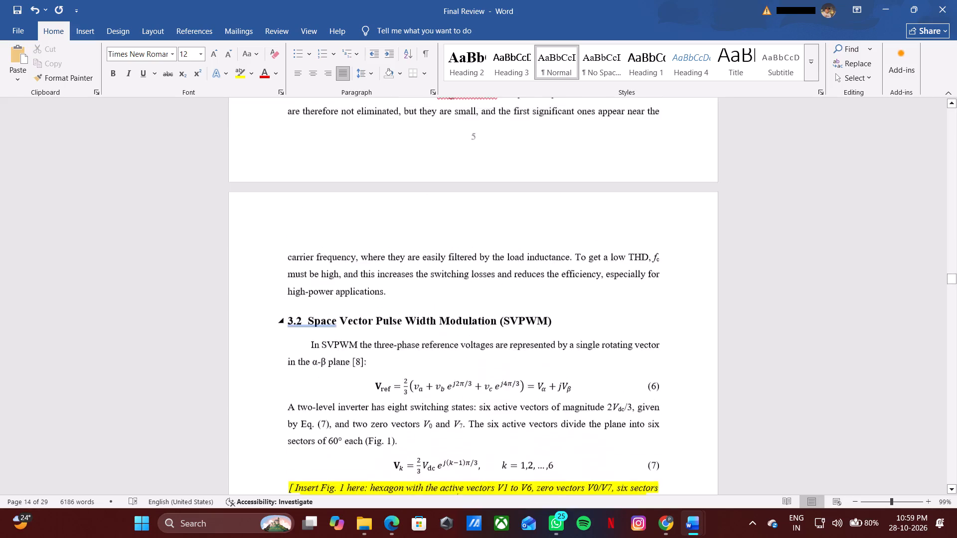
pyautogui.scroll(5, 500, 333)
pyautogui.scroll(16, 500, 333)
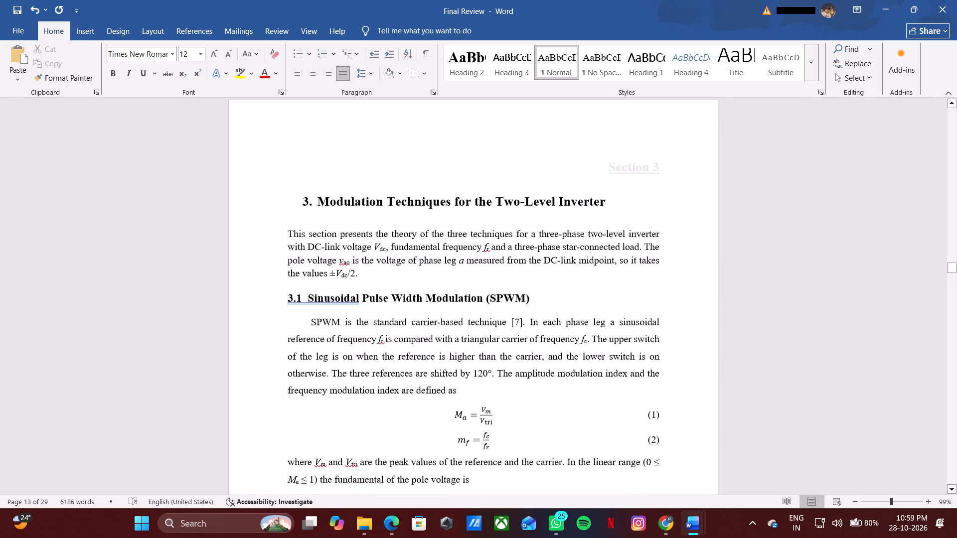
pyautogui.scroll(-6, 500, 333)
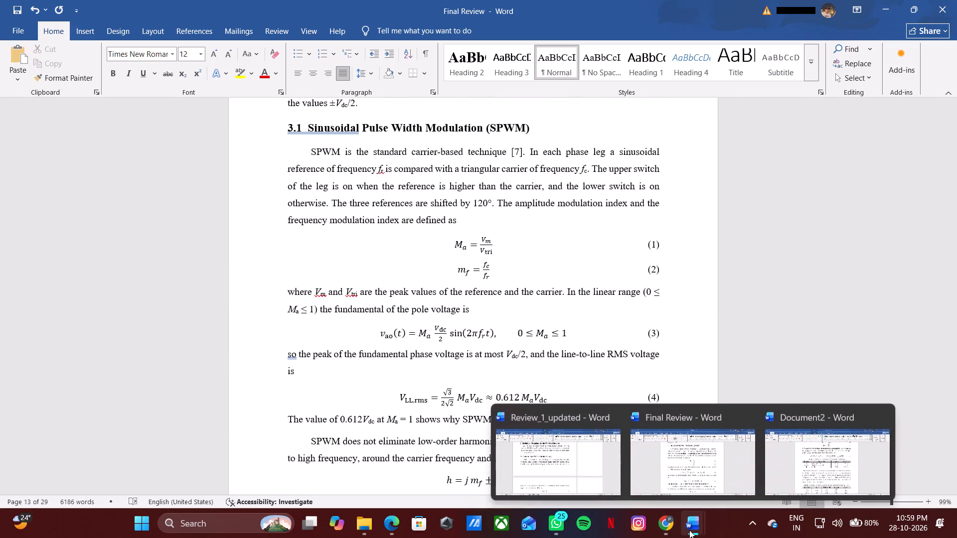
pyautogui.click(710, 468)
pyautogui.scroll(-18, 427, 341)
pyautogui.scroll(-8, 427, 339)
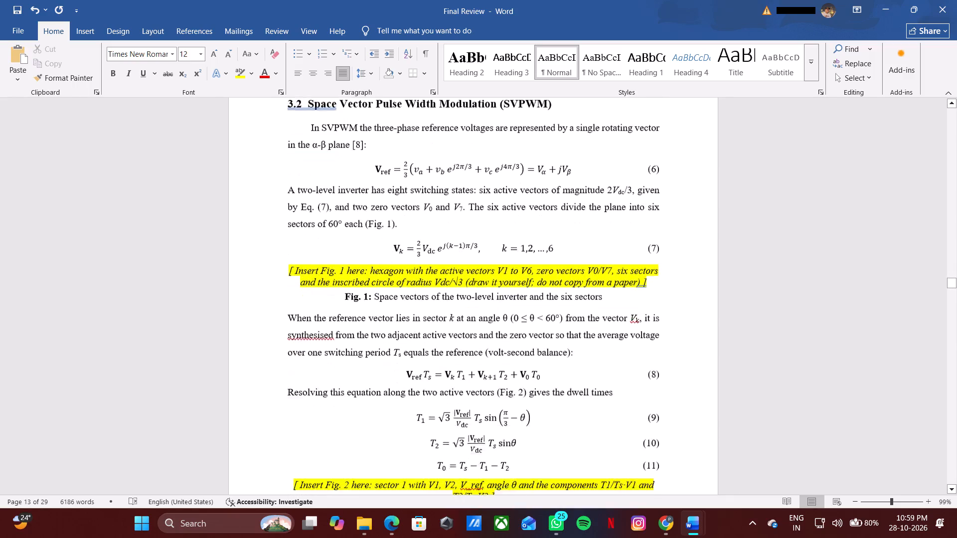
pyautogui.scroll(-20, 427, 344)
pyautogui.scroll(-13, 427, 344)
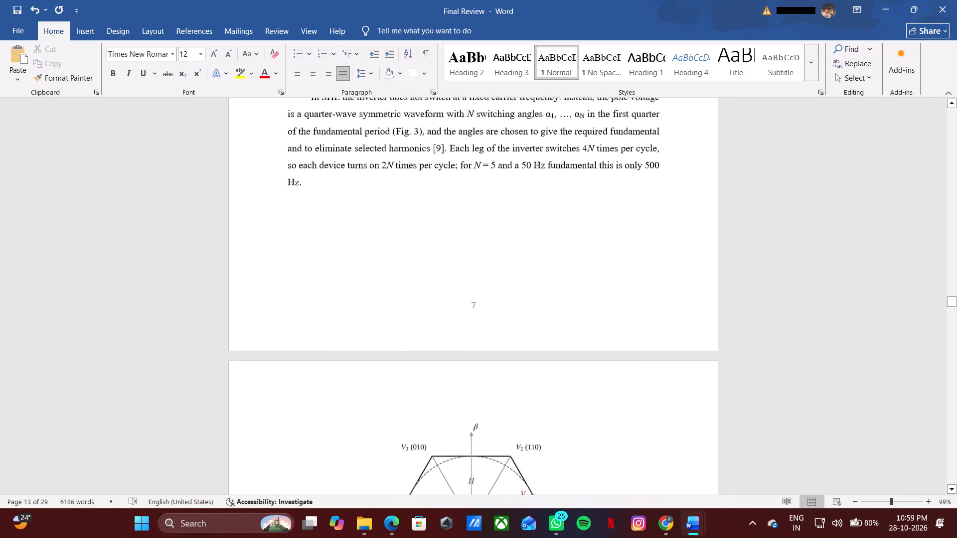
pyautogui.scroll(-11, 432, 371)
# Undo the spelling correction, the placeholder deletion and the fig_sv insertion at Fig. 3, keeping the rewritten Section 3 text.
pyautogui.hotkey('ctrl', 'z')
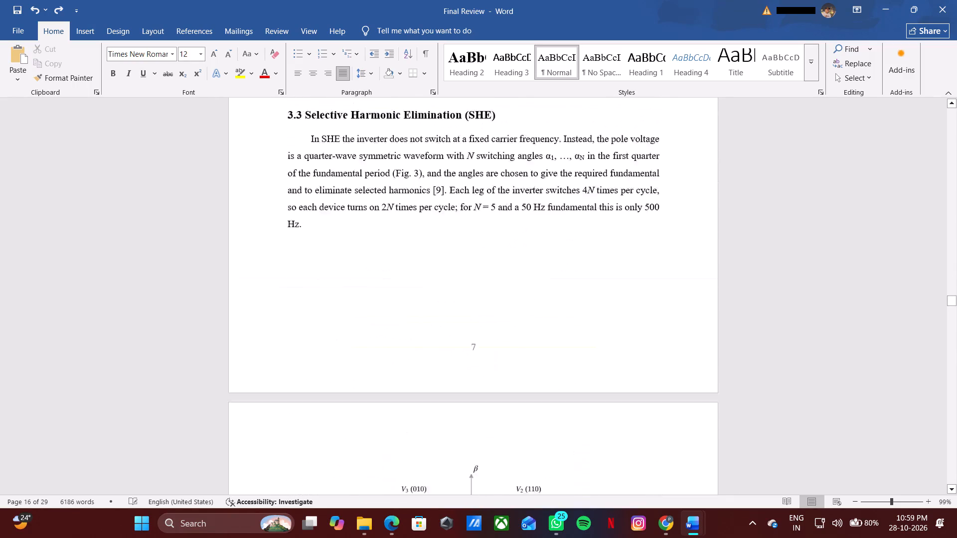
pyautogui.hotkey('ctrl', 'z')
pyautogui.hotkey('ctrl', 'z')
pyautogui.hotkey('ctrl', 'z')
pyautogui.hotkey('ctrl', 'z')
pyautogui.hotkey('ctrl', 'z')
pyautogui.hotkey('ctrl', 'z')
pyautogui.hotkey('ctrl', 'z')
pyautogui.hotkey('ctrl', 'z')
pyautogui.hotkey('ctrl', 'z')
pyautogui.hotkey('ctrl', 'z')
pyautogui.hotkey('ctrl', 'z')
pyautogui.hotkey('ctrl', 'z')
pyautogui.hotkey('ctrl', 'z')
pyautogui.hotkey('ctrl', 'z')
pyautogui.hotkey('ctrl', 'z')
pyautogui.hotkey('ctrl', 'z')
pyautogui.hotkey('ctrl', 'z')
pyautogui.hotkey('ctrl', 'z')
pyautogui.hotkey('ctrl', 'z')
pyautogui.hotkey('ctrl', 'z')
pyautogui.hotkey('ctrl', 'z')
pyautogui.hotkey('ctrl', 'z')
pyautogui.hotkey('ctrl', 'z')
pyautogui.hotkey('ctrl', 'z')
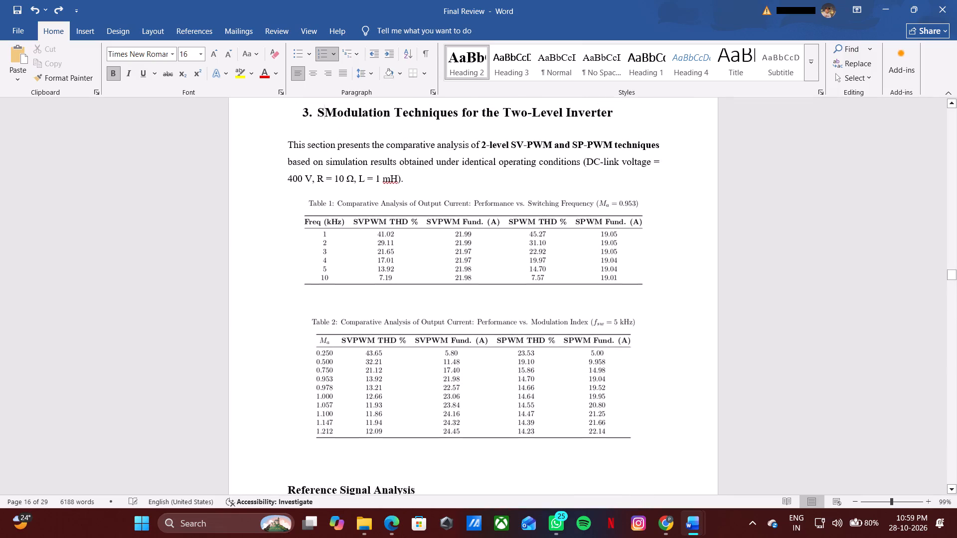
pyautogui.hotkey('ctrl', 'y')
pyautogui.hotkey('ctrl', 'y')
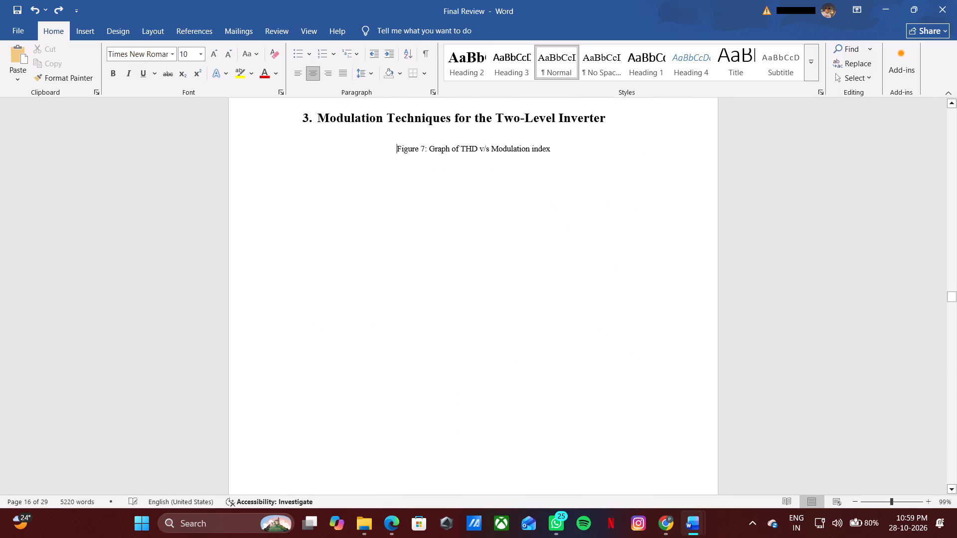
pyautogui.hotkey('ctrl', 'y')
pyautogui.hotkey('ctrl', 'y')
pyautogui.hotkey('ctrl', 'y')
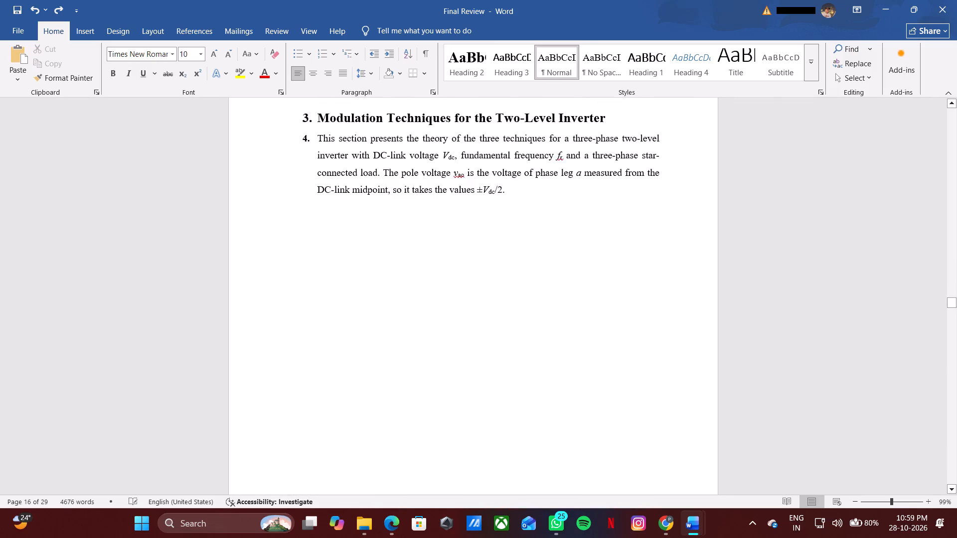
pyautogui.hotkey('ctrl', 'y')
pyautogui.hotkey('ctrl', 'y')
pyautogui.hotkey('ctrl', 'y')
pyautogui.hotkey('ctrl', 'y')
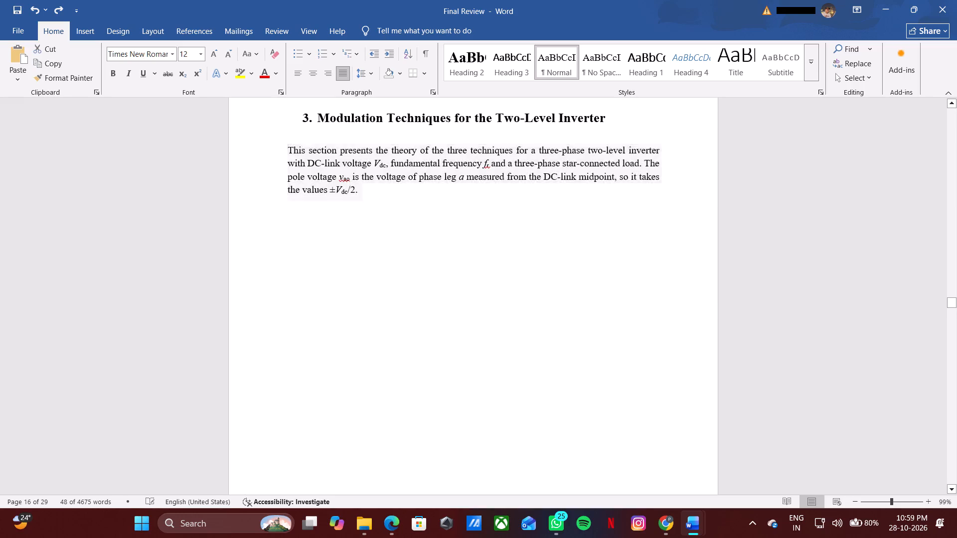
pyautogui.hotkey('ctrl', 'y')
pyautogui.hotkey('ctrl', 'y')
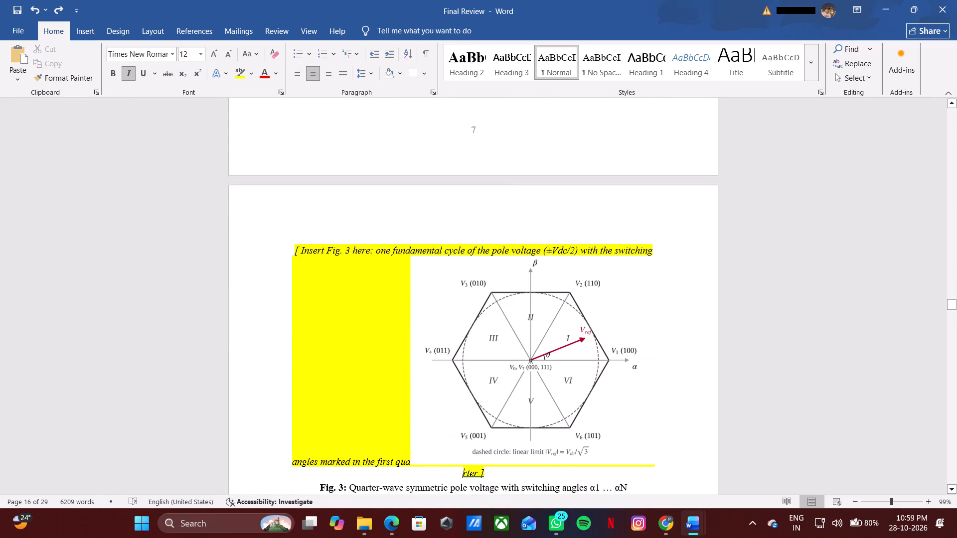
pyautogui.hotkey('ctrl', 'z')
# Delete the highlighted "[ Insert Fig. 1 here… ]" placeholder text in section 3.2, keeping the Fig. 1 caption.
pyautogui.scroll(20, 425, 331)
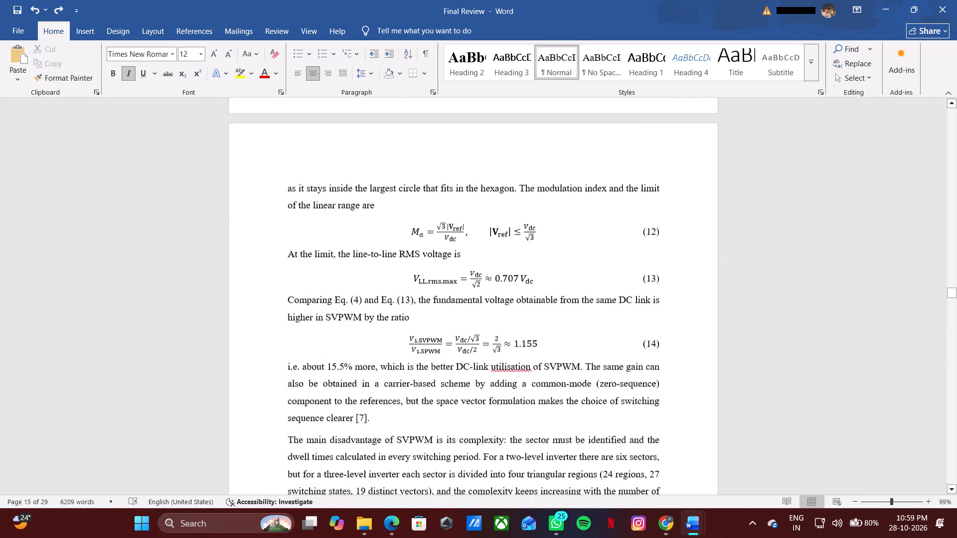
pyautogui.scroll(20, 426, 329)
pyautogui.scroll(4, 426, 329)
pyautogui.scroll(-2, 427, 329)
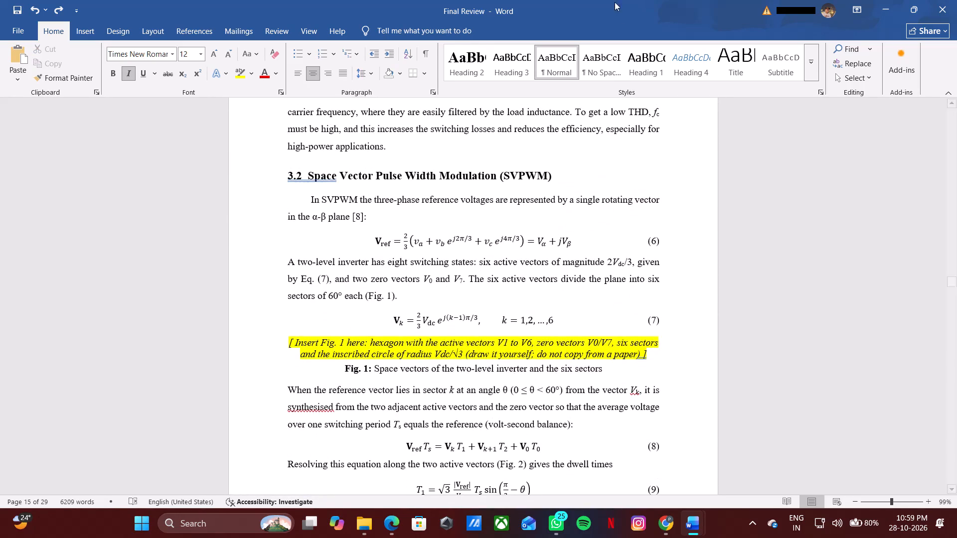
pyautogui.moveTo(658, 361); pyautogui.dragTo(299, 339)
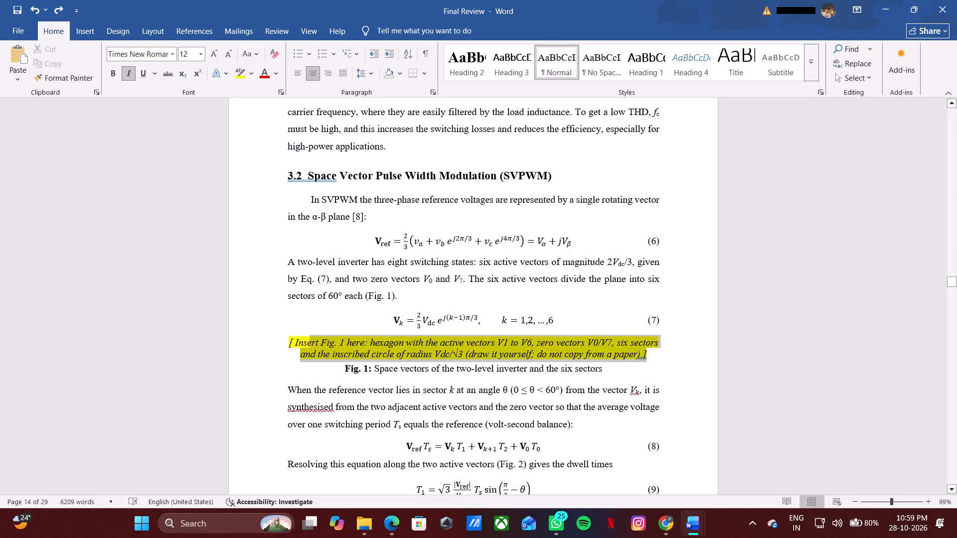
pyautogui.moveTo(299, 339); pyautogui.dragTo(267, 341)
pyautogui.press('BackSpace')
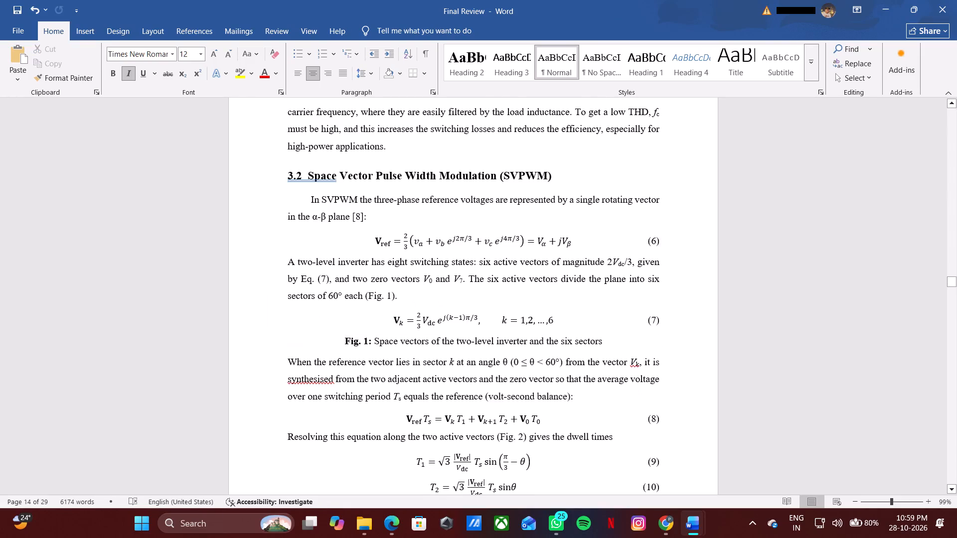
# Insert the fig_sv picture from the Downloads folder into Final Review directly before the Fig. 1 caption.
pyautogui.hotkey('alt', 'Tab')
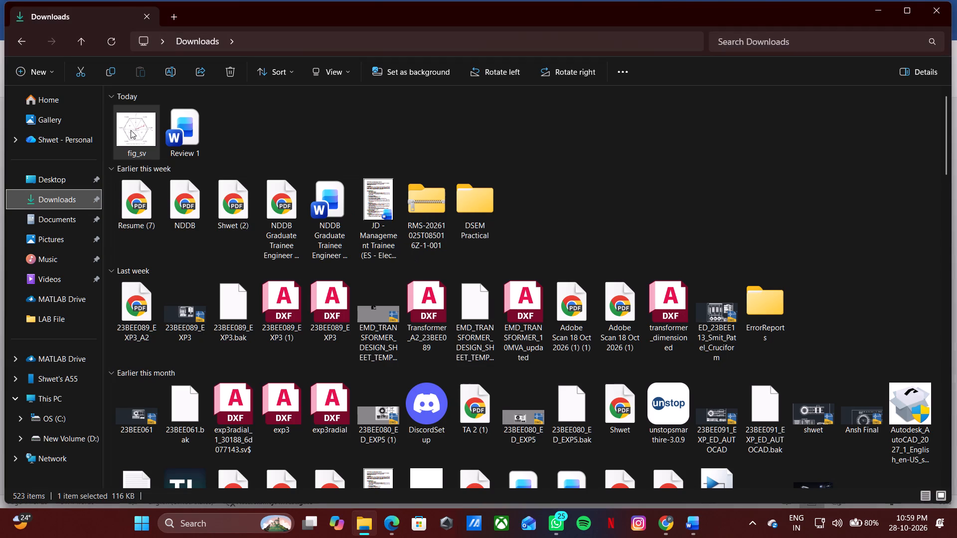
pyautogui.moveTo(131, 130); pyautogui.dragTo(699, 474)
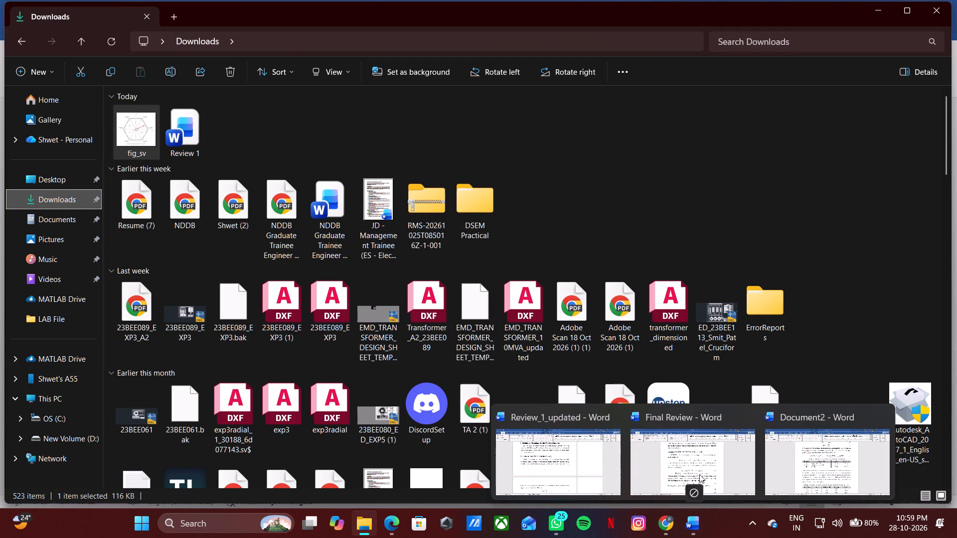
pyautogui.moveTo(699, 474); pyautogui.dragTo(391, 308)
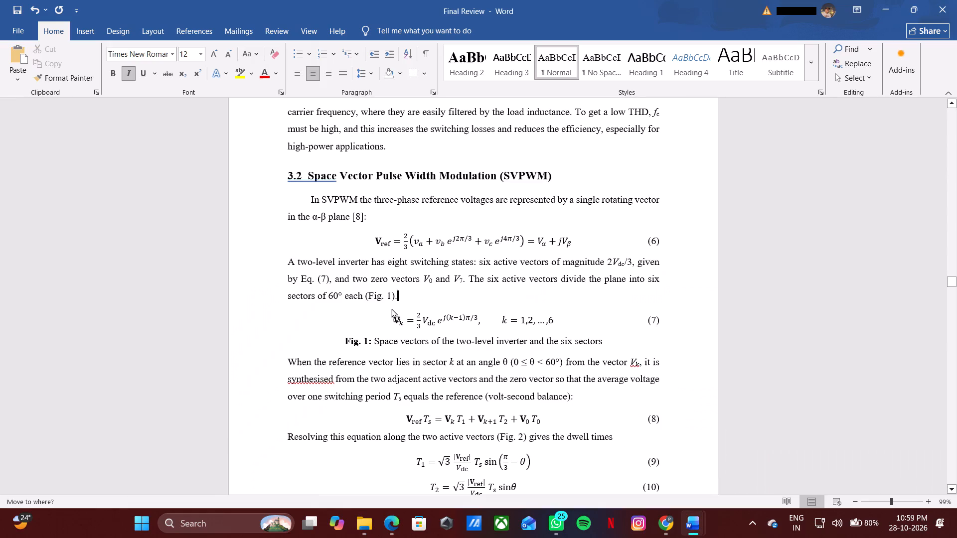
pyautogui.moveTo(391, 308); pyautogui.dragTo(317, 338)
pyautogui.moveTo(317, 338); pyautogui.dragTo(320, 340)
# Remove the yellow text highlight from the inserted hexagon picture by setting it to No Color.
pyautogui.scroll(-6, 441, 397)
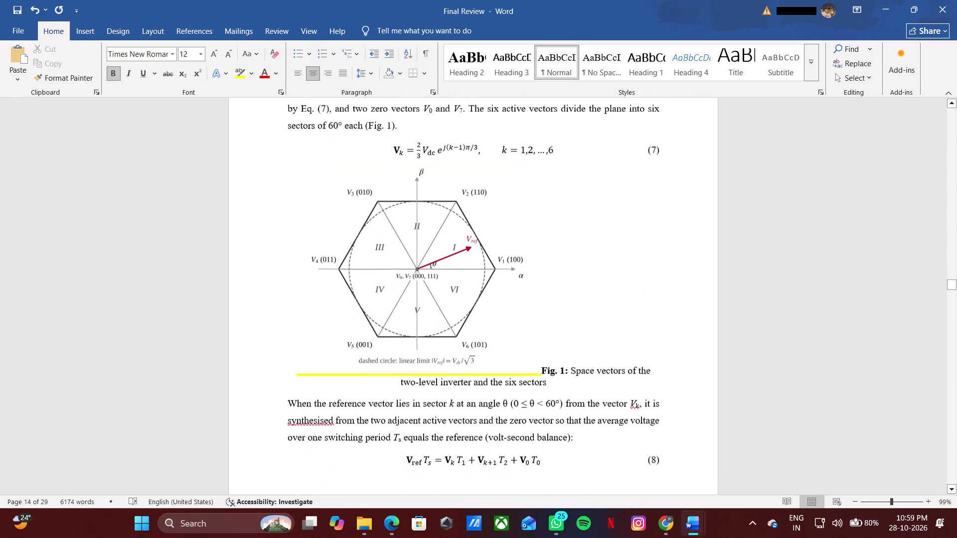
pyautogui.click(542, 370)
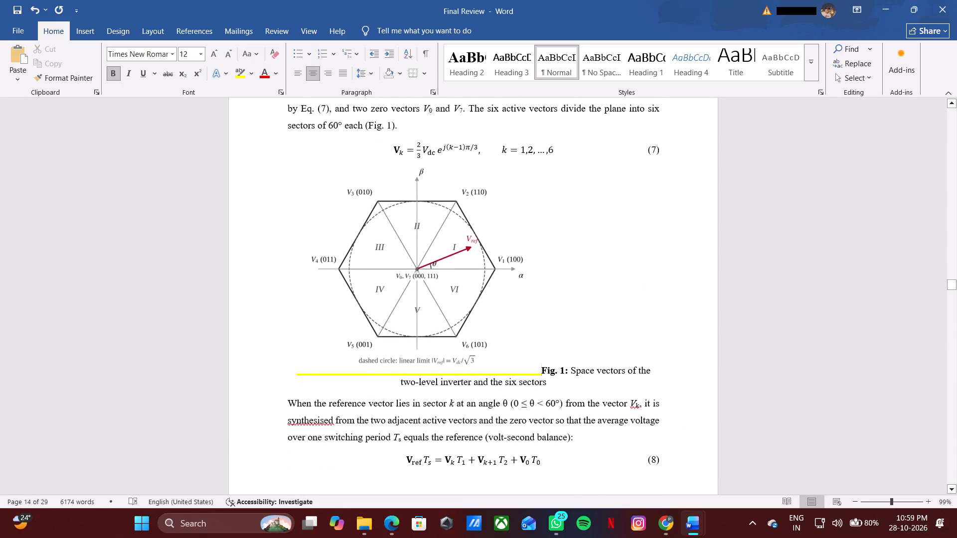
pyautogui.press('BackSpace')
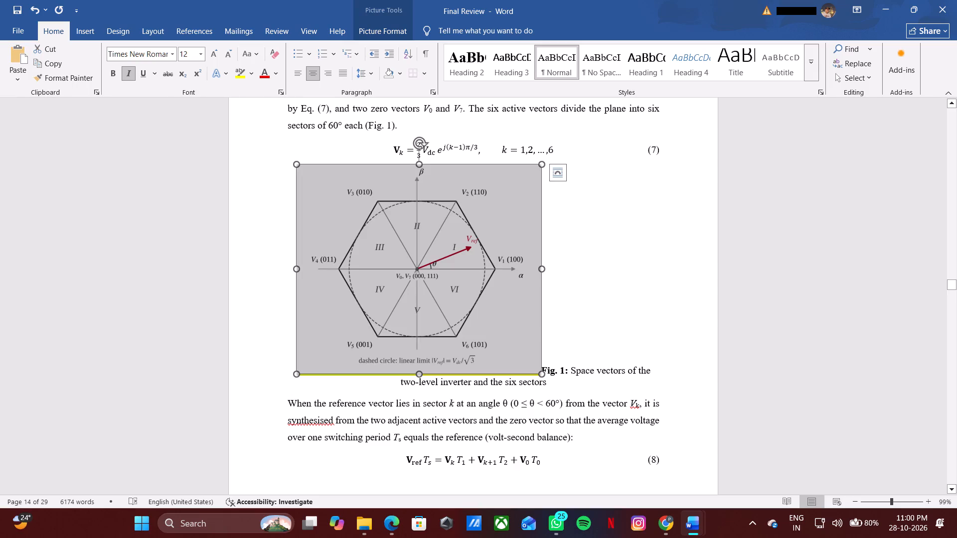
pyautogui.click(250, 74)
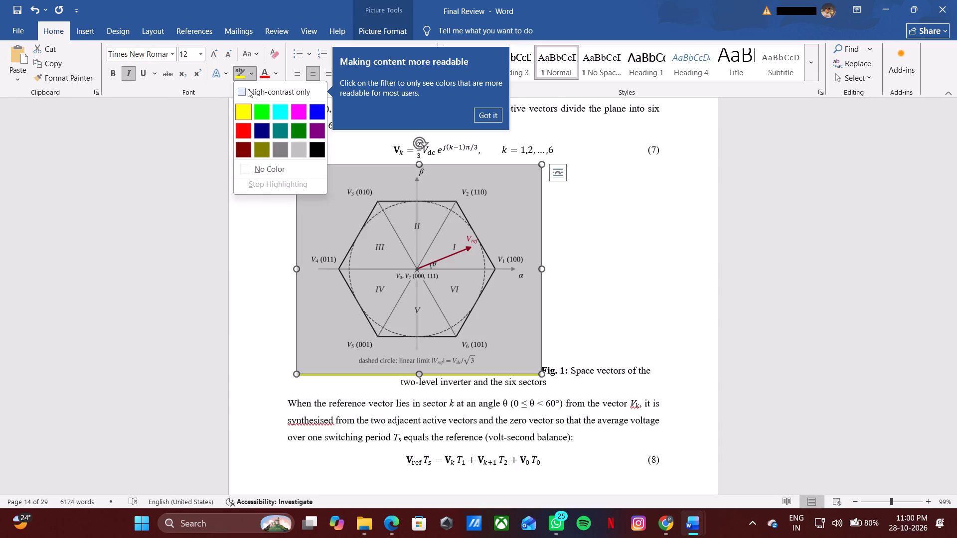
pyautogui.click(251, 174)
pyautogui.click(390, 269)
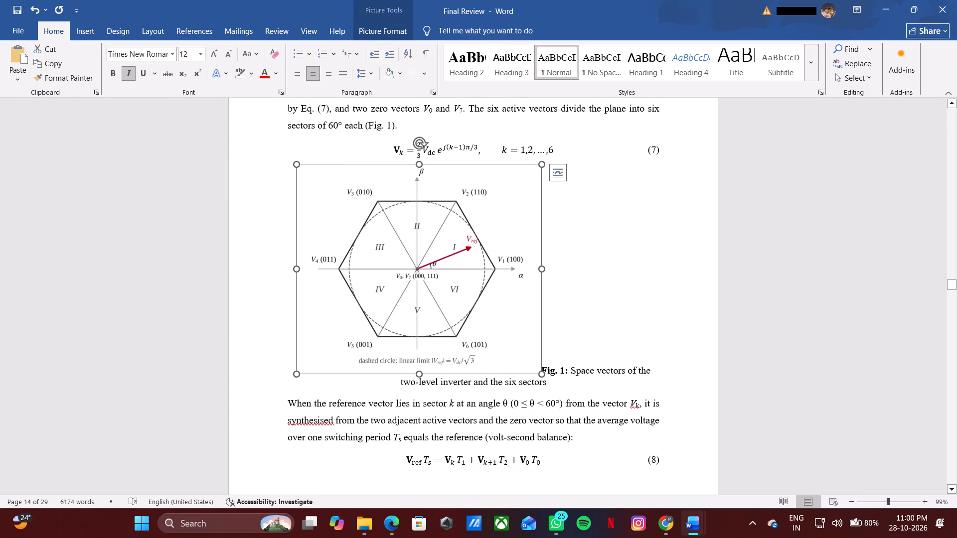
# Move the Fig. 1 caption onto its own line below the hexagon picture.
pyautogui.click(544, 363)
pyautogui.press('Return')
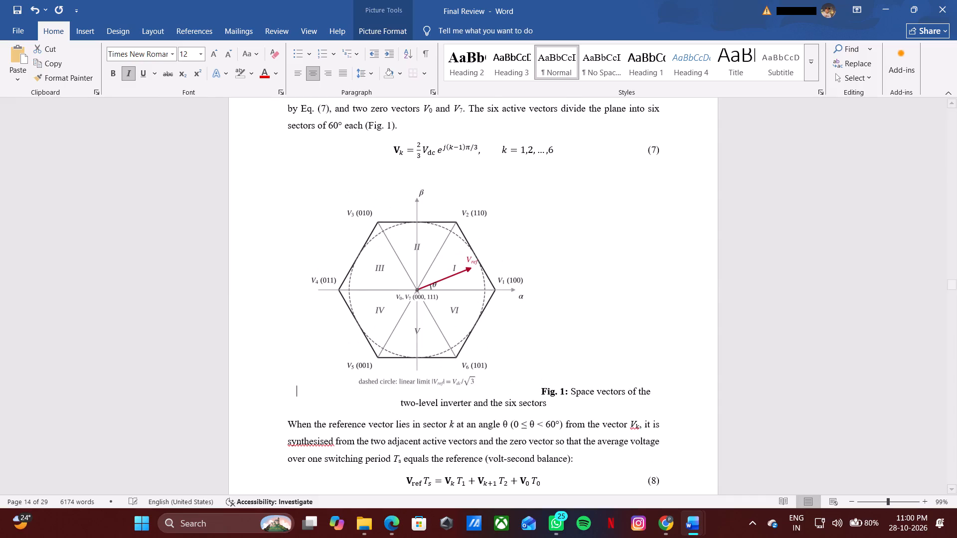
pyautogui.press('BackSpace')
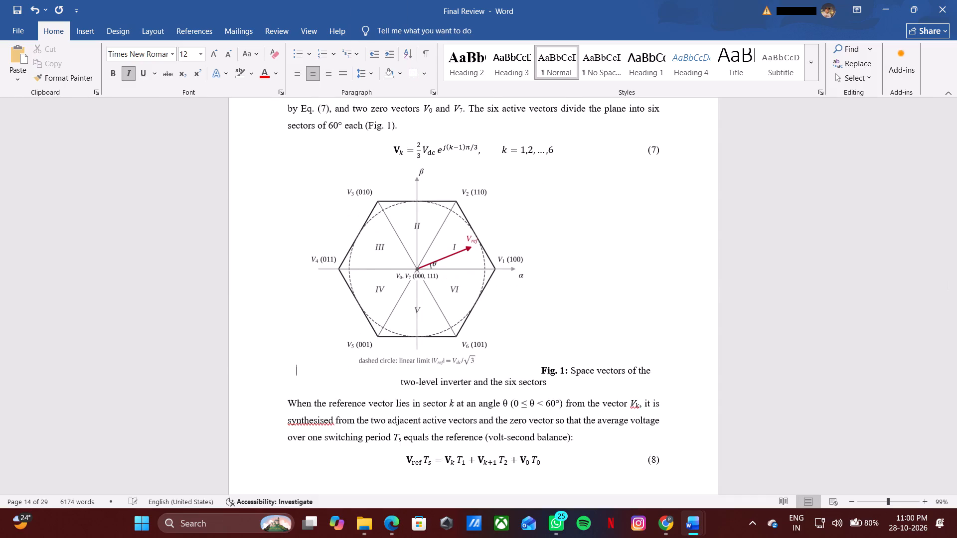
pyautogui.click(542, 367)
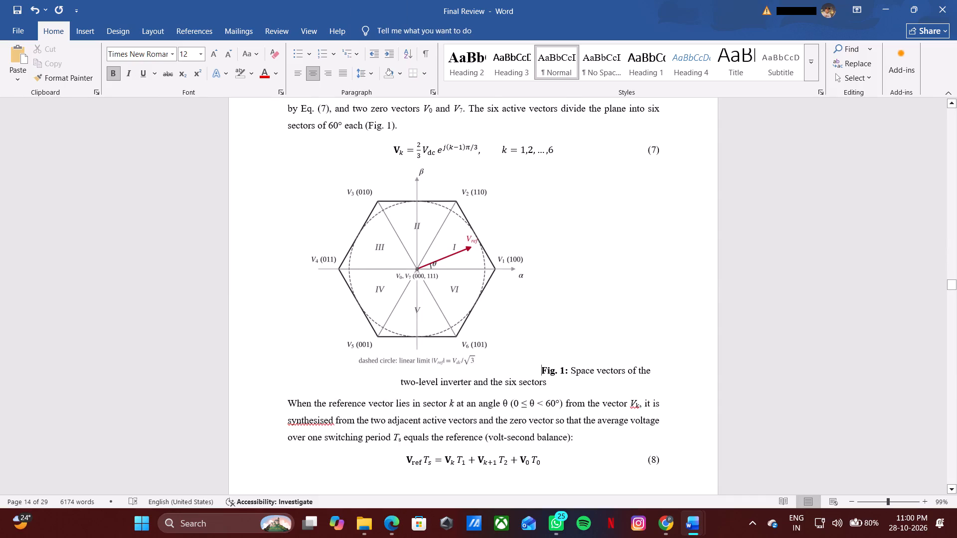
pyautogui.press('Return')
pyautogui.scroll(3, 514, 345)
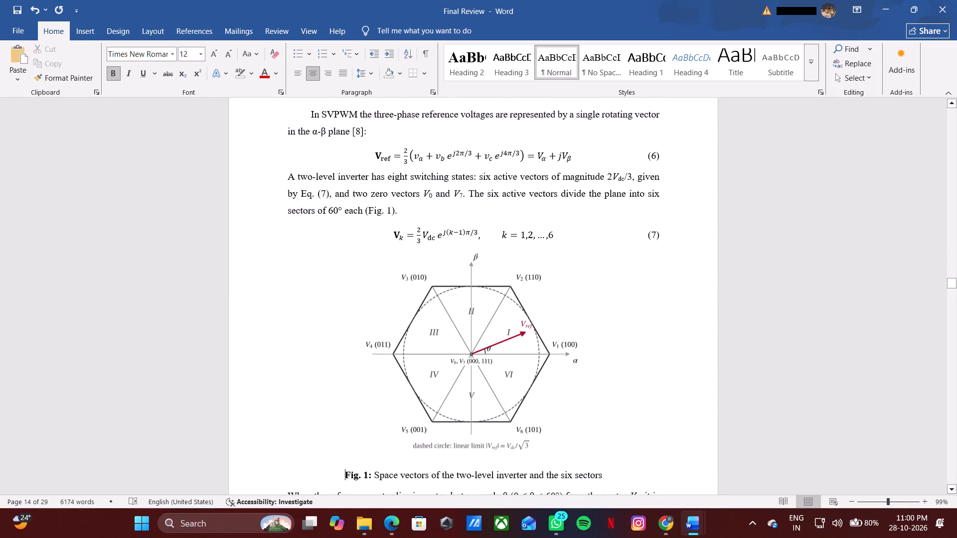
# Correct the spelling of "synthesised" to "synthesized" in the paragraph below the Fig. 1 caption.
pyautogui.scroll(-6, 559, 350)
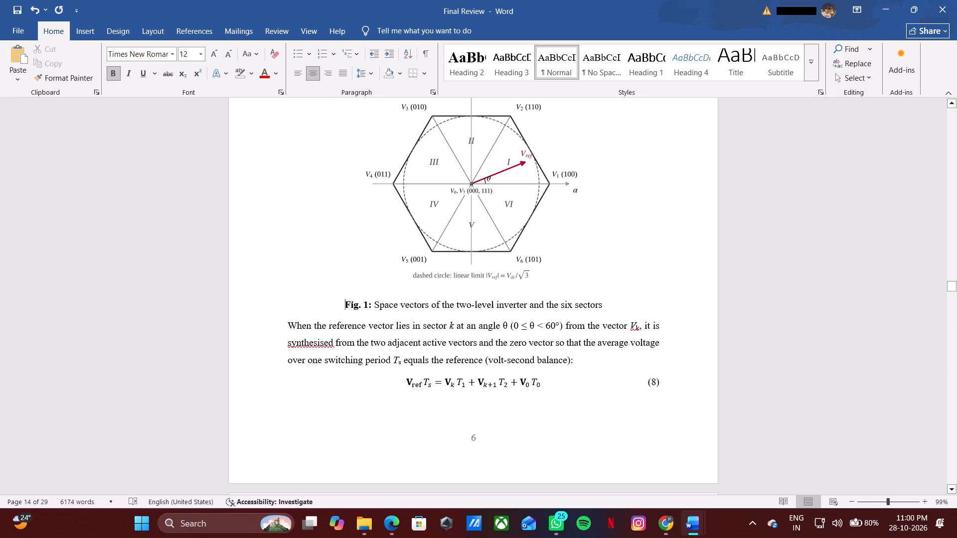
pyautogui.click(299, 343)
pyautogui.rightClick(299, 342)
pyautogui.click(299, 342)
pyautogui.rightClick(299, 342)
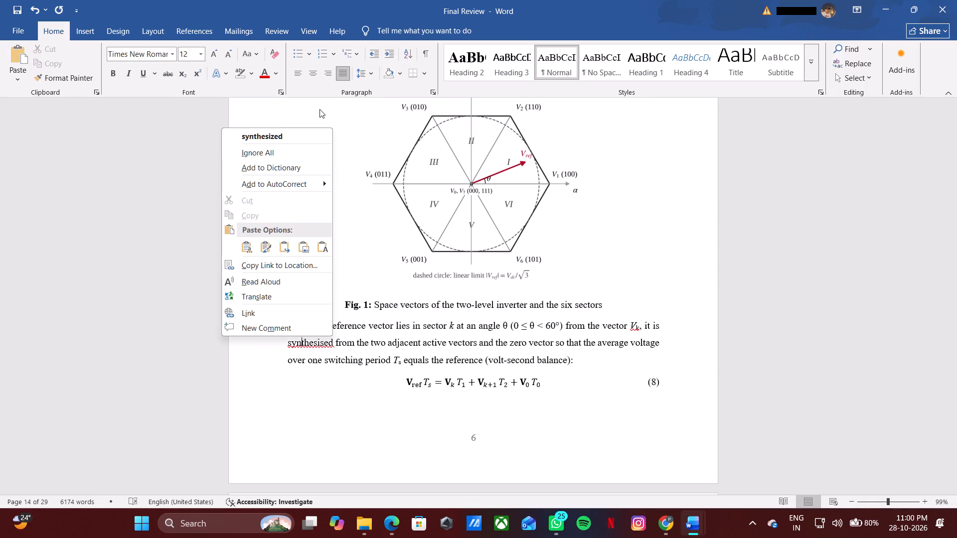
pyautogui.click(306, 139)
# Check the inserted Fig. 1 and the Fig. 2 placeholder against the Fig. 1 placeholder in Review_1_updated, and return to Final Review.
pyautogui.scroll(10, 639, 391)
pyautogui.scroll(-13, 638, 394)
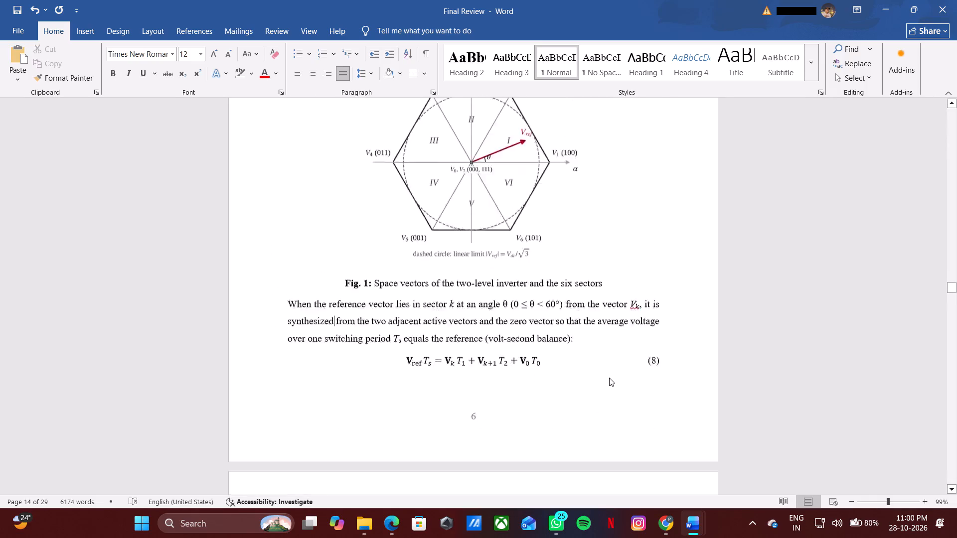
pyautogui.scroll(-6, 609, 378)
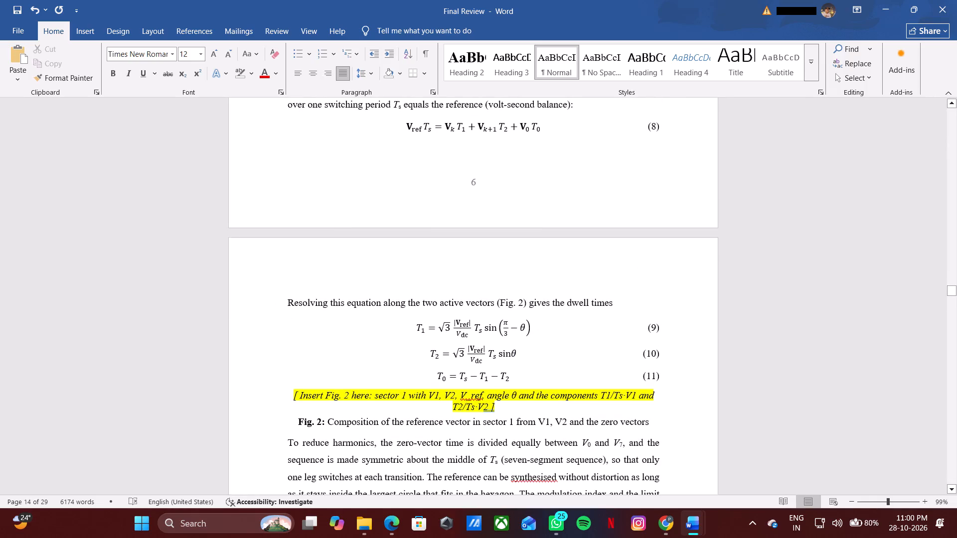
pyautogui.scroll(-1, 490, 405)
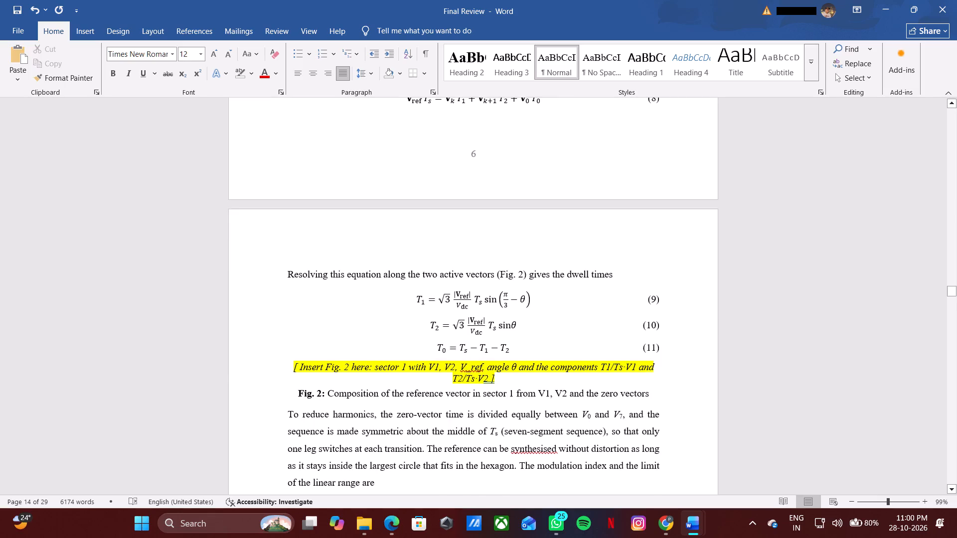
pyautogui.scroll(12, 548, 372)
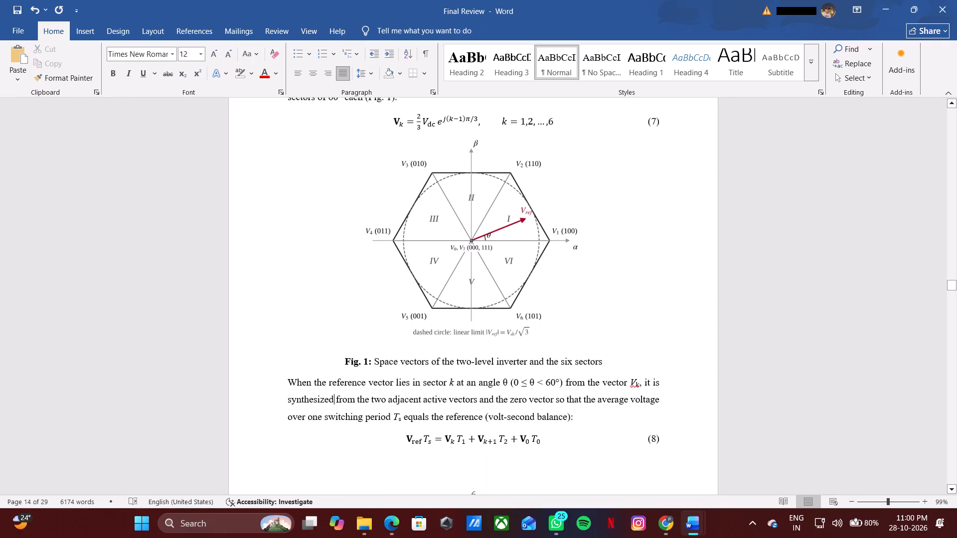
pyautogui.scroll(-3, 624, 419)
pyautogui.scroll(5, 615, 400)
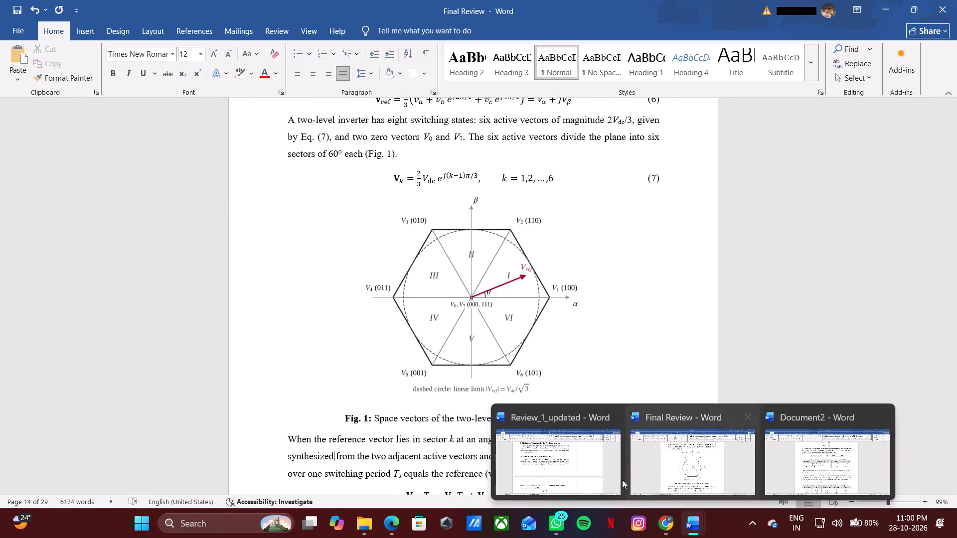
pyautogui.click(593, 464)
pyautogui.scroll(5, 357, 300)
pyautogui.scroll(-11, 357, 302)
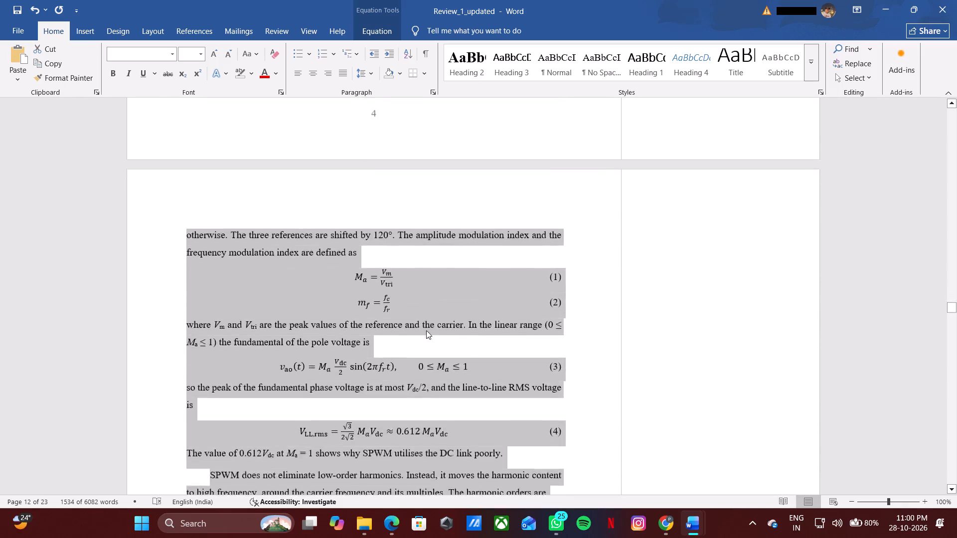
pyautogui.scroll(-20, 426, 330)
pyautogui.scroll(-3, 426, 330)
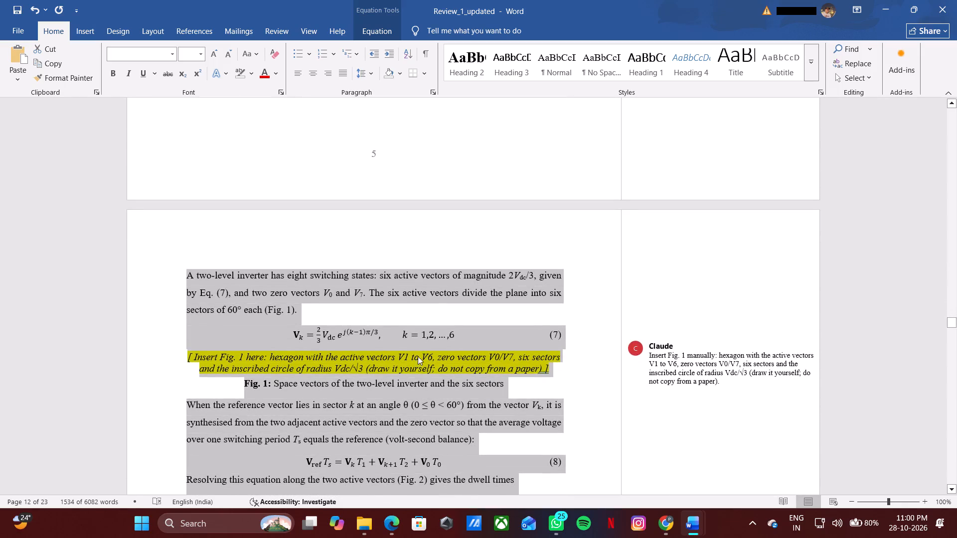
pyautogui.click(315, 362)
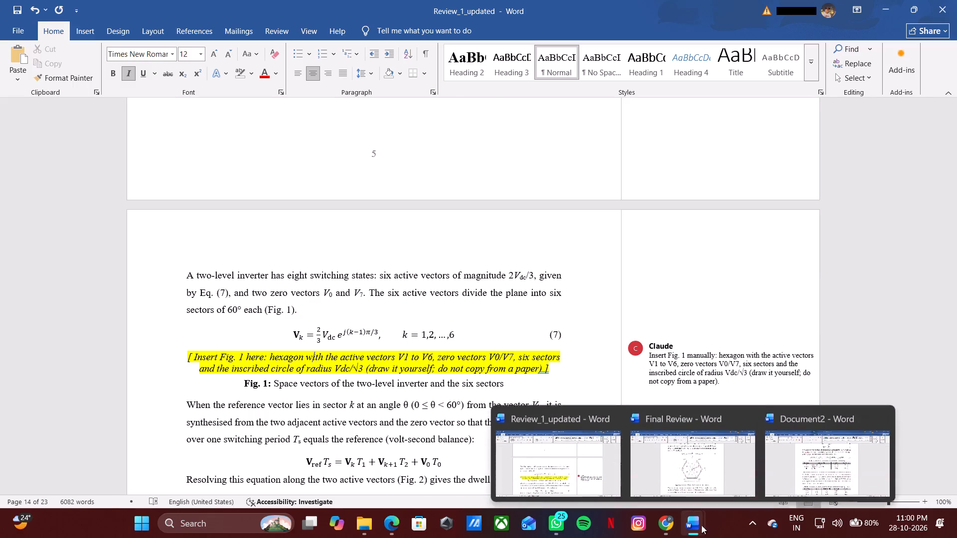
pyautogui.click(718, 465)
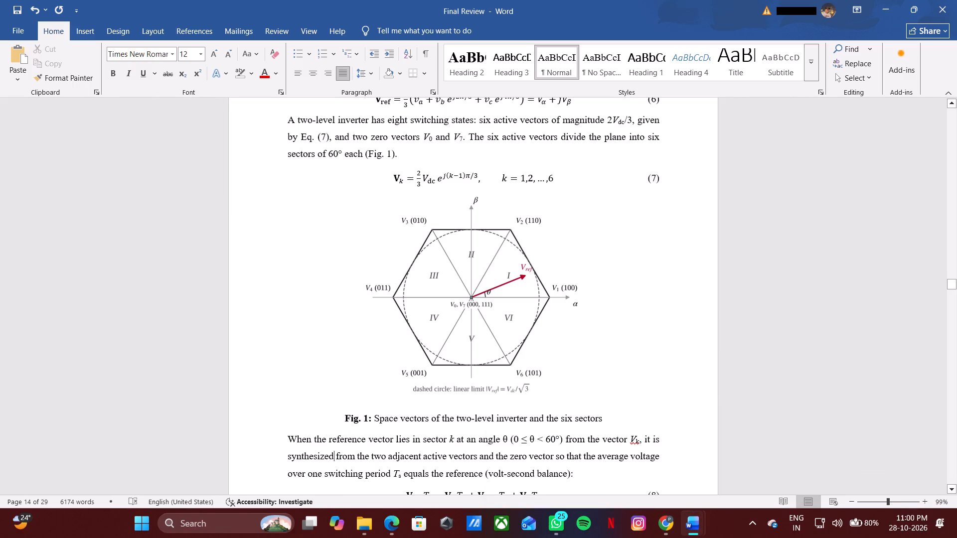
# Correct the spelling of "synthesised" to "synthesized" in the paragraph below the Fig. 2 caption.
pyautogui.scroll(-1, 604, 313)
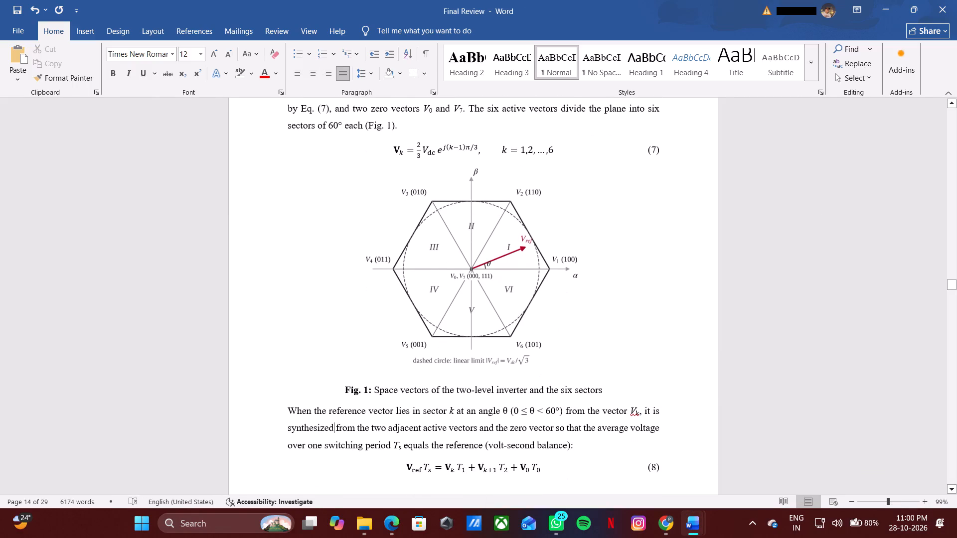
pyautogui.scroll(-7, 603, 315)
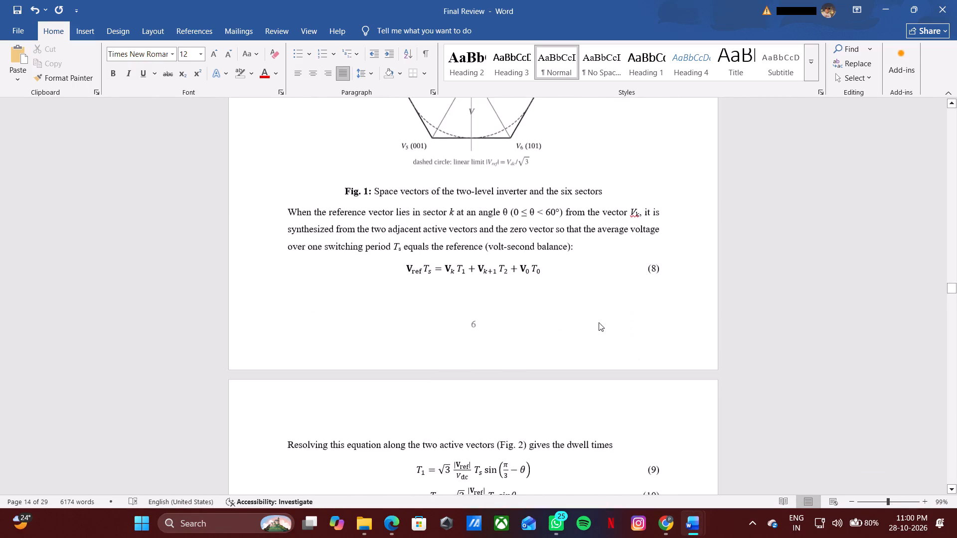
pyautogui.scroll(-5, 599, 322)
pyautogui.scroll(-2, 532, 395)
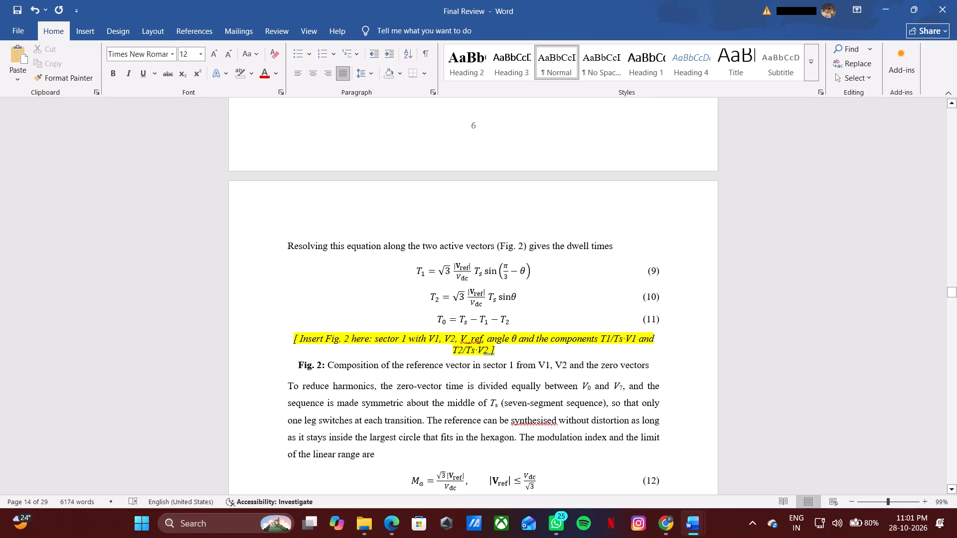
pyautogui.scroll(-2, 671, 344)
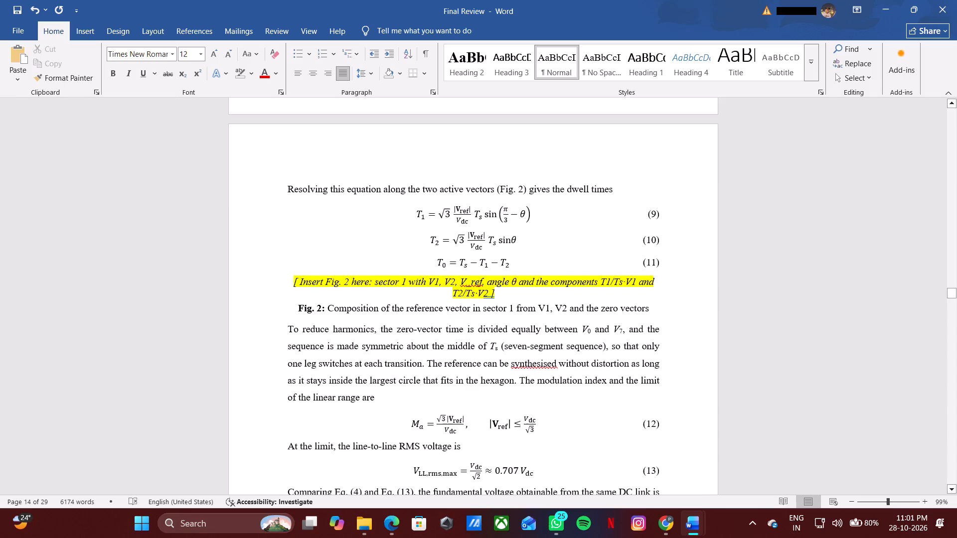
pyautogui.click(535, 368)
pyautogui.rightClick(535, 368)
pyautogui.click(524, 159)
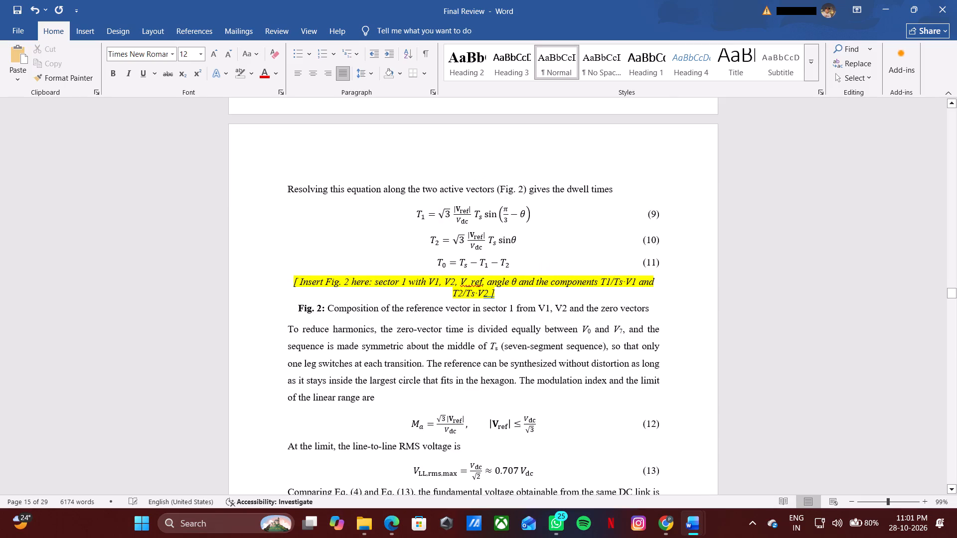
# Correct the spelling of "utilisation" to "utilization" in the paragraph below Eq. (14).
pyautogui.scroll(-12, 526, 314)
pyautogui.click(503, 217)
pyautogui.rightClick(503, 217)
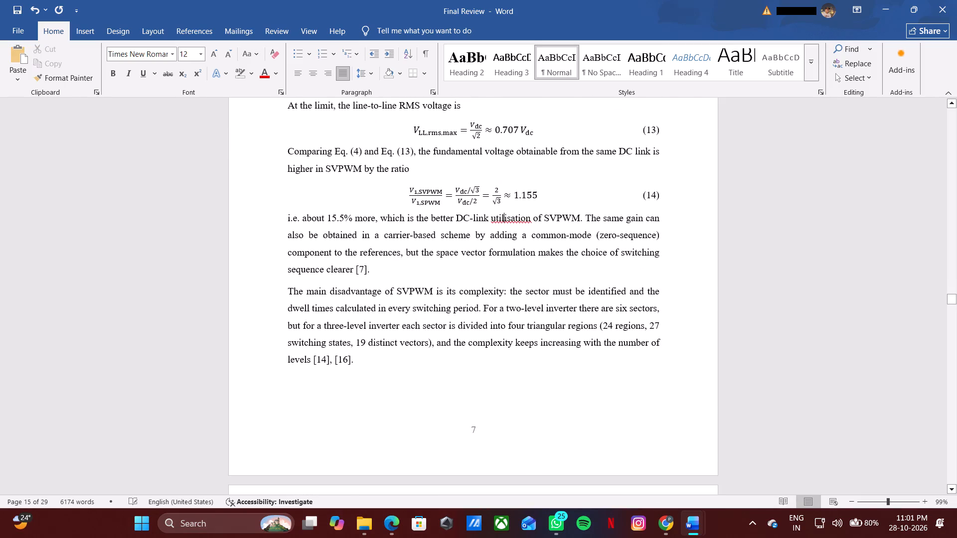
pyautogui.click(503, 217)
pyautogui.rightClick(503, 217)
pyautogui.click(490, 229)
pyautogui.scroll(-11, 541, 280)
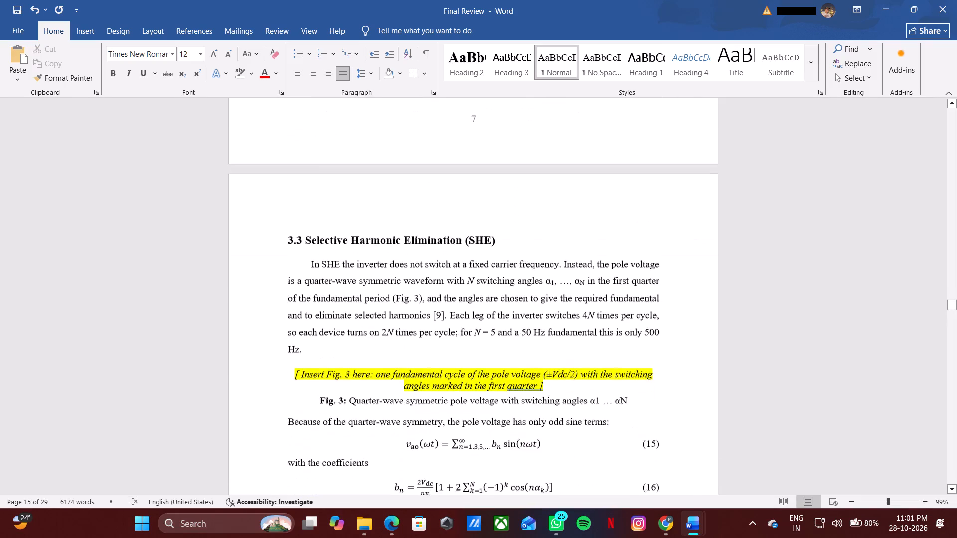
# Correct the spelling of "minimise" to "minimize" in the paragraph above Eq. (19).
pyautogui.scroll(-13, 497, 347)
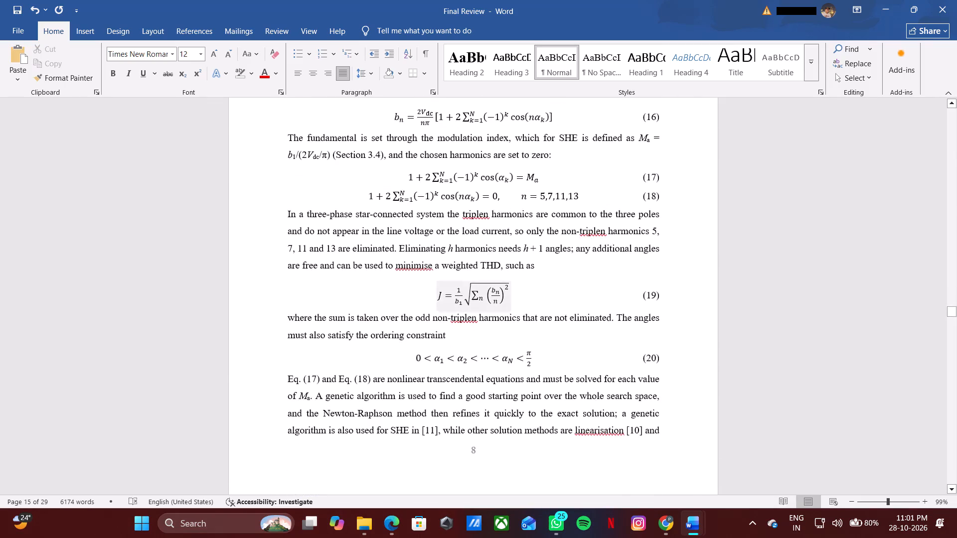
pyautogui.click(414, 265)
pyautogui.rightClick(414, 265)
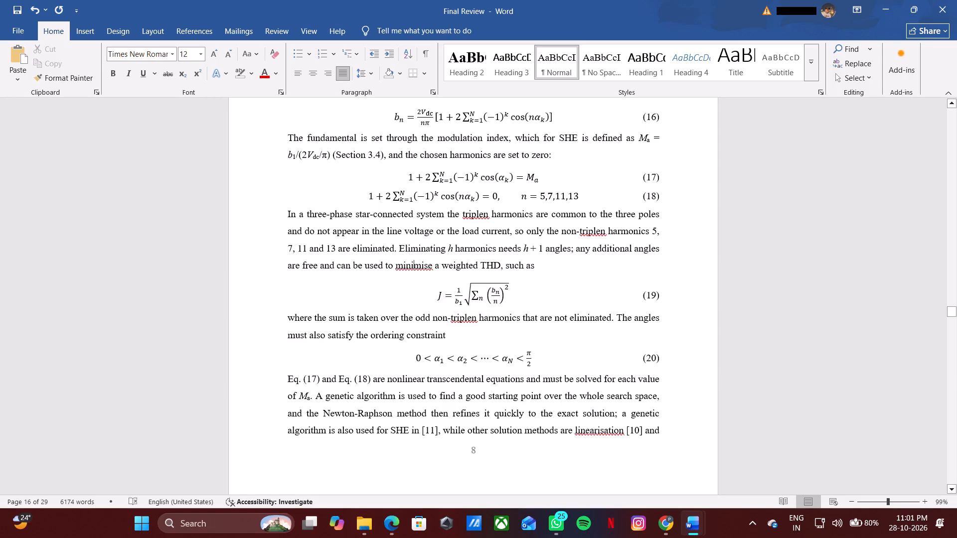
pyautogui.click(413, 268)
pyautogui.rightClick(413, 268)
pyautogui.click(401, 276)
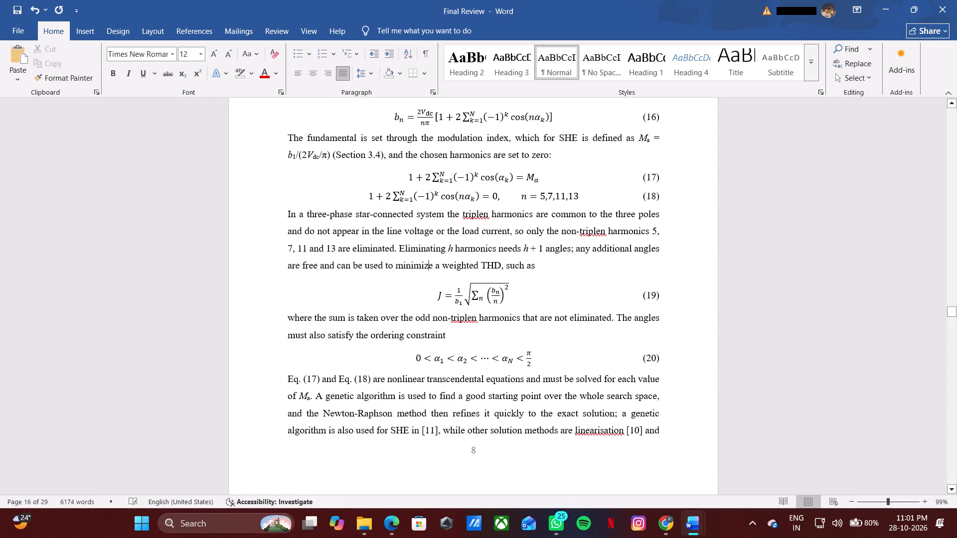
# Check the spelling suggestions for the flagged word "triplen" in the paragraph below Eq. (18), leaving the word as is.
pyautogui.click(474, 217)
pyautogui.rightClick(474, 217)
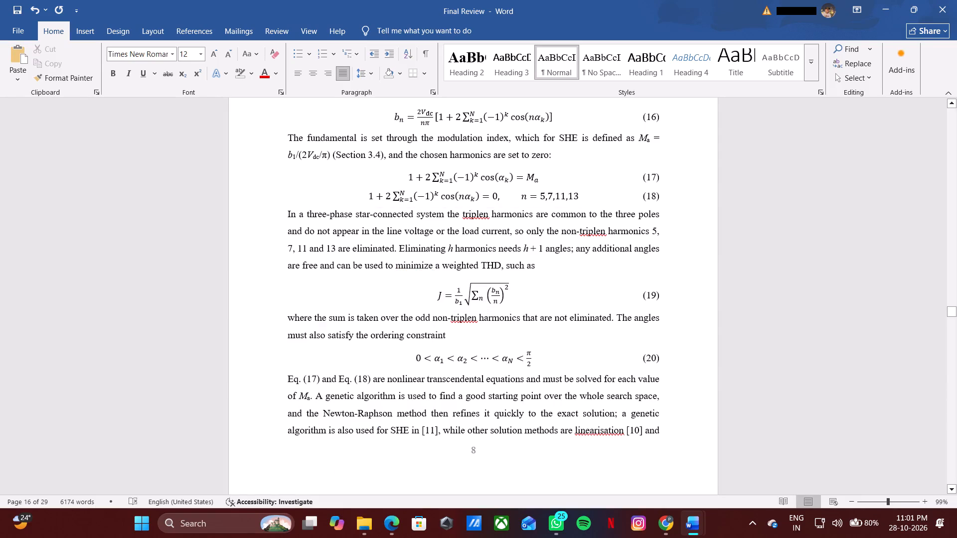
pyautogui.click(474, 217)
pyautogui.rightClick(474, 217)
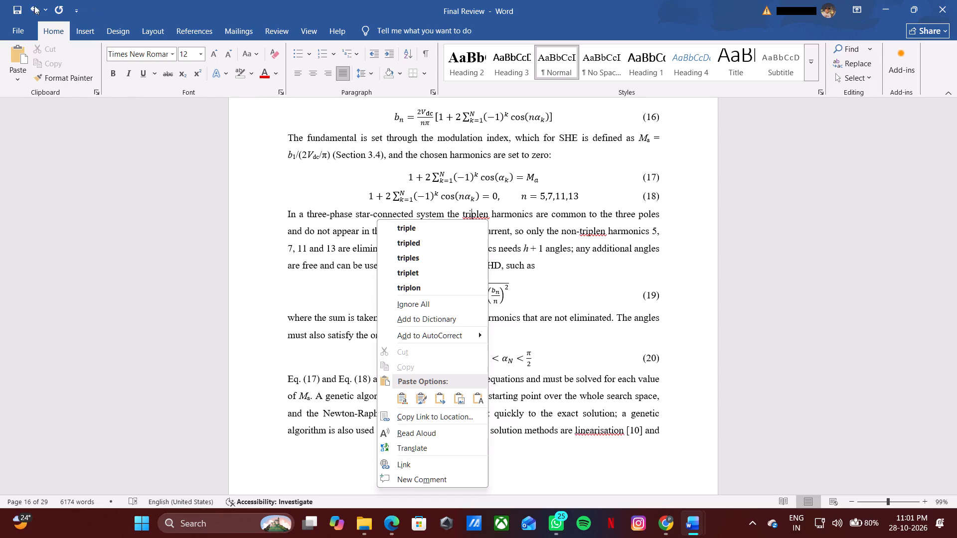
pyautogui.click(20, 5)
# Switch from Final Review to the Review_1_updated document.
pyautogui.click(883, 11)
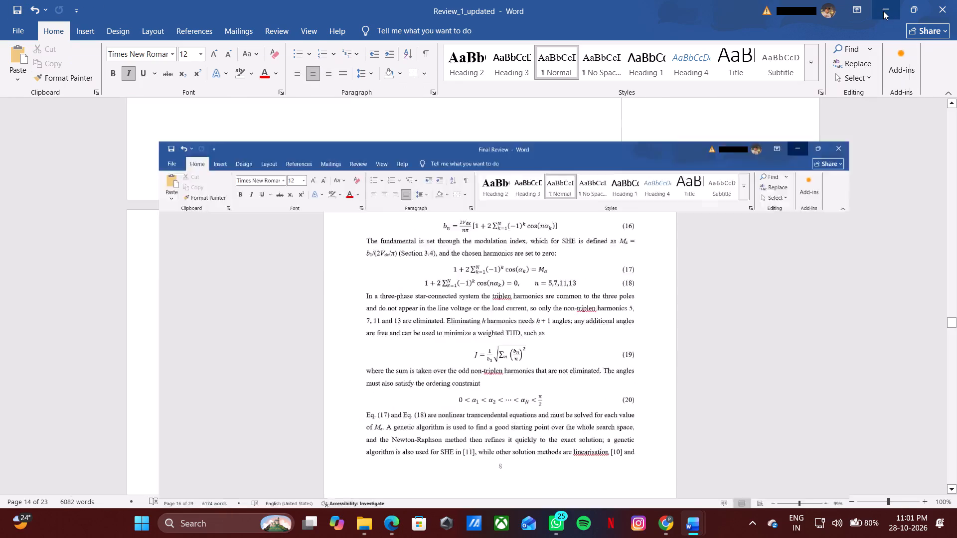